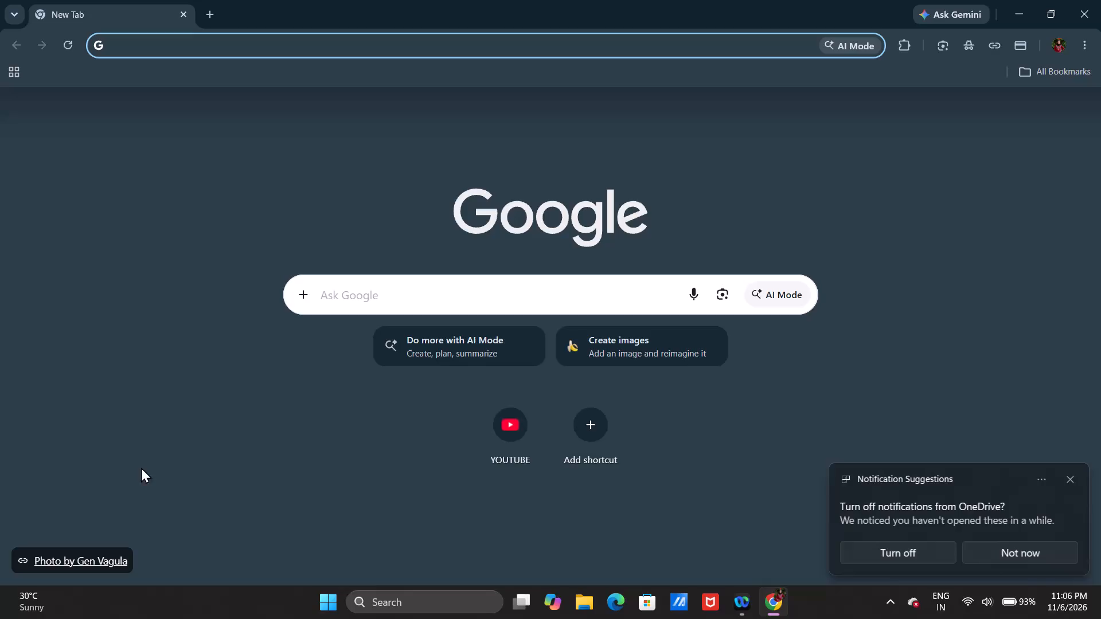
# Open YouTube from the new tab page's shortcut.
pyautogui.click(540, 459)
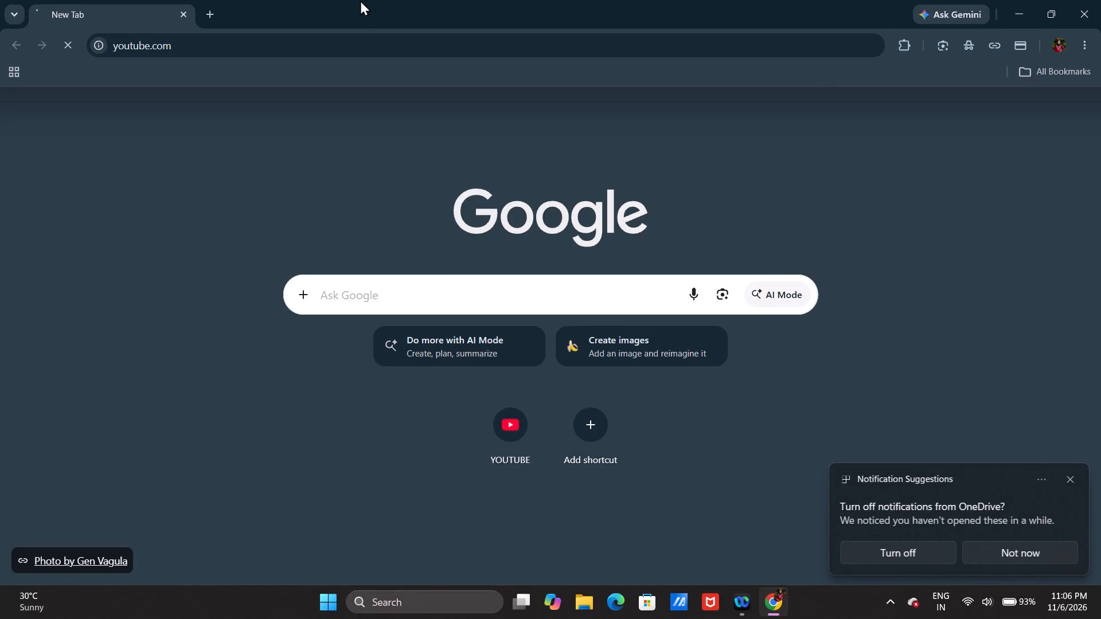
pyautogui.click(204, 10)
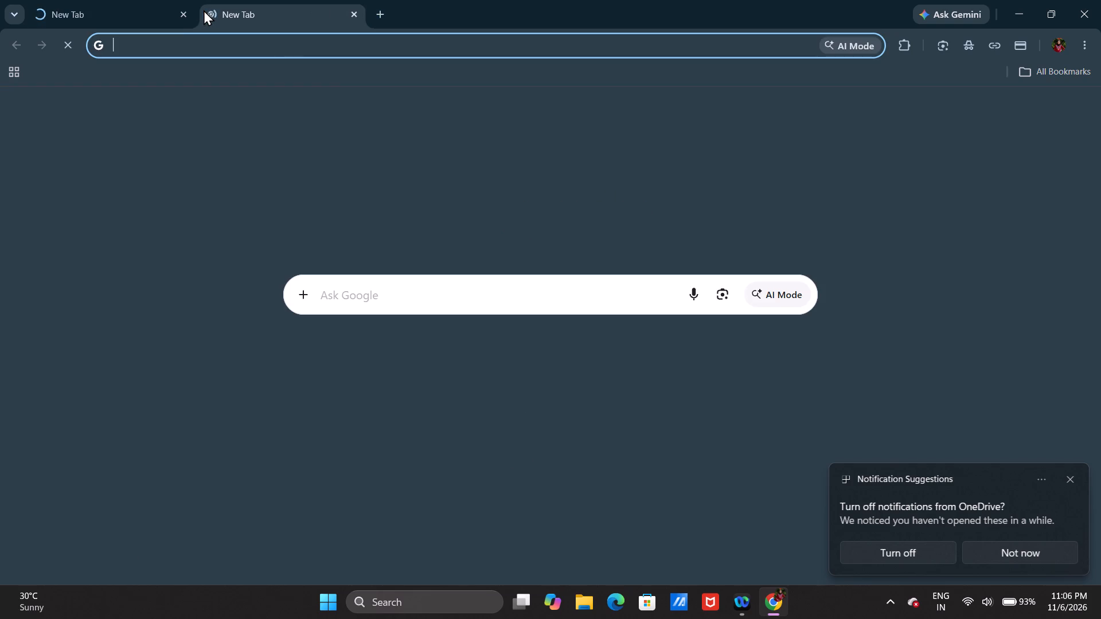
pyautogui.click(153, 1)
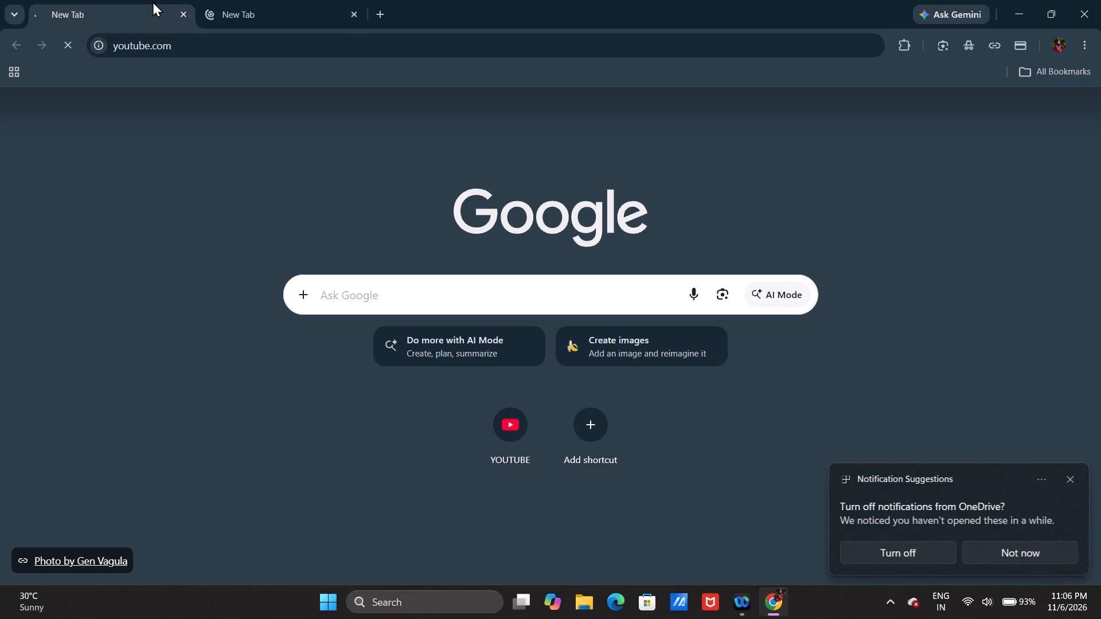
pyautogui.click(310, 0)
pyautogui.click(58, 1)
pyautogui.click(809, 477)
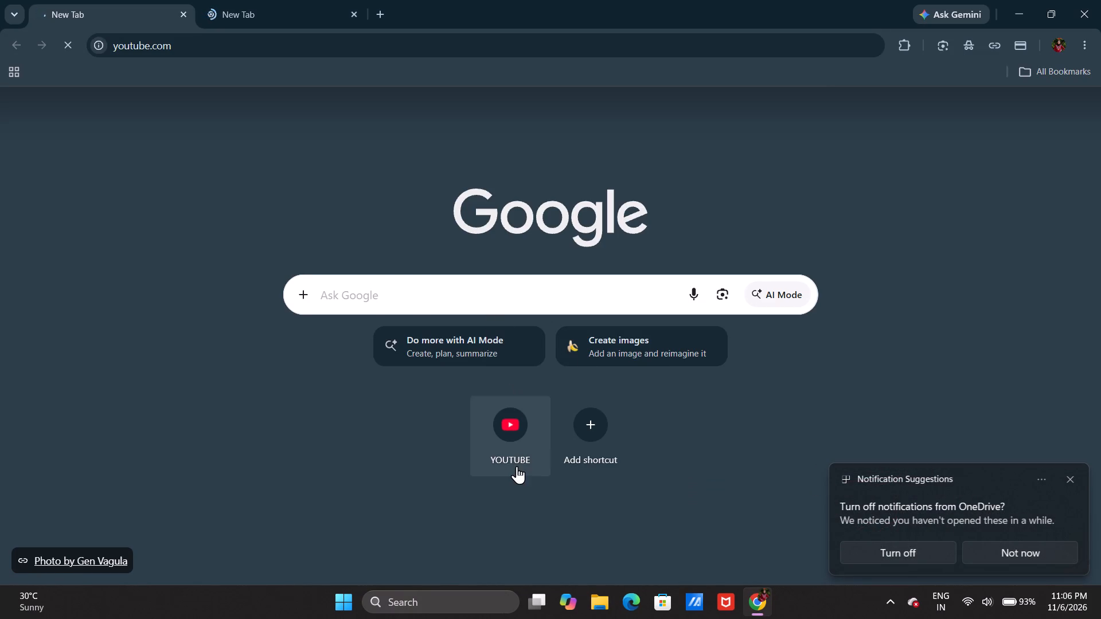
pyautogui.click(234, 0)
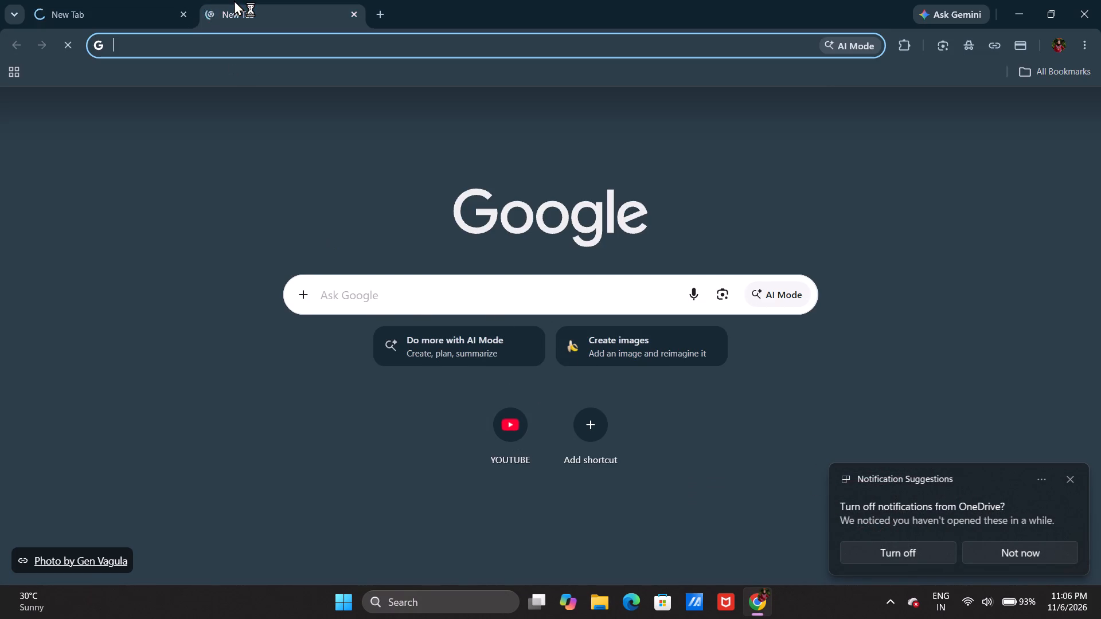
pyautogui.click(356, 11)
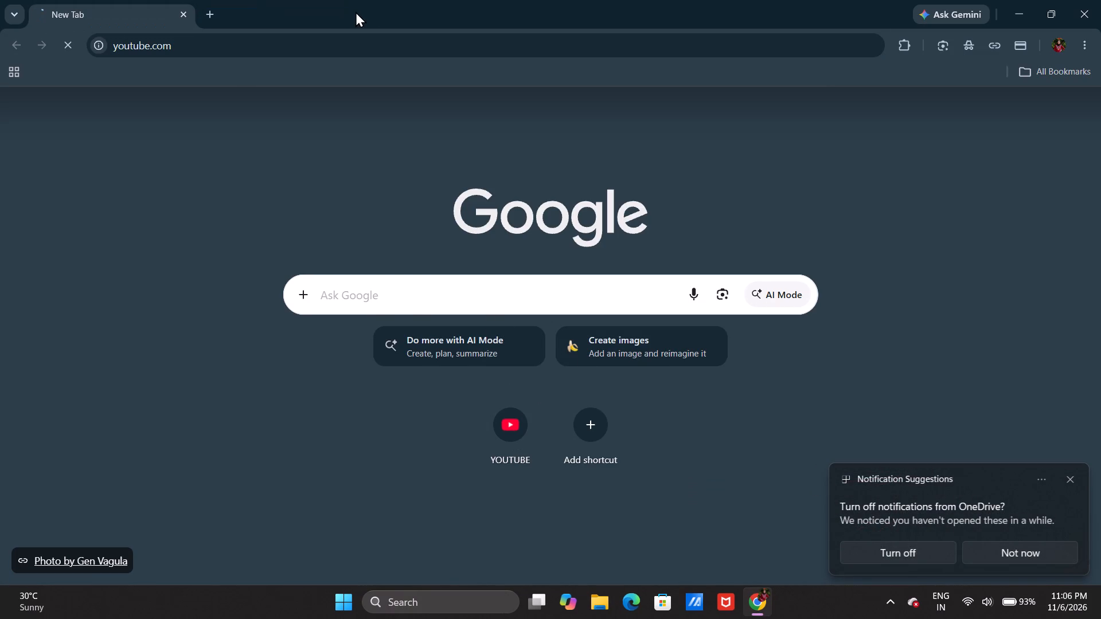
# Search Windows for "power point" and launch PowerPoint.
pyautogui.click(477, 591)
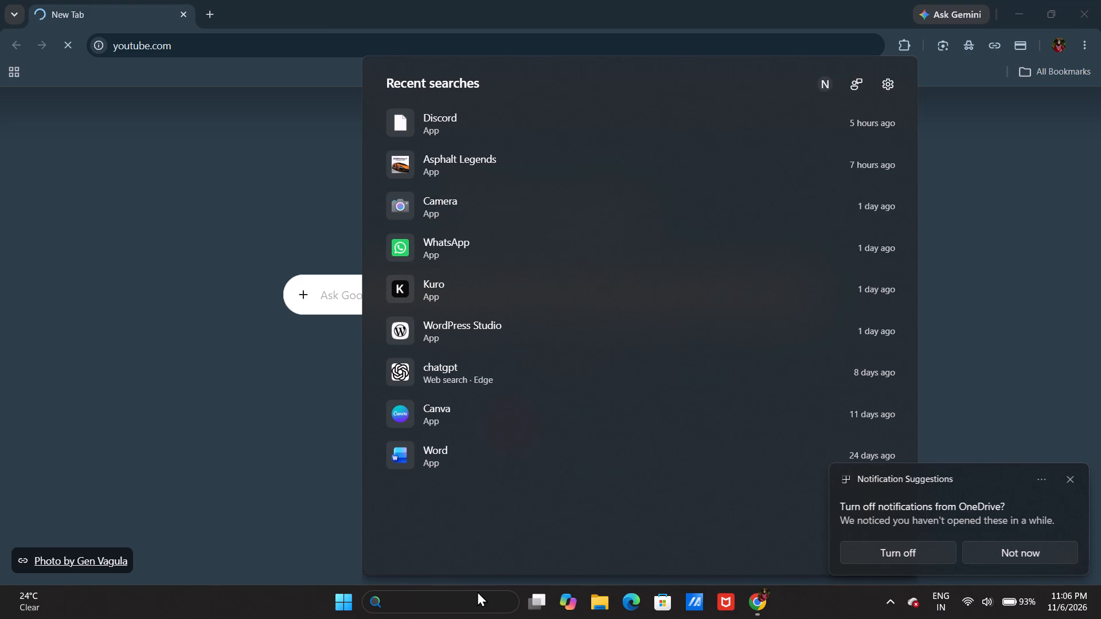
pyautogui.press('p')
pyautogui.press('o')
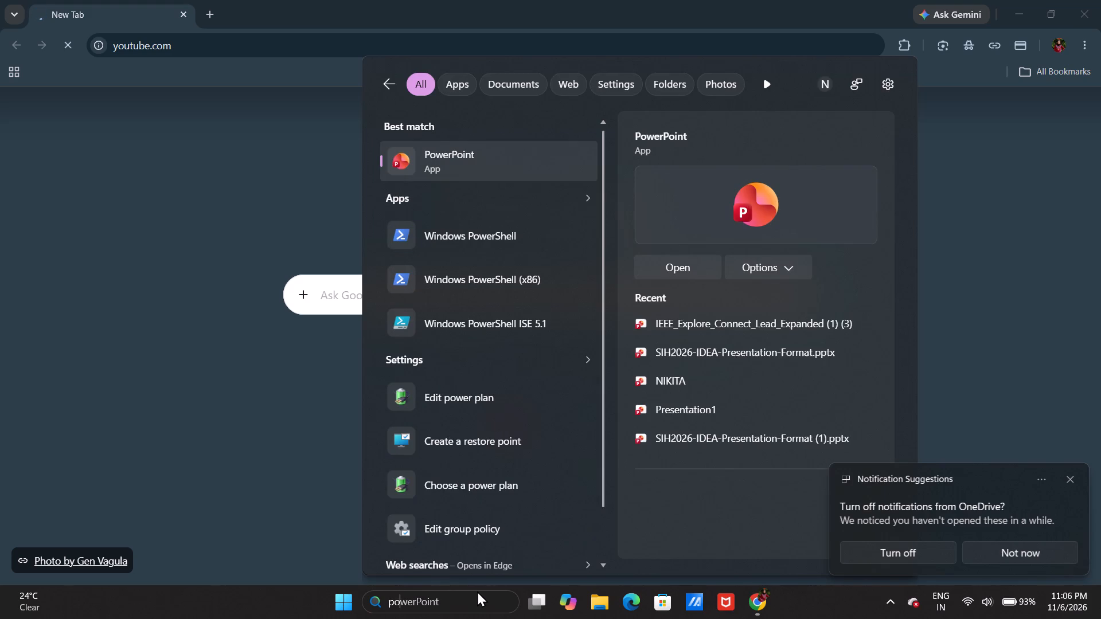
pyautogui.write('wer')
pyautogui.press('space')
pyautogui.write('point')
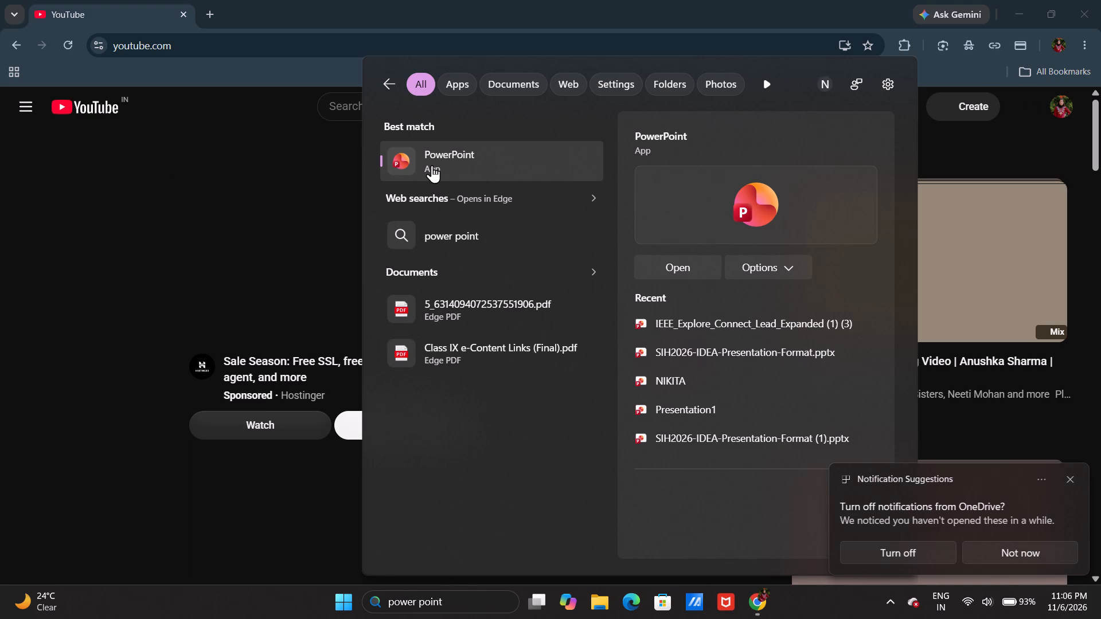
pyautogui.click(432, 165)
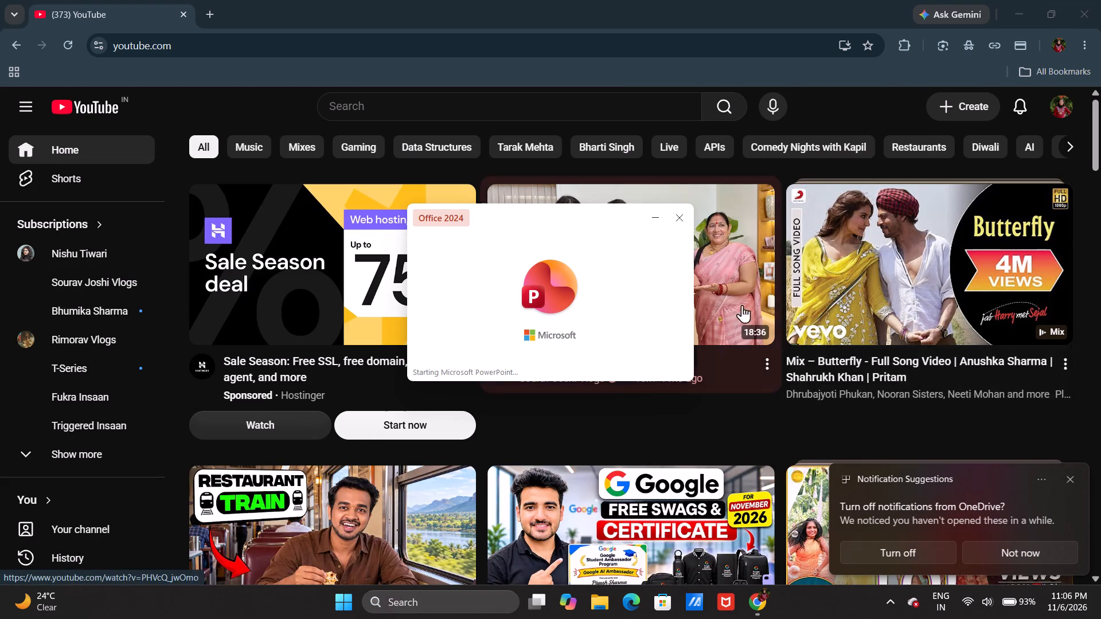
# Show more themes and search the online templates for "report".
pyautogui.scroll(-4, 642, 337)
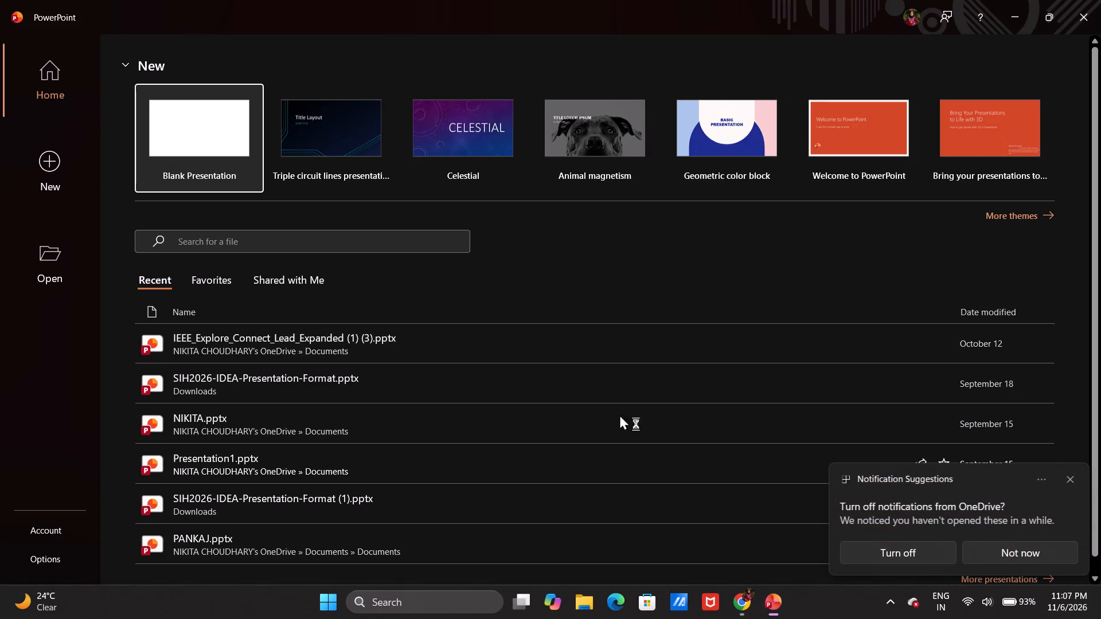
pyautogui.scroll(2, 433, 386)
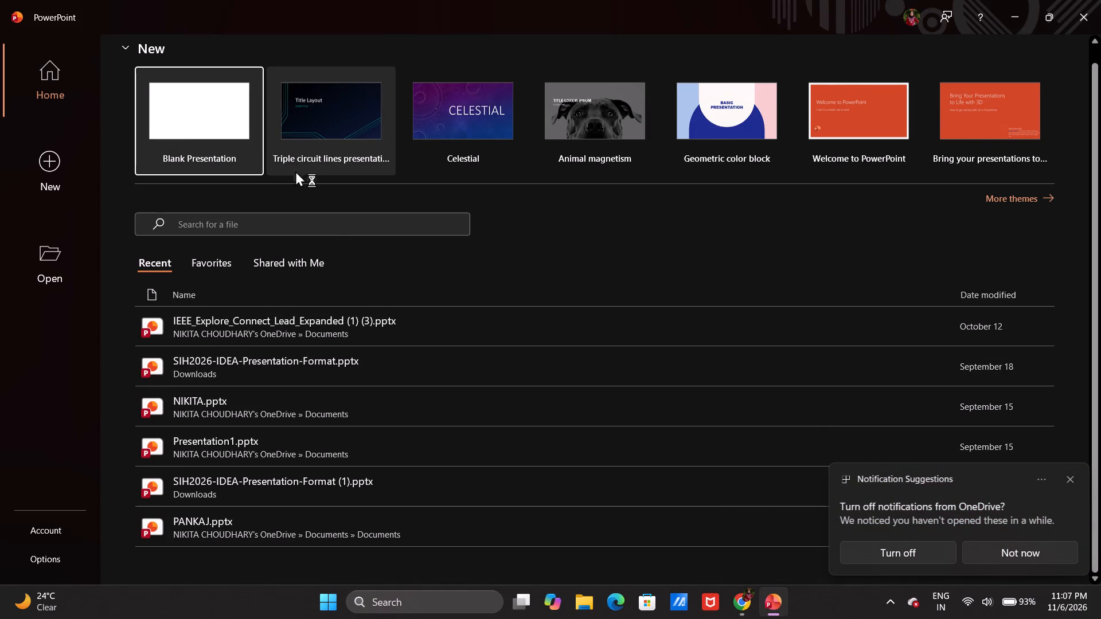
pyautogui.click(341, 224)
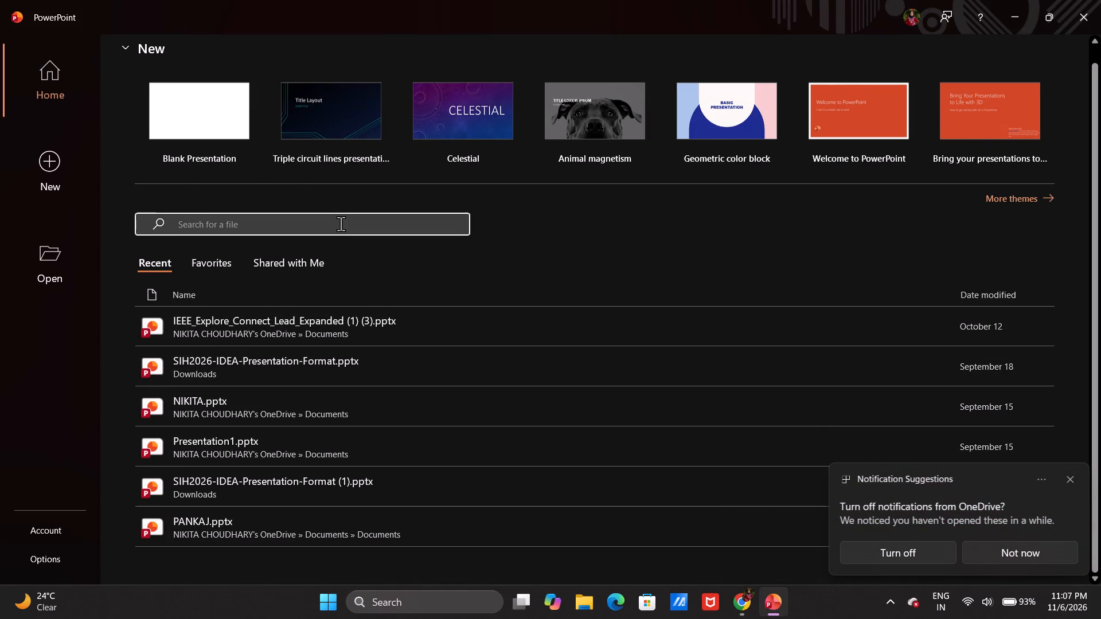
pyautogui.click(1032, 191)
pyautogui.click(1032, 195)
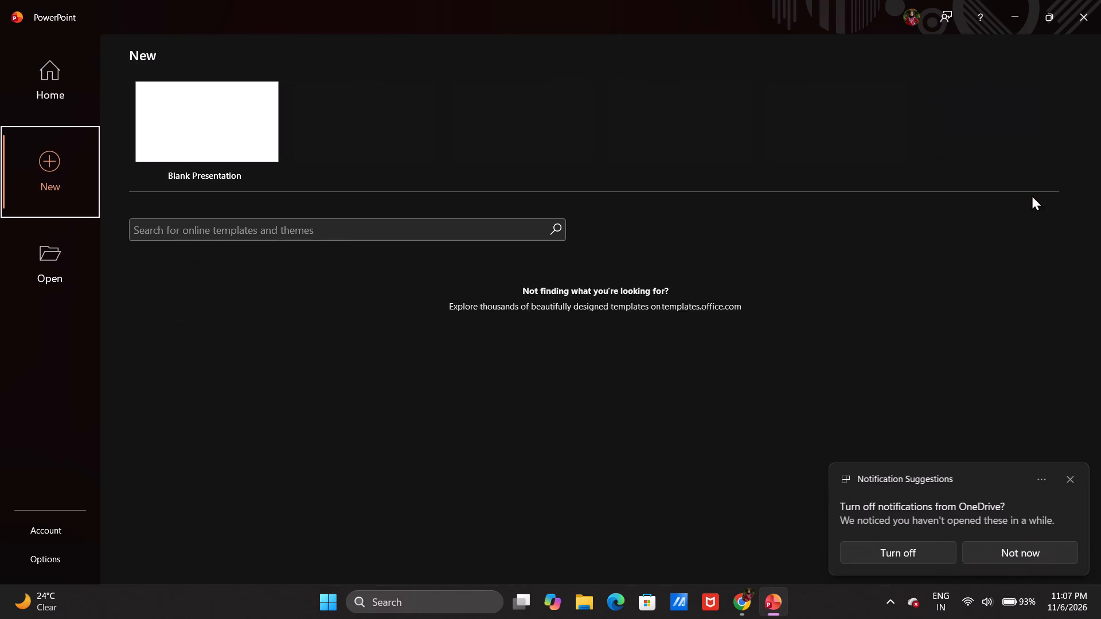
pyautogui.click(192, 229)
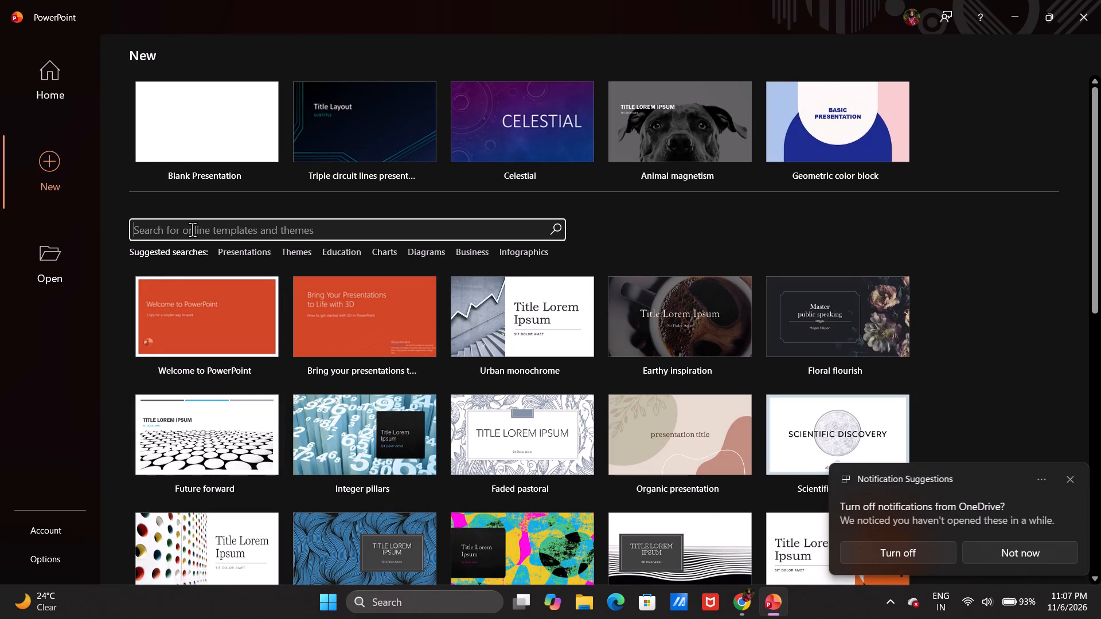
pyautogui.write('report')
pyautogui.press('Return')
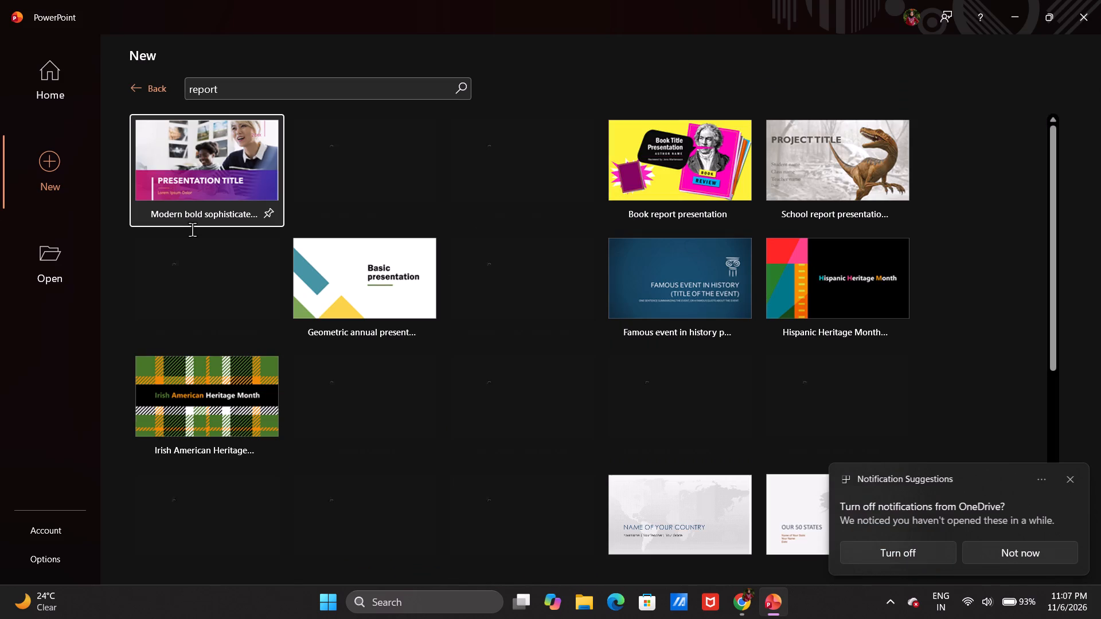
# Clear the template search, return to the full template list and create a blank presentation.
pyautogui.doubleClick(401, 87)
pyautogui.doubleClick(364, 99)
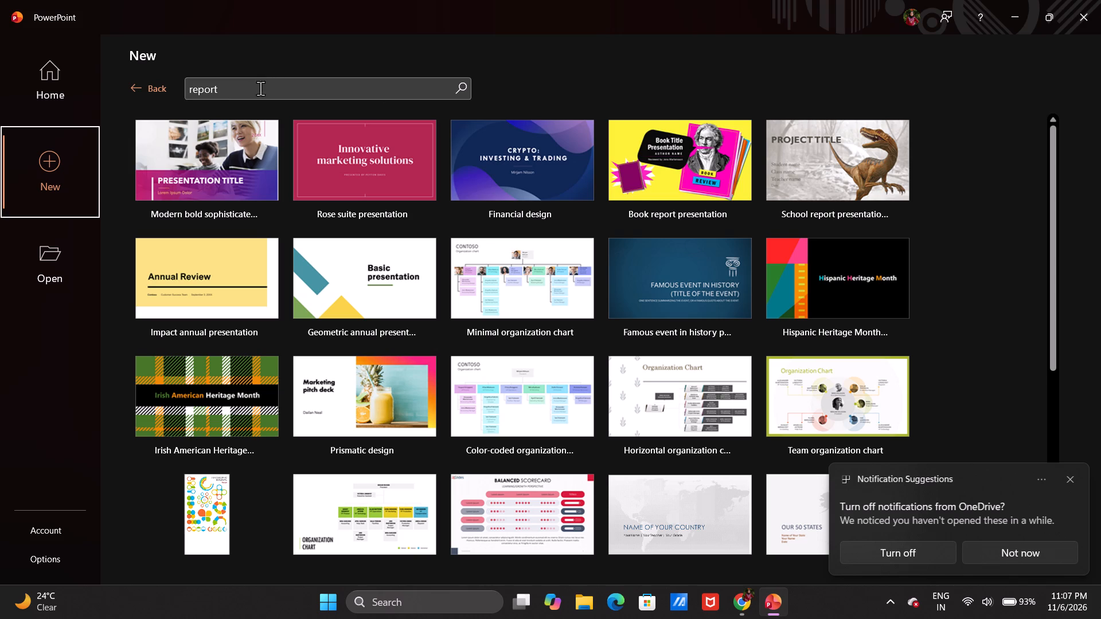
pyautogui.click(241, 93)
pyautogui.moveTo(241, 93); pyautogui.dragTo(228, 95)
pyautogui.moveTo(228, 95); pyautogui.dragTo(173, 104)
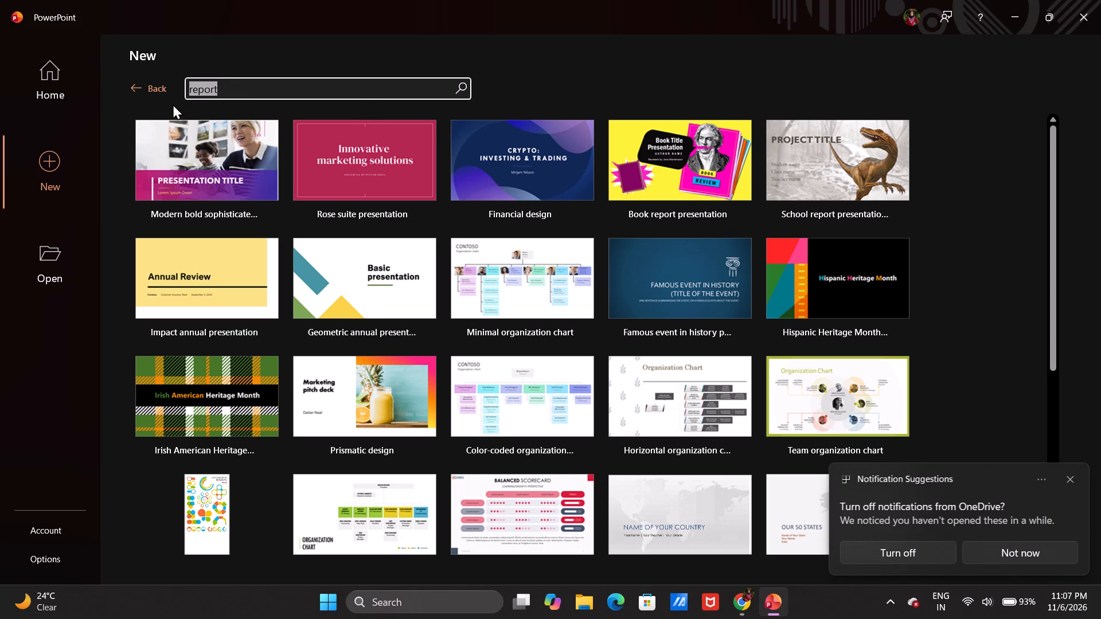
pyautogui.press('BackSpace')
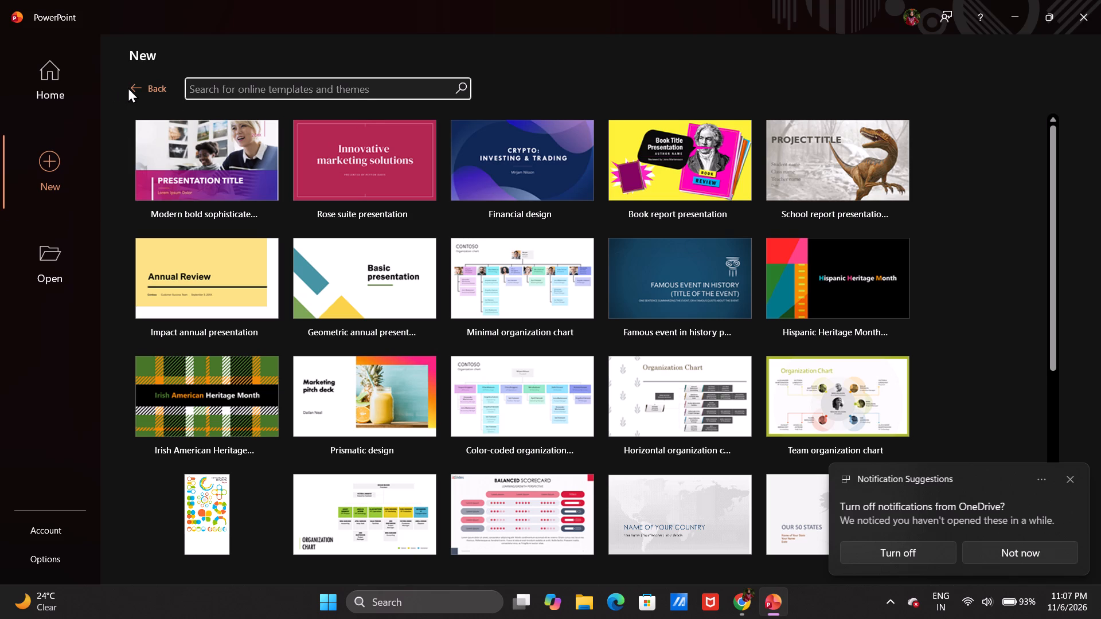
pyautogui.moveTo(128, 87); pyautogui.dragTo(138, 87)
pyautogui.click(138, 87)
pyautogui.click(138, 87)
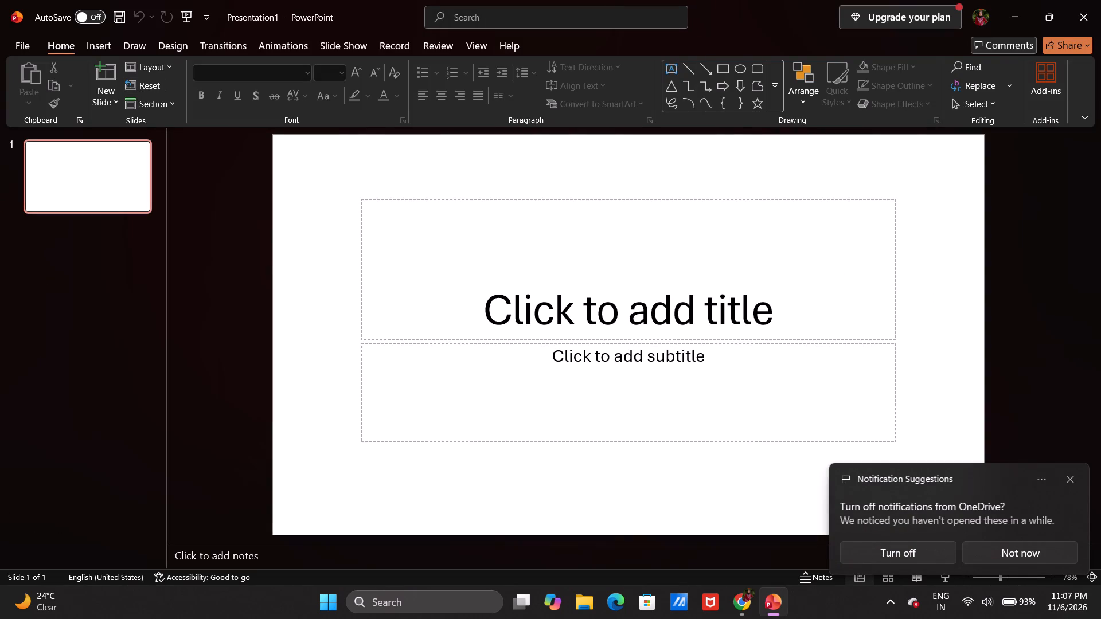
# Dismiss the OneDrive notification suggestion.
pyautogui.click(1071, 483)
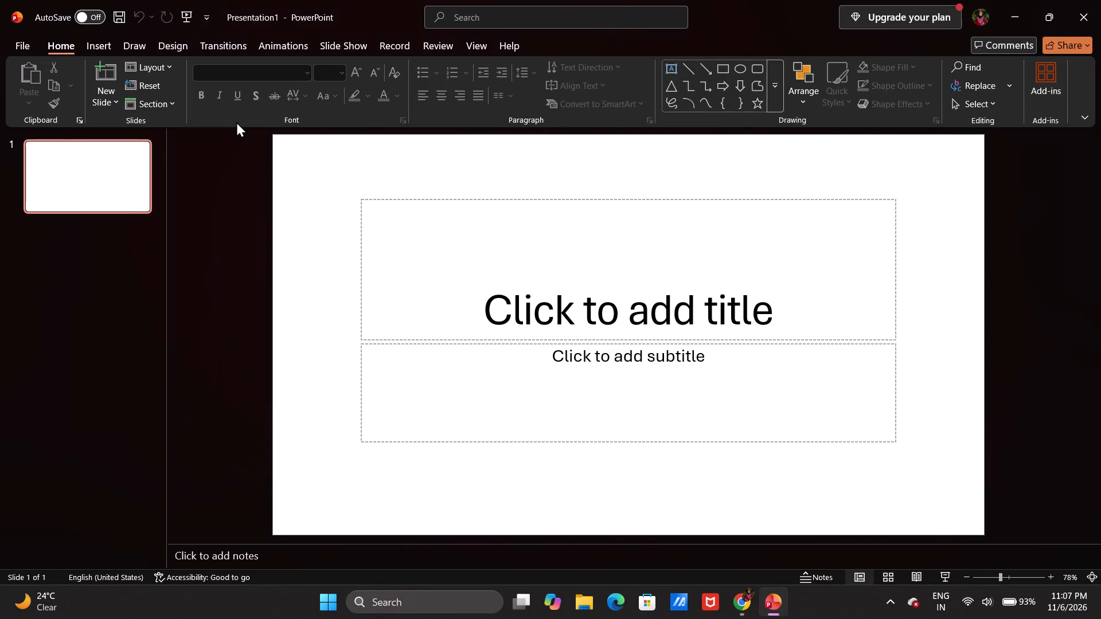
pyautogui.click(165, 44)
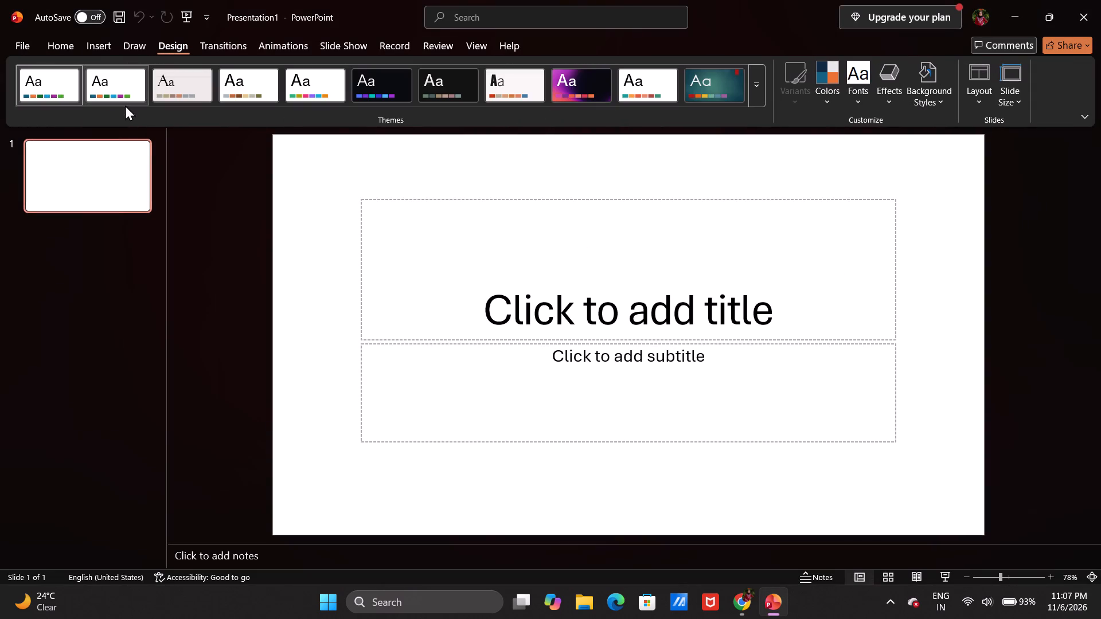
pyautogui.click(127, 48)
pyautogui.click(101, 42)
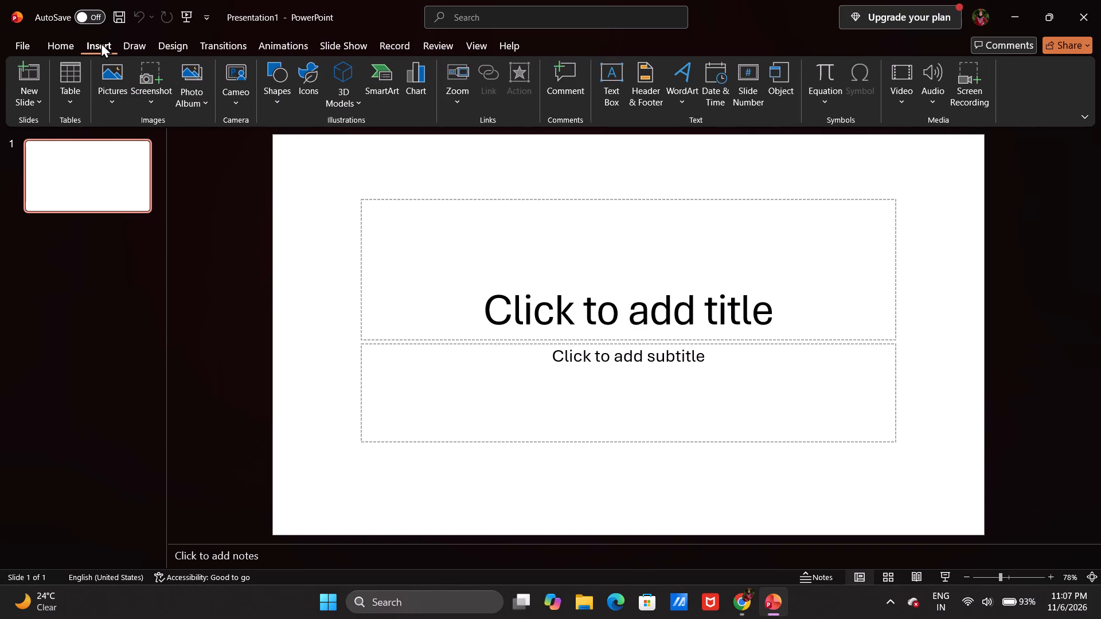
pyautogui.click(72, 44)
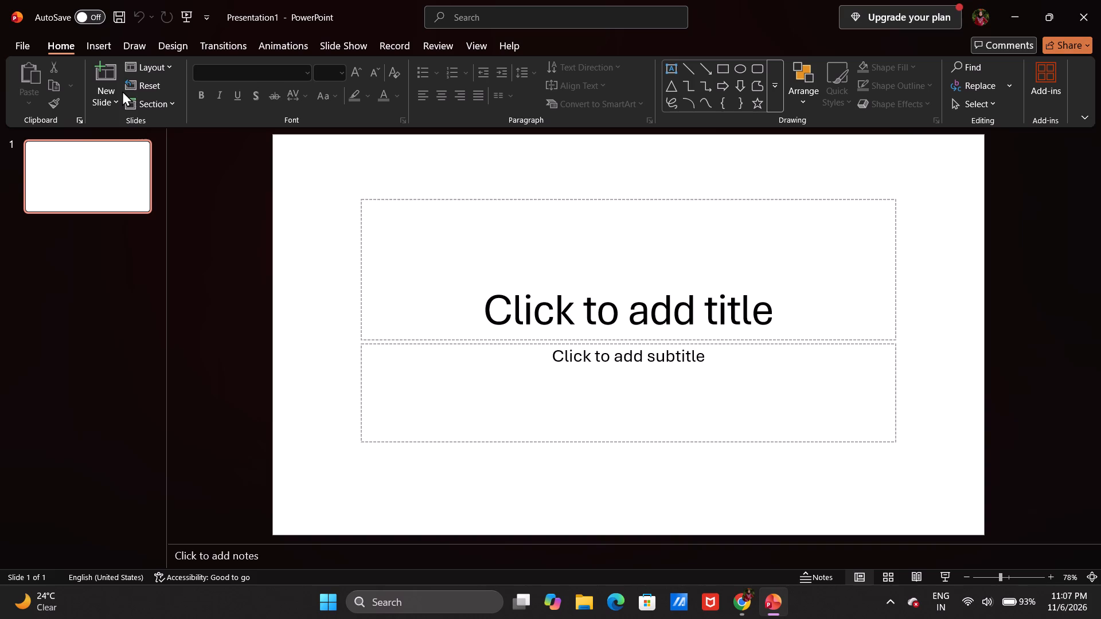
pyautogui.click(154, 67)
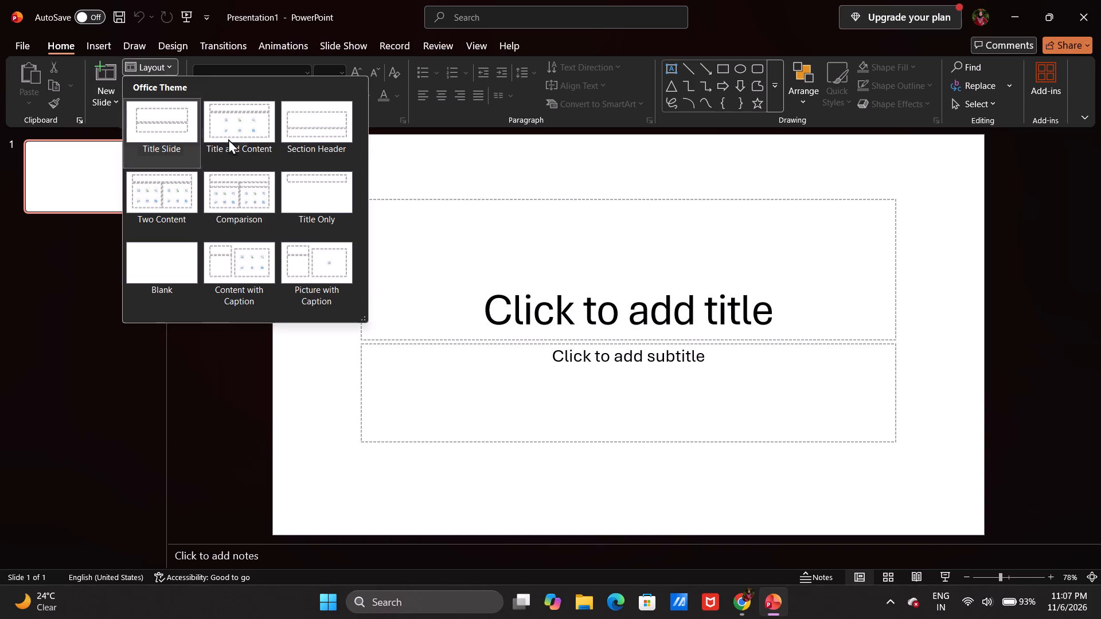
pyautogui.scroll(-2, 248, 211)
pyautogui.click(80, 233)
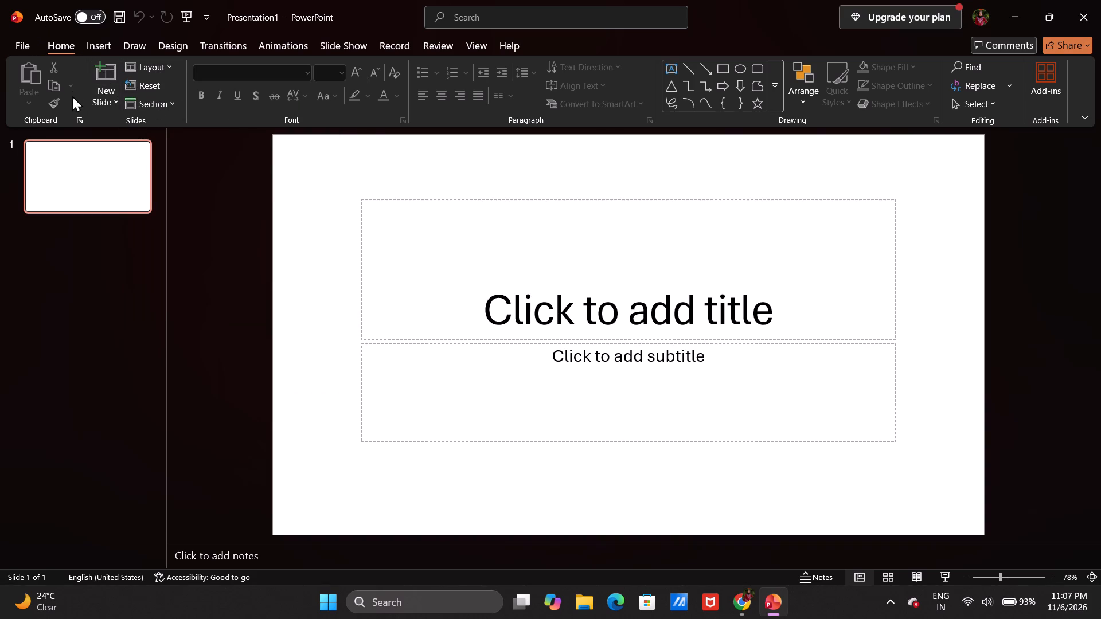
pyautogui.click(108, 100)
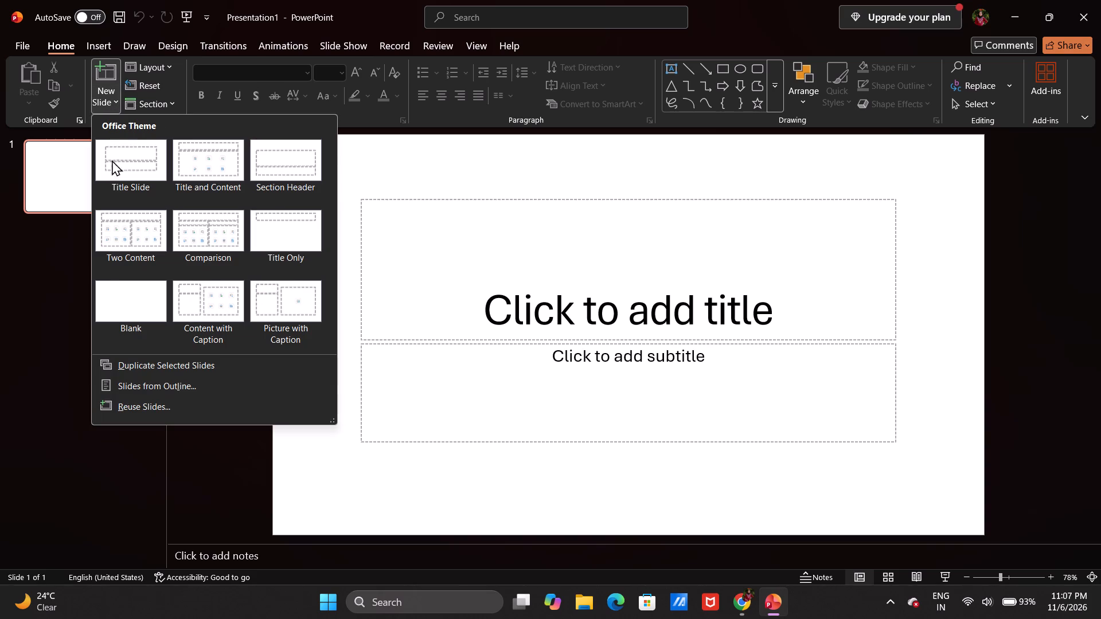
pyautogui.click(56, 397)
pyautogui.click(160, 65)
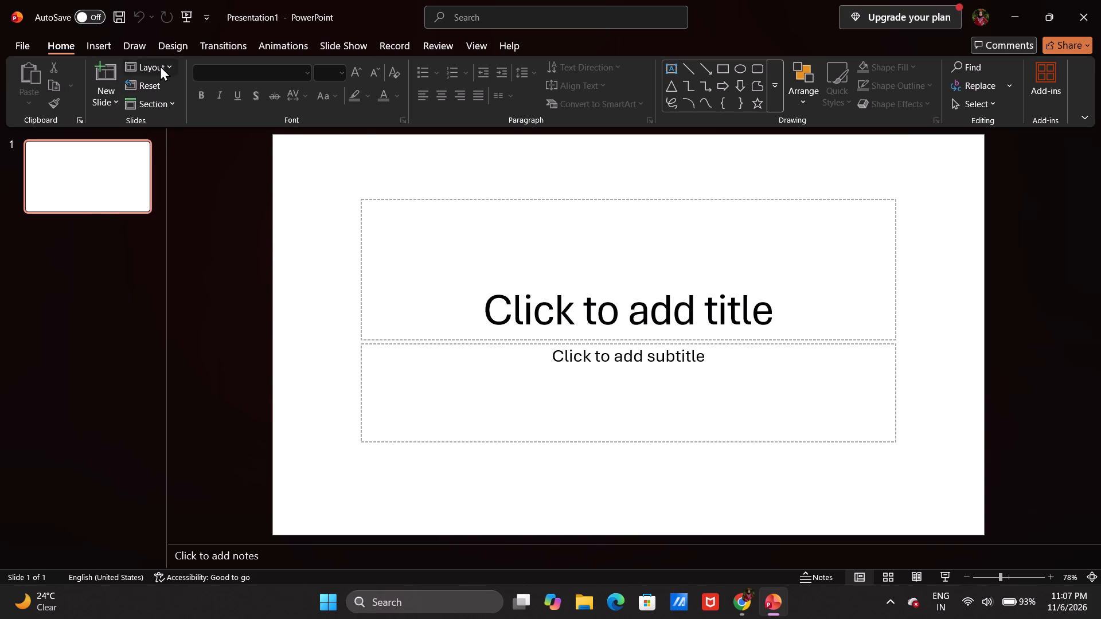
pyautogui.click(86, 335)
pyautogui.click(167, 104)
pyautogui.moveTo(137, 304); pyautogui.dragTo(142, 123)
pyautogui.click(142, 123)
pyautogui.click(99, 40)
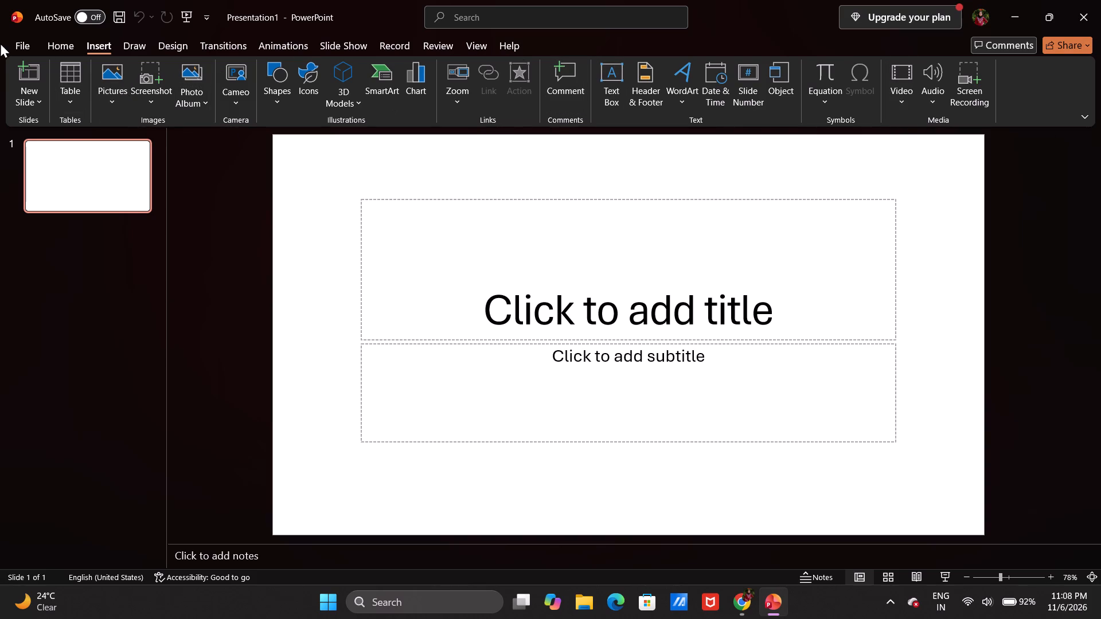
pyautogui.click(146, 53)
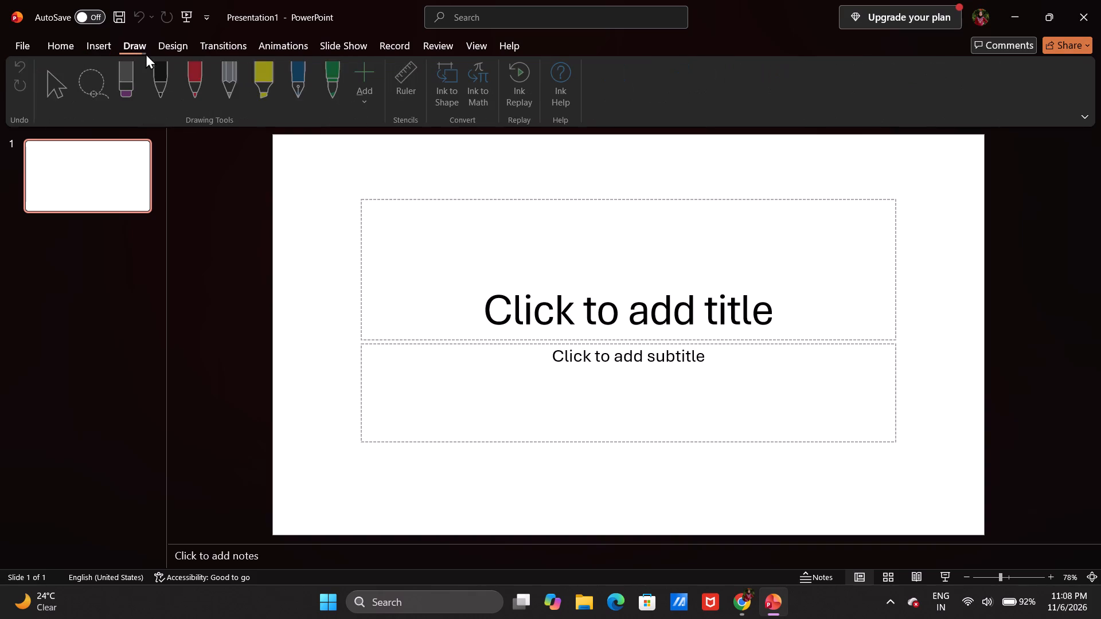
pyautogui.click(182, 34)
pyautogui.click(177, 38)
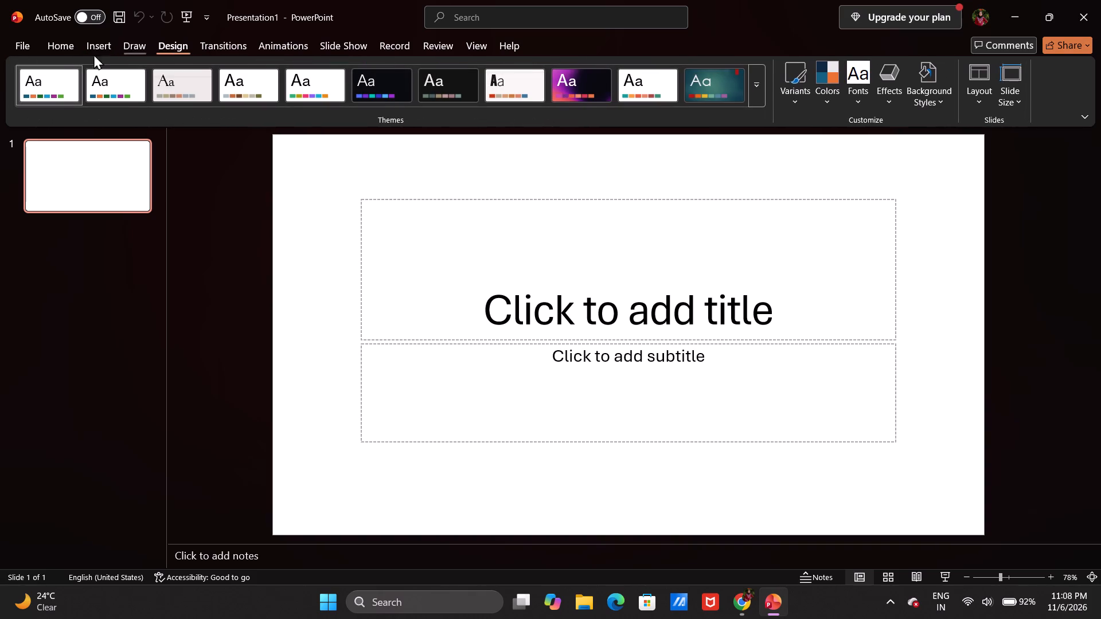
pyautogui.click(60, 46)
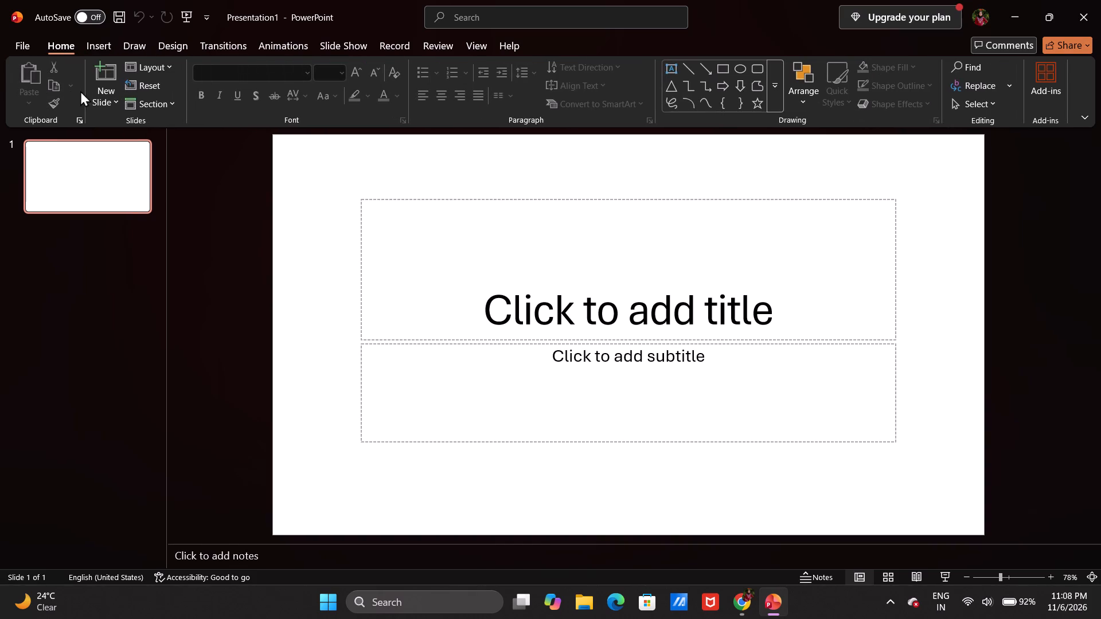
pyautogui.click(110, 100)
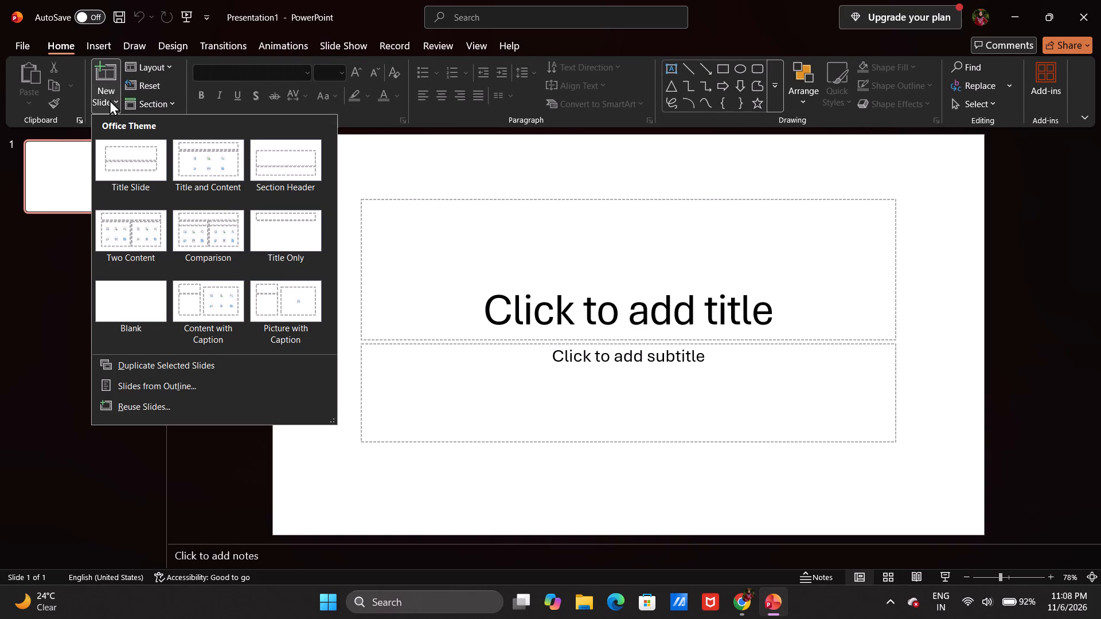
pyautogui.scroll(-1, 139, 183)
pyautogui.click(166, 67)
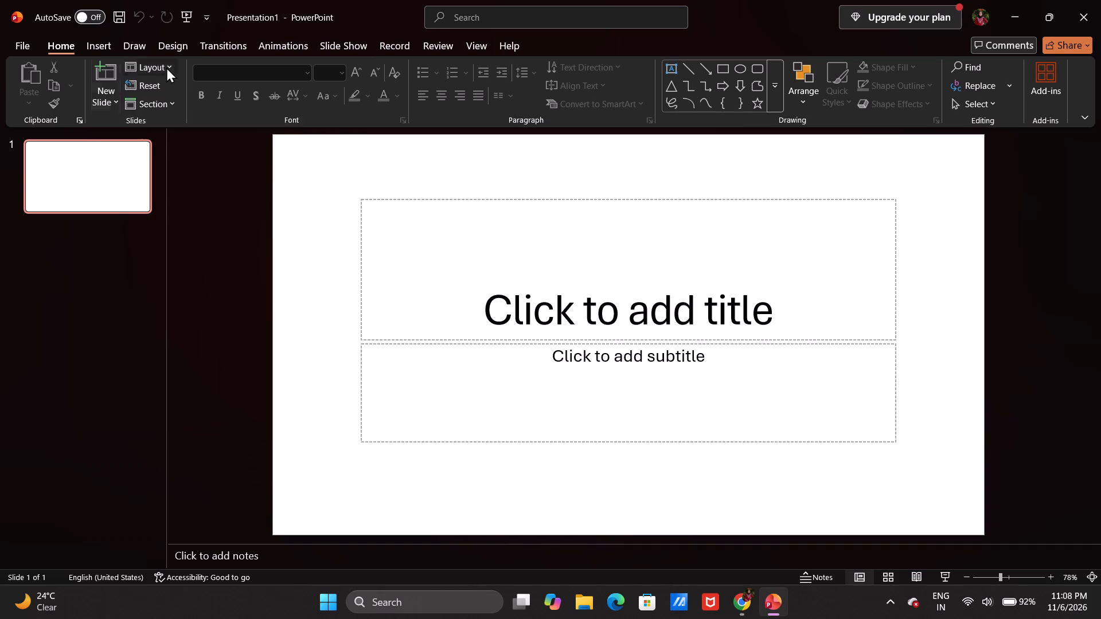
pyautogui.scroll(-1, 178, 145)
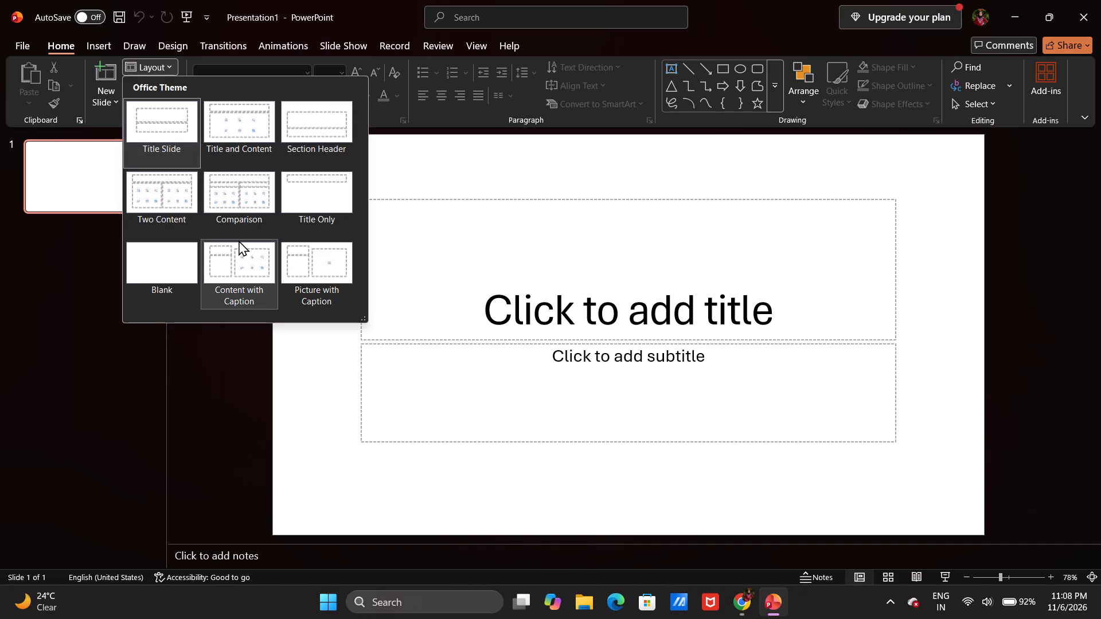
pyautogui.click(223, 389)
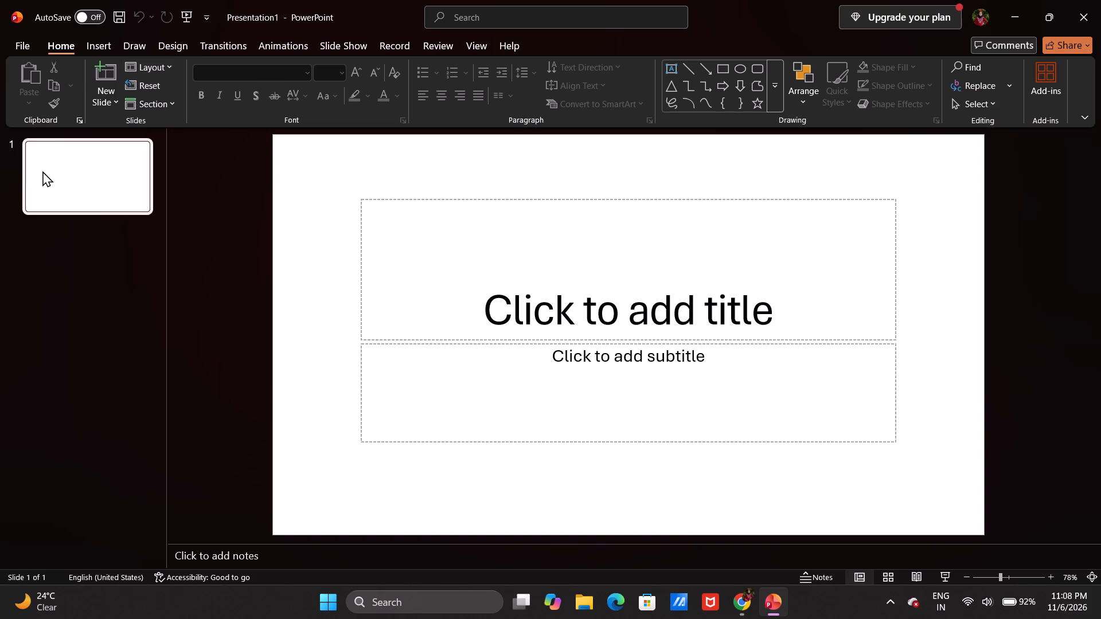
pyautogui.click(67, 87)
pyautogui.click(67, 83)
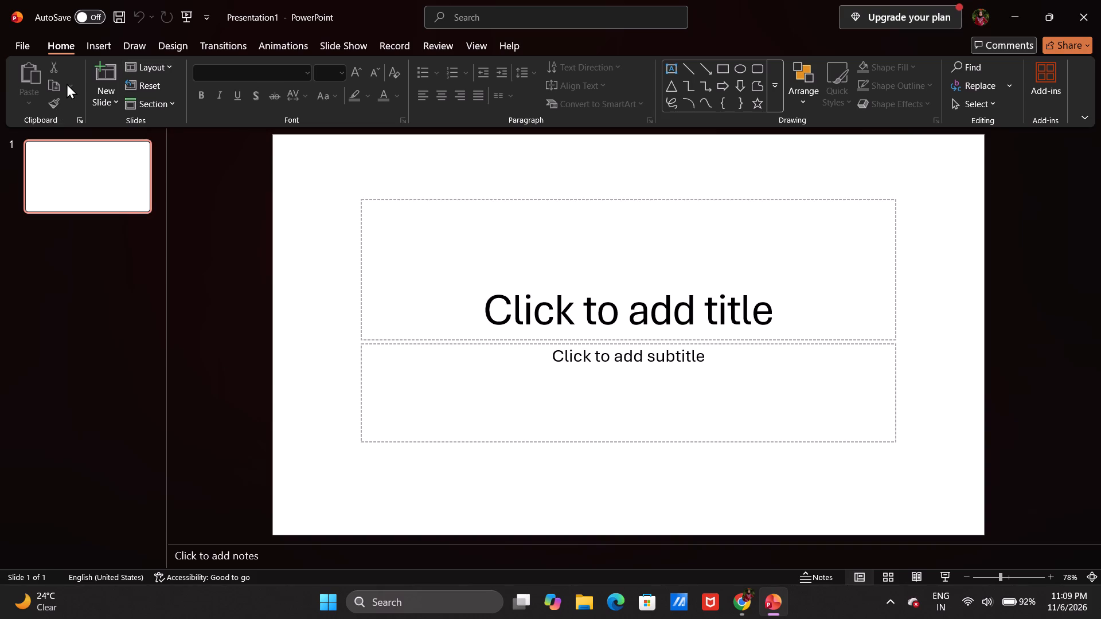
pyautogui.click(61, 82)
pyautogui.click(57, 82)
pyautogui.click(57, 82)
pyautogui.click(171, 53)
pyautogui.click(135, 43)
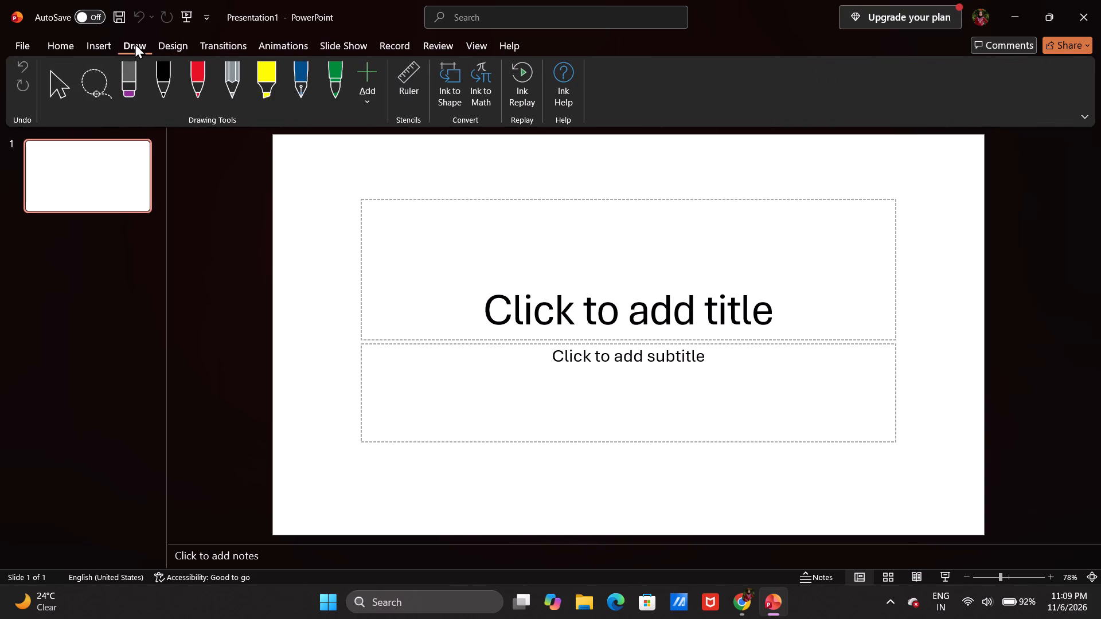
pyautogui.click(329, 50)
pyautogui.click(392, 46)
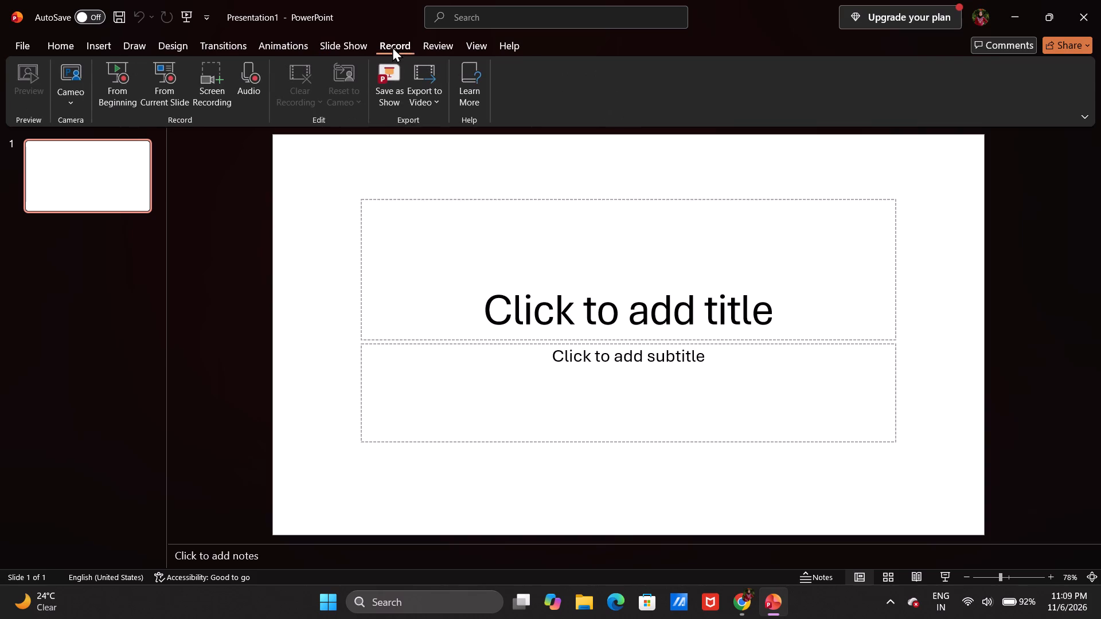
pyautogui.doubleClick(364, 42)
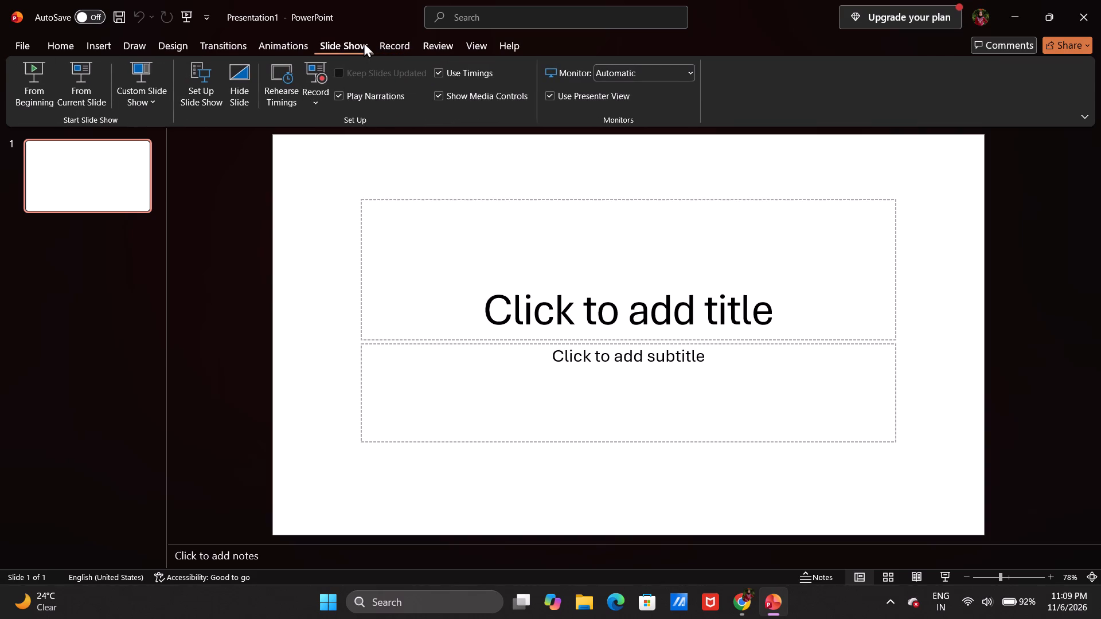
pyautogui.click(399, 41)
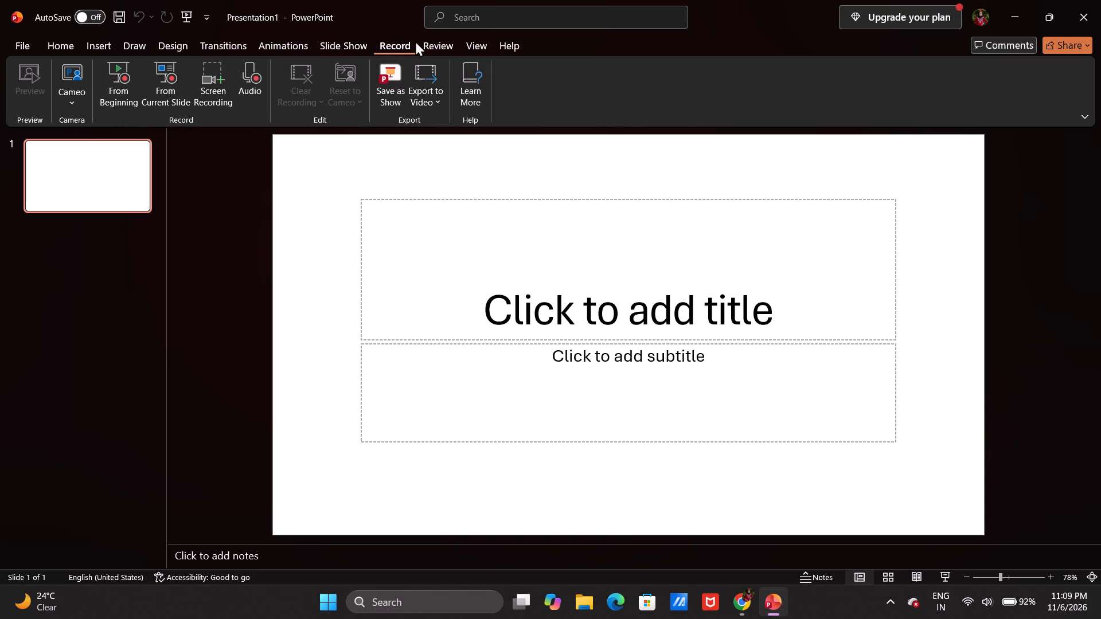
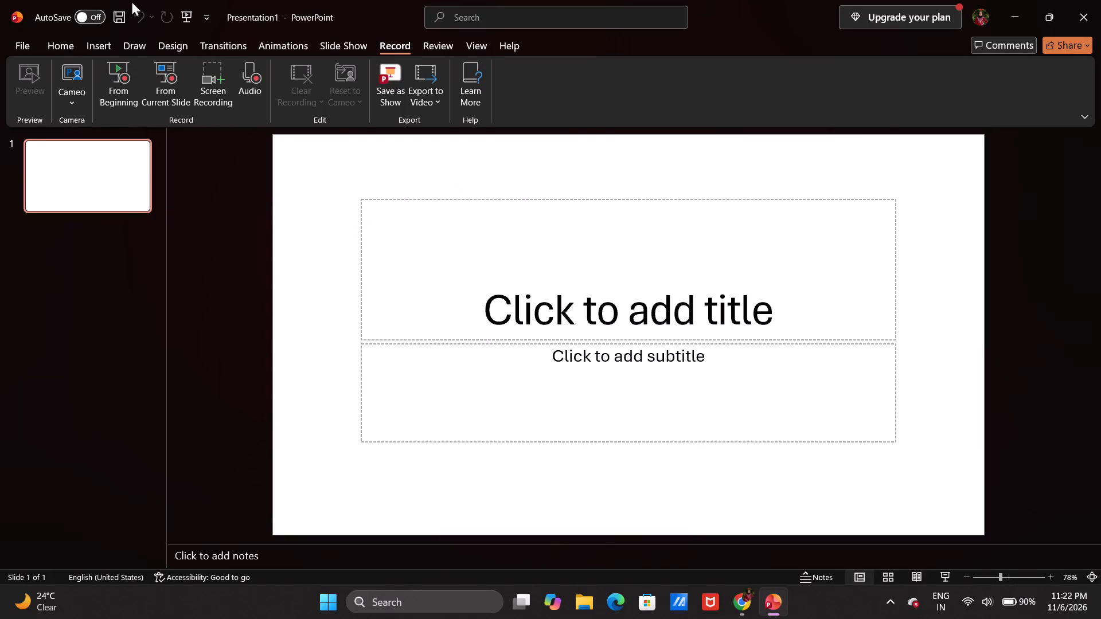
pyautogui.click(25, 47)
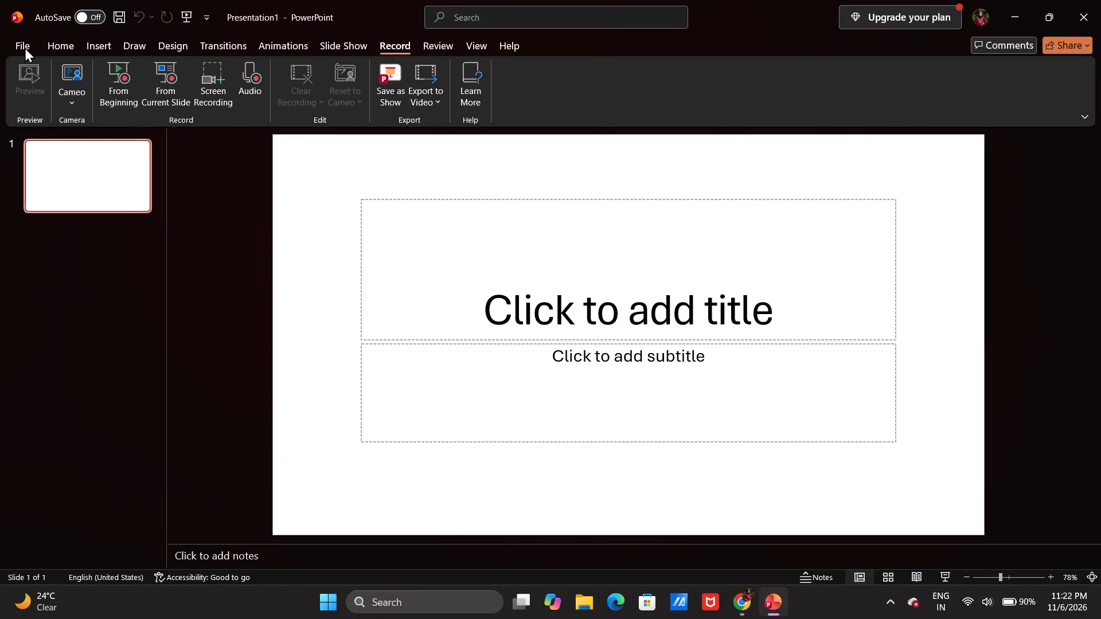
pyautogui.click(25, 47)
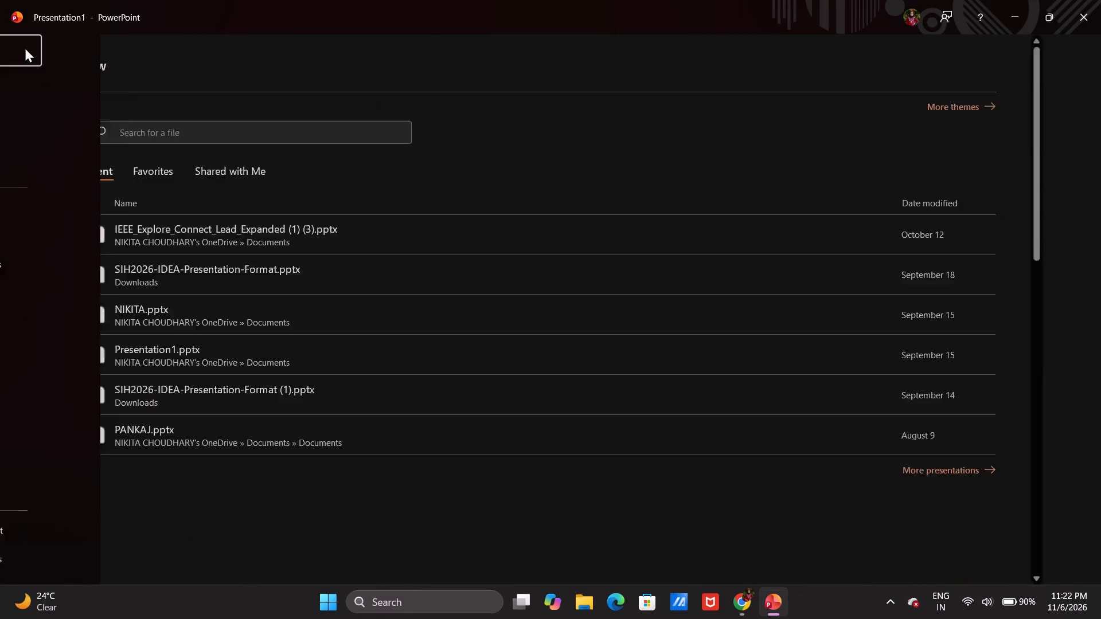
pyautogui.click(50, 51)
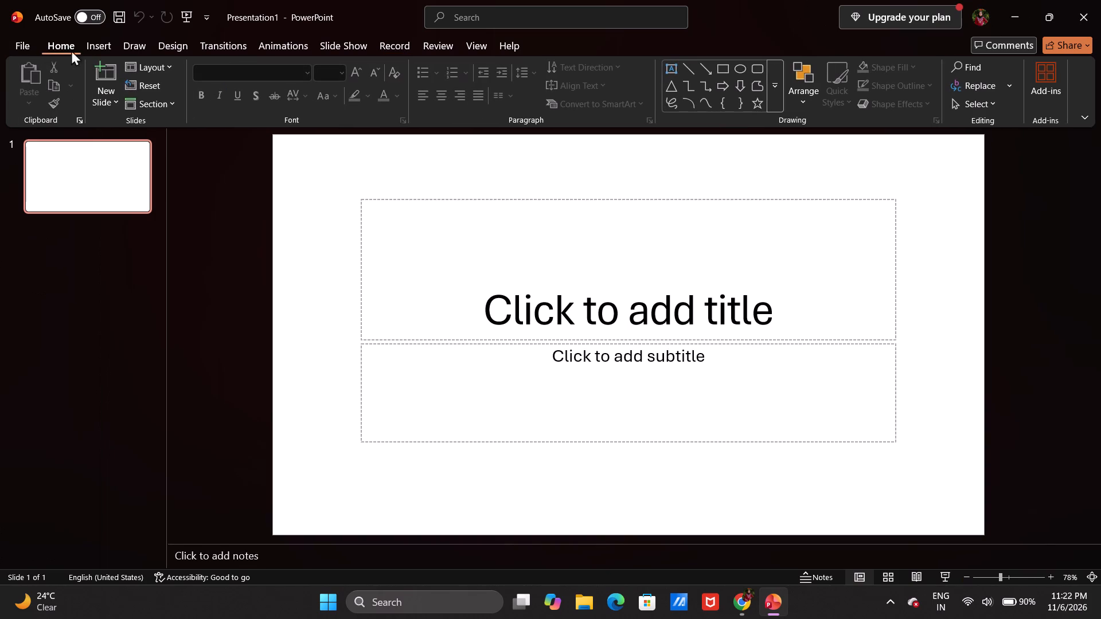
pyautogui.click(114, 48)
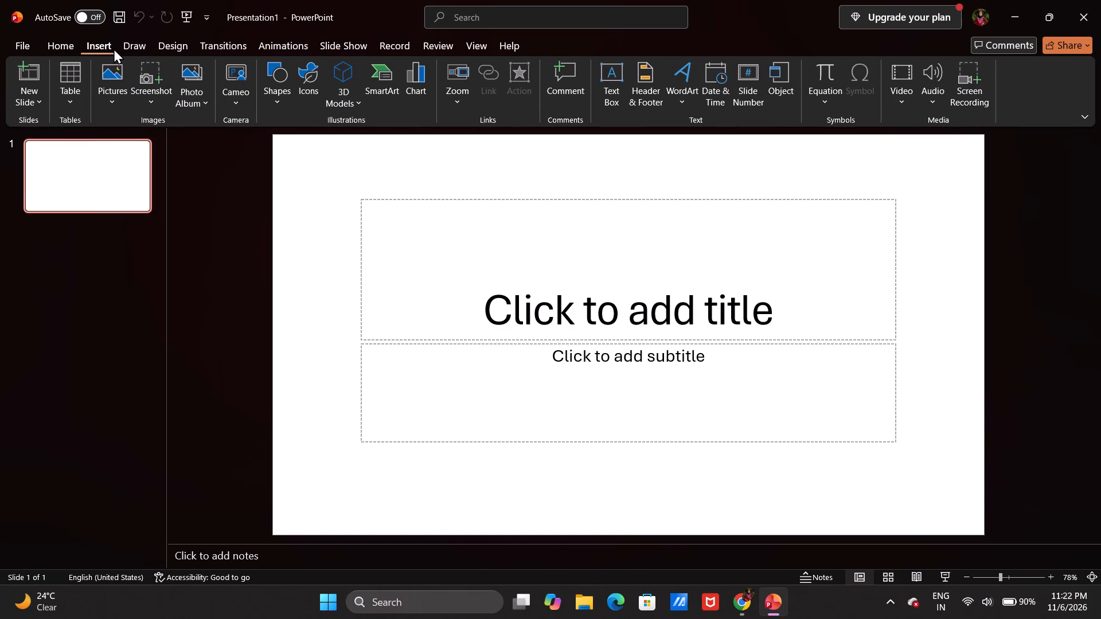
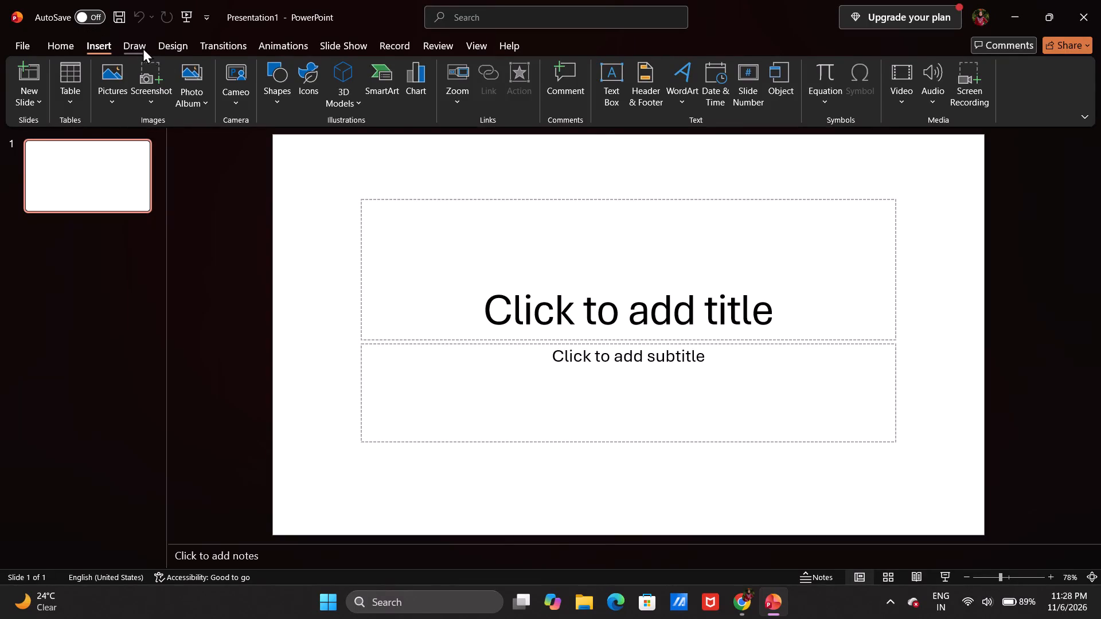
# Define a custom slide size 8.27 in wide and 11.69 in high.
pyautogui.click(172, 52)
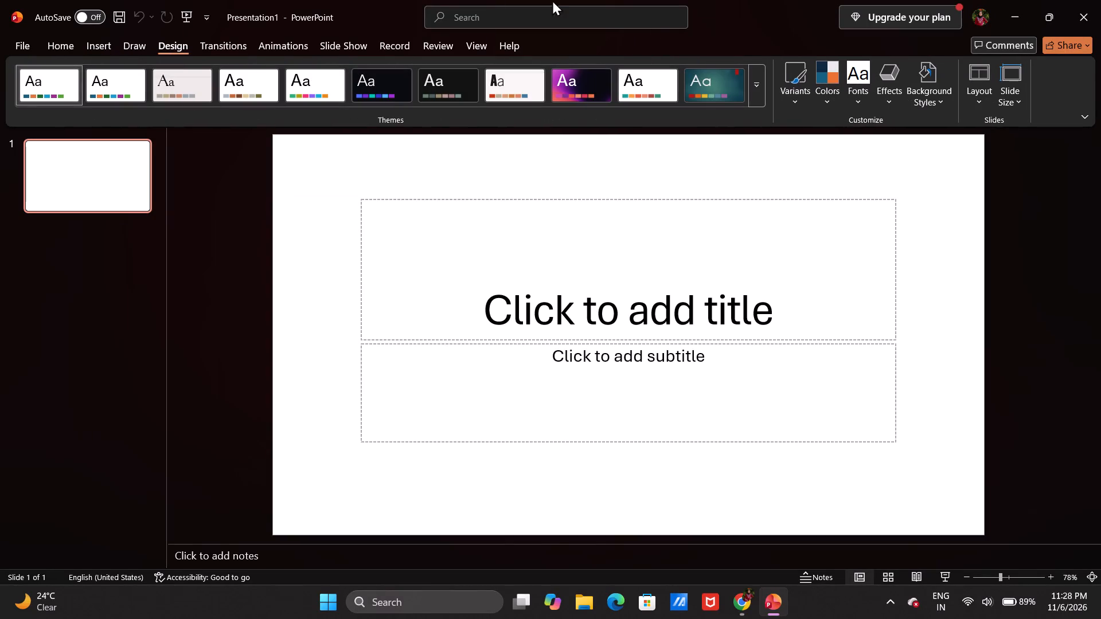
pyautogui.click(1022, 89)
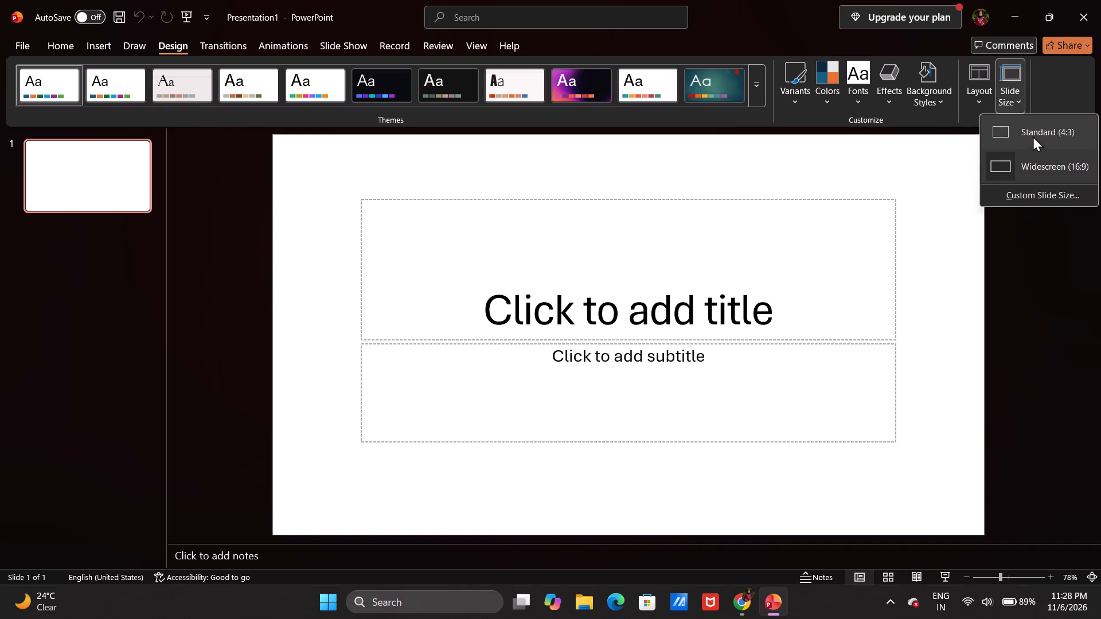
pyautogui.click(1034, 198)
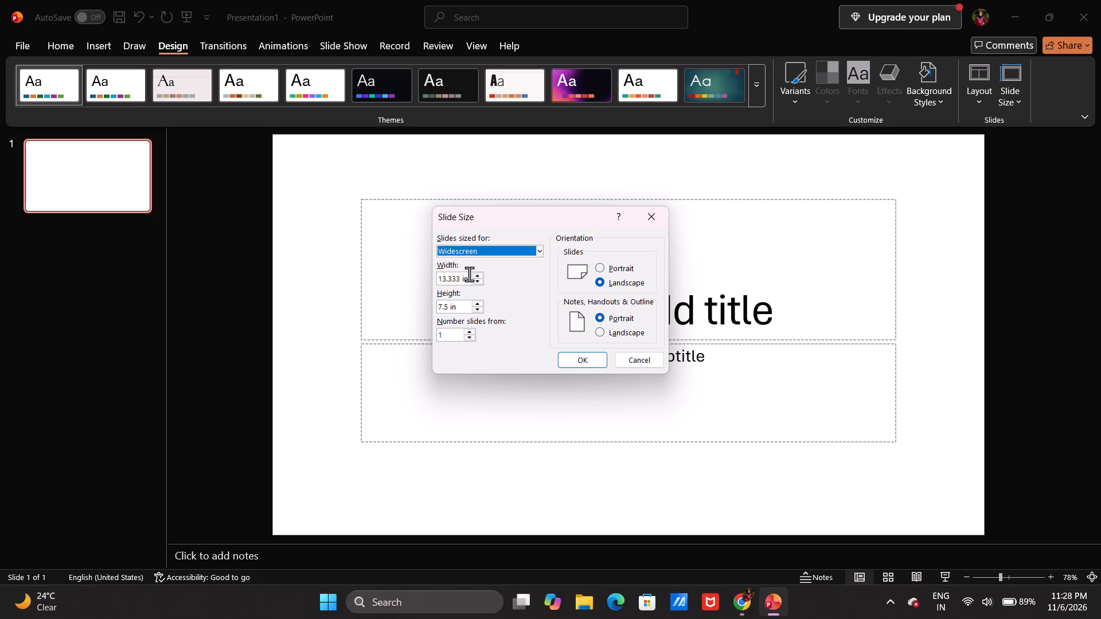
pyautogui.moveTo(469, 275); pyautogui.dragTo(389, 299)
pyautogui.press('BackSpace')
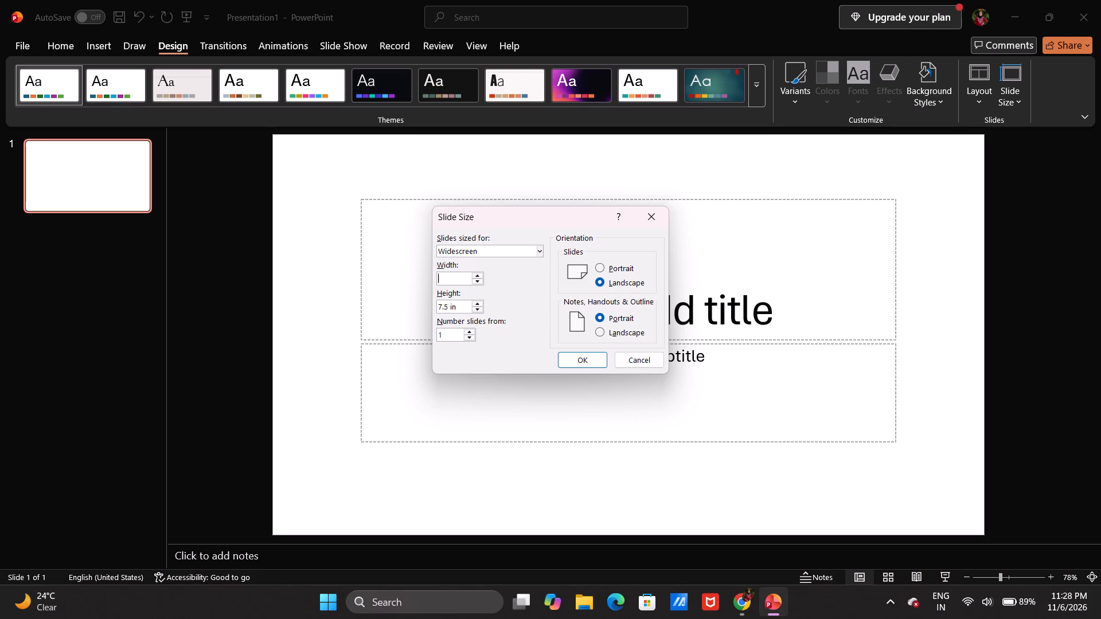
pyautogui.write('8.')
pyautogui.write('27')
pyautogui.moveTo(459, 307); pyautogui.dragTo(409, 318)
pyautogui.press('BackSpace')
pyautogui.write('11')
pyautogui.press('.')
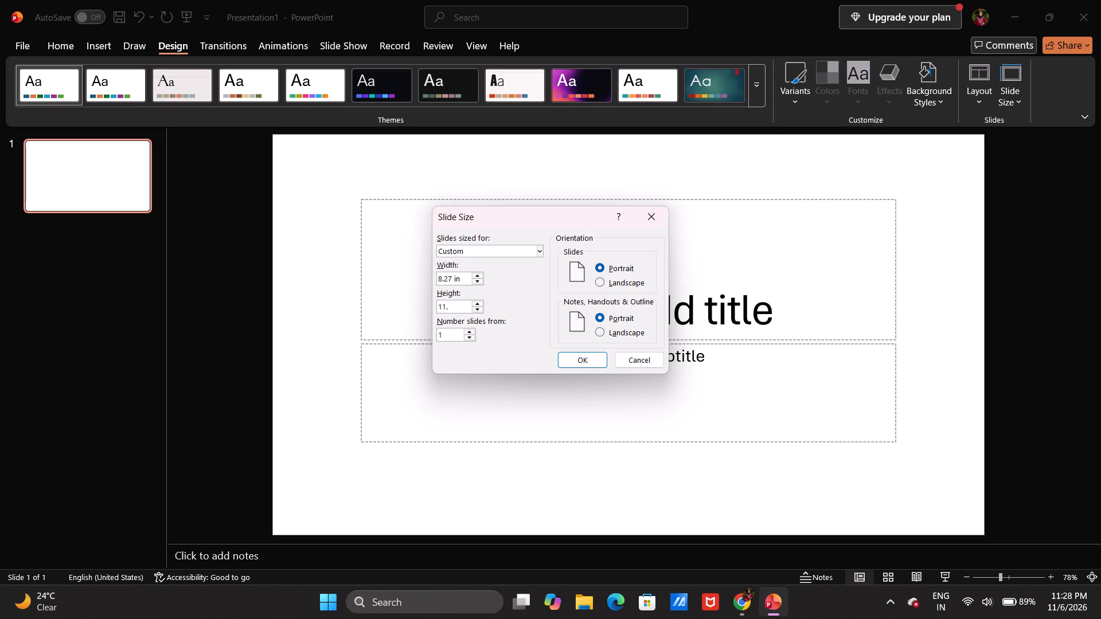
pyautogui.write('69')
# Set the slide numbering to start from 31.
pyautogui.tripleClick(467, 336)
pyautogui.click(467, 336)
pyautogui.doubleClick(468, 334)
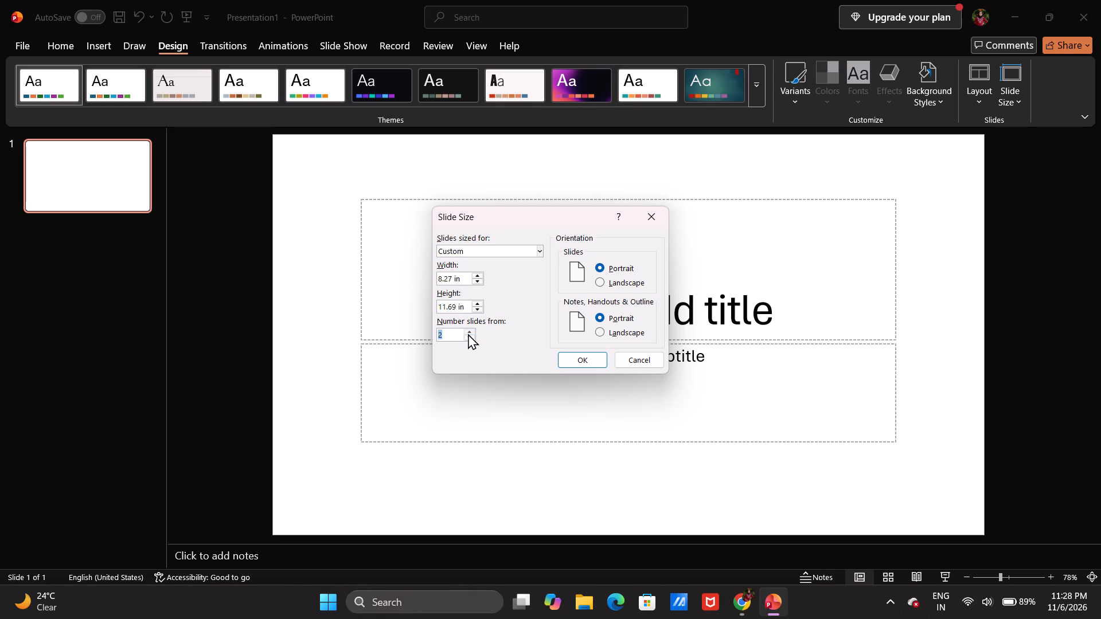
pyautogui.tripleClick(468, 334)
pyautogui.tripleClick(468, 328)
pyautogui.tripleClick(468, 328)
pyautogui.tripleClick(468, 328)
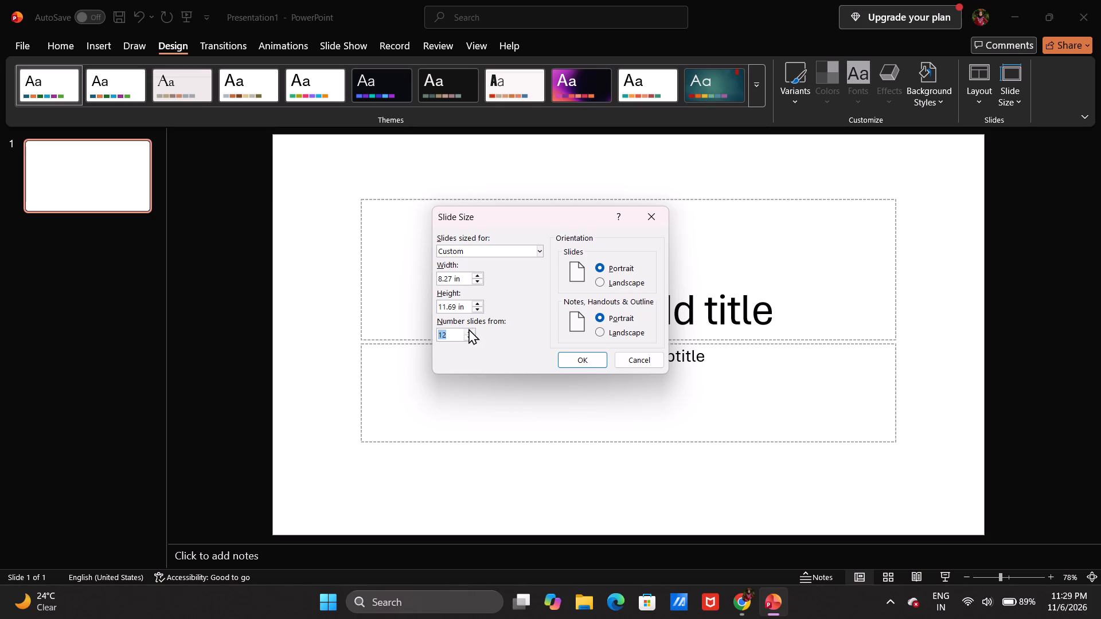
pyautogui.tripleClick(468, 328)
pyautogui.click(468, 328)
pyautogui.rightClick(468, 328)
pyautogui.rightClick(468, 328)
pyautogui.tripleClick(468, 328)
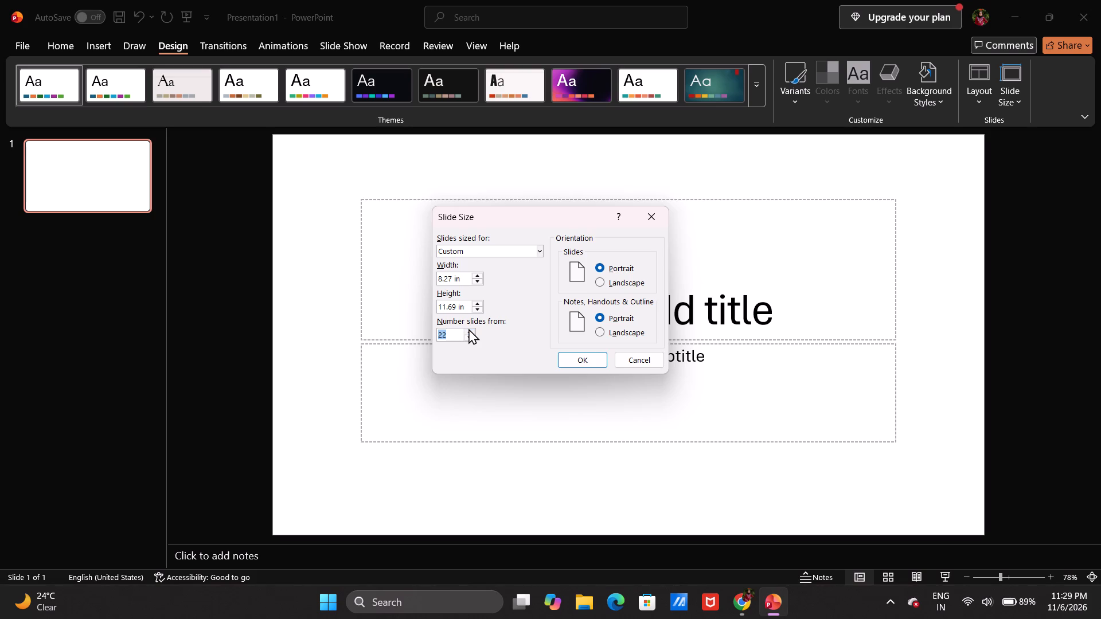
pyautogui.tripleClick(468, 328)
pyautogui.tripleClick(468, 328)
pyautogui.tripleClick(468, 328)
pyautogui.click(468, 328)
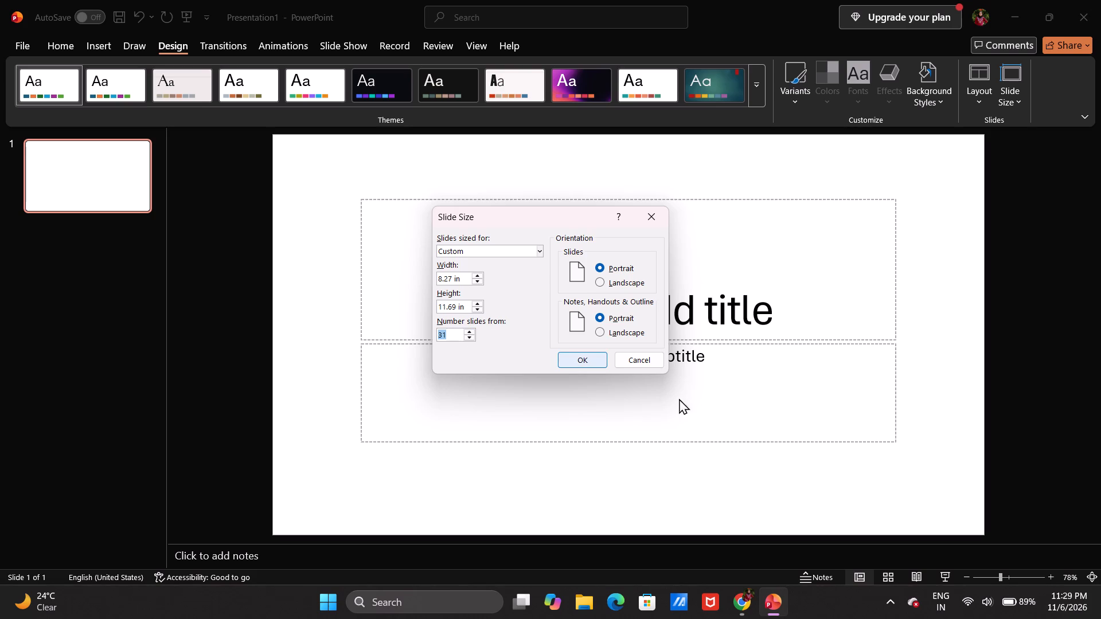
# Apply the custom slide size, scaling the content with Ensure Fit.
pyautogui.click(588, 364)
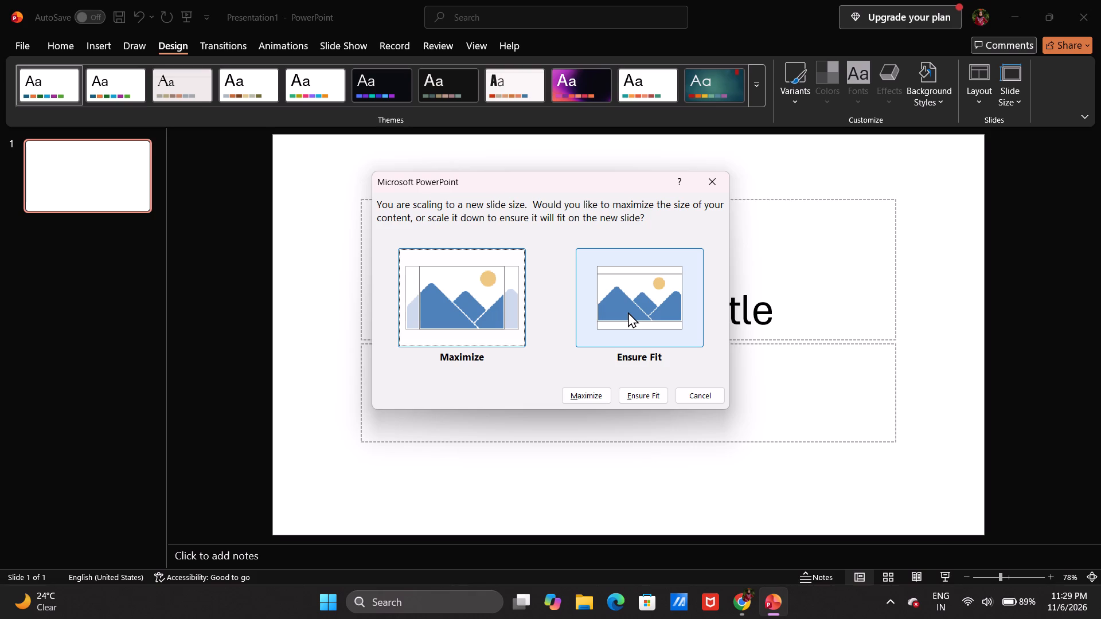
pyautogui.click(628, 312)
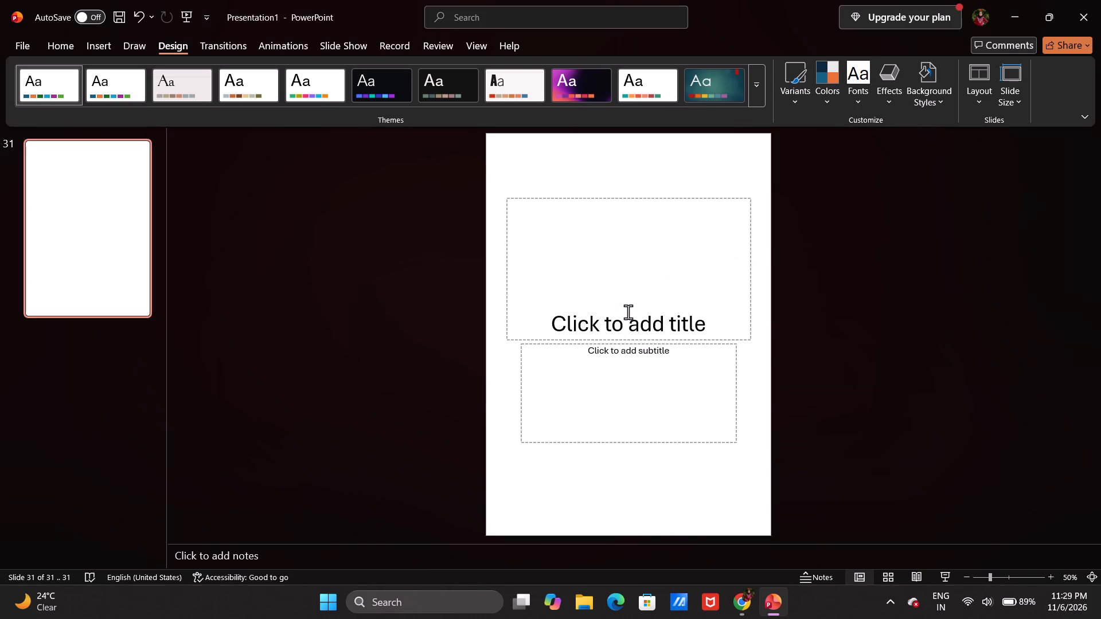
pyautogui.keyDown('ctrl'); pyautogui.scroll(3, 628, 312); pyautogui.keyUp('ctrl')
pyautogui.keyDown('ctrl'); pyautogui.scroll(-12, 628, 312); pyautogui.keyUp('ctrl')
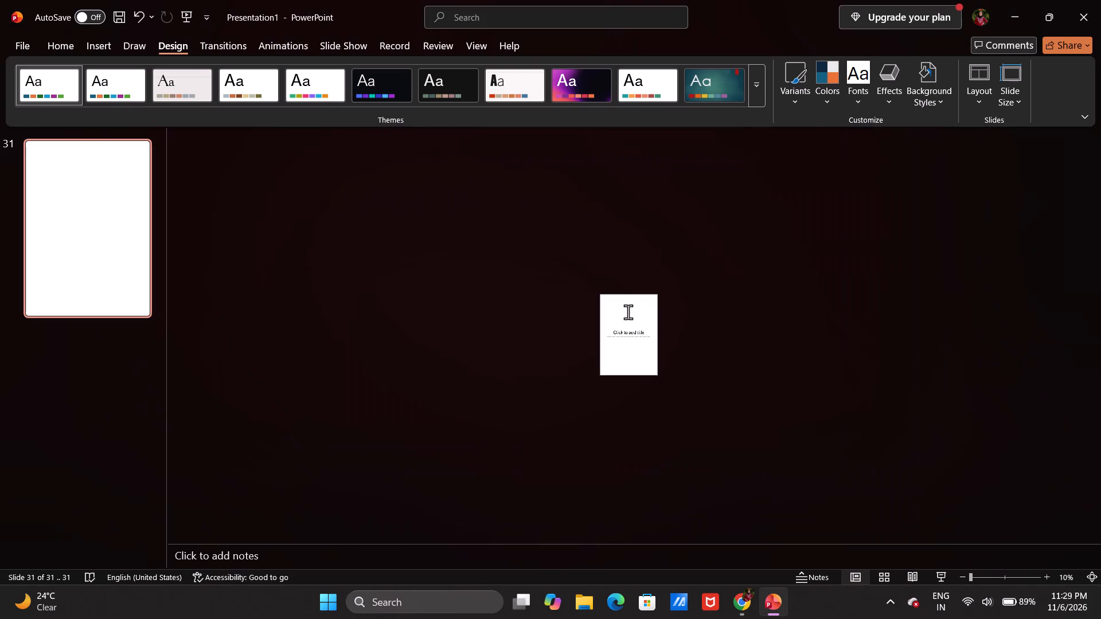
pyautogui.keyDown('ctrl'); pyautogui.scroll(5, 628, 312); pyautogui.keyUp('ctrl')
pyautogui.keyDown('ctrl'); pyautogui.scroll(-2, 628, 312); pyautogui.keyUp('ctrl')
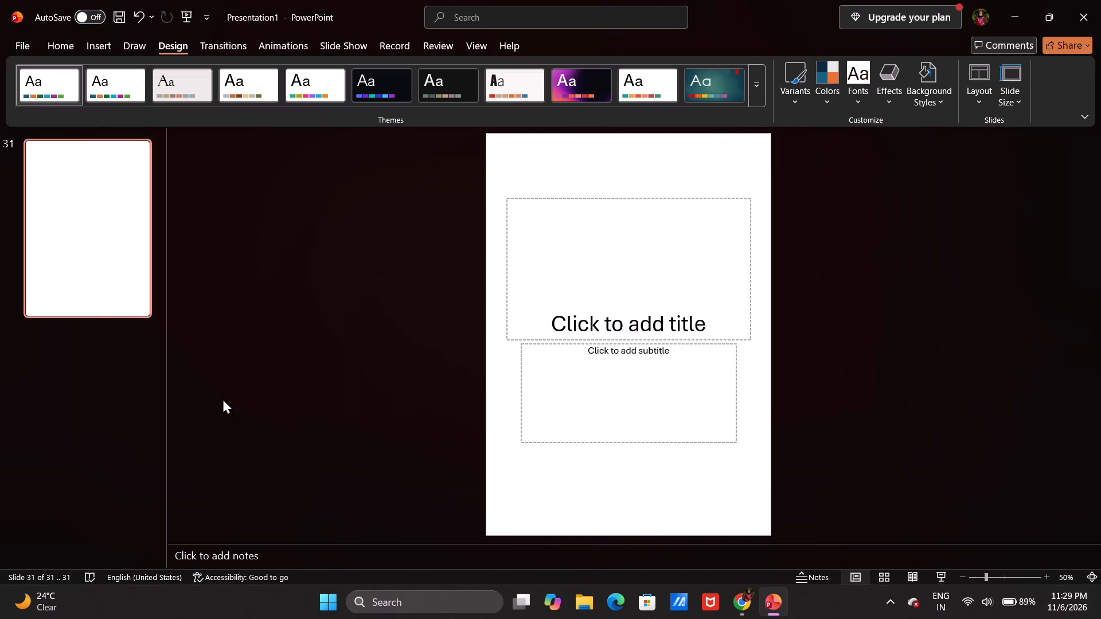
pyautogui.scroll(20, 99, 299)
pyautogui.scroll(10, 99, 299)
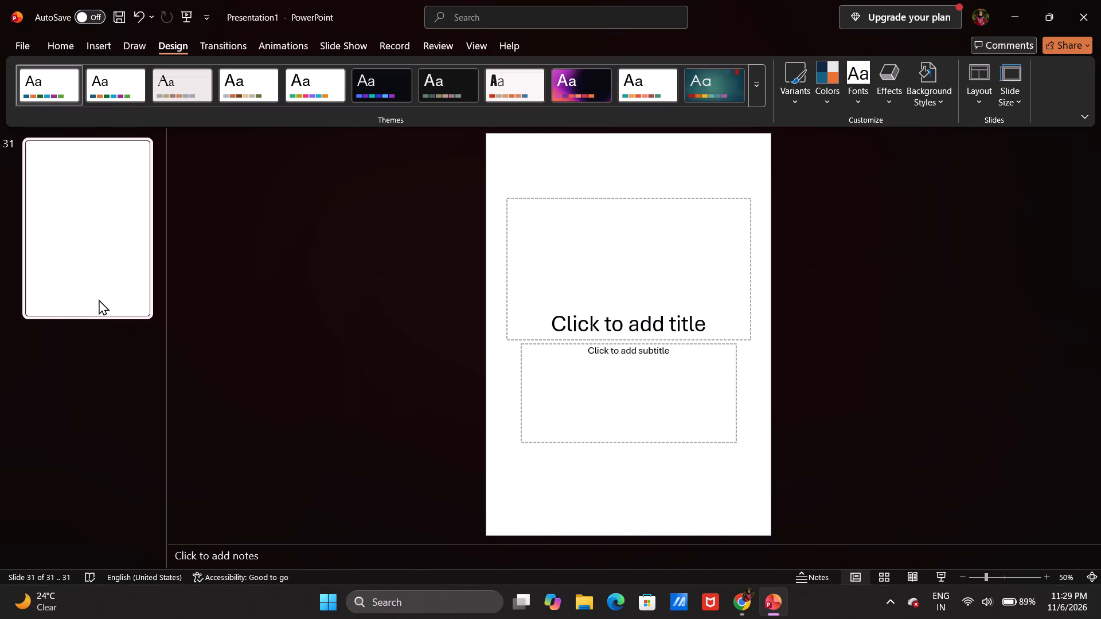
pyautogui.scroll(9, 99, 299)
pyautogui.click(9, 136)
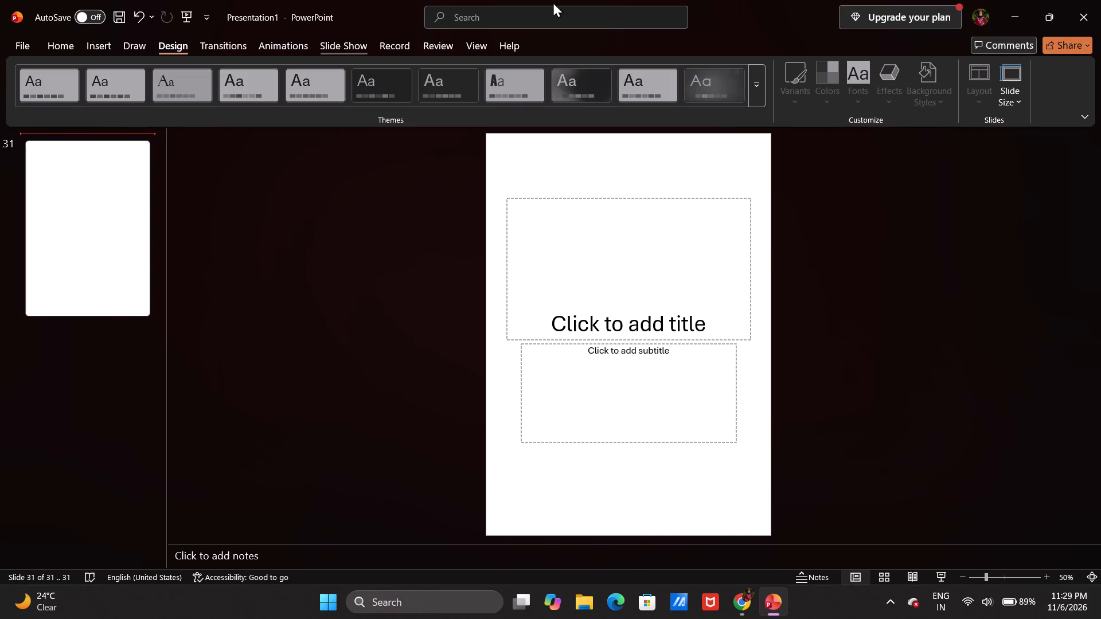
# Set the slide numbering to start from 1 in the custom slide size settings and apply it.
pyautogui.click(1015, 96)
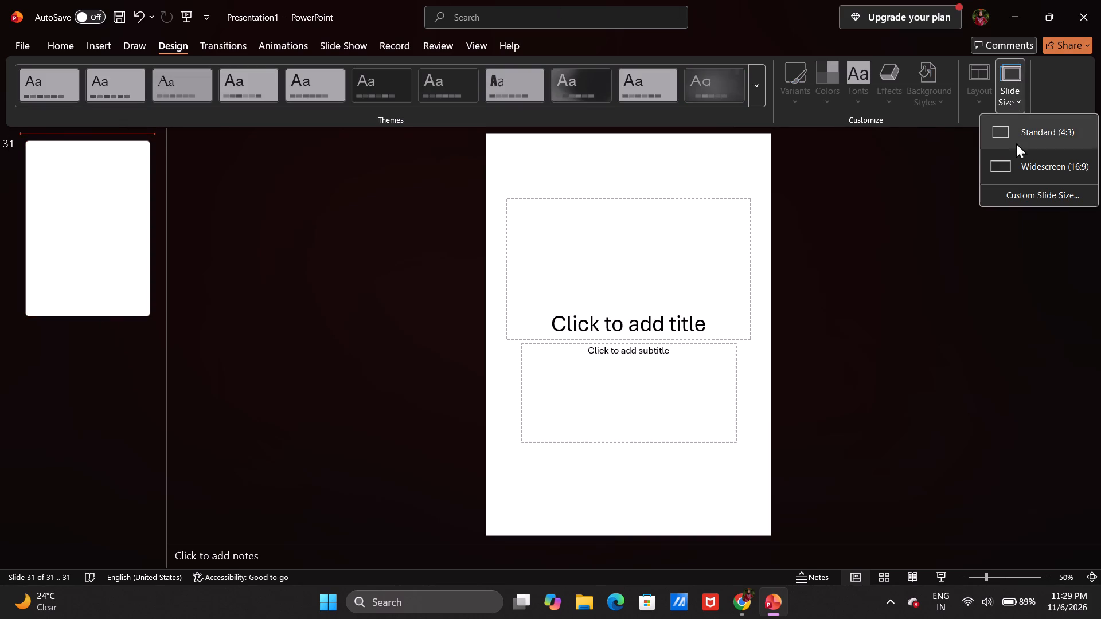
pyautogui.click(1022, 196)
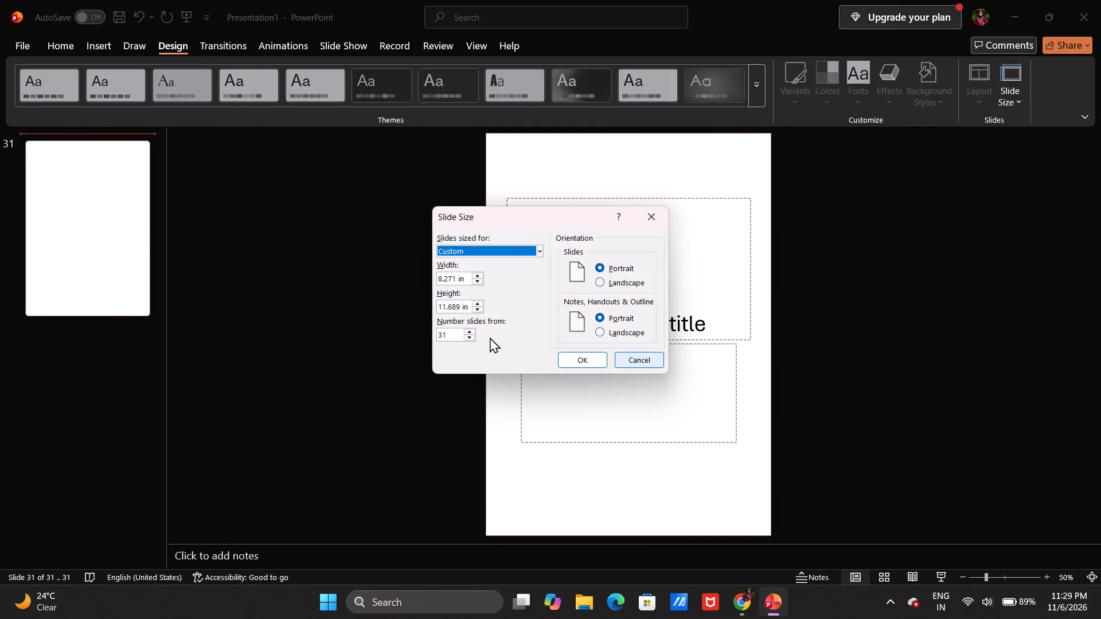
pyautogui.tripleClick(466, 338)
pyautogui.tripleClick(466, 338)
pyautogui.tripleClick(466, 338)
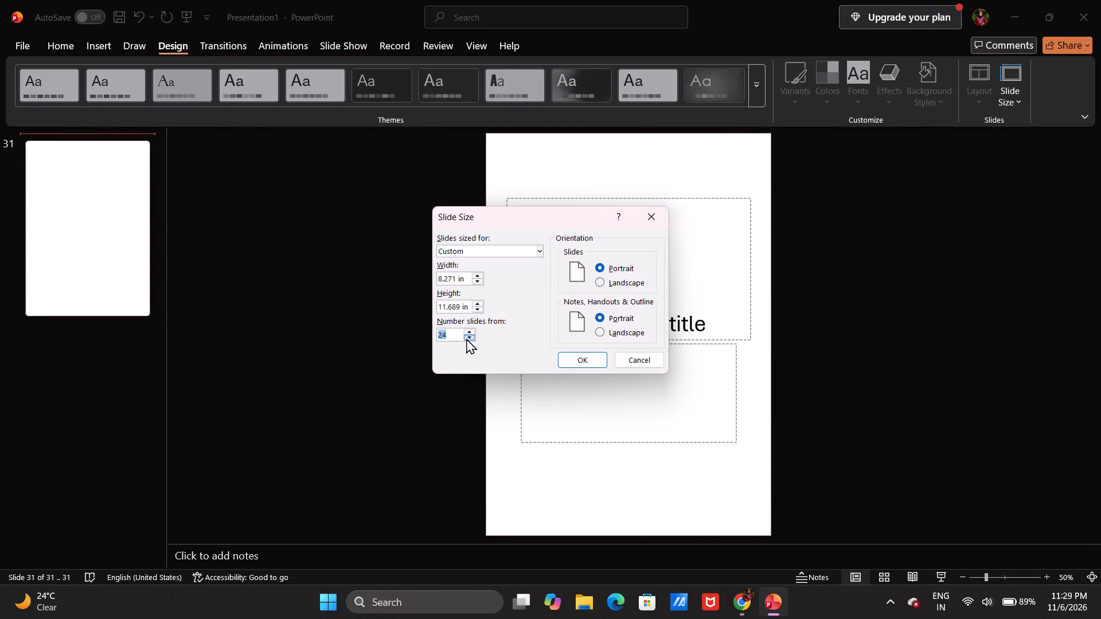
pyautogui.tripleClick(466, 338)
pyautogui.tripleClick(466, 338)
pyautogui.tripleClick(466, 338)
pyautogui.tripleClick(466, 338)
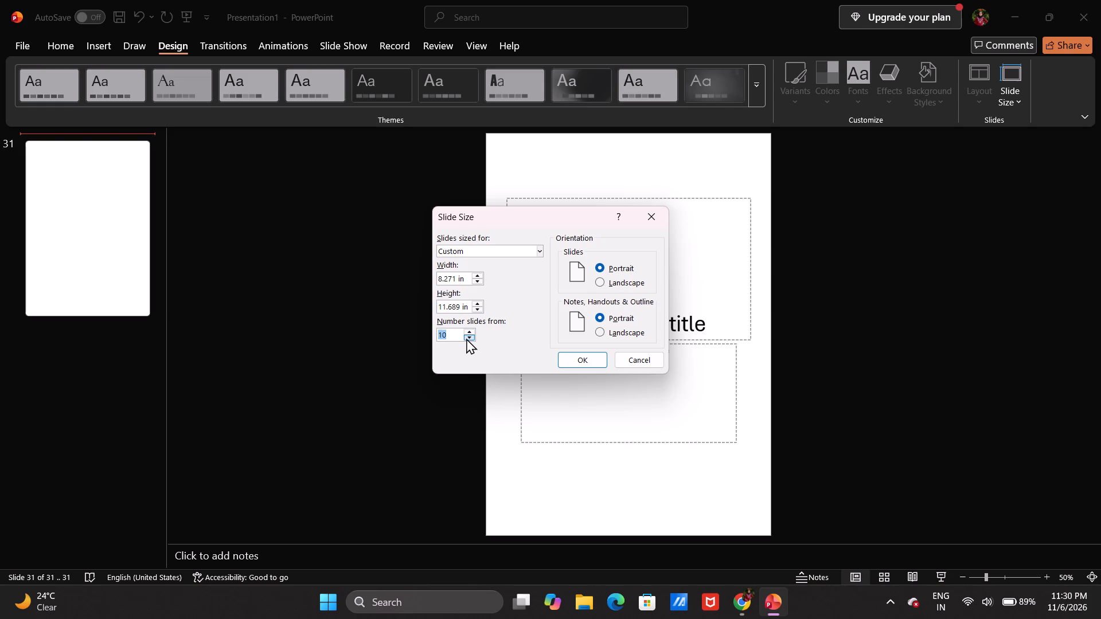
pyautogui.tripleClick(466, 338)
pyautogui.tripleClick(466, 338)
pyautogui.tripleClick(466, 338)
pyautogui.tripleClick(466, 338)
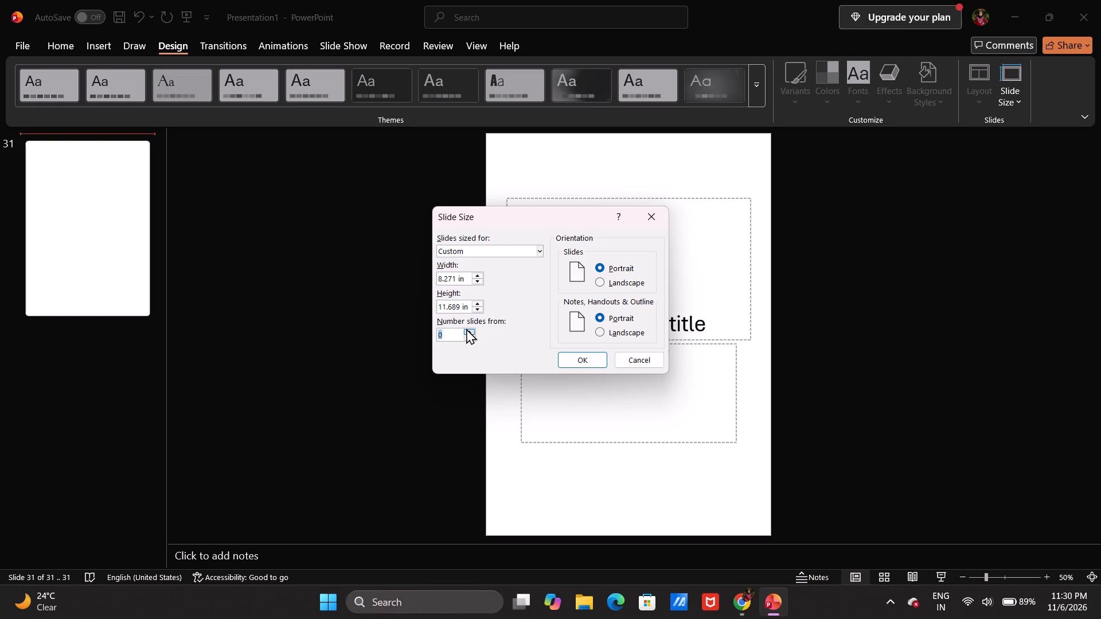
pyautogui.click(466, 328)
pyautogui.click(581, 361)
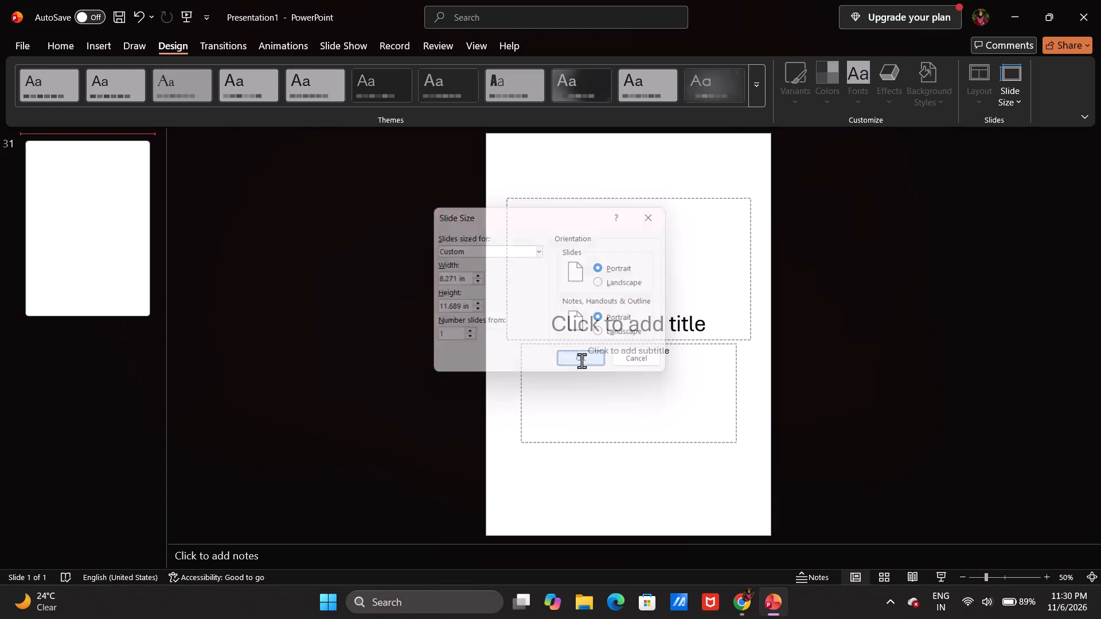
pyautogui.scroll(4, 136, 259)
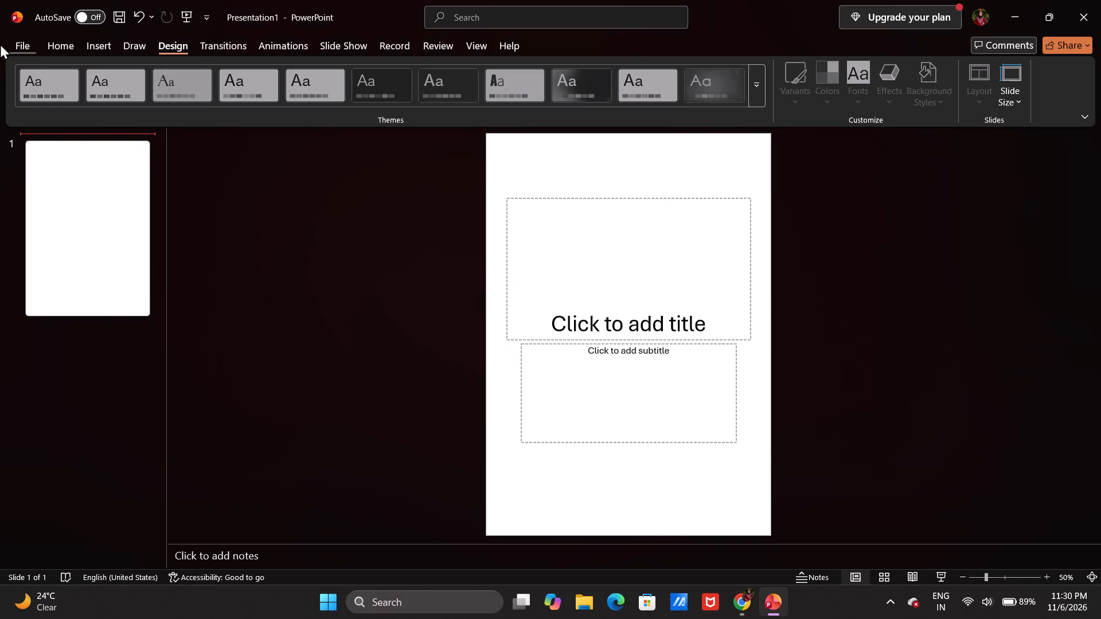
# Place the text cursor in the slide's title placeholder, with the text formatting tools shown.
pyautogui.click(54, 41)
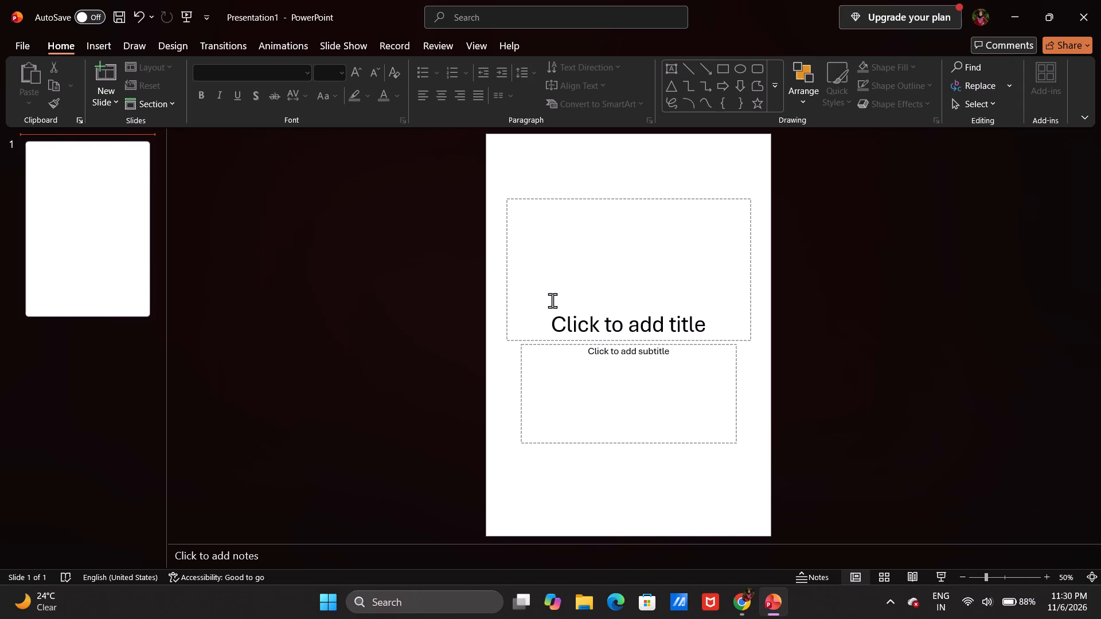
pyautogui.click(552, 300)
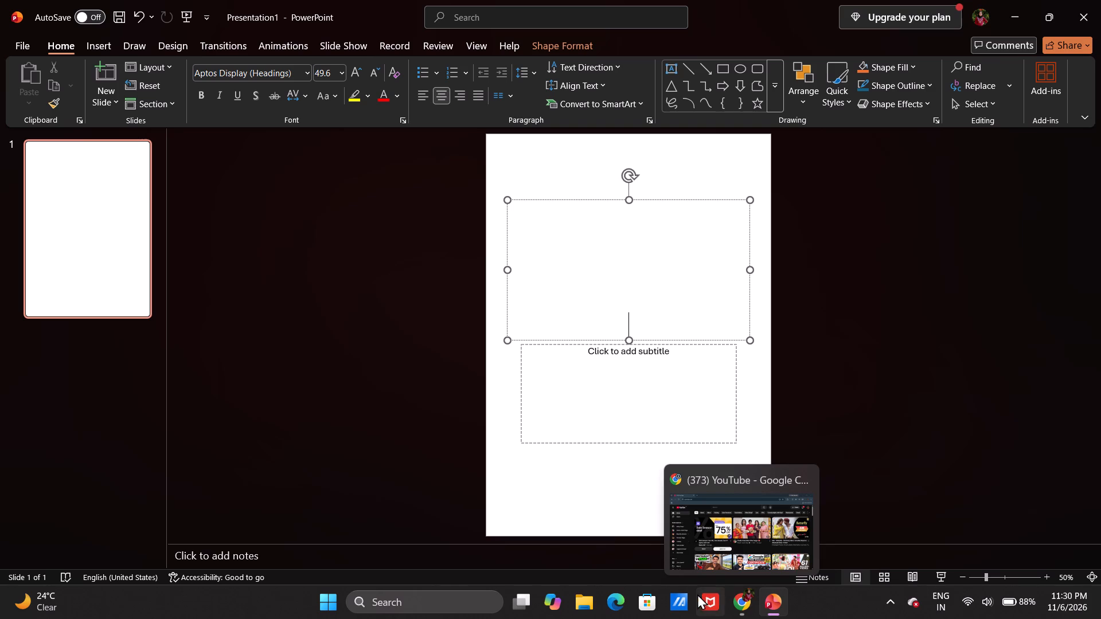
# Switch to Google Chrome, open a new tab and close the YouTube tab.
pyautogui.click(1022, 12)
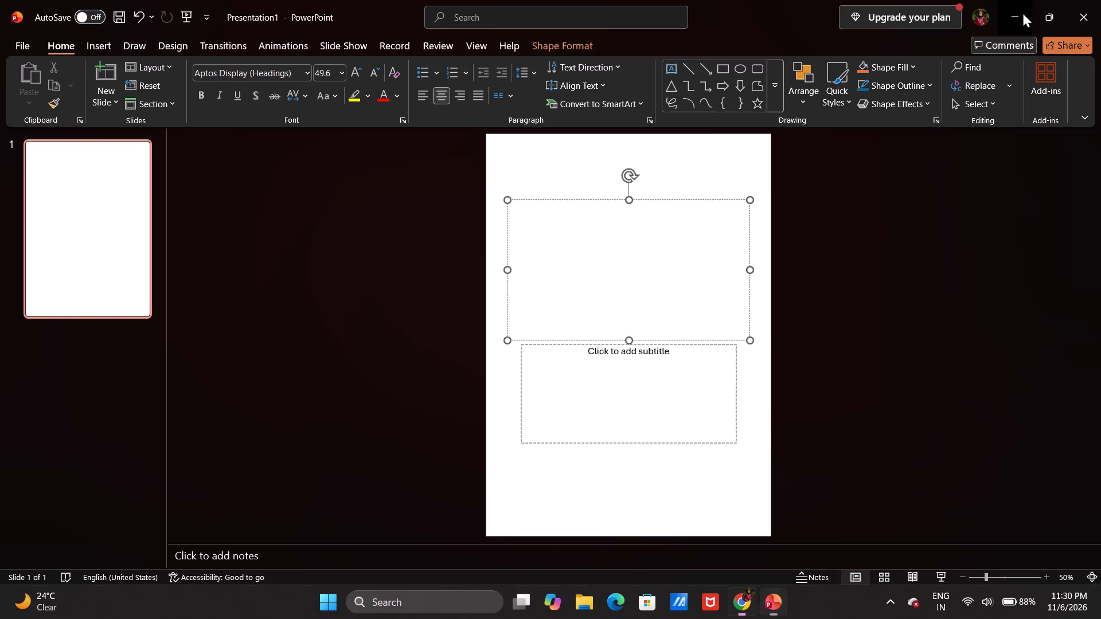
pyautogui.click(216, 16)
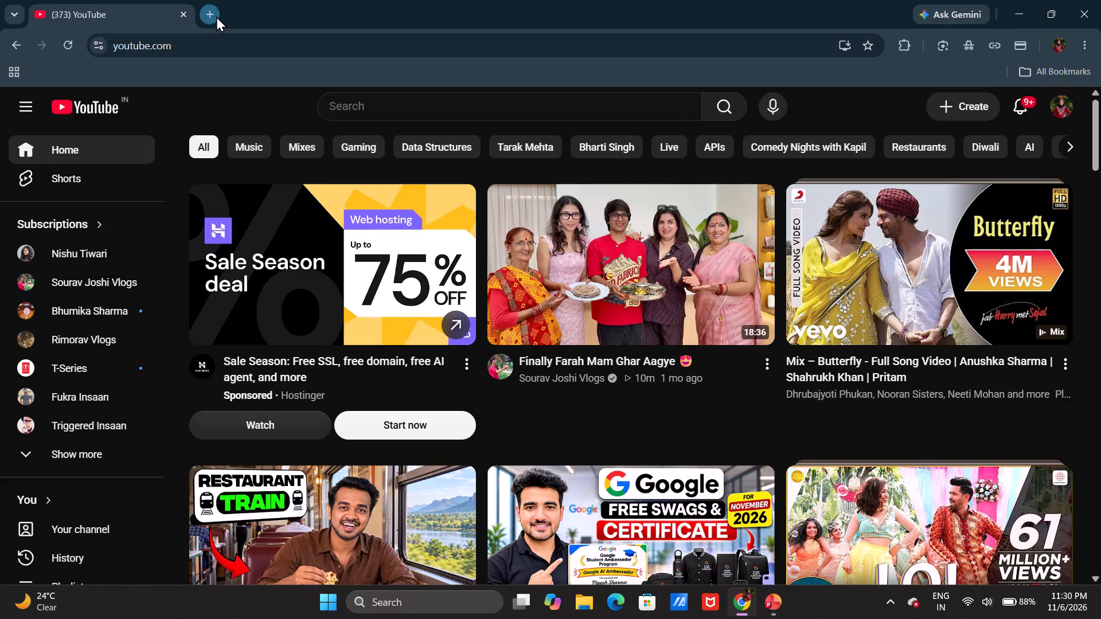
pyautogui.click(184, 12)
# Search Google Images for "gweca ka logo" and open the preview of the first GWECA logo from Facebook.
pyautogui.click(403, 285)
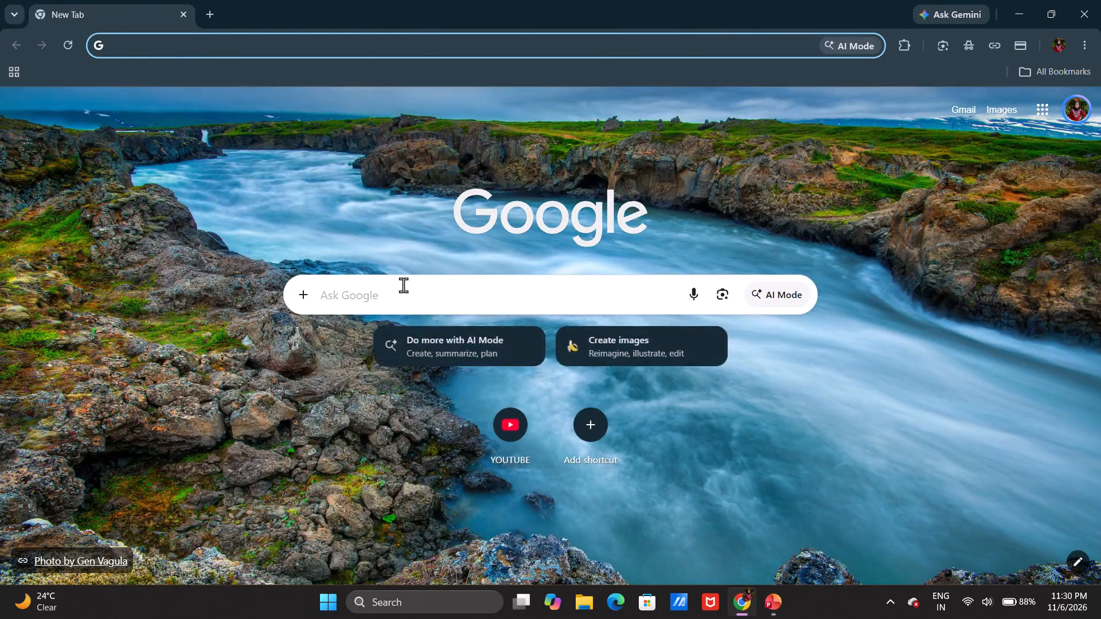
pyautogui.write('gweca ka logo')
pyautogui.press('space')
pyautogui.press('Return')
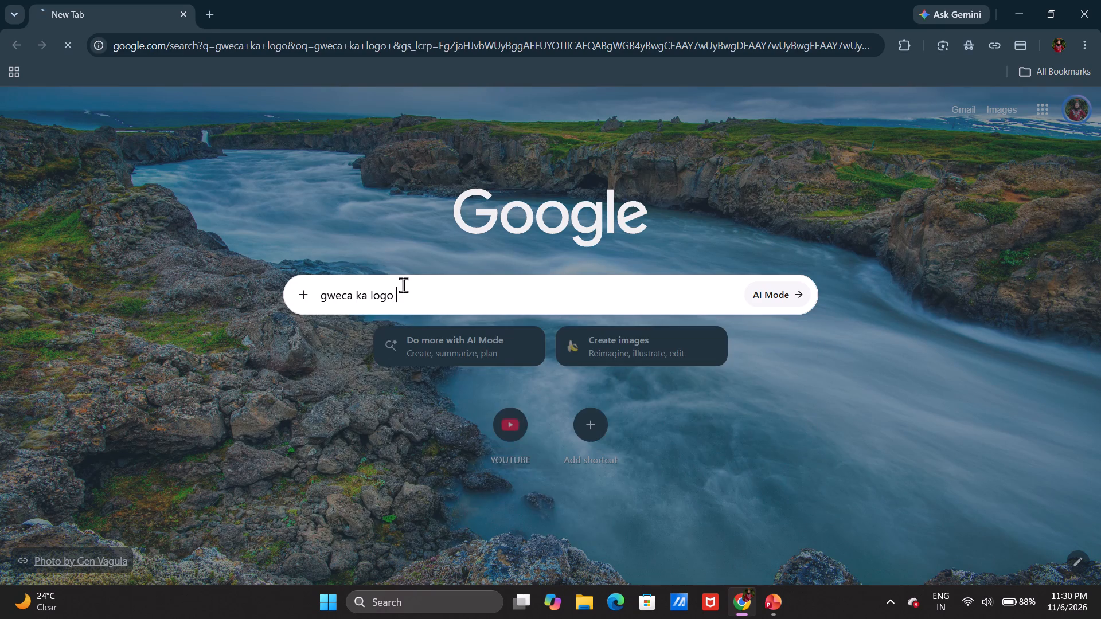
pyautogui.click(233, 167)
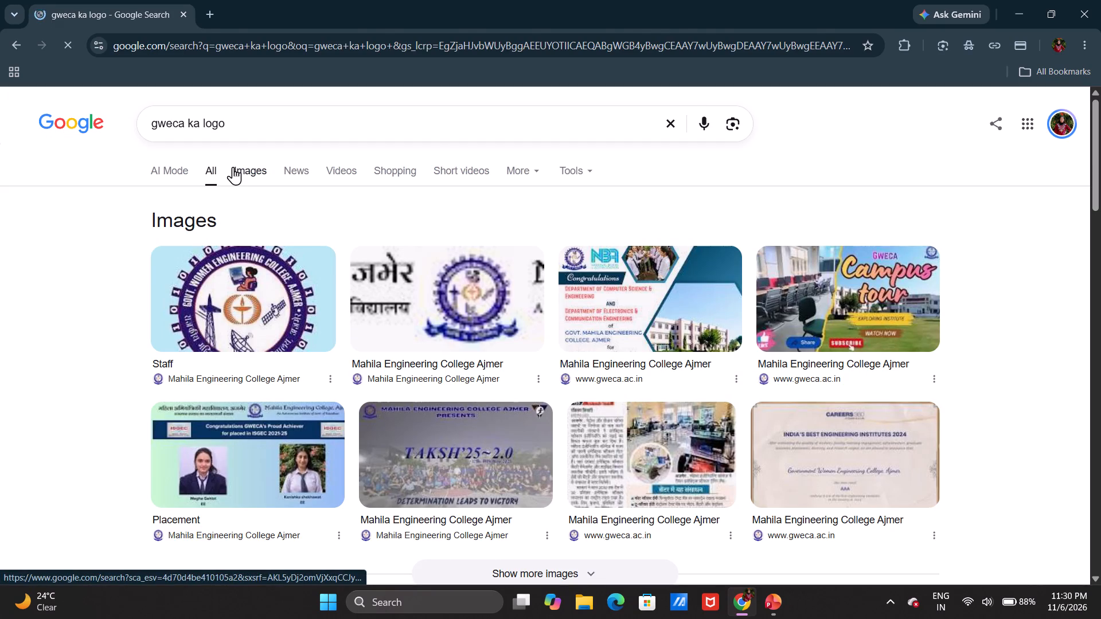
pyautogui.click(95, 283)
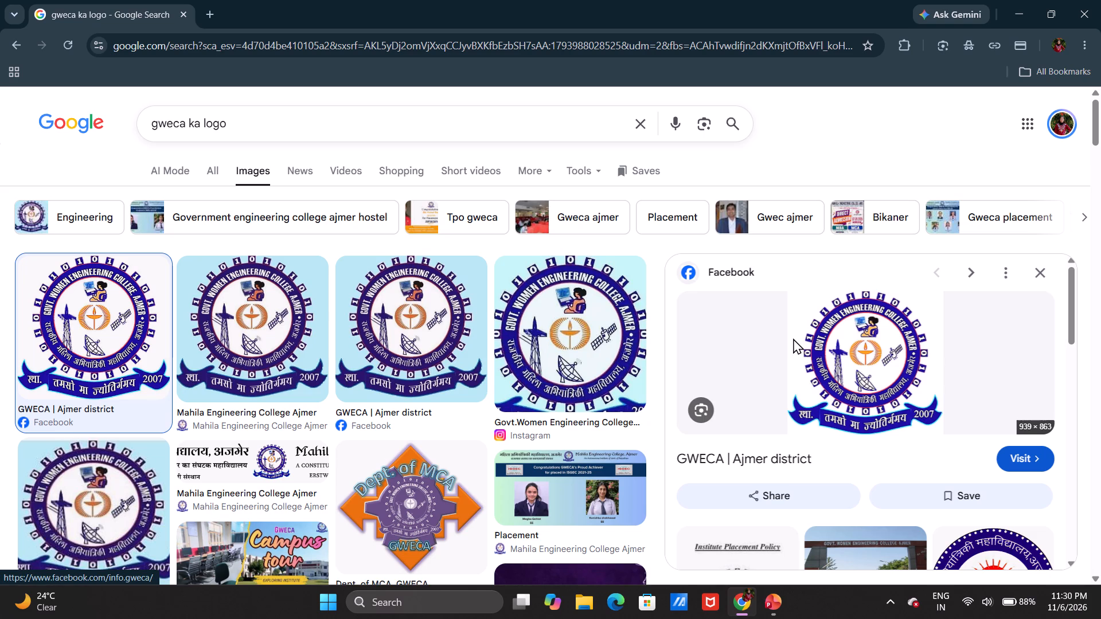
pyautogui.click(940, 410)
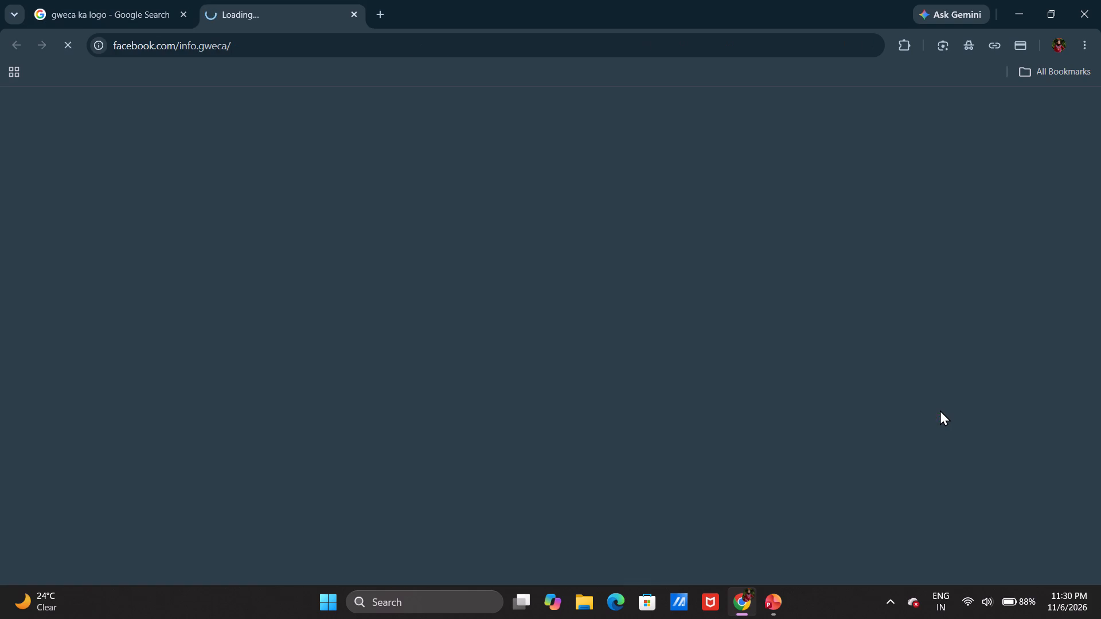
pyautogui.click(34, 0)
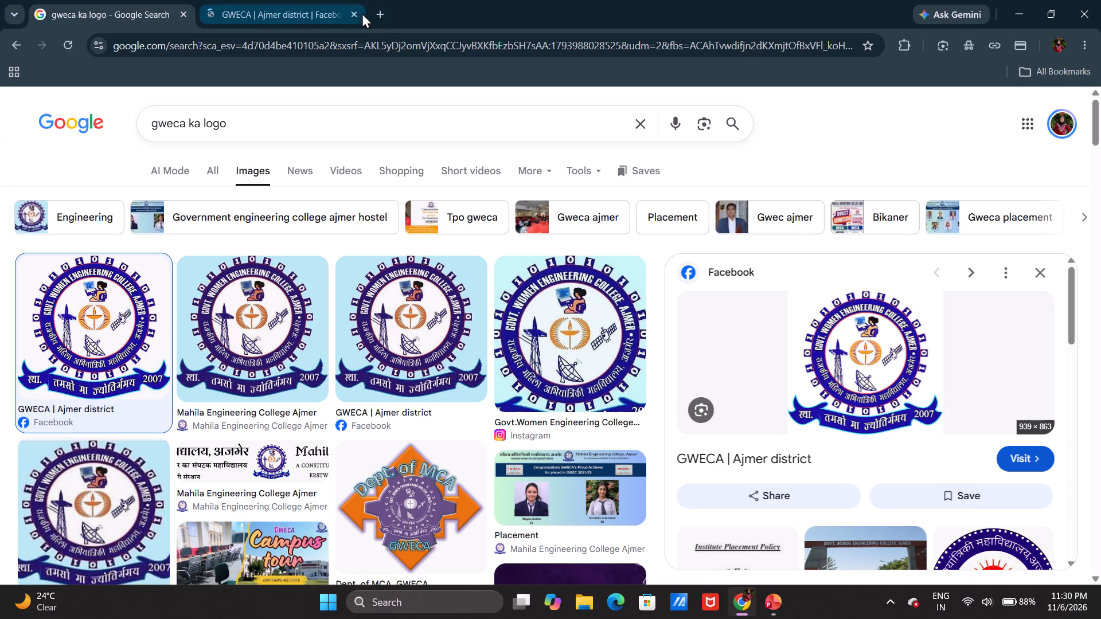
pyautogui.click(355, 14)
# Copy the previewed GWECA logo image, switch to PowerPoint and paste it onto the slide as a picture.
pyautogui.rightClick(887, 336)
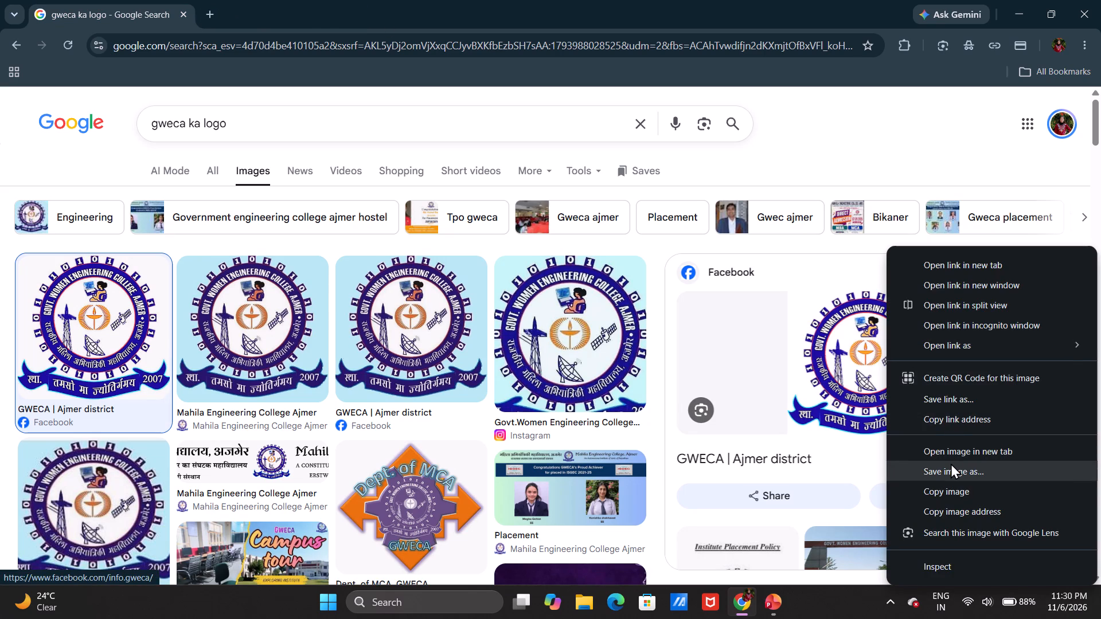
pyautogui.click(959, 489)
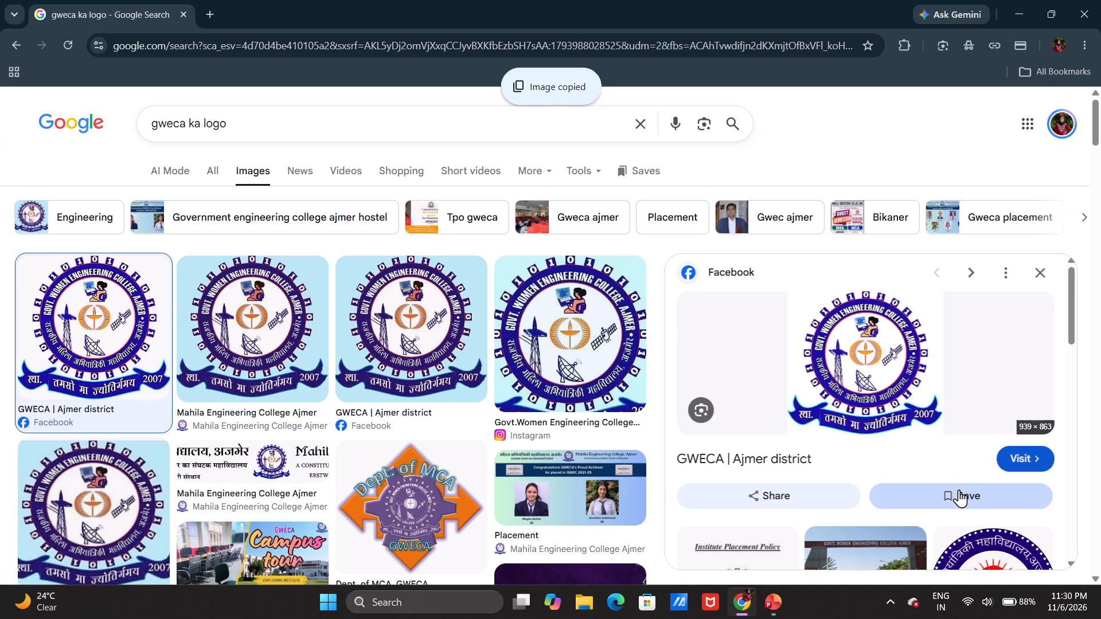
pyautogui.click(767, 519)
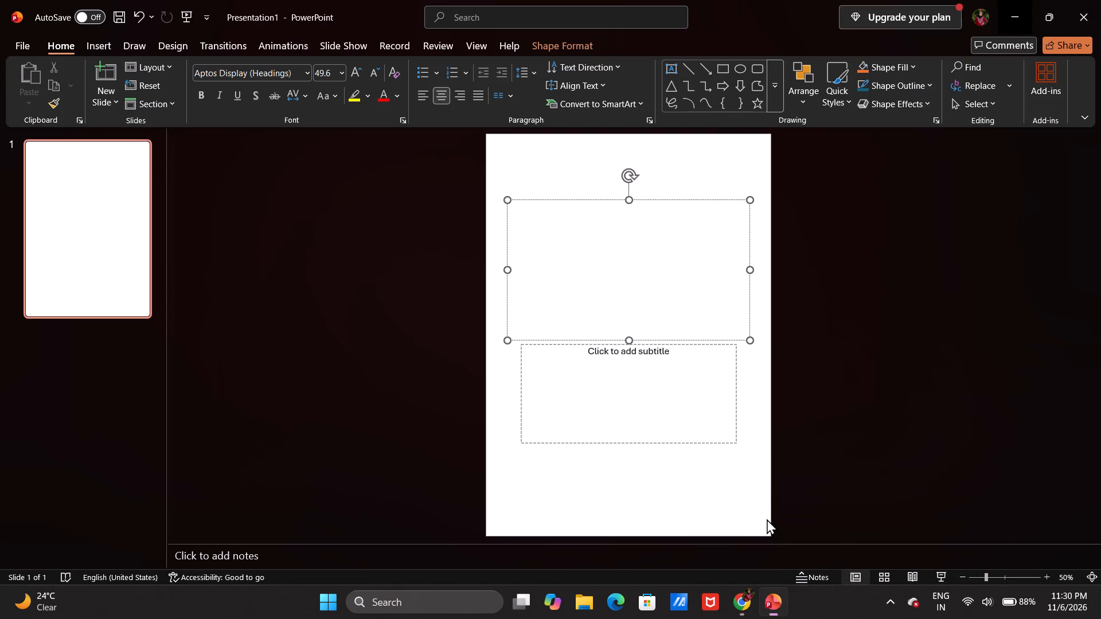
pyautogui.rightClick(620, 315)
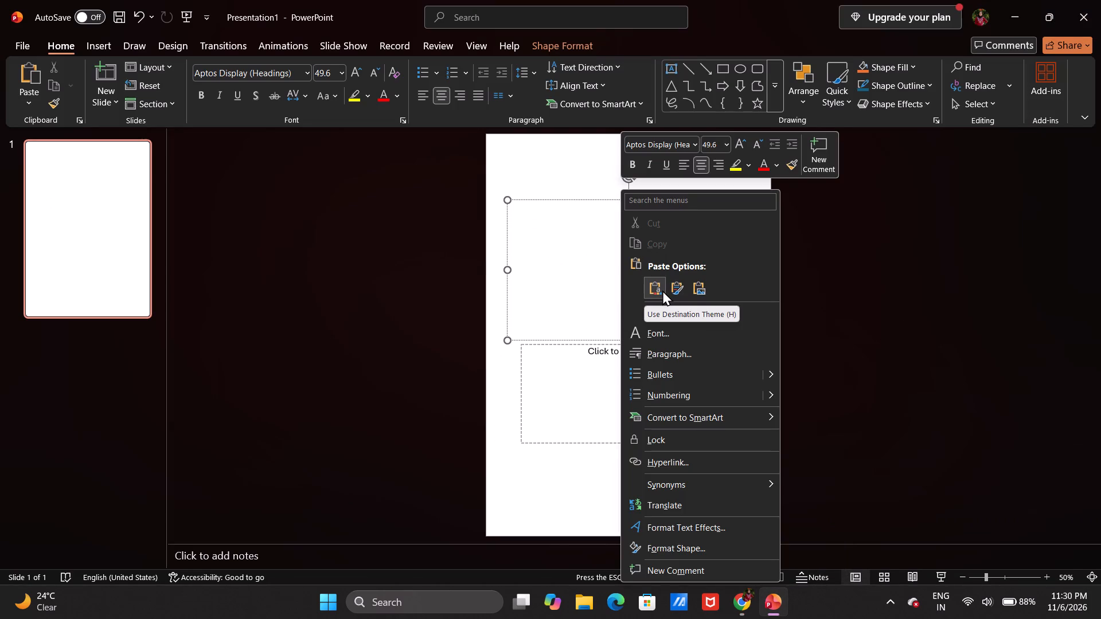
pyautogui.click(700, 287)
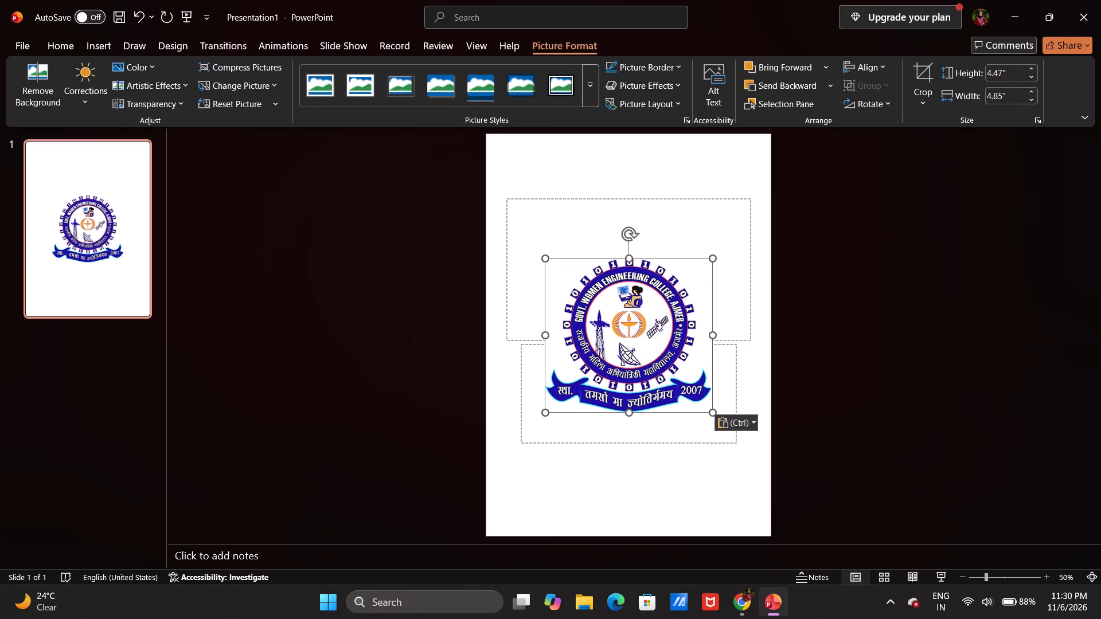
# Shrink the pasted logo proportionally to about 1.44" high by 1.56" wide and place it at the top centre of the slide.
pyautogui.moveTo(712, 411); pyautogui.dragTo(625, 329)
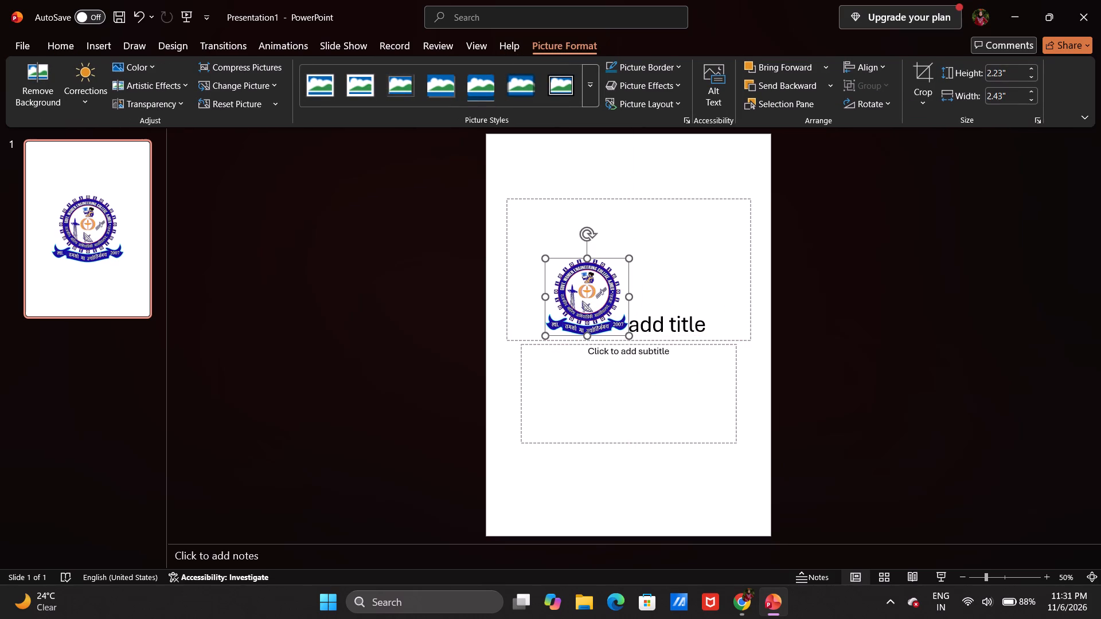
pyautogui.moveTo(571, 285); pyautogui.dragTo(532, 166)
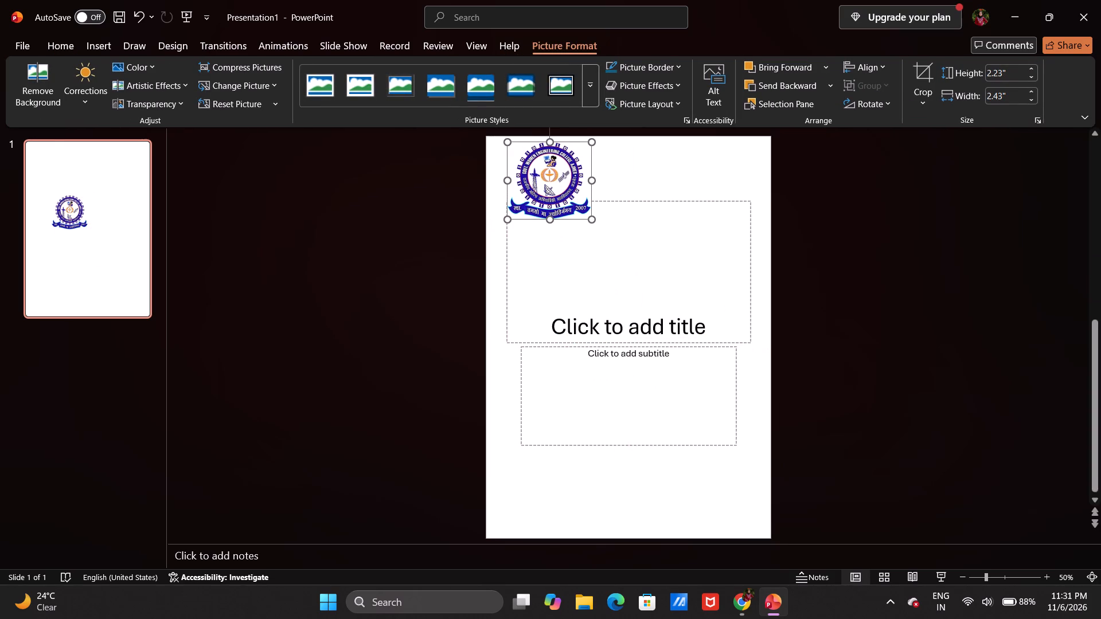
pyautogui.moveTo(589, 218); pyautogui.dragTo(560, 191)
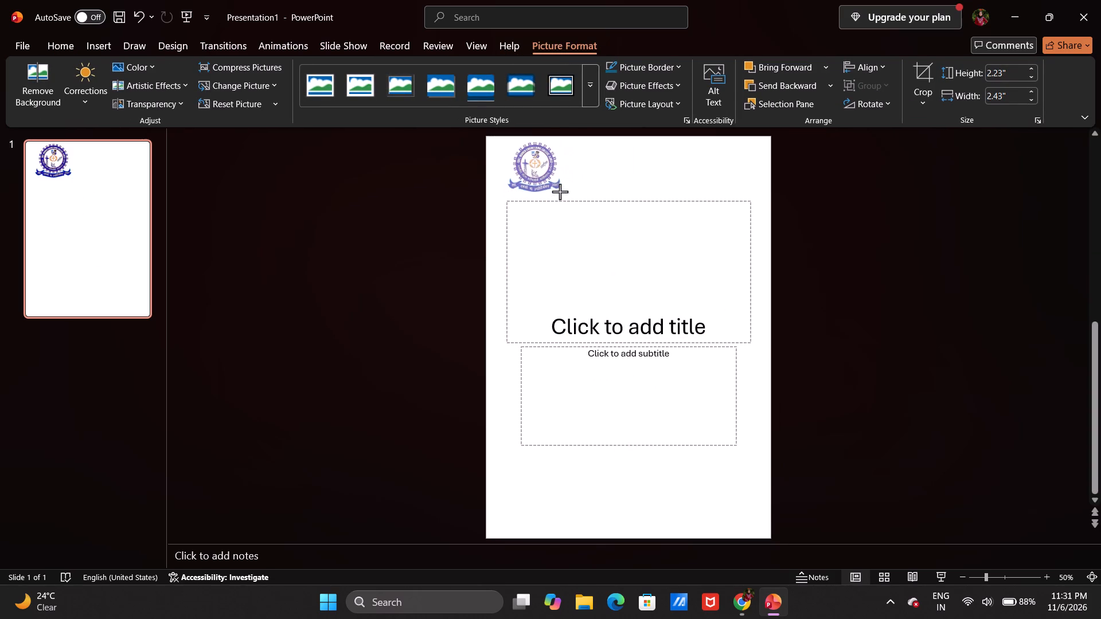
pyautogui.moveTo(560, 191); pyautogui.dragTo(559, 191)
pyautogui.moveTo(537, 170); pyautogui.dragTo(606, 167)
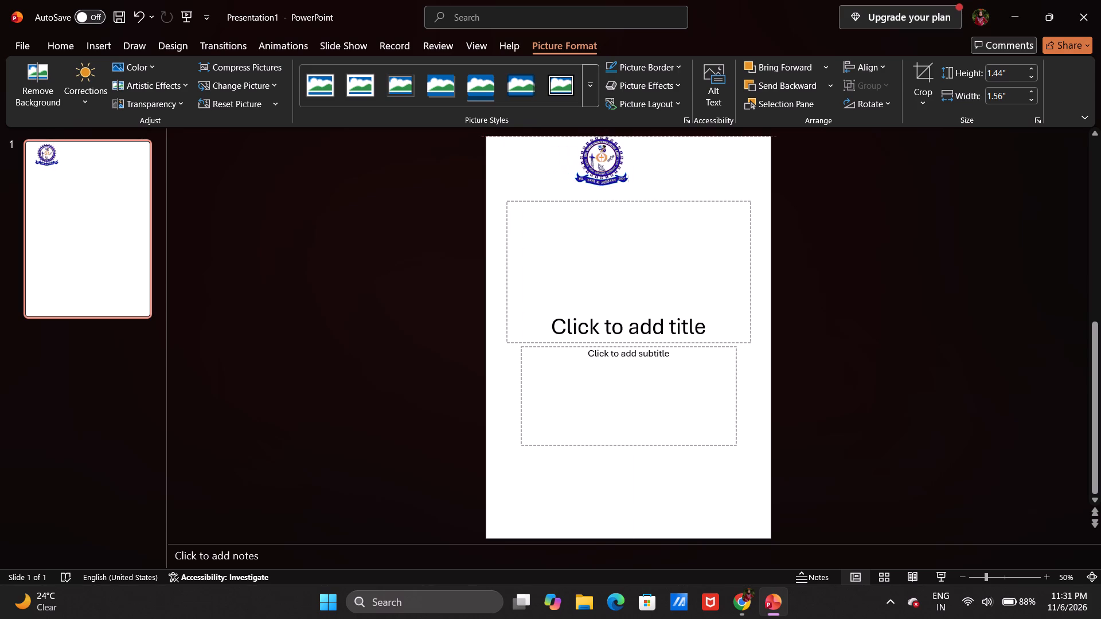
pyautogui.moveTo(606, 167); pyautogui.dragTo(631, 170)
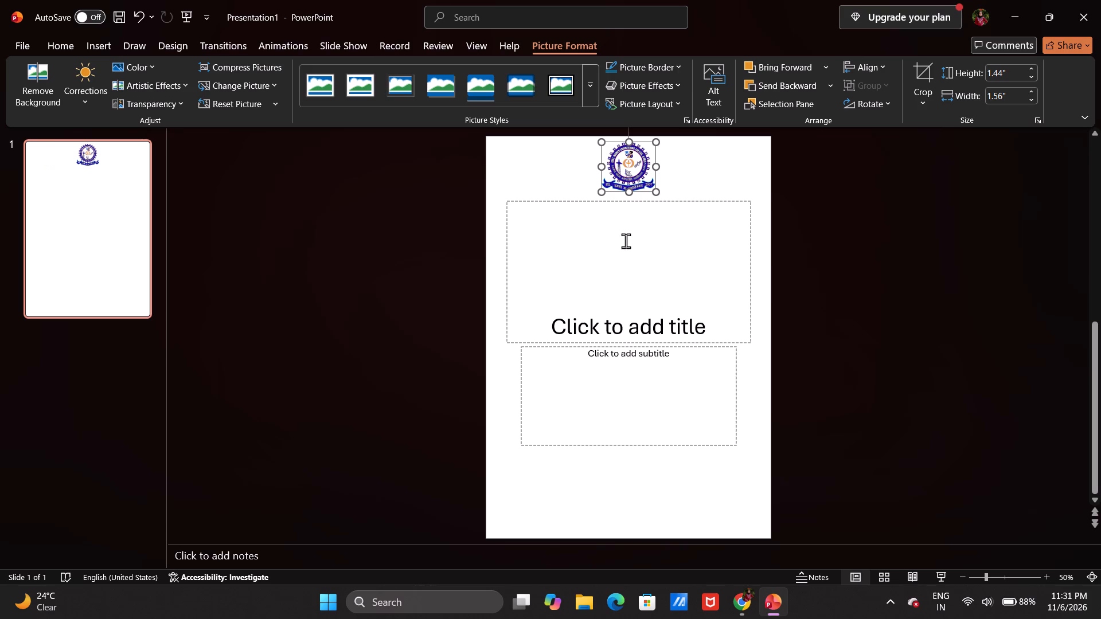
# Fine-tune the logo's vertical position near the slide's top edge, keeping it centred horizontally above the title placeholder.
pyautogui.keyDown('ctrl'); pyautogui.scroll(10, 628, 237); pyautogui.keyUp('ctrl')
pyautogui.keyDown('ctrl'); pyautogui.scroll(-4, 628, 237); pyautogui.keyUp('ctrl')
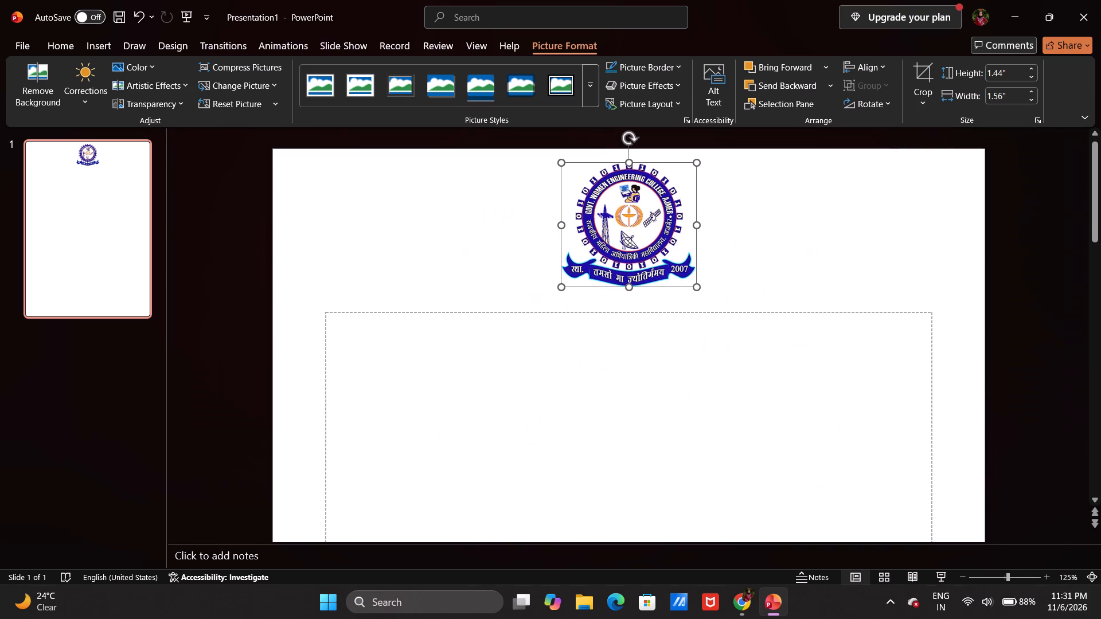
pyautogui.moveTo(644, 234); pyautogui.dragTo(644, 228)
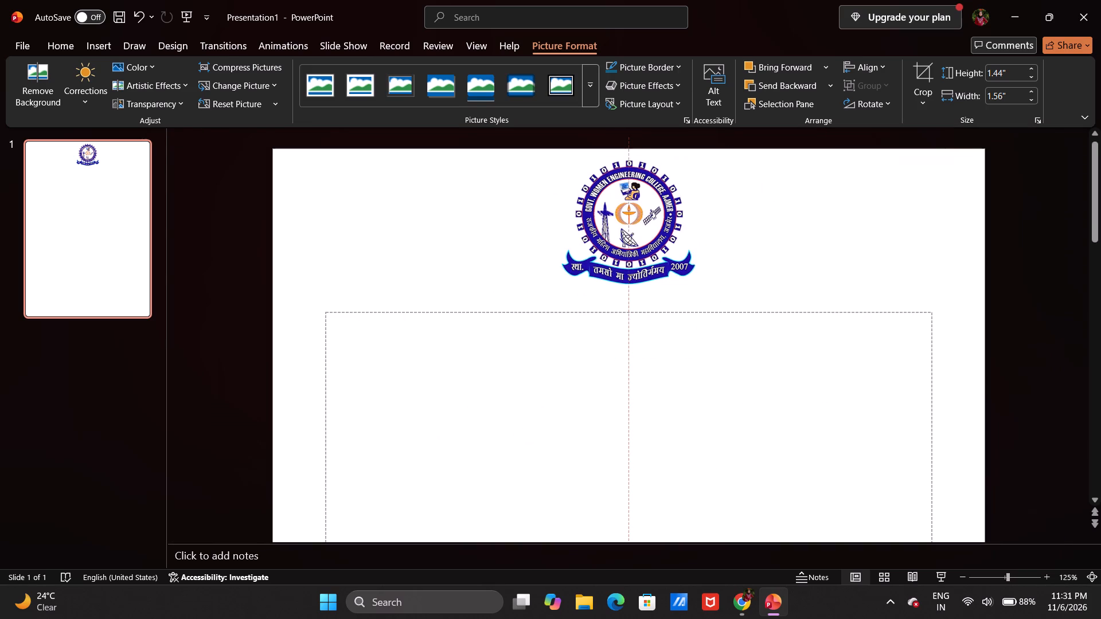
pyautogui.moveTo(644, 228); pyautogui.dragTo(643, 229)
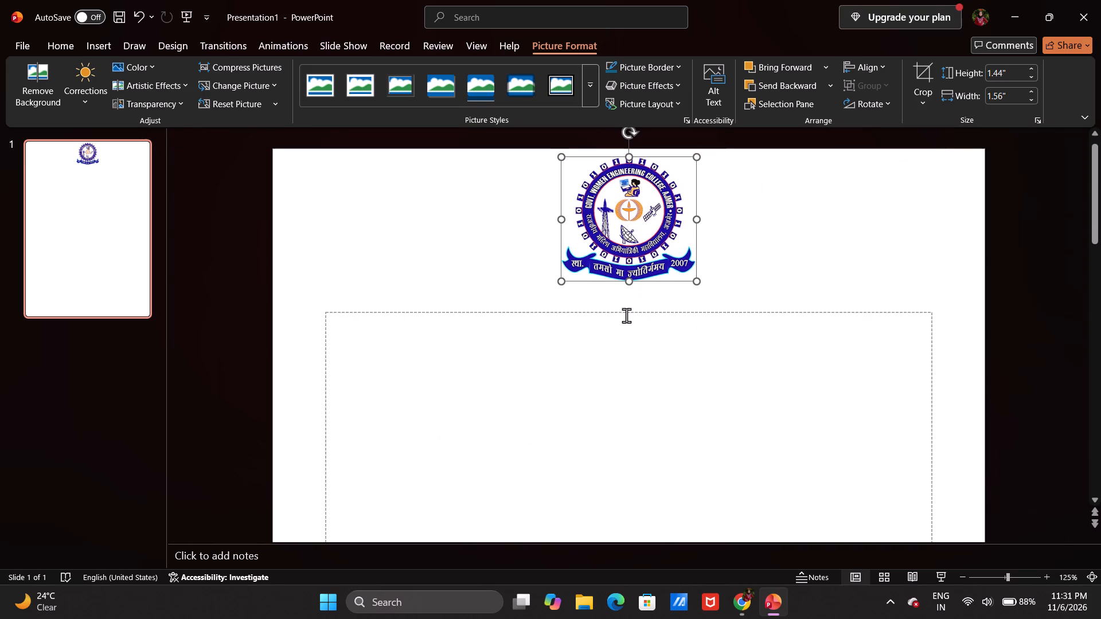
pyautogui.click(624, 337)
pyautogui.keyDown('ctrl'); pyautogui.scroll(-4, 624, 337); pyautogui.keyUp('ctrl')
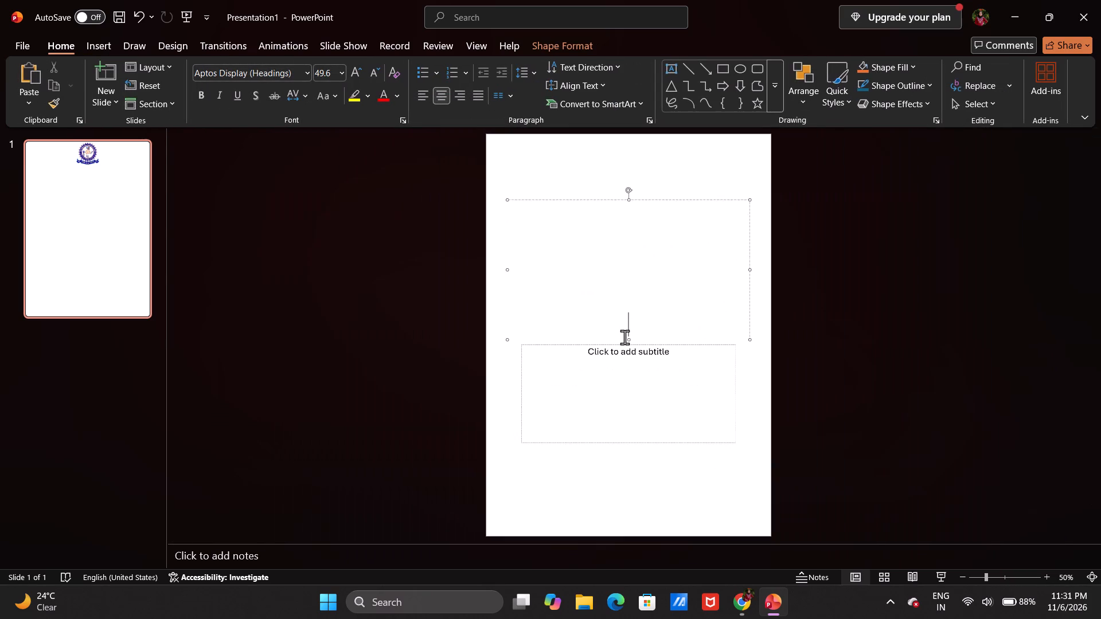
pyautogui.scroll(1, 624, 337)
pyautogui.keyDown('ctrl'); pyautogui.scroll(4, 609, 288); pyautogui.keyUp('ctrl')
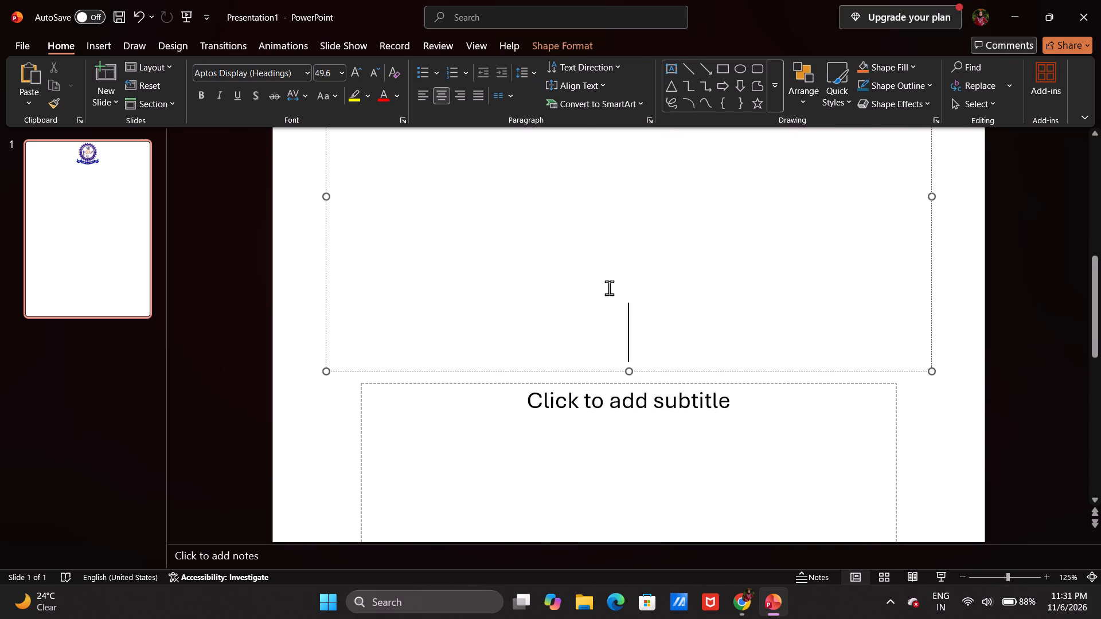
pyautogui.scroll(5, 609, 288)
pyautogui.click(620, 241)
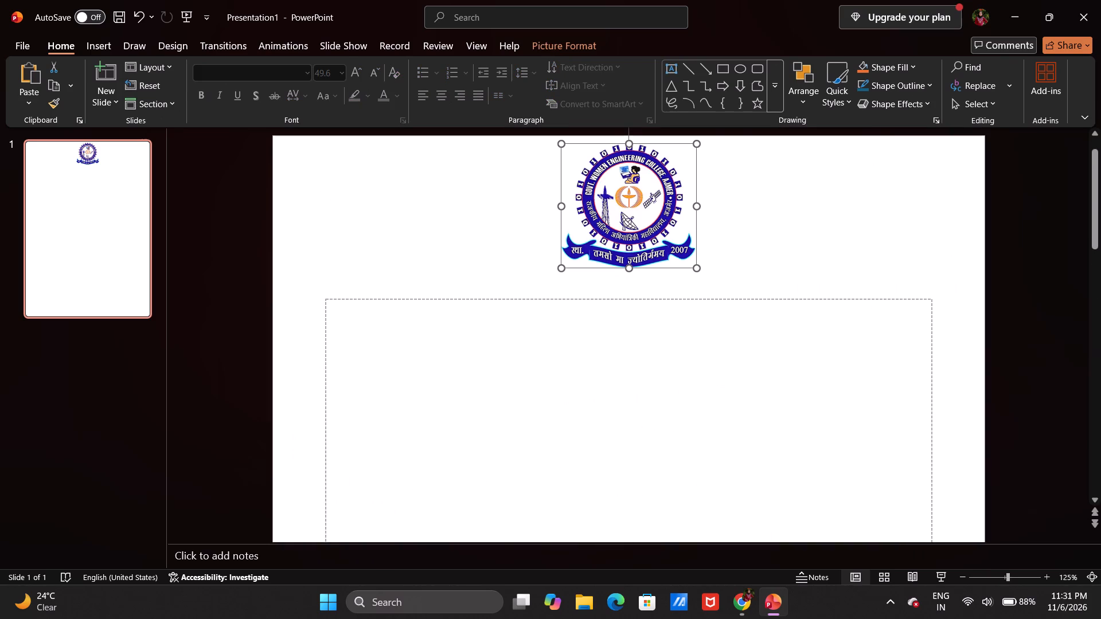
pyautogui.click(620, 241)
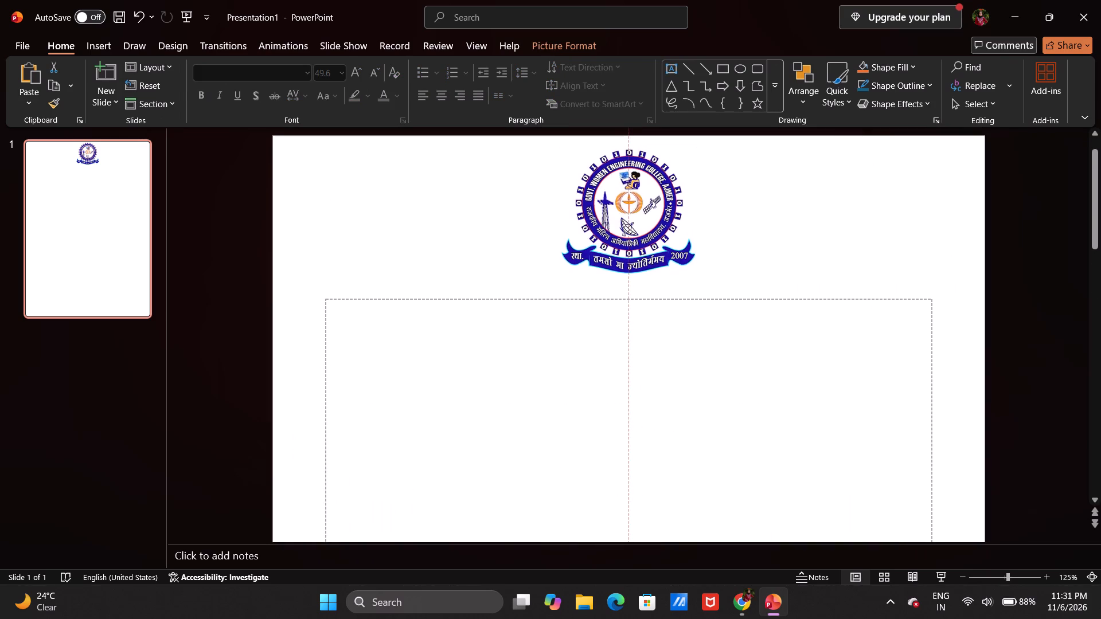
# Reduce the title placeholder's height from its bottom edge so it forms a narrow one-line band just below the logo.
pyautogui.click(583, 393)
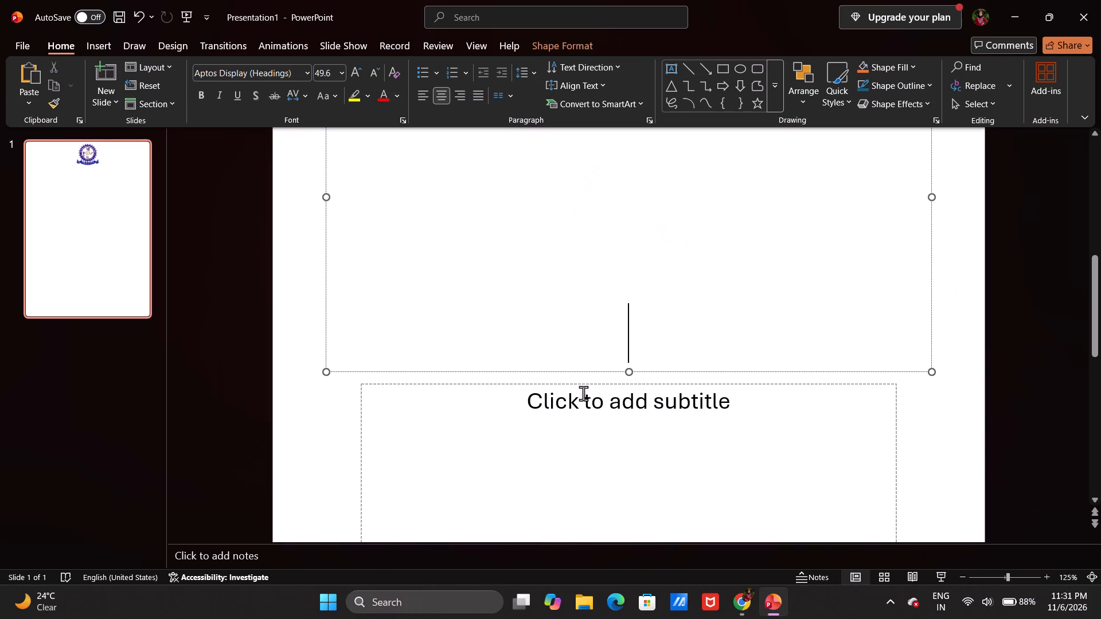
pyautogui.moveTo(626, 374); pyautogui.dragTo(601, 123)
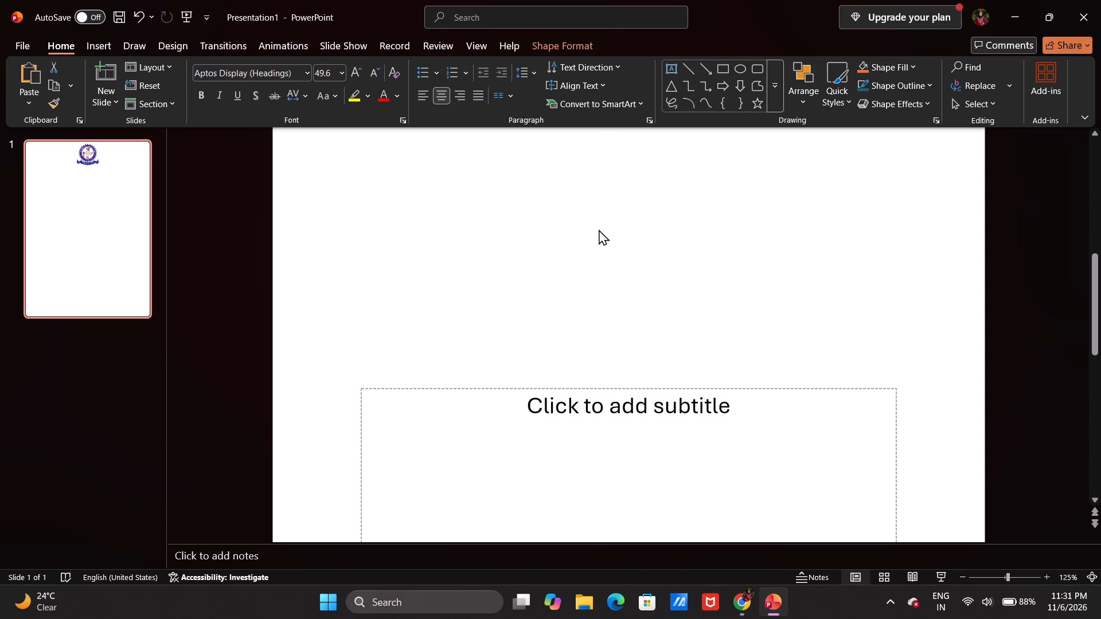
pyautogui.scroll(18, 599, 229)
pyautogui.click(834, 280)
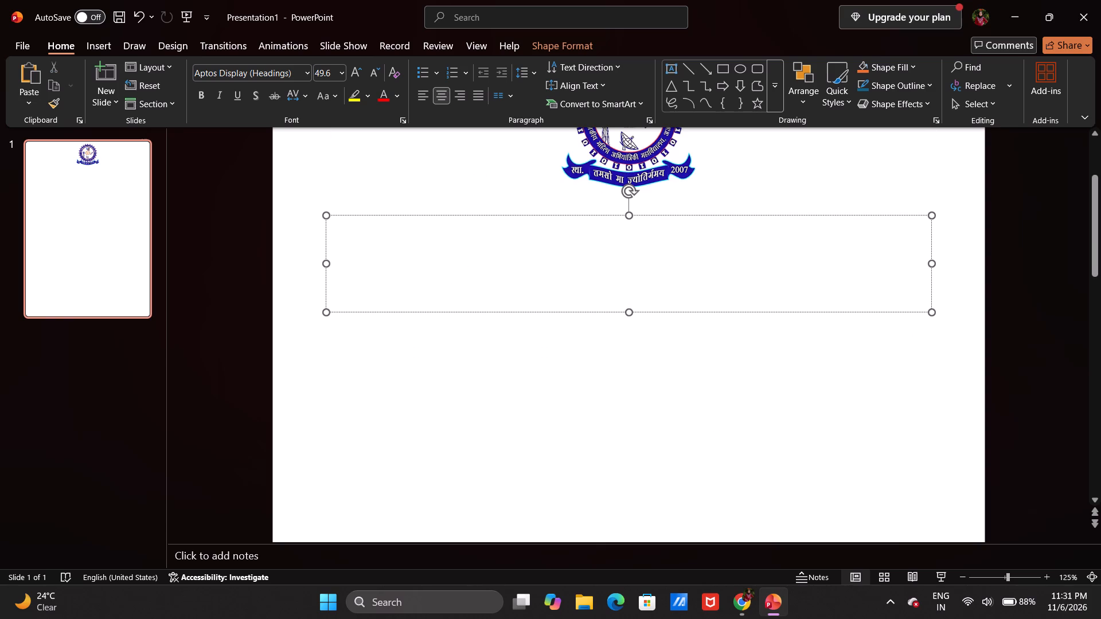
pyautogui.moveTo(630, 314); pyautogui.dragTo(627, 254)
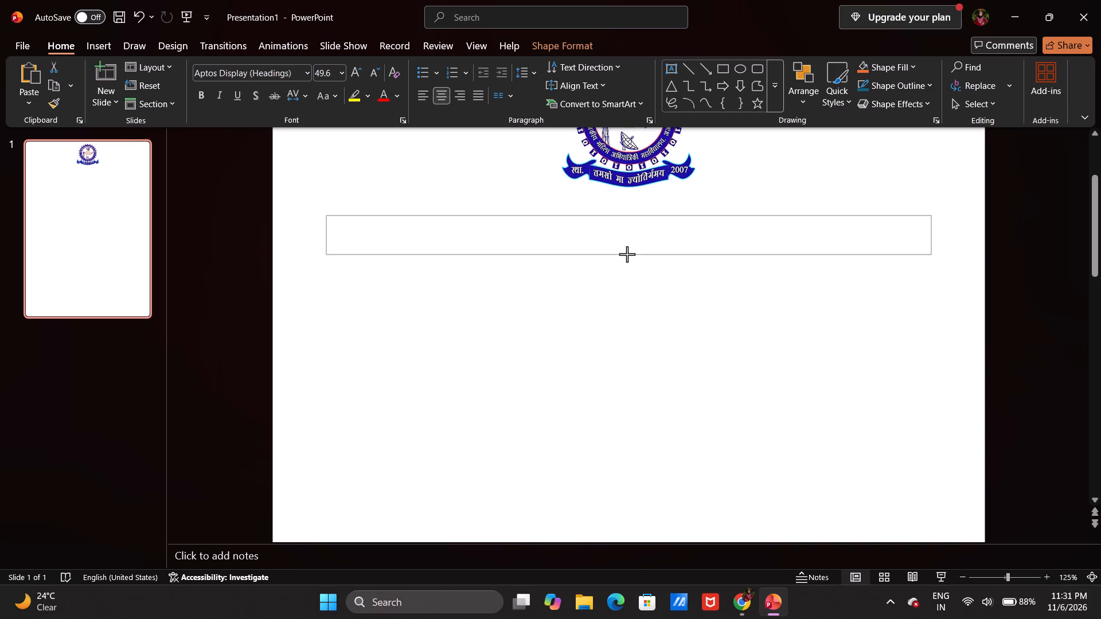
pyautogui.moveTo(627, 254); pyautogui.dragTo(627, 253)
# Set the font size in the empty title placeholder to 14.
pyautogui.click(797, 224)
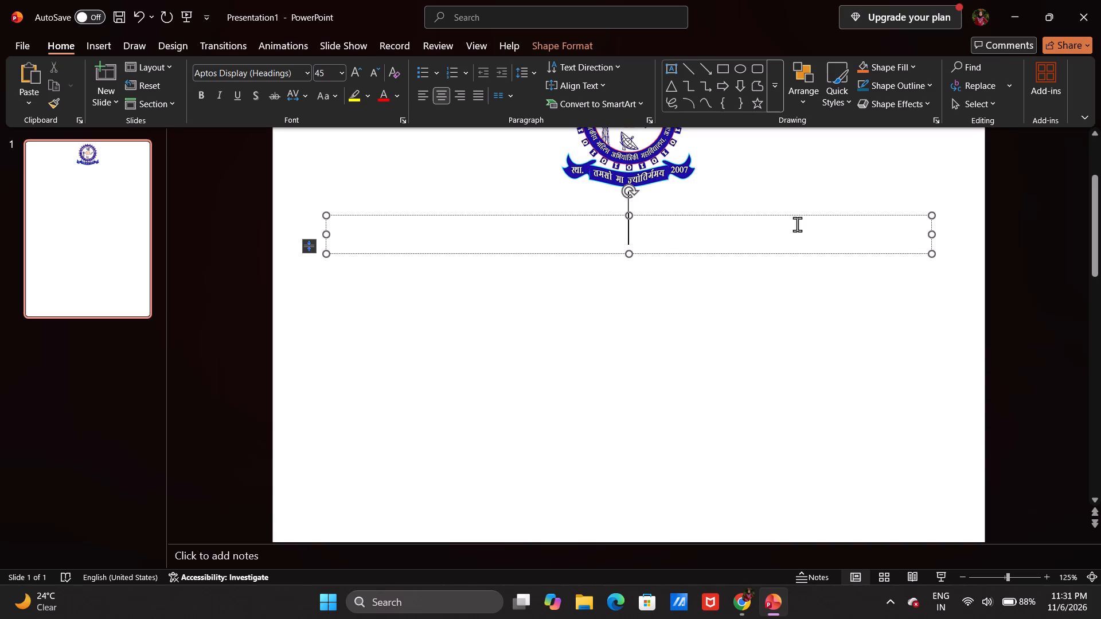
pyautogui.doubleClick(338, 73)
pyautogui.doubleClick(342, 73)
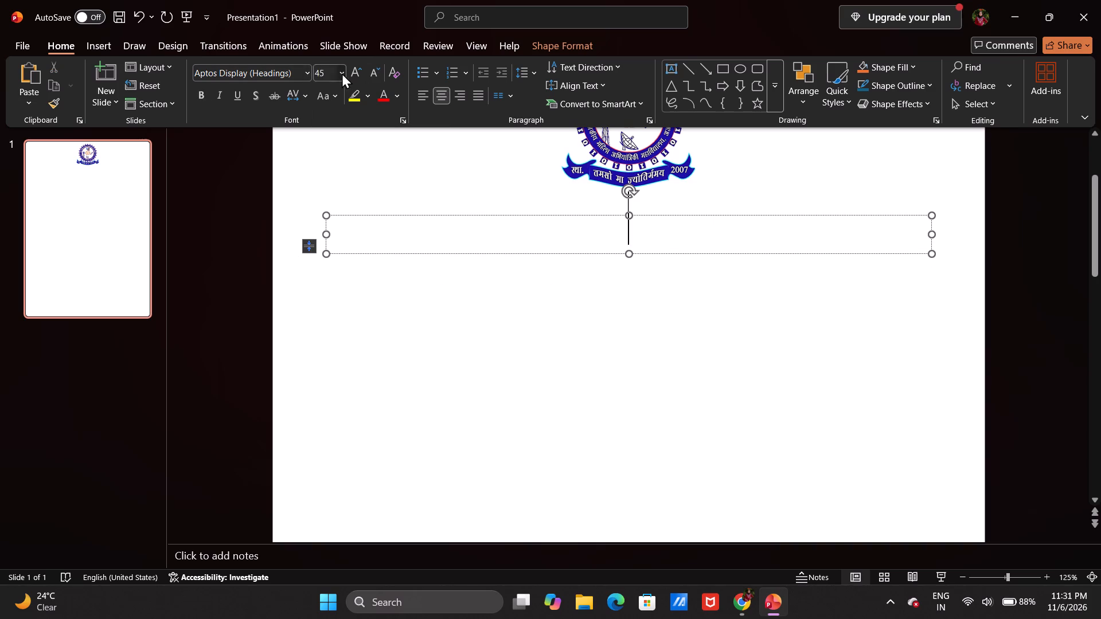
pyautogui.click(342, 73)
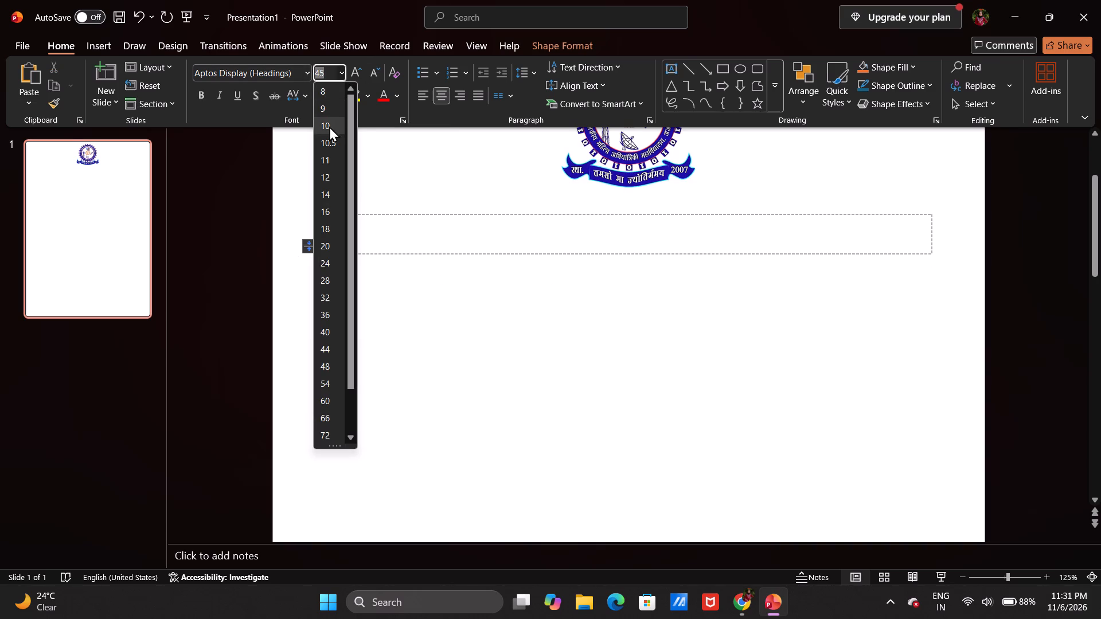
pyautogui.click(329, 126)
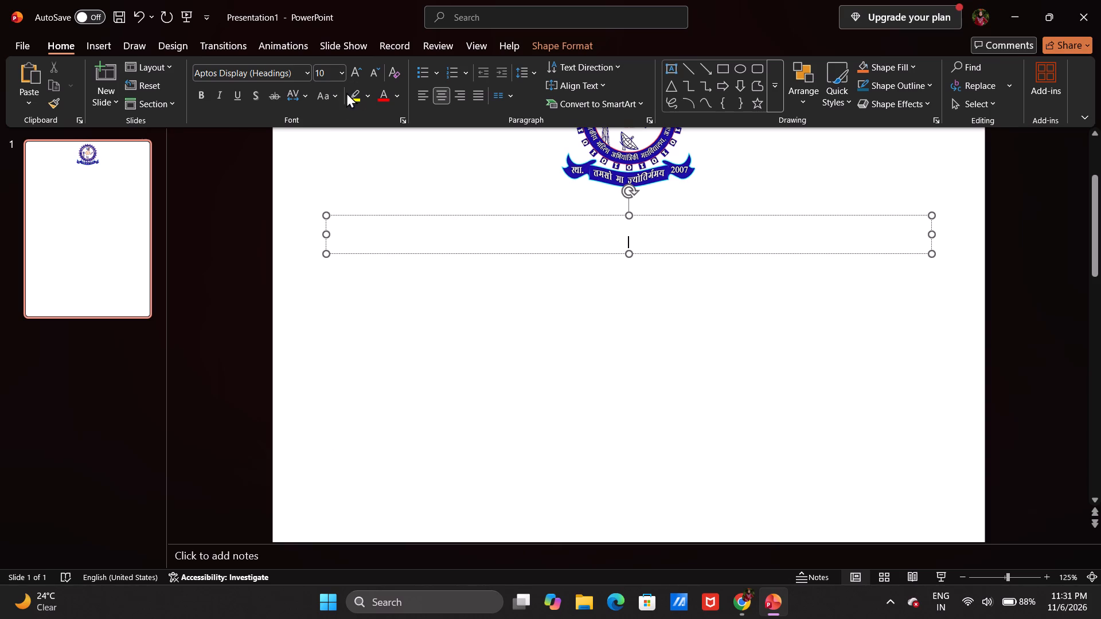
pyautogui.click(337, 78)
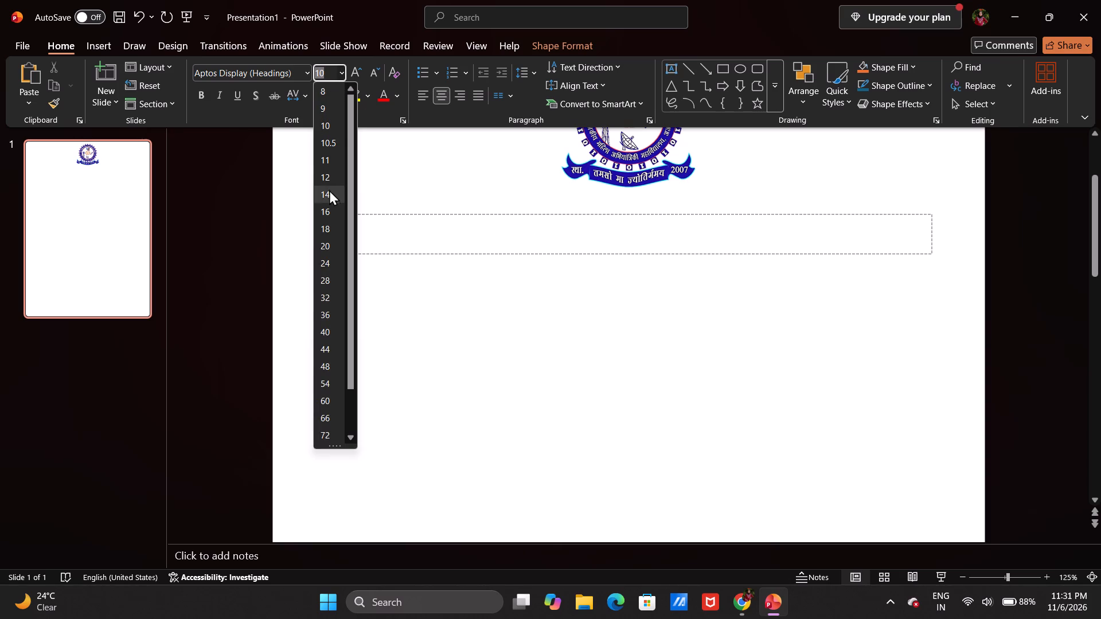
pyautogui.click(330, 200)
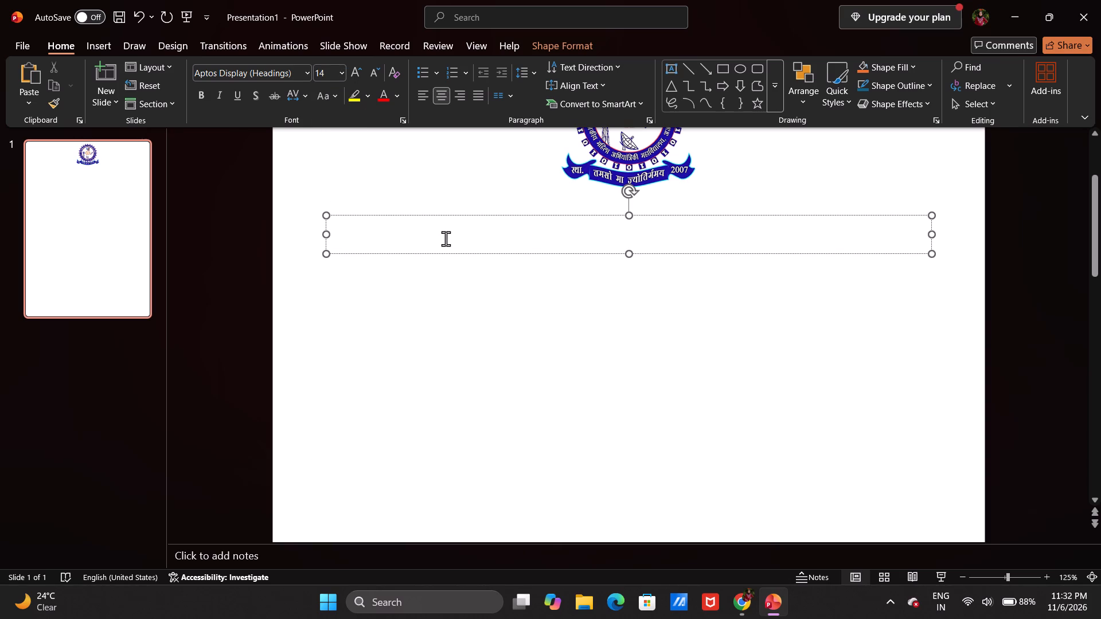
# Search Windows for "what" and open the WhatsApp app.
pyautogui.click(456, 593)
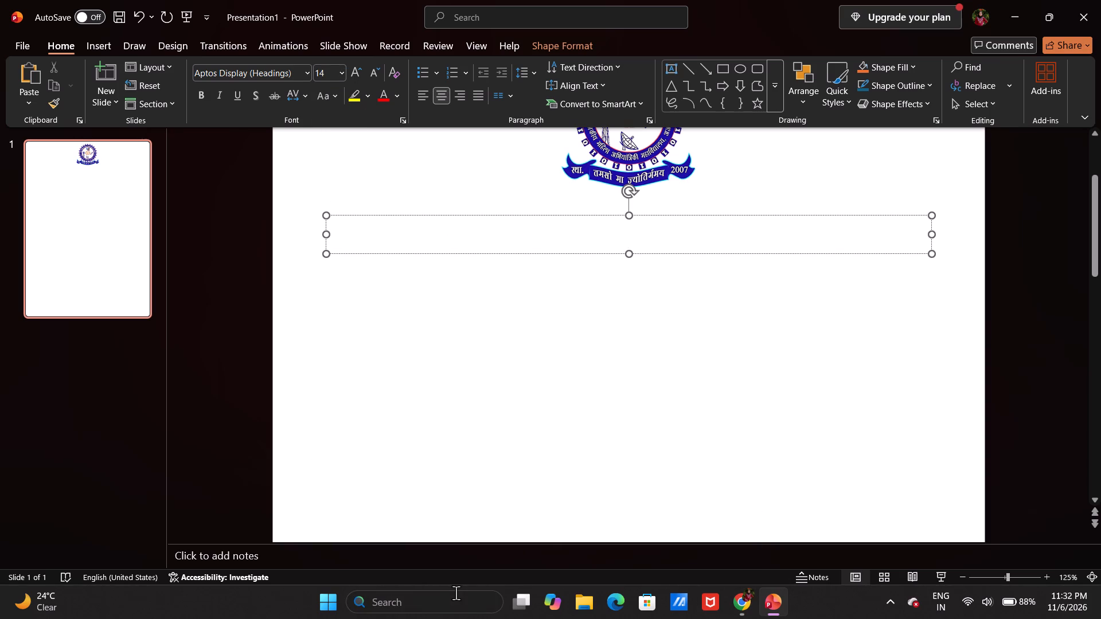
pyautogui.write('what')
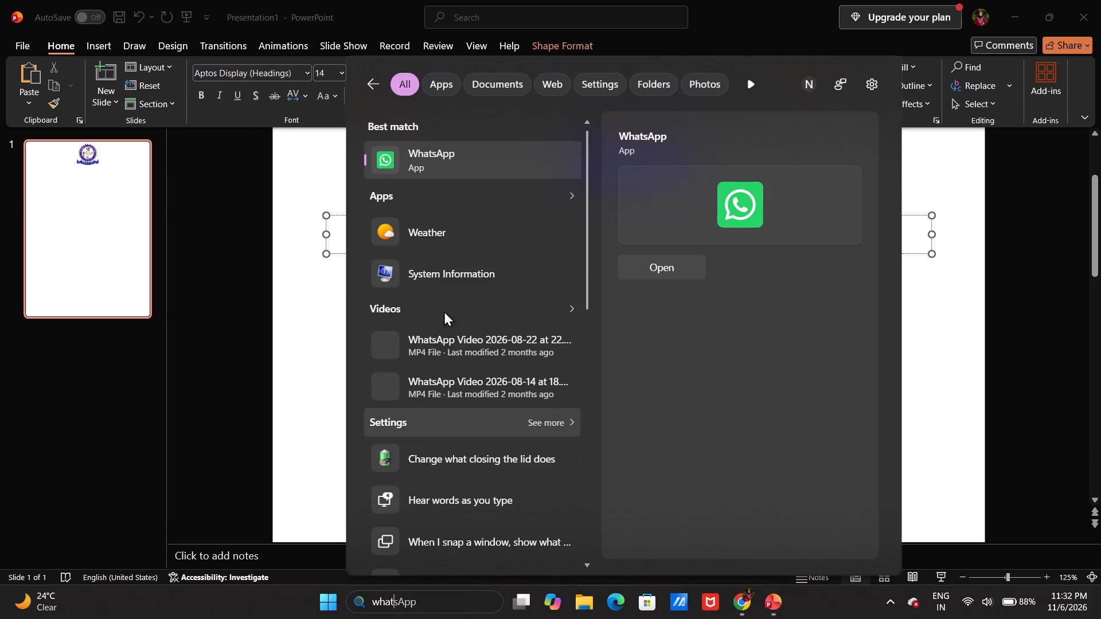
pyautogui.click(459, 152)
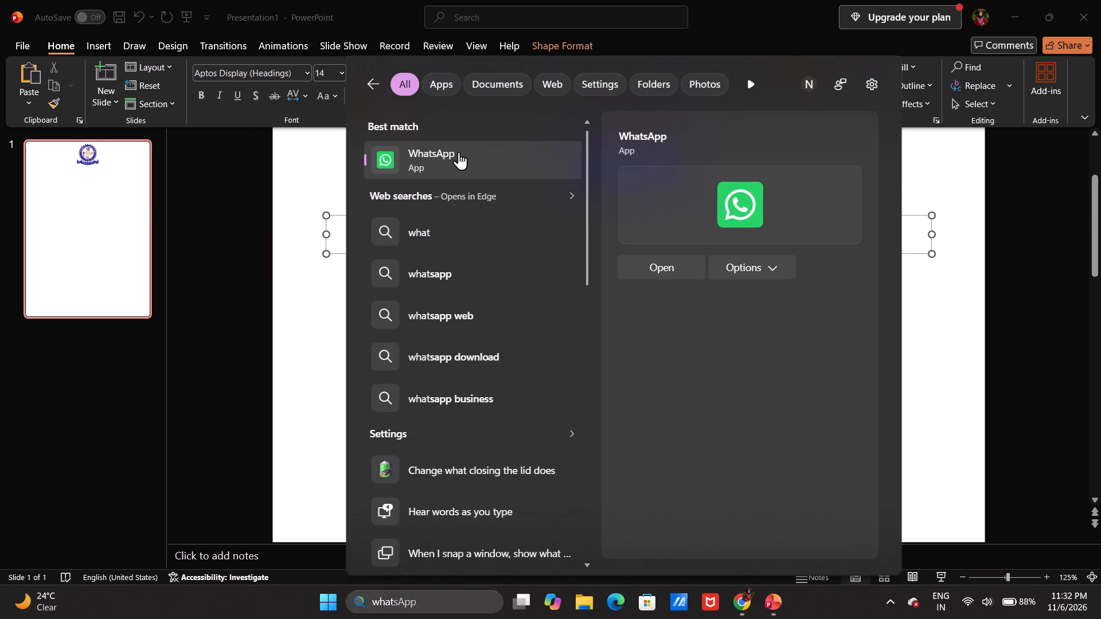
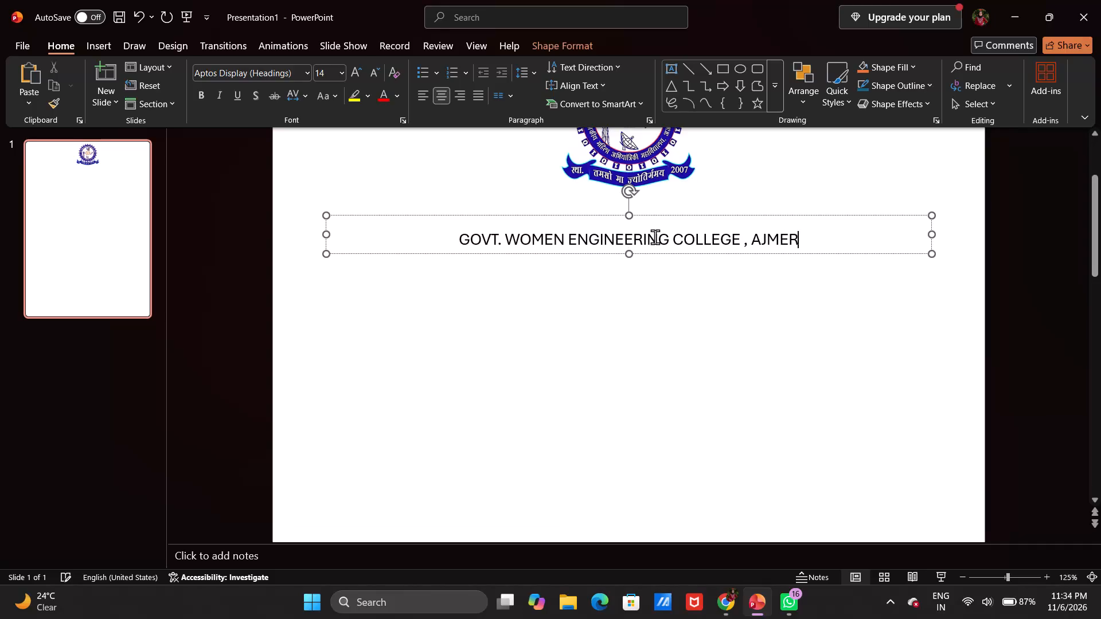
# Select the full college name line "GOVT. WOMEN ENGINEERING COLLEGE , AJMER" in the title placeholder below the logo.
pyautogui.moveTo(811, 234); pyautogui.dragTo(471, 218)
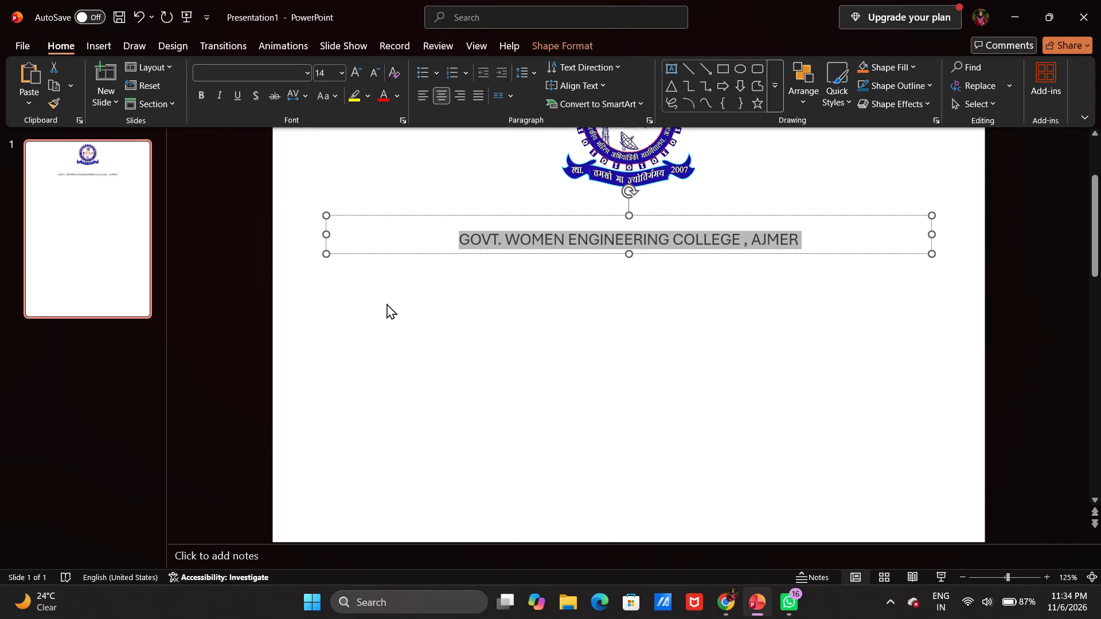
# Open the Kuro app from the recent searches in Windows Search.
pyautogui.click(415, 591)
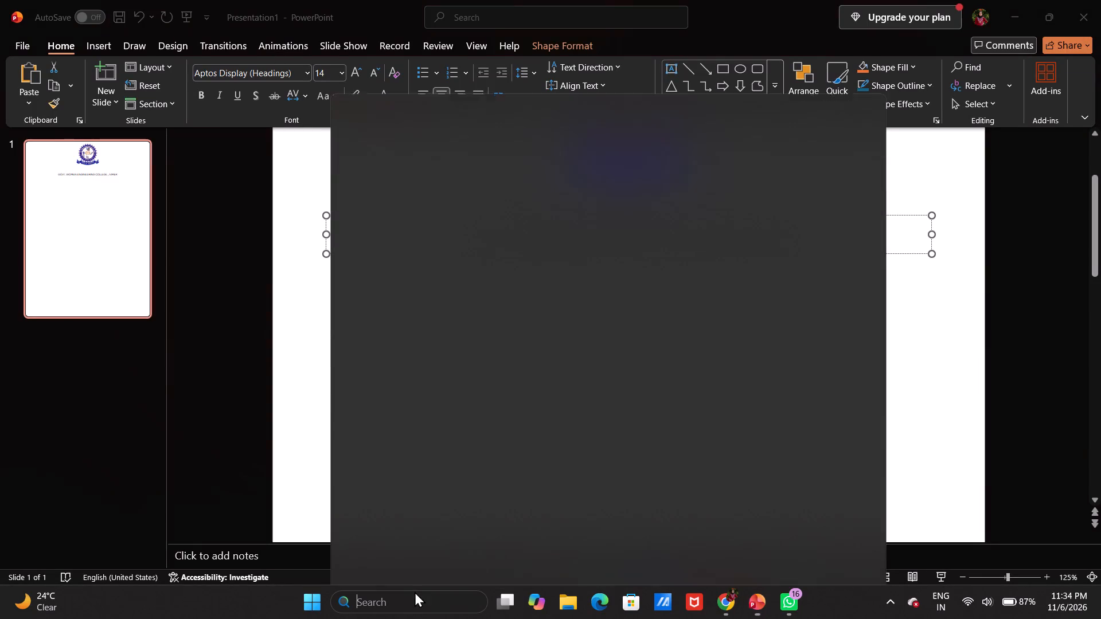
pyautogui.click(403, 332)
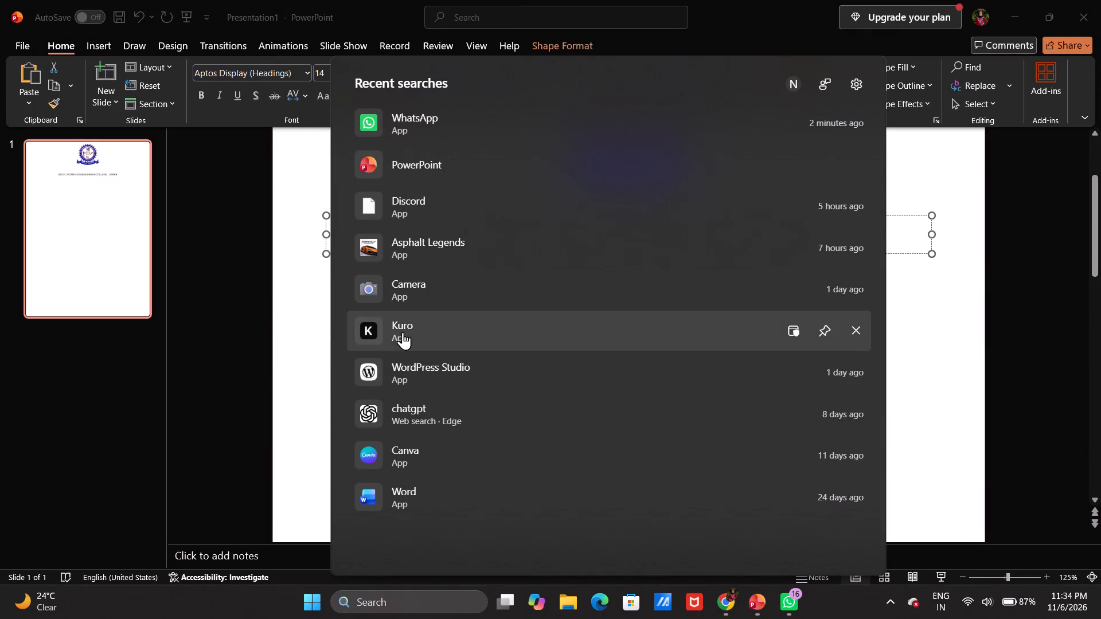
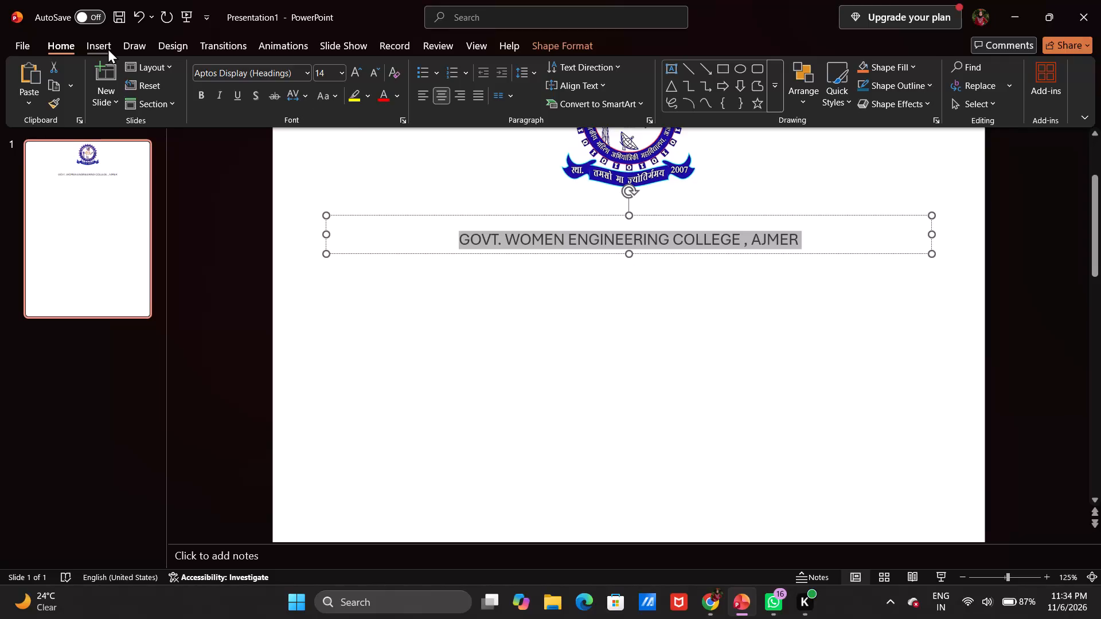
# Format the selected college name line in the Aptos Narrow font at size 24.
pyautogui.click(341, 70)
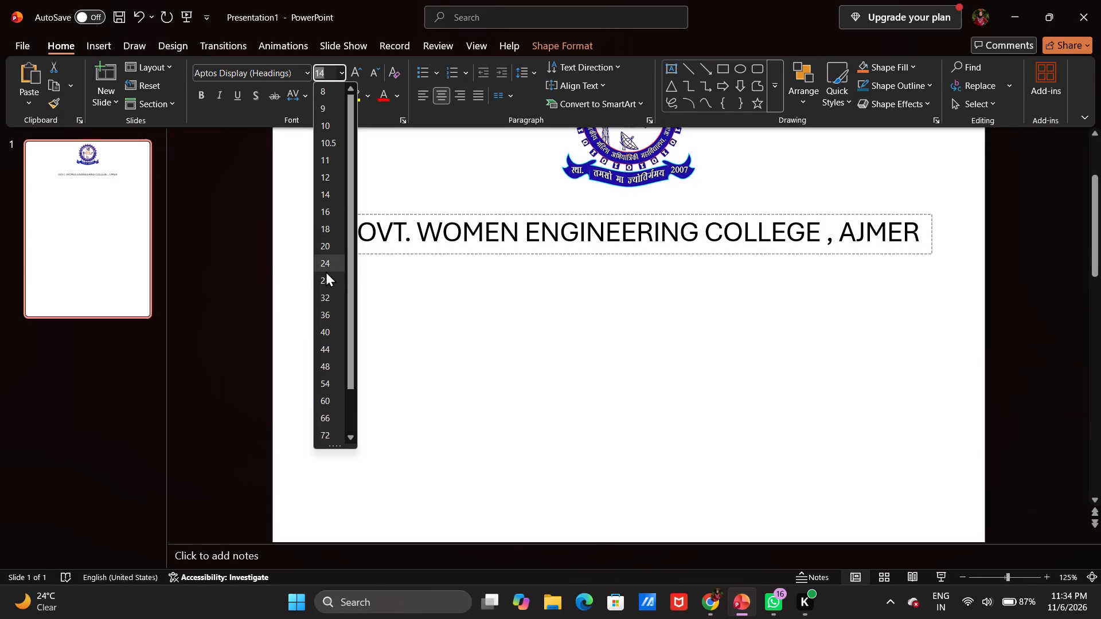
pyautogui.click(326, 271)
pyautogui.click(309, 75)
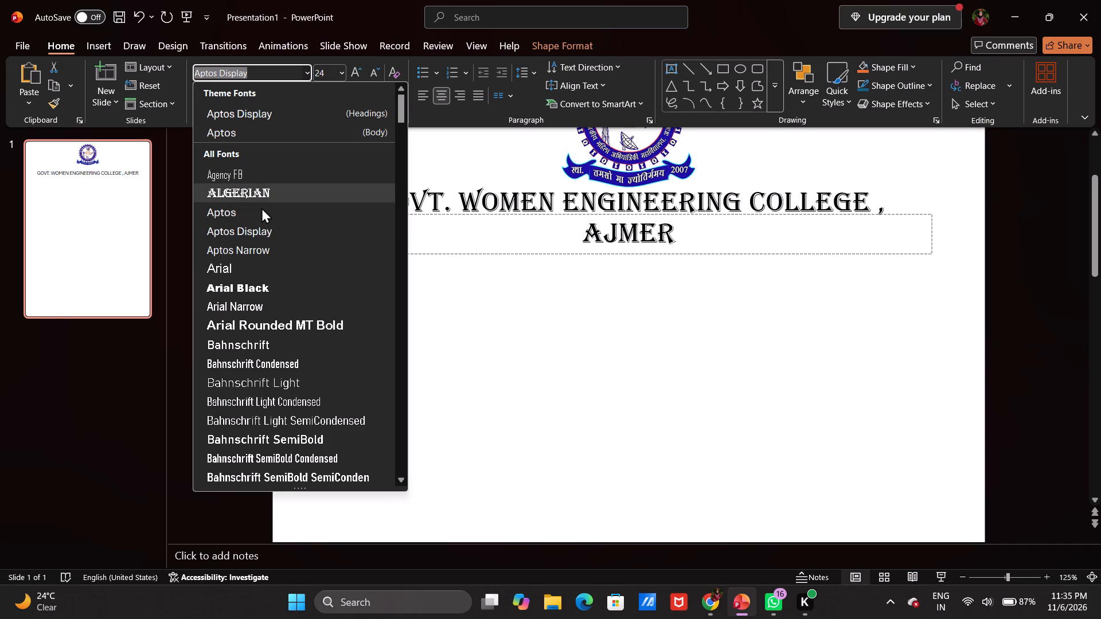
pyautogui.click(266, 246)
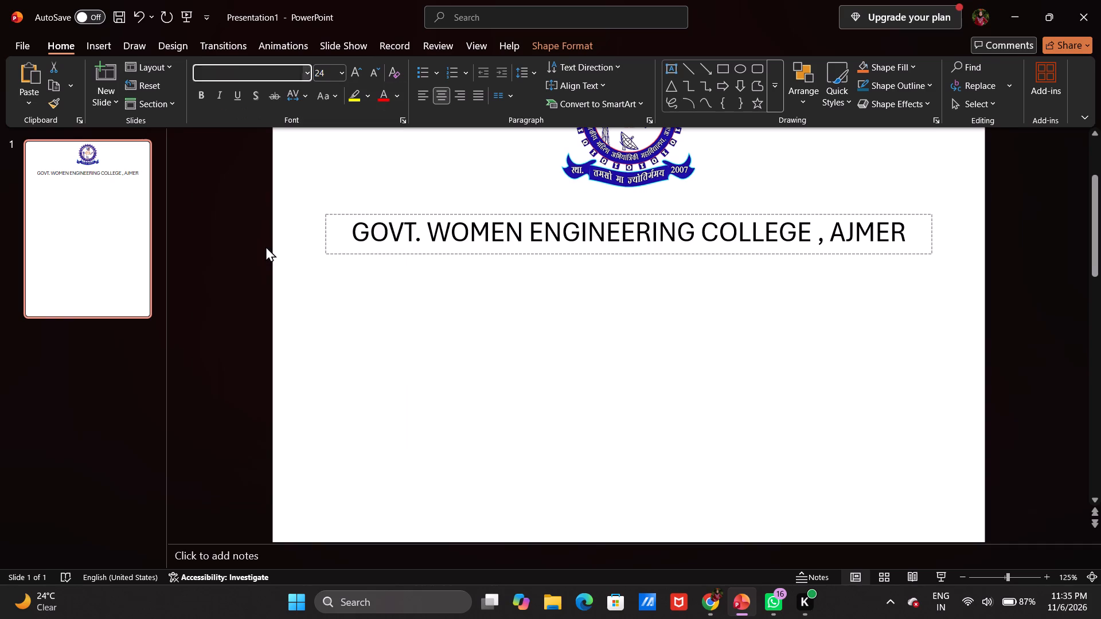
pyautogui.click(338, 76)
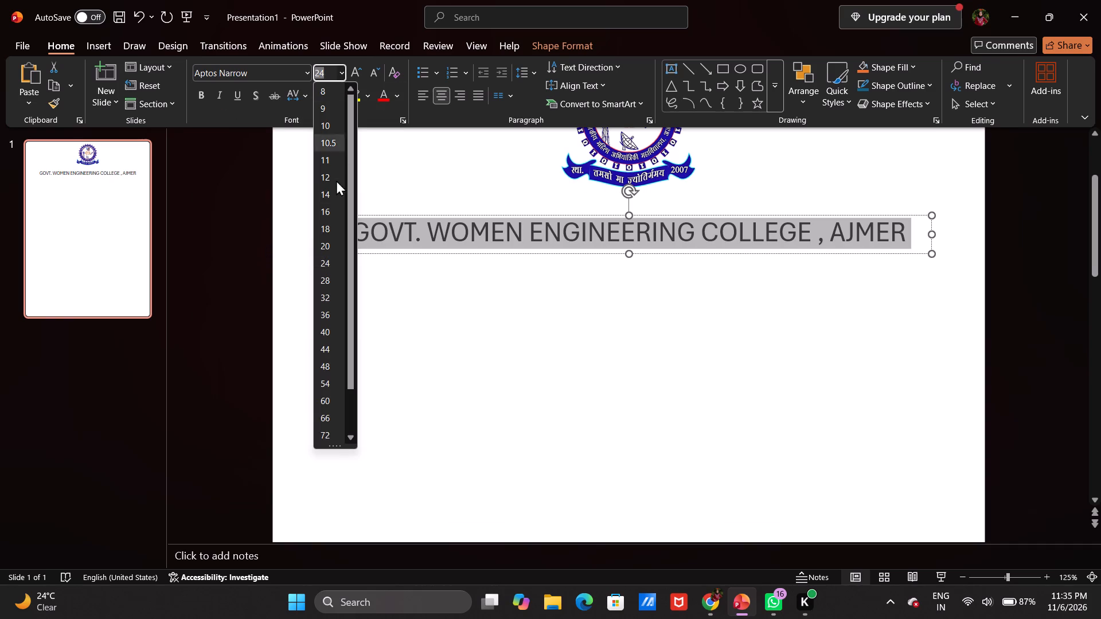
pyautogui.click(323, 266)
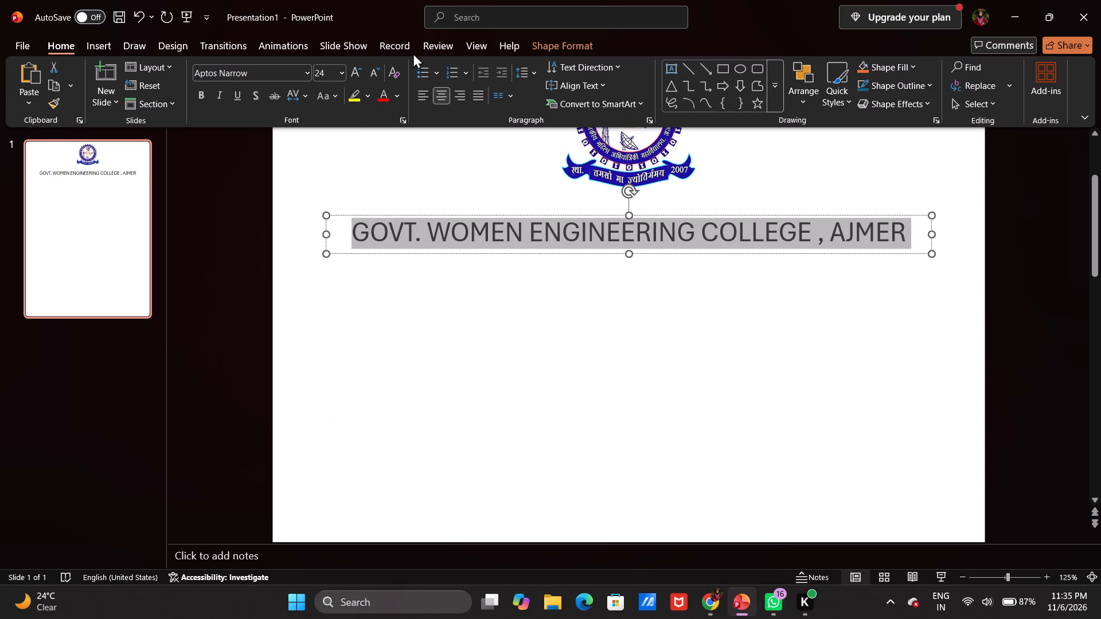
# Change the college name's font color to the standard dark blue and deselect the text.
pyautogui.click(395, 96)
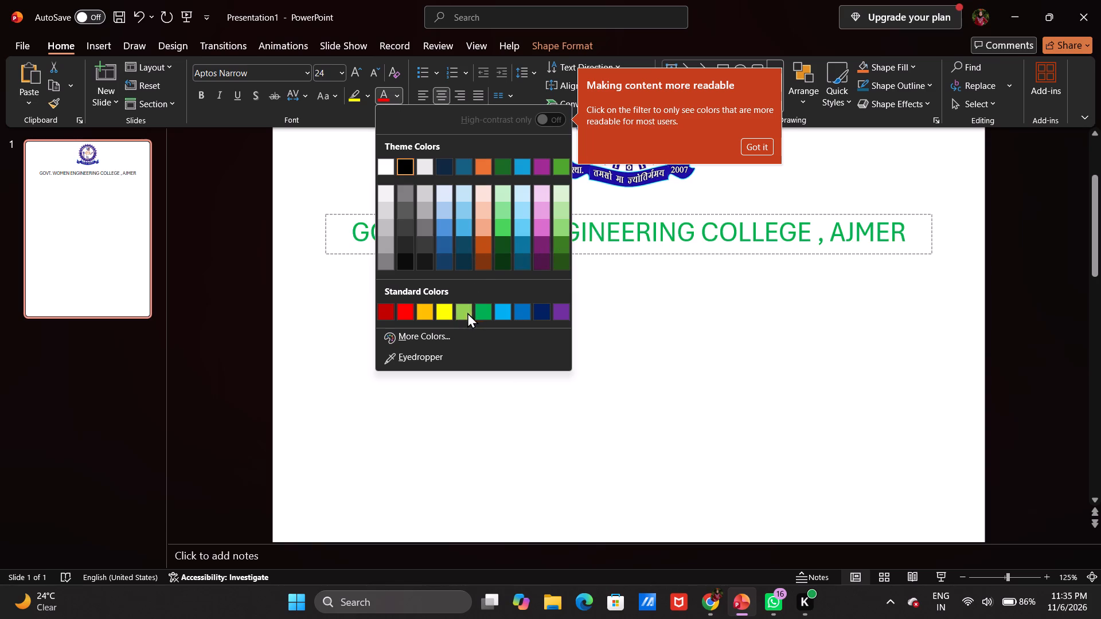
pyautogui.click(537, 310)
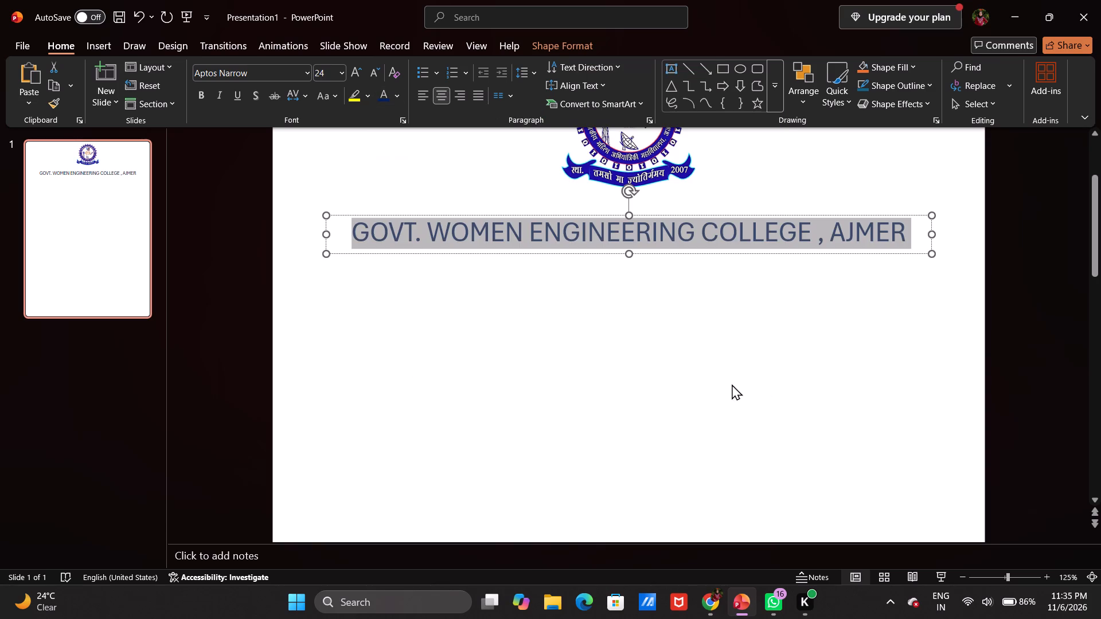
pyautogui.click(699, 379)
pyautogui.keyDown('ctrl'); pyautogui.scroll(-2, 699, 379); pyautogui.keyUp('ctrl')
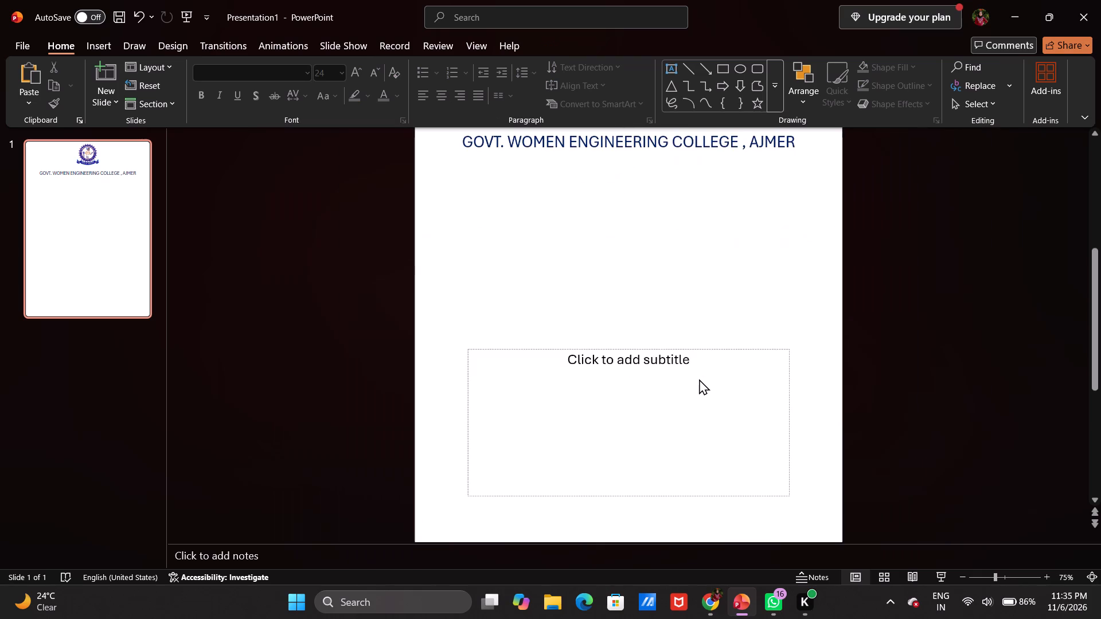
pyautogui.scroll(3, 699, 379)
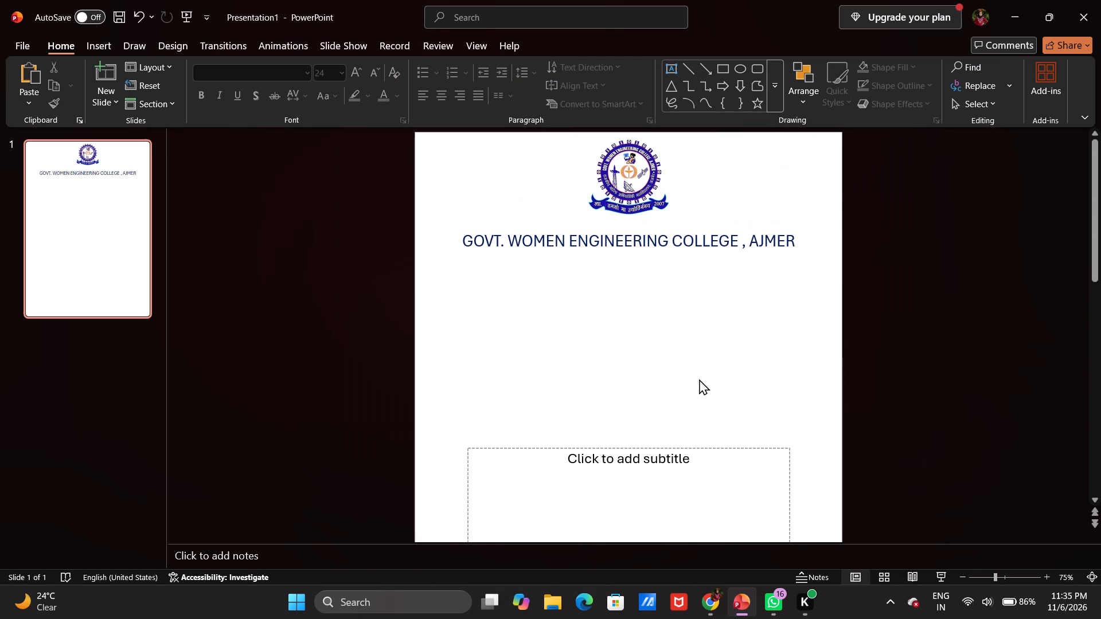
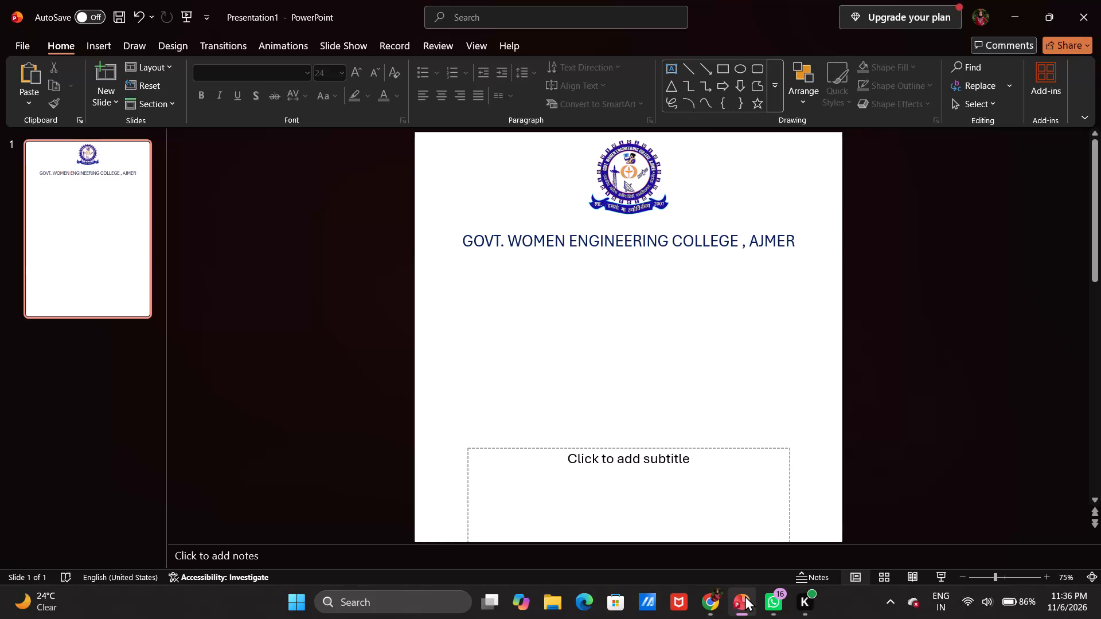
# Paste "A Constituent College of Bikaner technical University Nasirabad Makhupura , Ajmer -305002" on a new line below the college name.
pyautogui.click(791, 239)
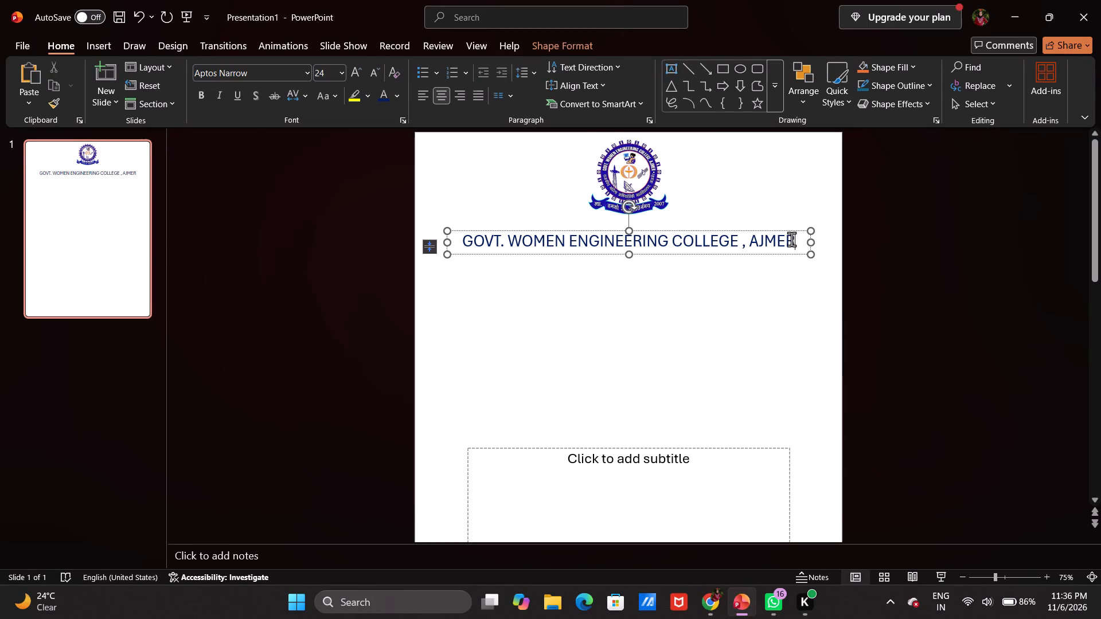
pyautogui.press('Return')
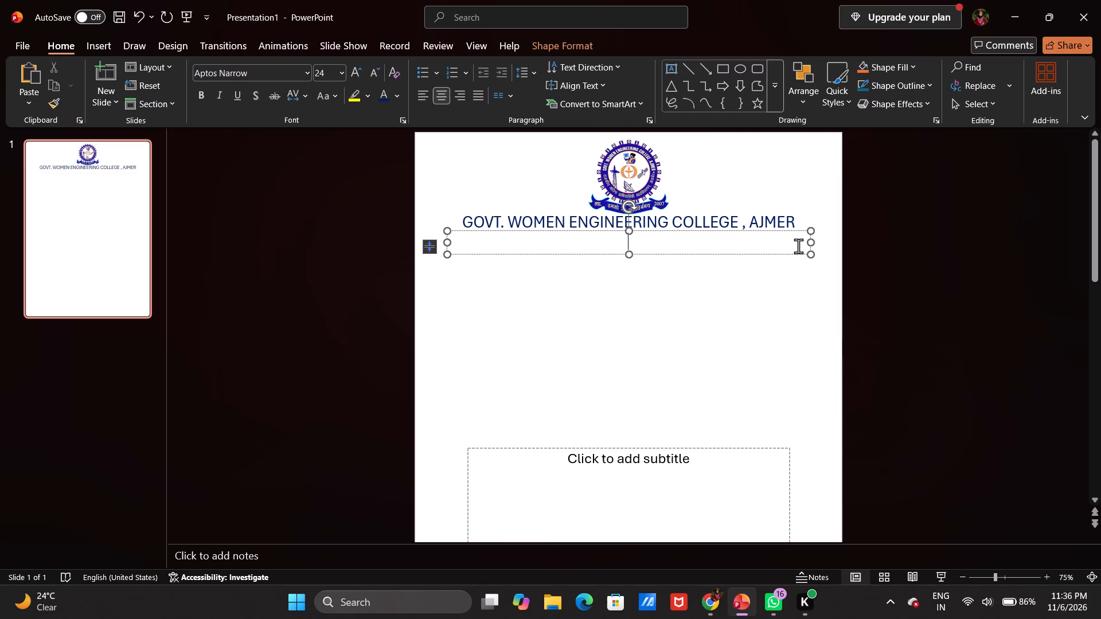
pyautogui.hotkey('ctrl', 'v')
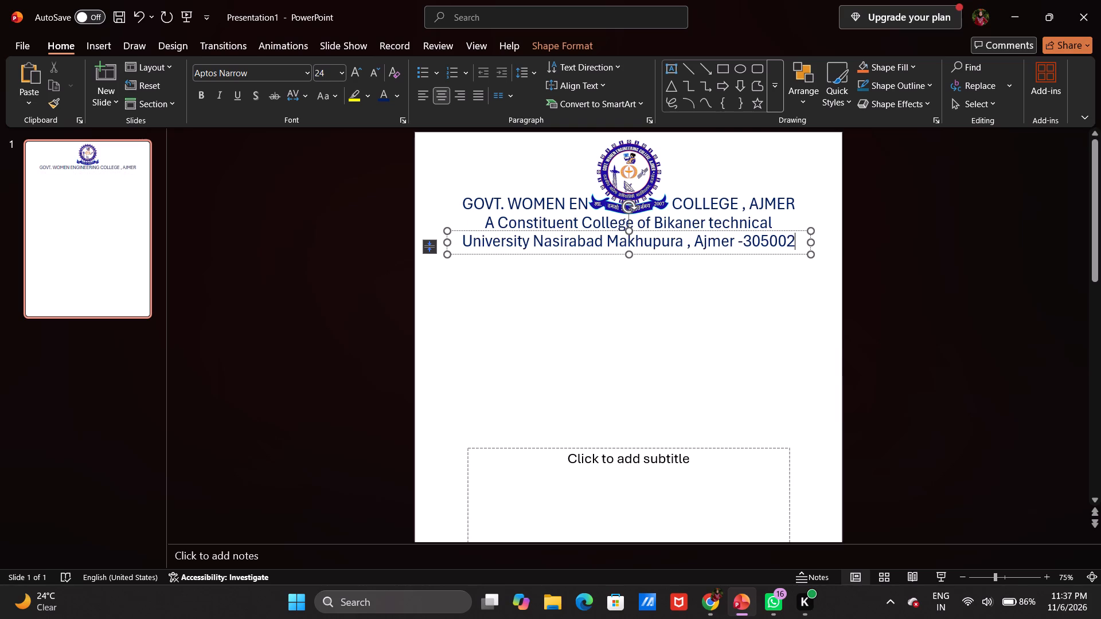
# Set the pasted affiliation and address text to font size 14 and black, and deselect it.
pyautogui.moveTo(801, 241); pyautogui.dragTo(789, 241)
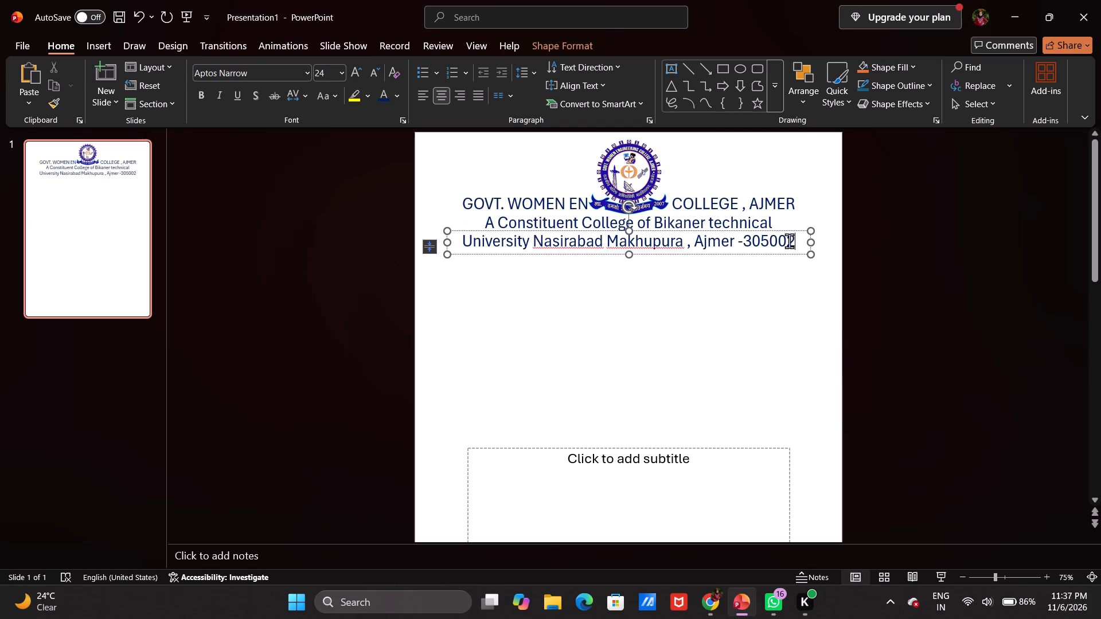
pyautogui.moveTo(789, 241); pyautogui.dragTo(484, 221)
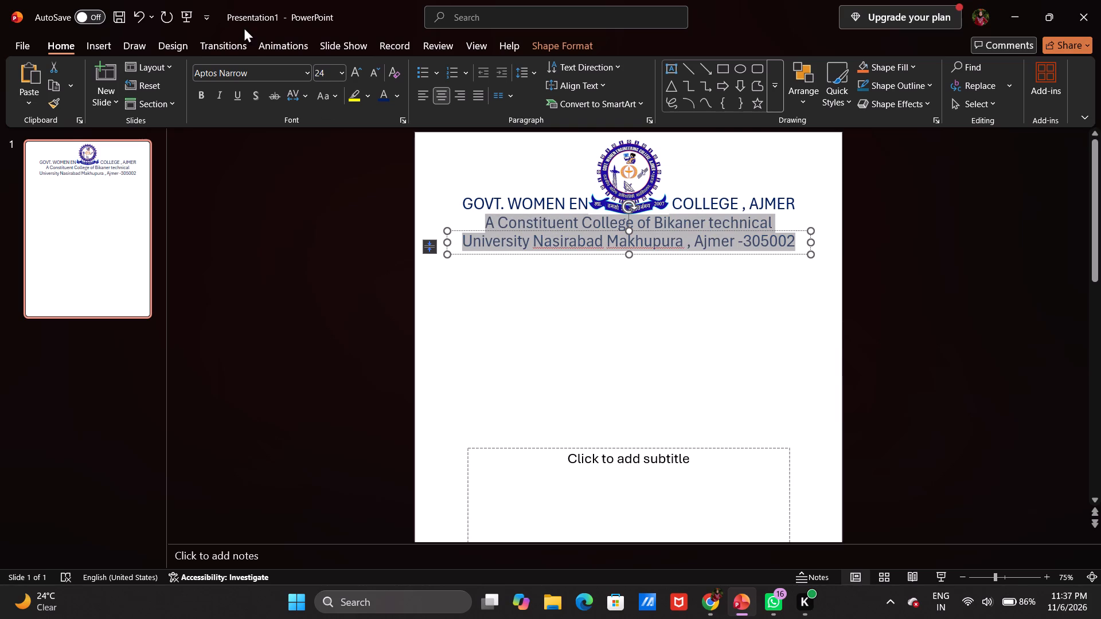
pyautogui.click(338, 69)
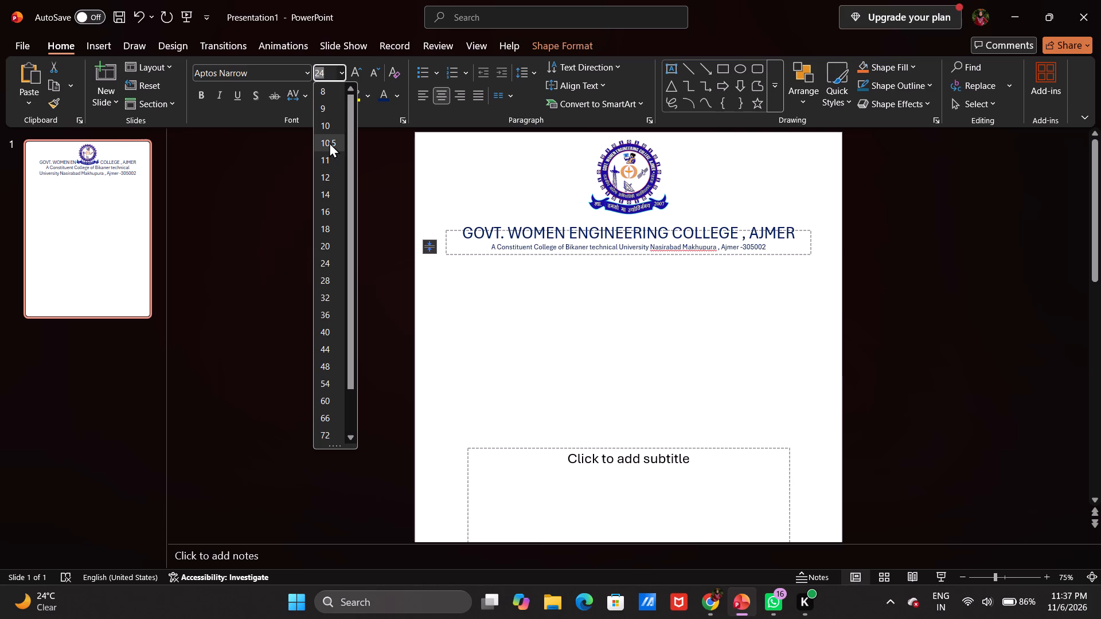
pyautogui.click(329, 200)
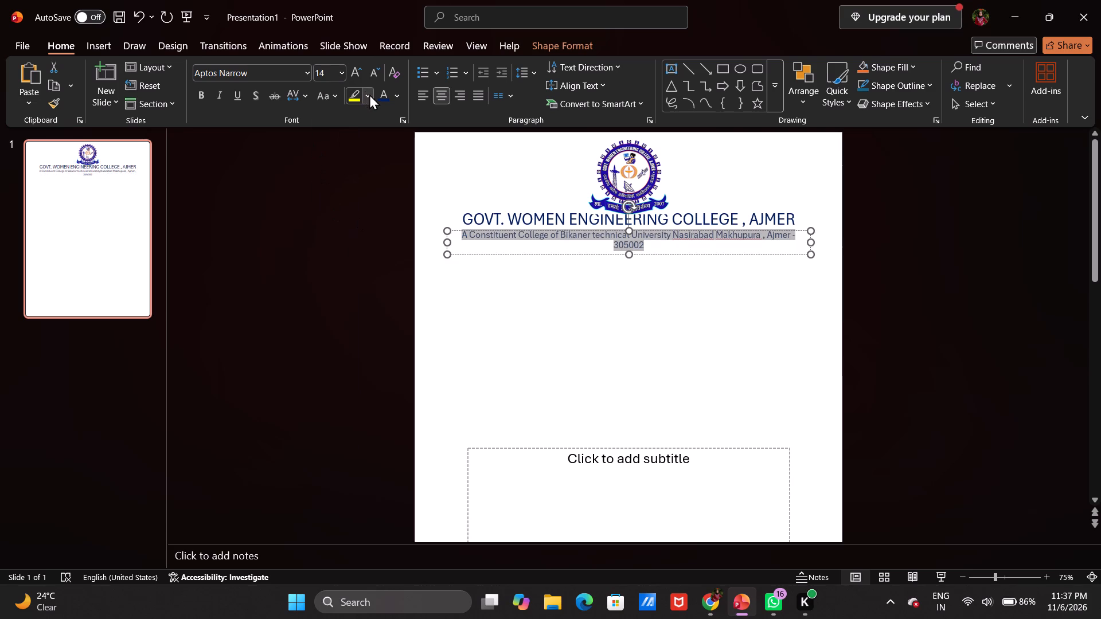
pyautogui.click(389, 99)
pyautogui.click(395, 98)
pyautogui.click(405, 164)
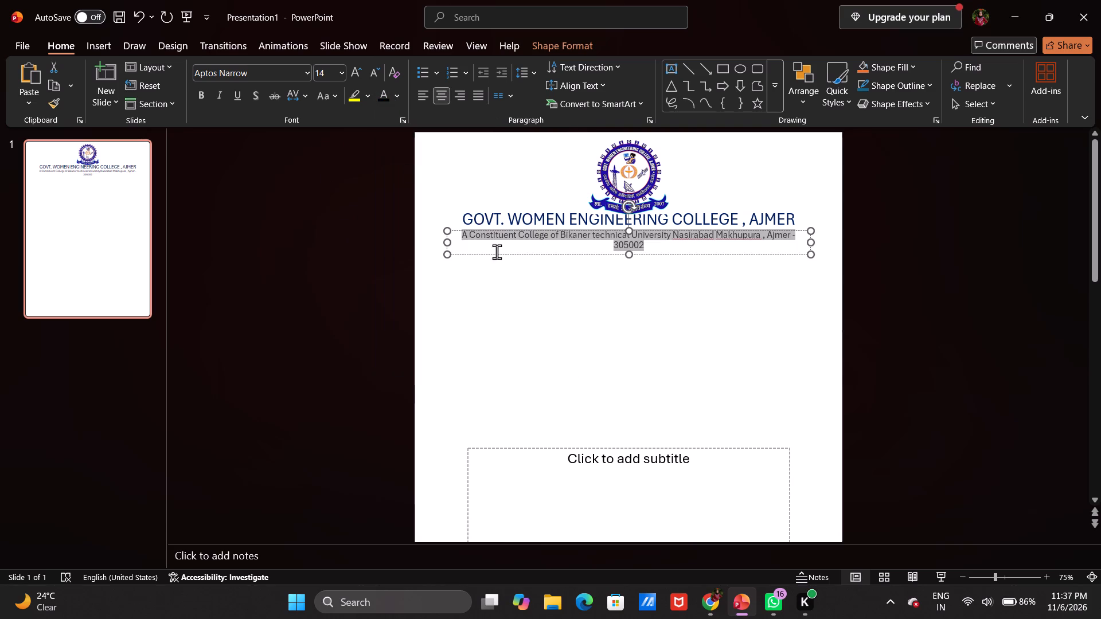
pyautogui.click(561, 287)
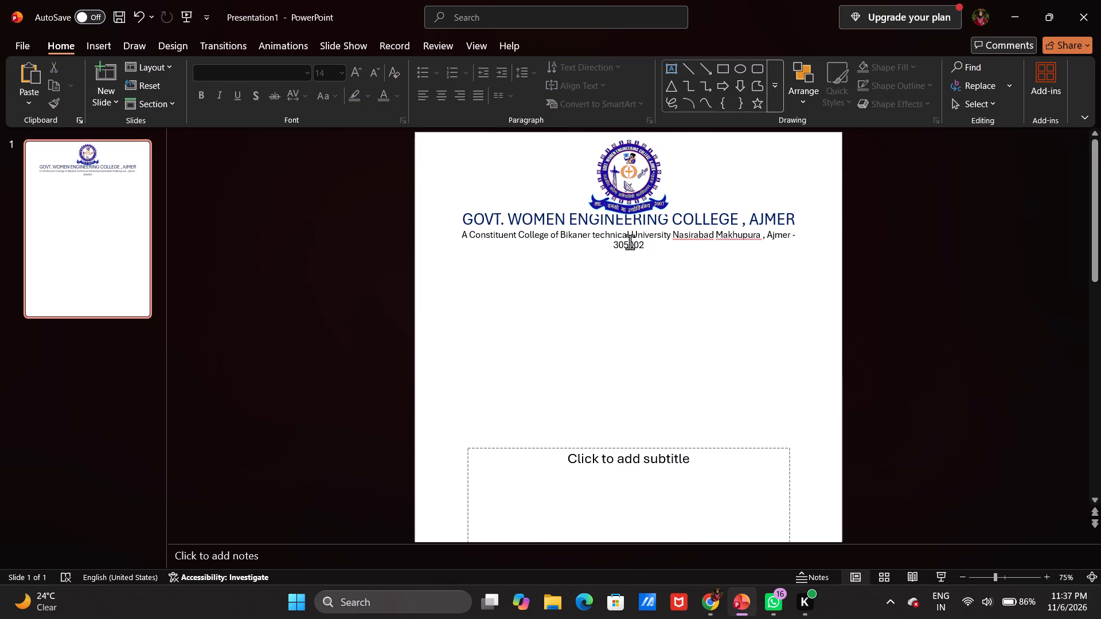
# Extend the bottom edge of the college name text box downward to enclose both the name and the address text.
pyautogui.click(630, 242)
pyautogui.moveTo(630, 242); pyautogui.dragTo(629, 257)
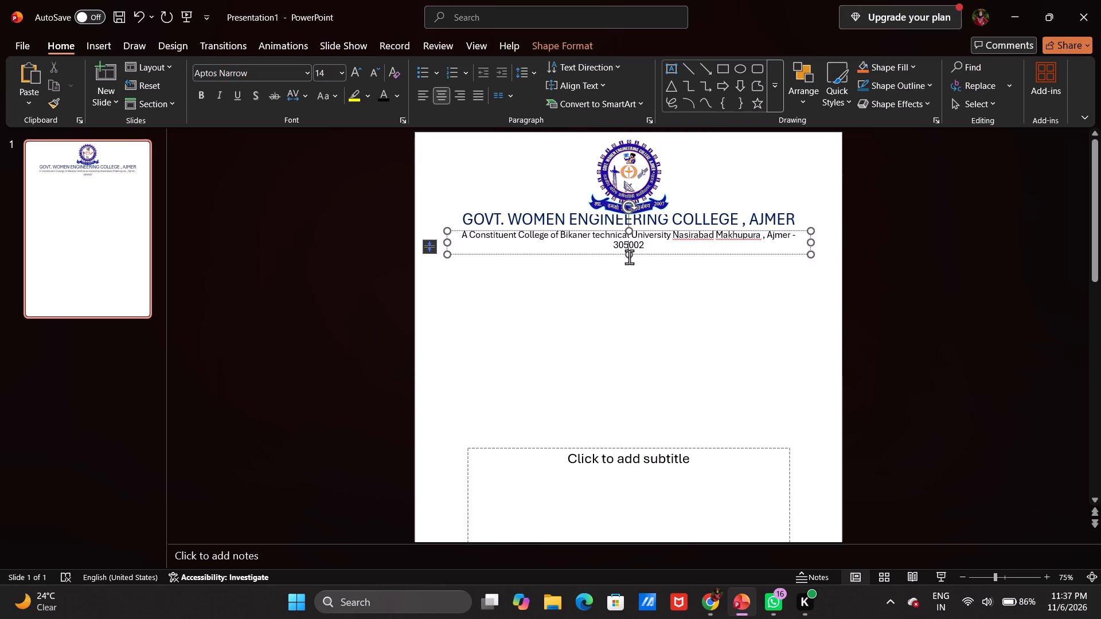
pyautogui.moveTo(631, 257); pyautogui.dragTo(631, 269)
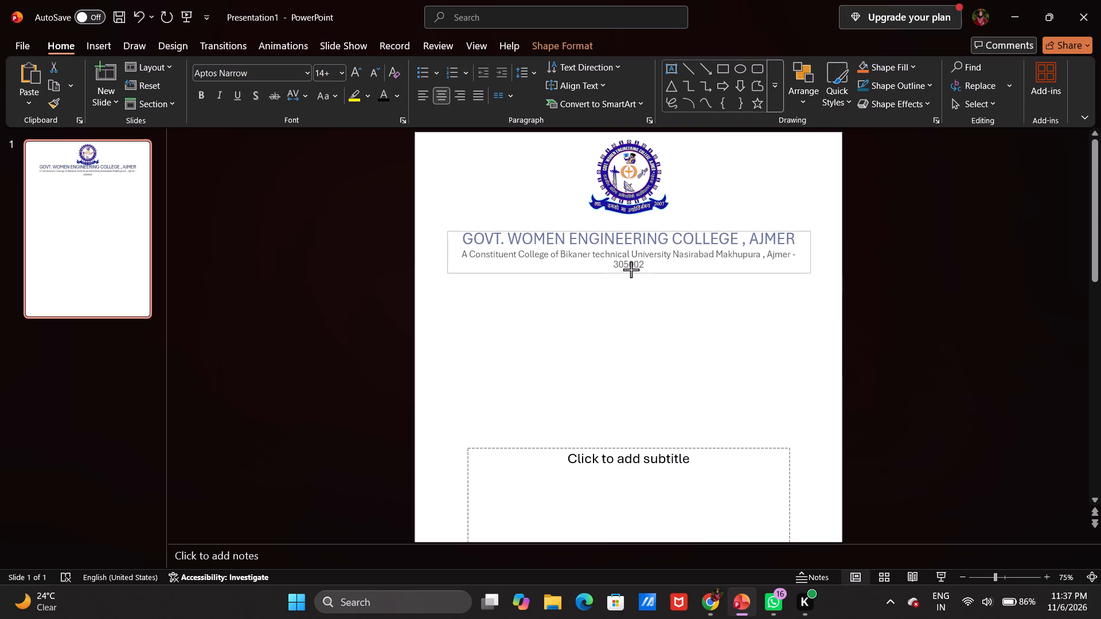
pyautogui.moveTo(631, 269); pyautogui.dragTo(631, 272)
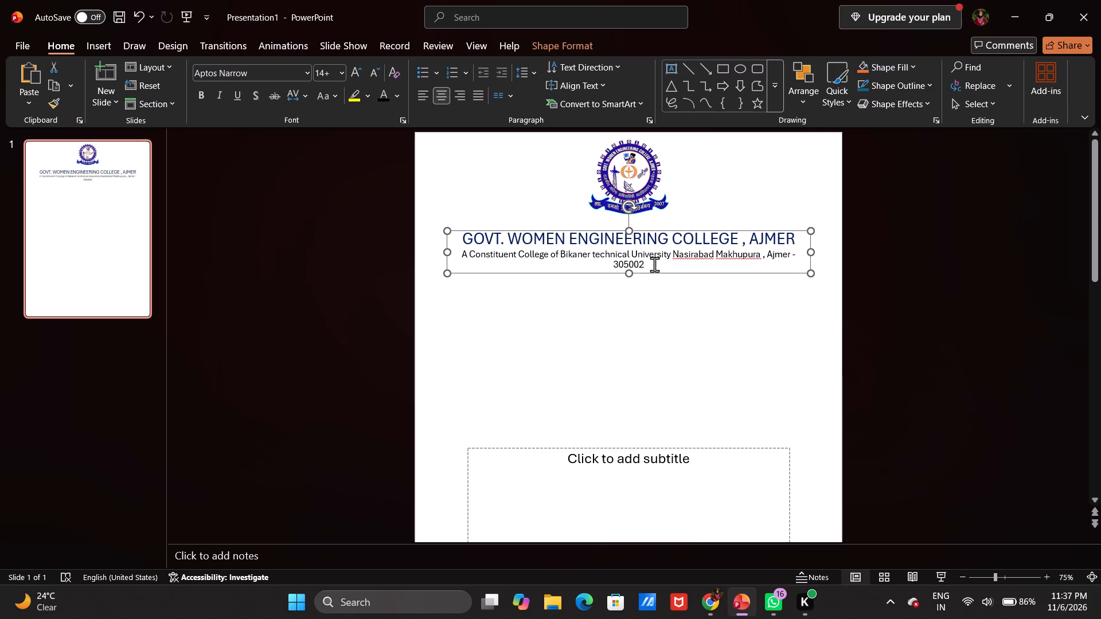
# Insert the word "Road" between "Nasirabad" and "Makhupura" in the address text.
pyautogui.click(654, 264)
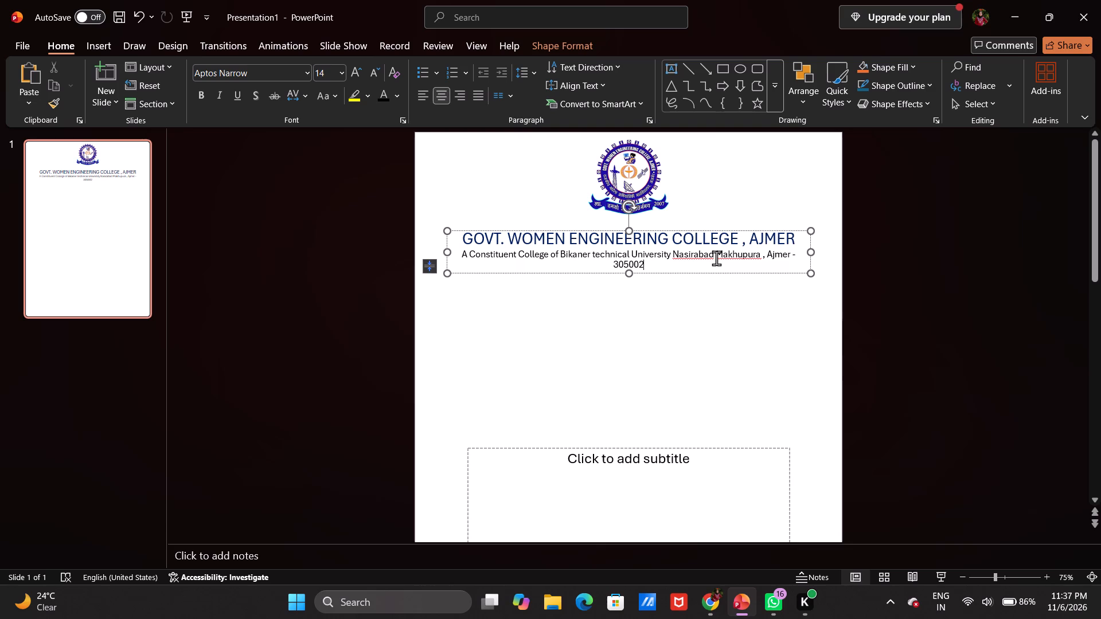
pyautogui.click(716, 258)
pyautogui.press('space')
pyautogui.press('r')
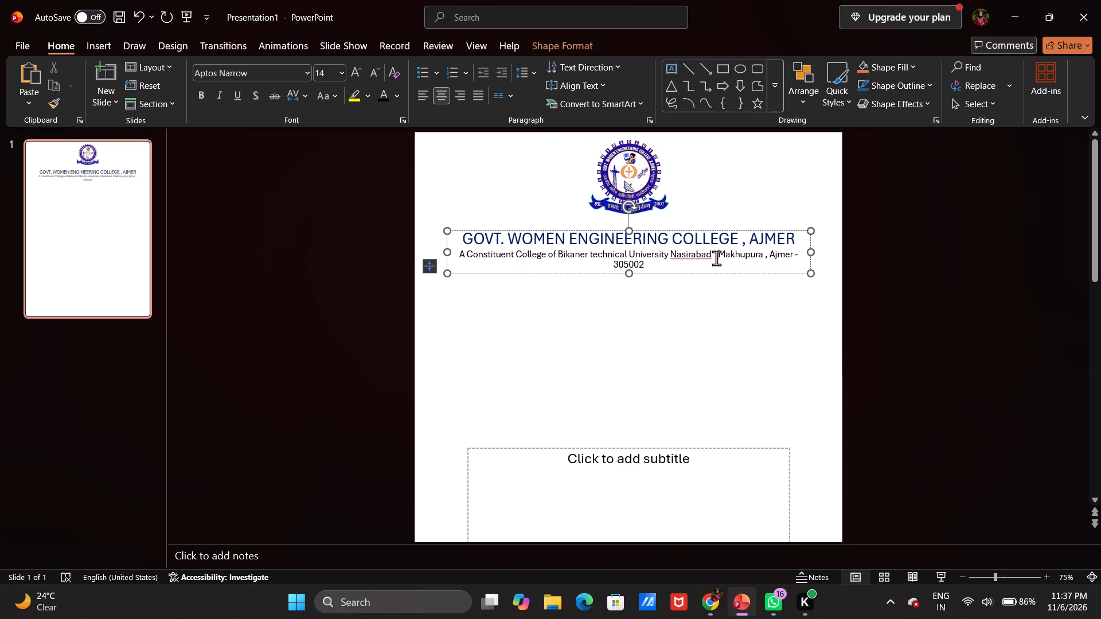
pyautogui.write('oa')
pyautogui.write('d')
pyautogui.press('space')
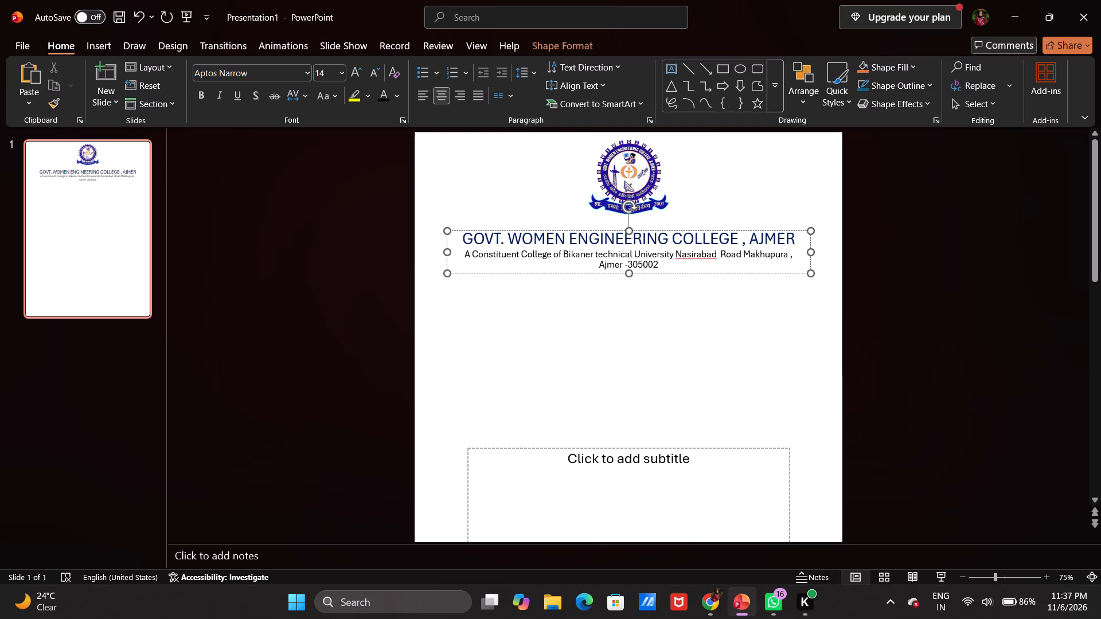
# Capitalize the first letter of "technical" in the university name and deselect the text box.
pyautogui.click(604, 256)
pyautogui.click(598, 254)
pyautogui.press('BackSpace')
pyautogui.press('t')
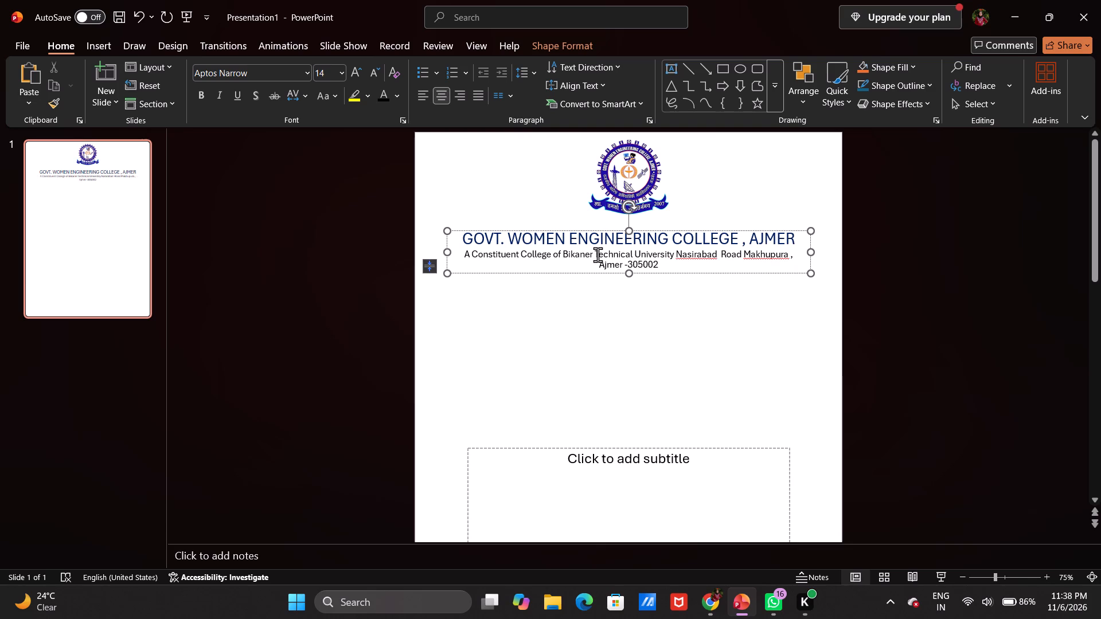
pyautogui.click(662, 268)
pyautogui.click(689, 299)
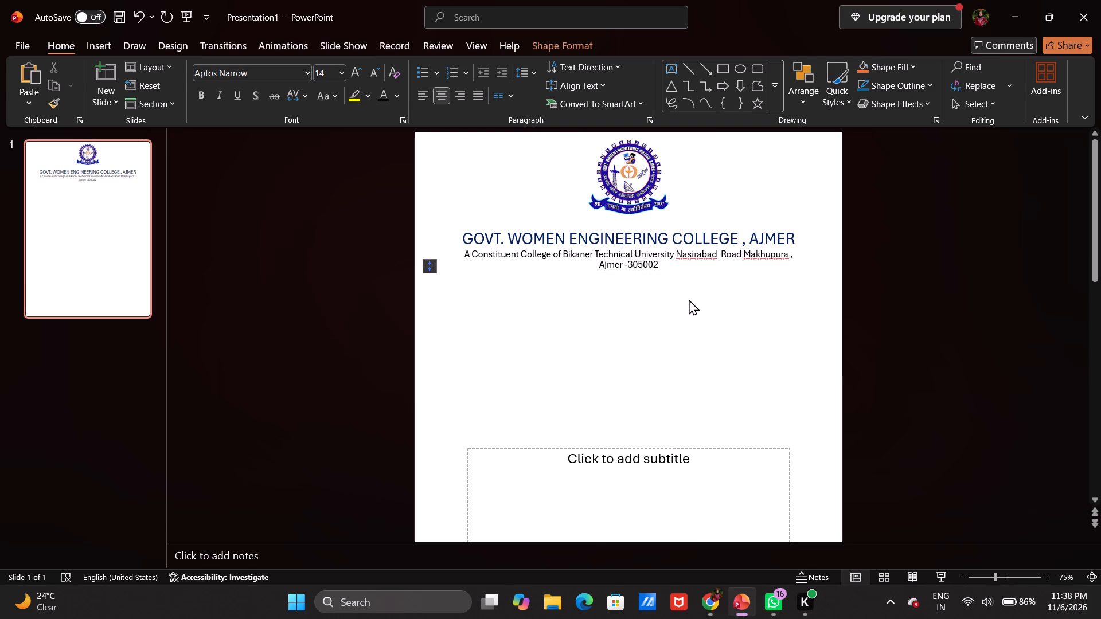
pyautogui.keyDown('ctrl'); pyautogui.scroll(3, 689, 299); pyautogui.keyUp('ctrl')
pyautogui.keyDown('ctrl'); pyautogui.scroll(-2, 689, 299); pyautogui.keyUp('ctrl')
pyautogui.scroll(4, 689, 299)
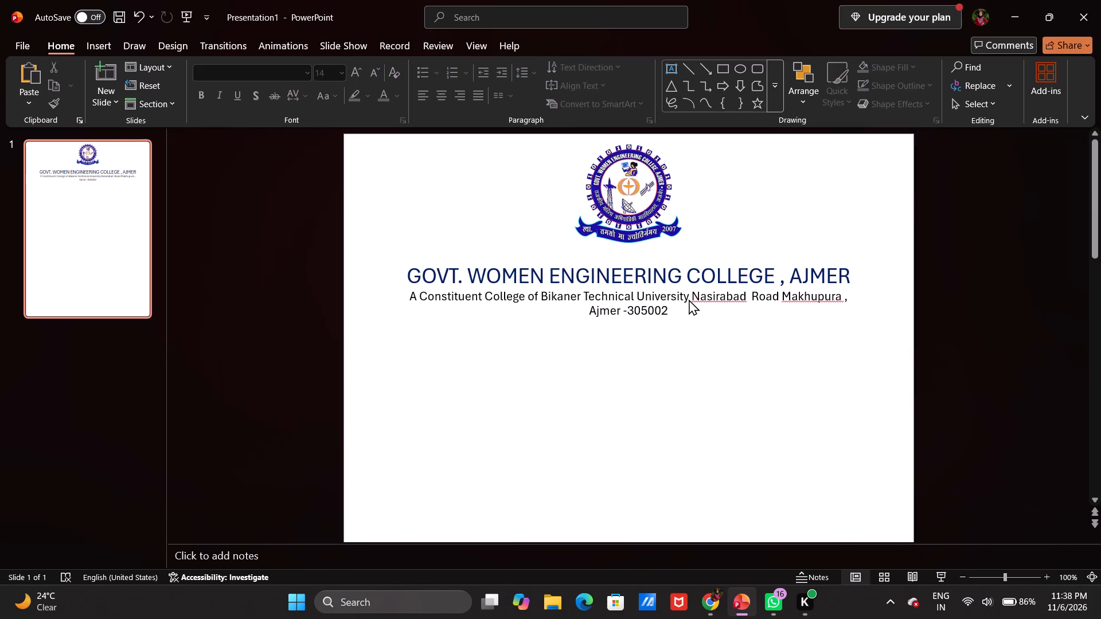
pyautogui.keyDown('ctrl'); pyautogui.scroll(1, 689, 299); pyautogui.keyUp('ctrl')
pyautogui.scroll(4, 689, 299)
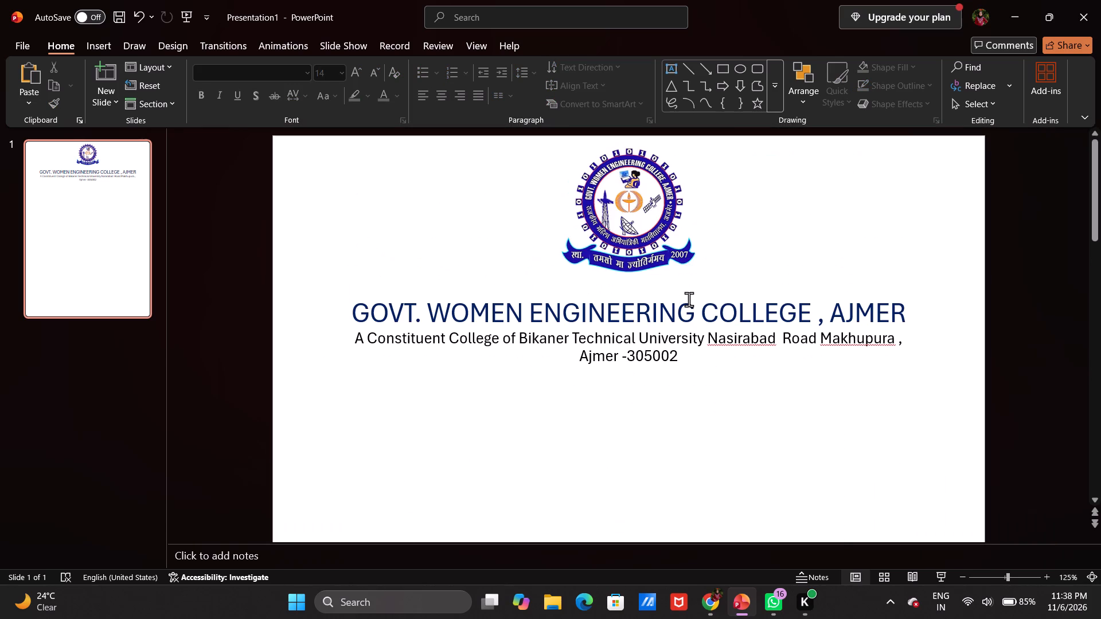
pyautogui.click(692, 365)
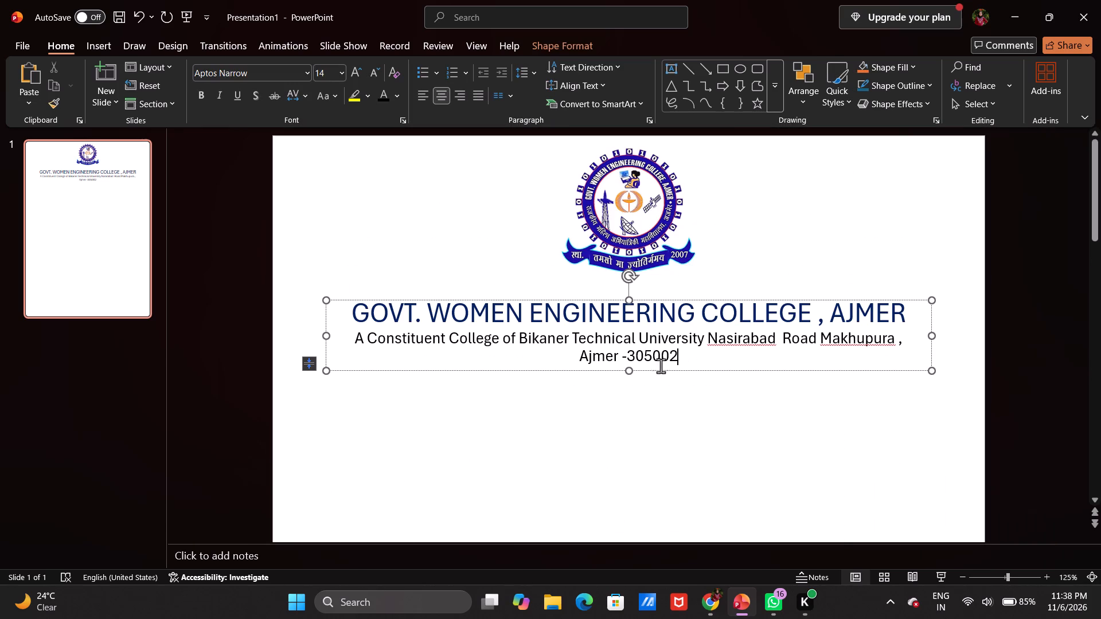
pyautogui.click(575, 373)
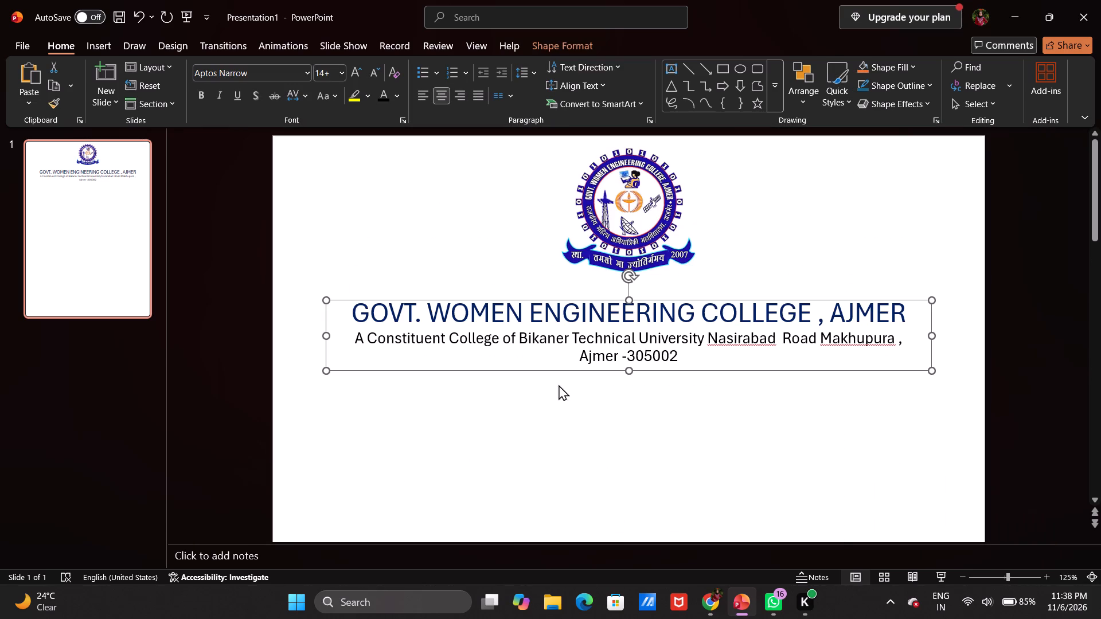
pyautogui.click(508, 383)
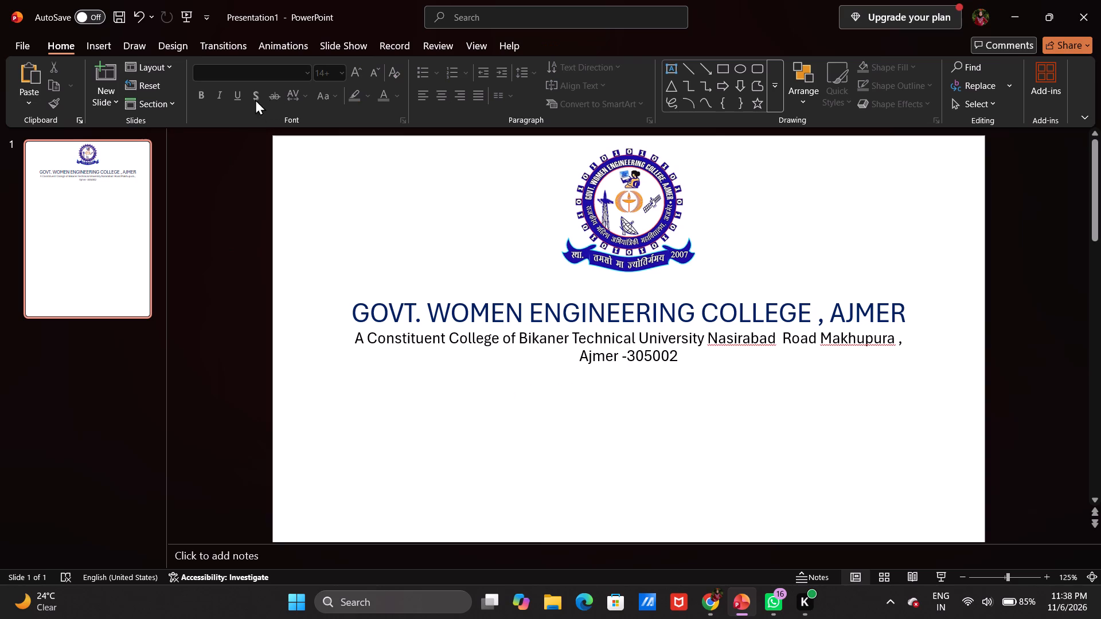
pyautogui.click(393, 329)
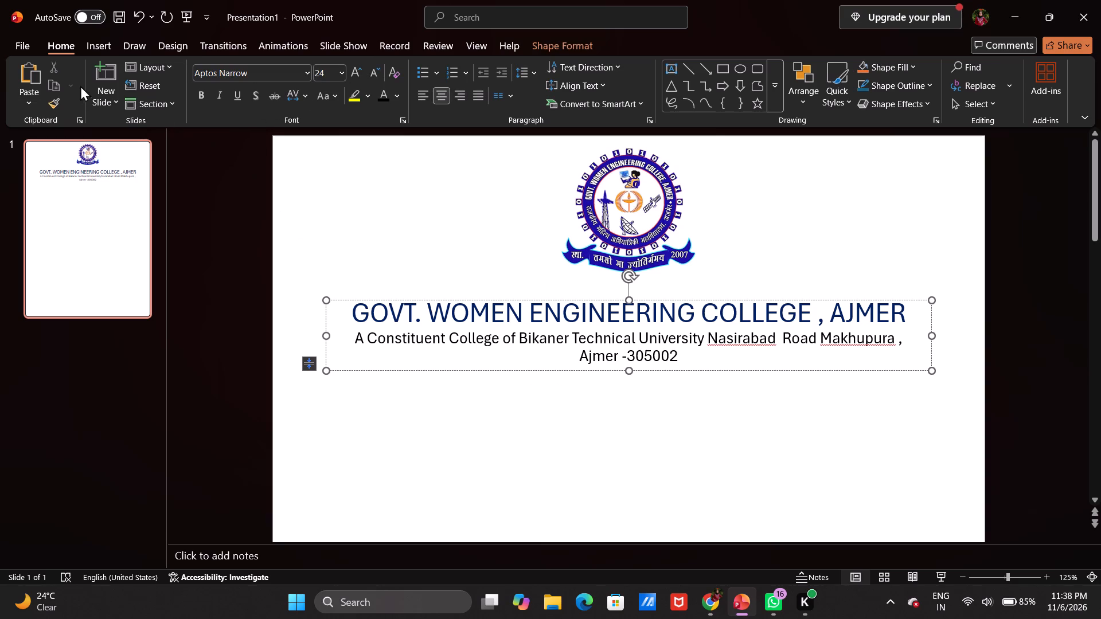
# Insert a text box below the college address containing "SUMMER INTERNSHIP REPORT".
pyautogui.click(86, 55)
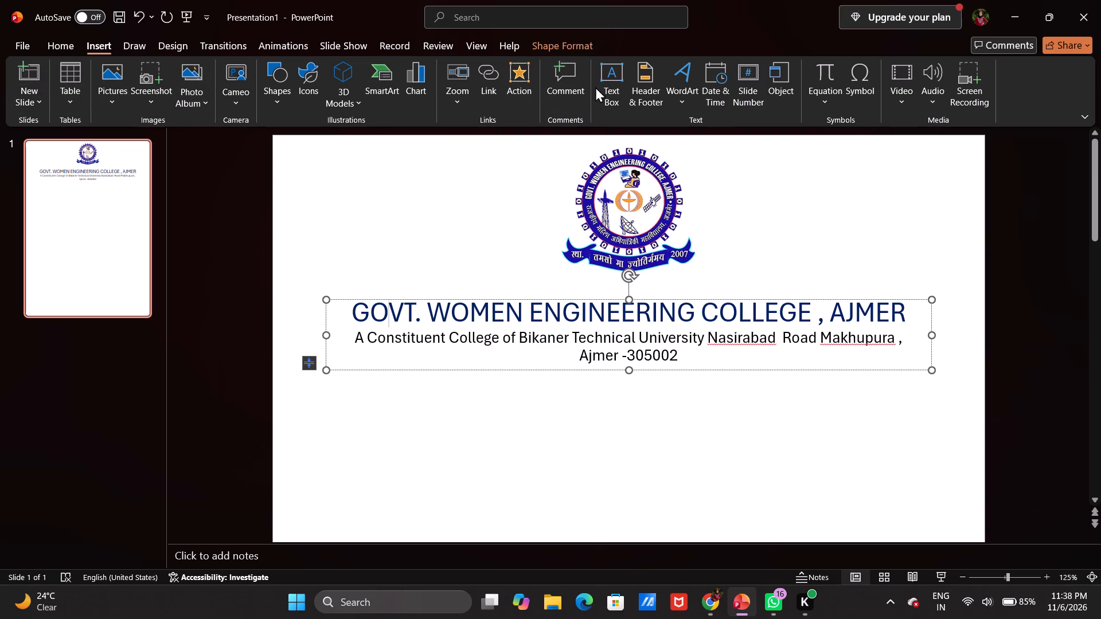
pyautogui.click(616, 85)
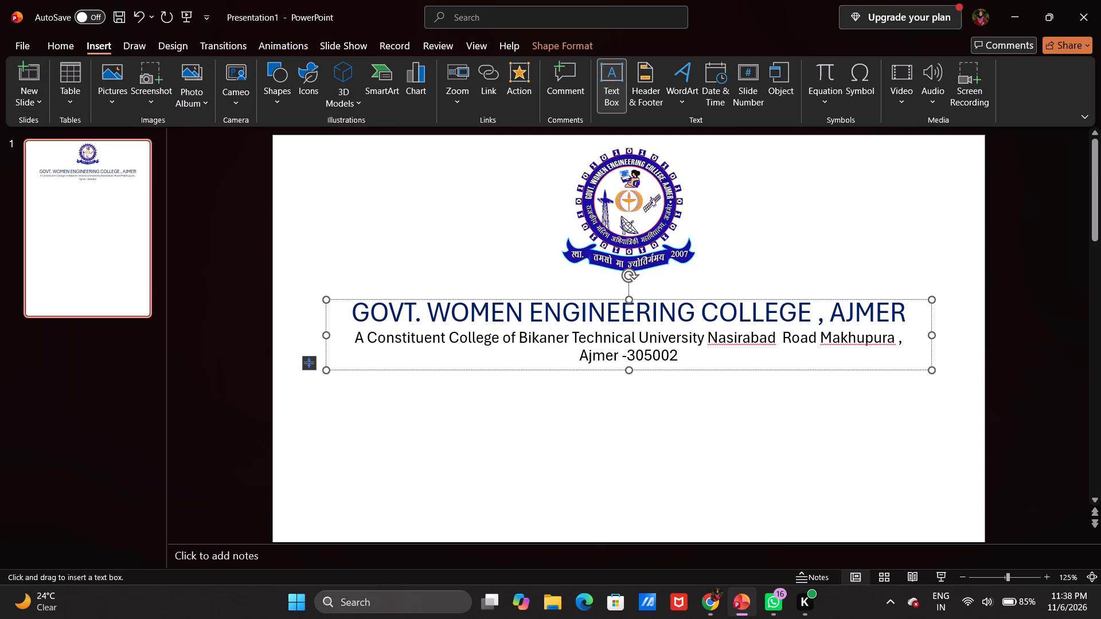
pyautogui.click(471, 412)
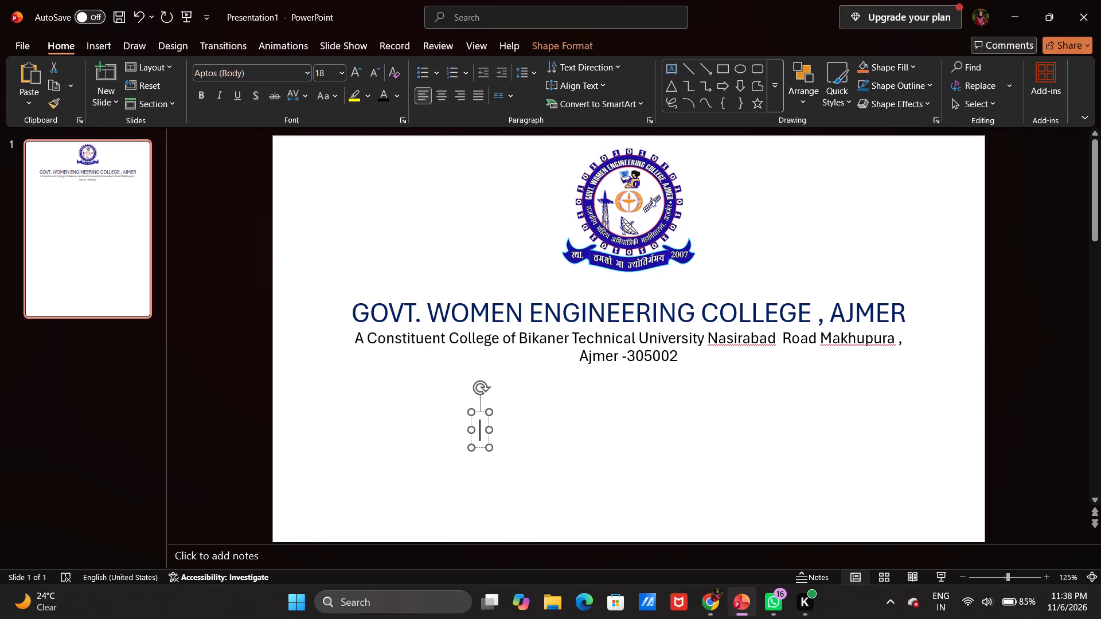
pyautogui.press('s')
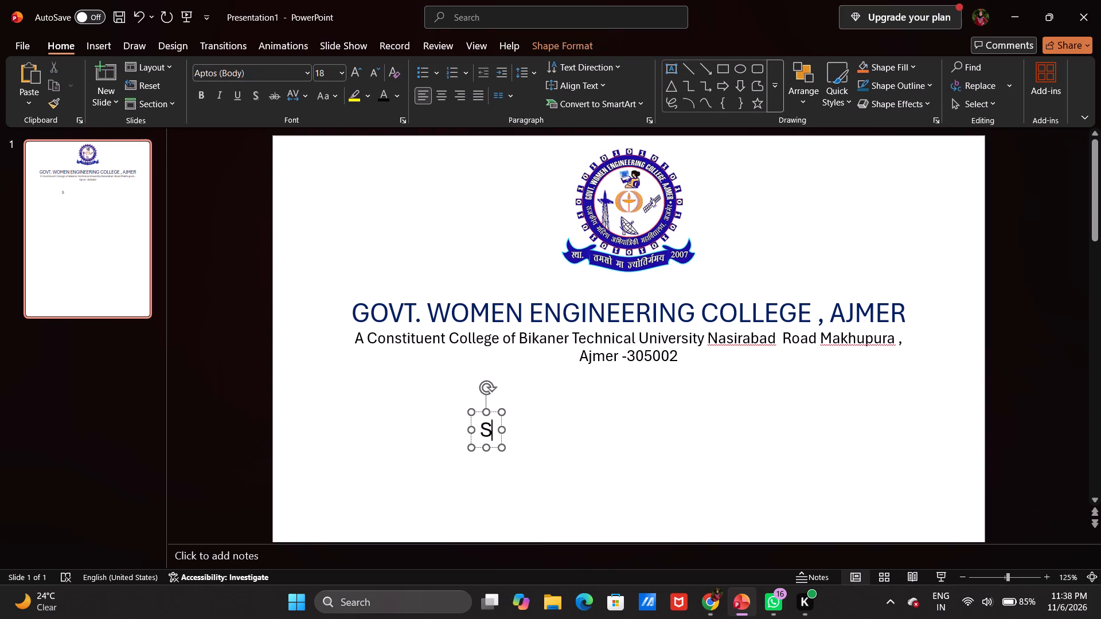
pyautogui.write('UMMER INTERNSHIP REP')
pyautogui.press('o')
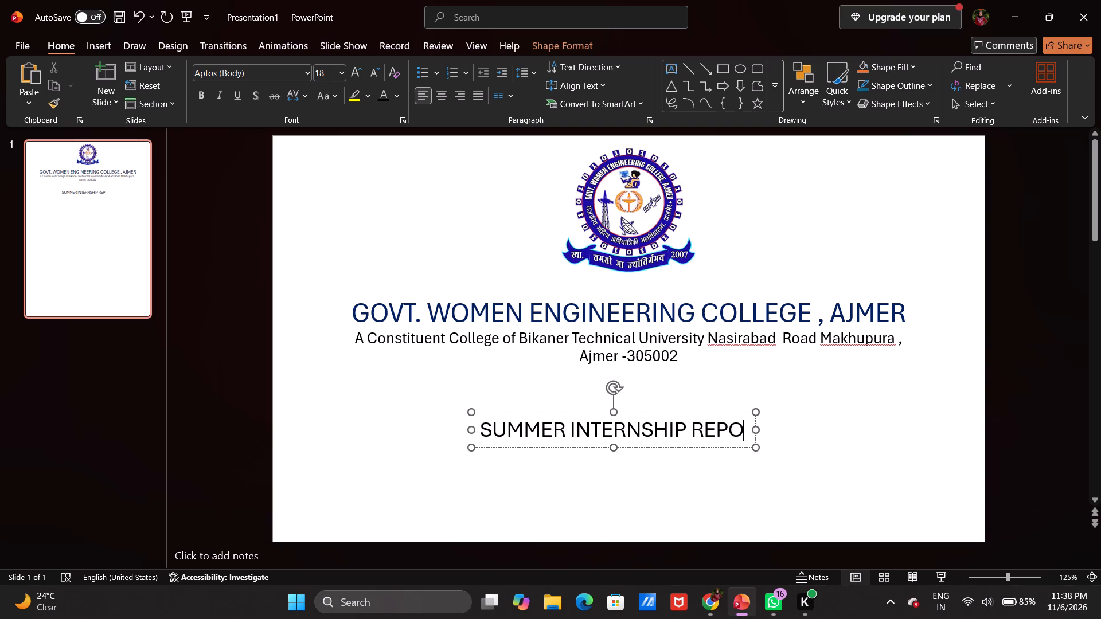
pyautogui.write('RT')
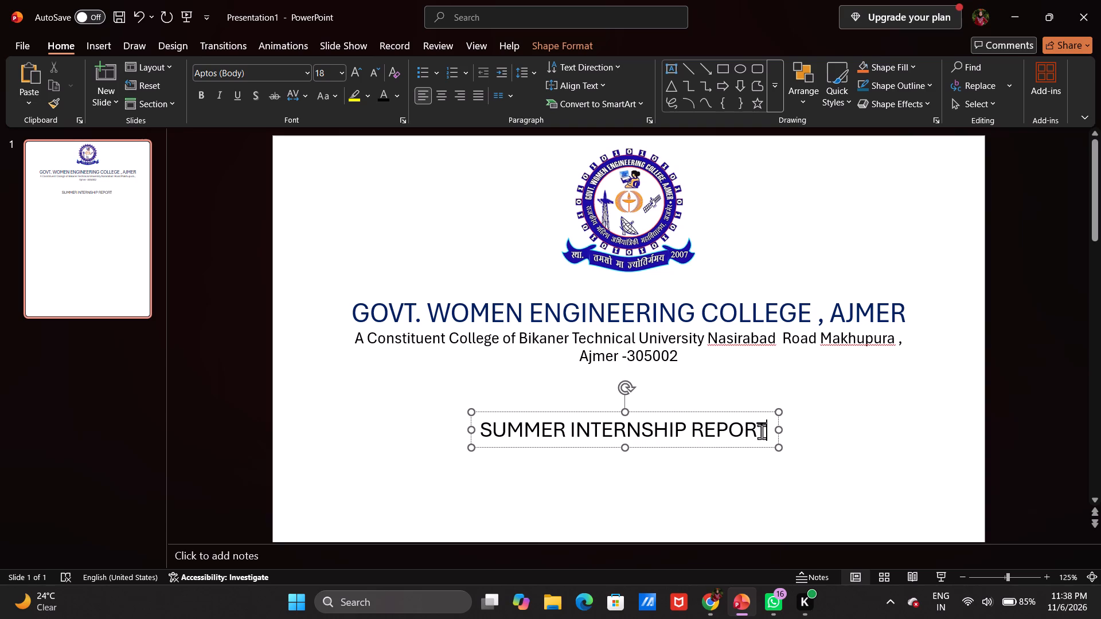
# Move the "SUMMER INTERNSHIP REPORT" text box slightly up and right, closer beneath the college address.
pyautogui.moveTo(768, 430); pyautogui.dragTo(774, 417)
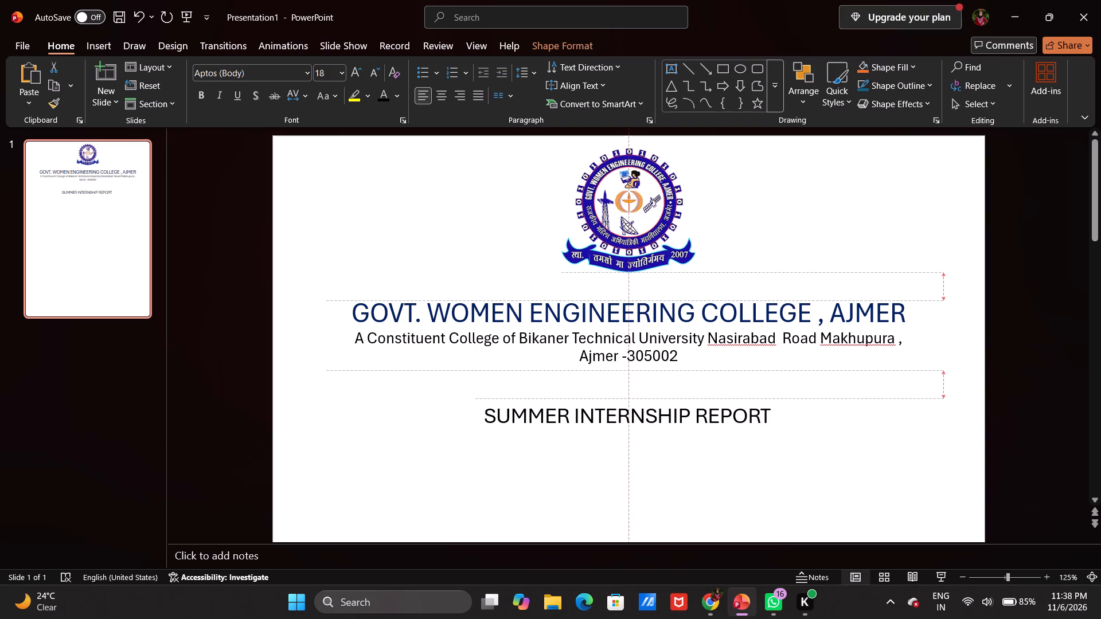
pyautogui.moveTo(774, 417); pyautogui.dragTo(781, 414)
pyautogui.click(781, 414)
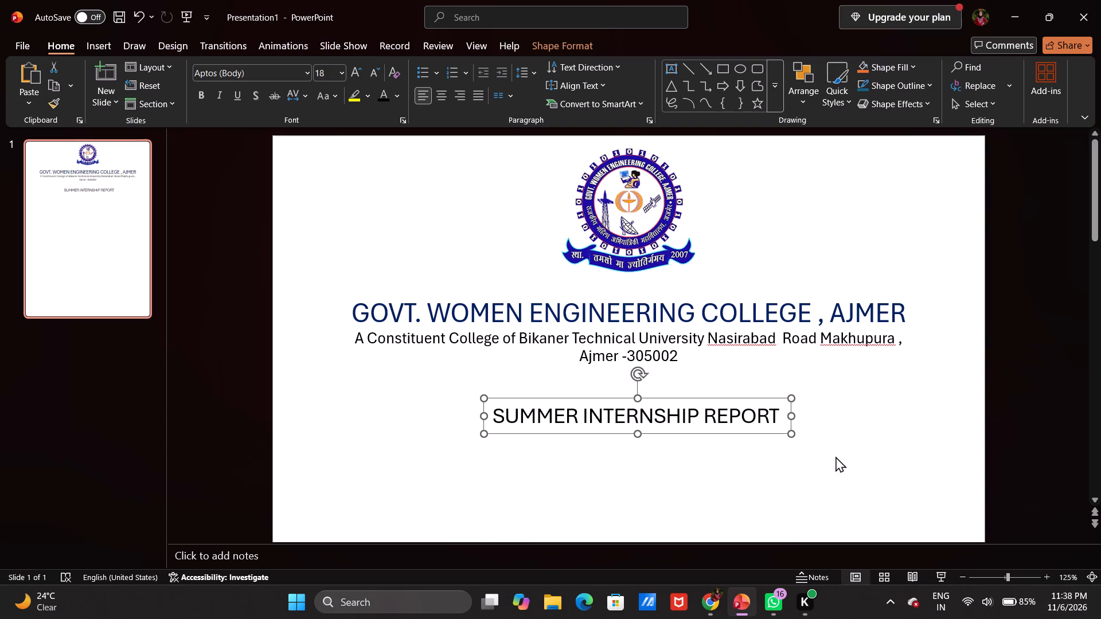
# Append "2026" to the end of the "SUMMER INTERNSHIP REPORT" title.
pyautogui.click(780, 420)
pyautogui.click(780, 420)
pyautogui.press('space')
pyautogui.write('2026')
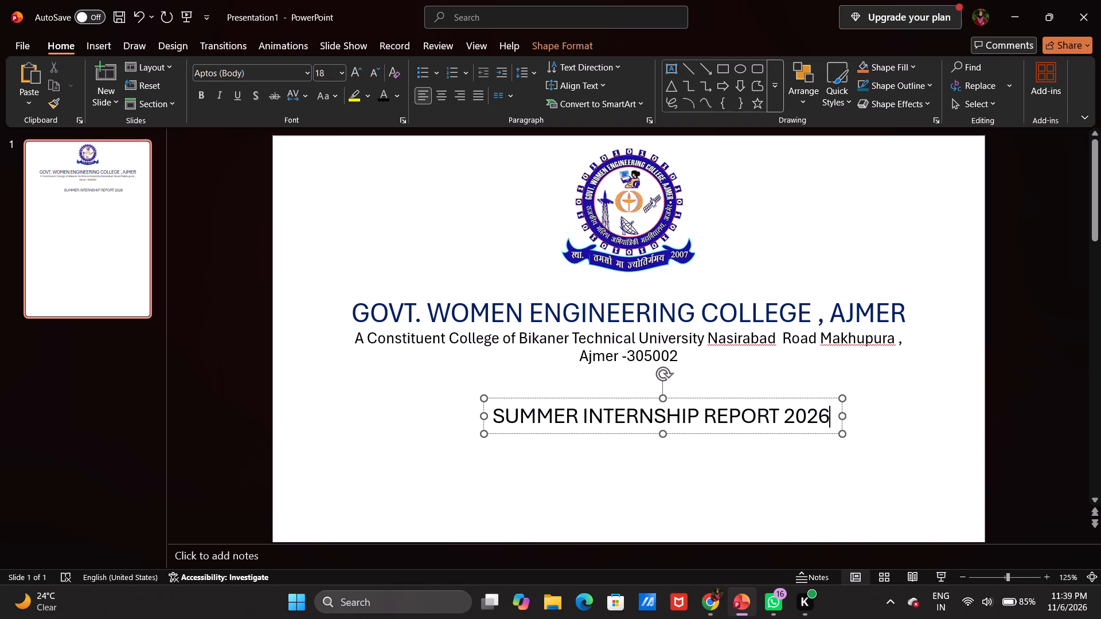
# Move the report title text box slightly up and left, centring it more closely beneath the college address.
pyautogui.moveTo(832, 416); pyautogui.dragTo(818, 398)
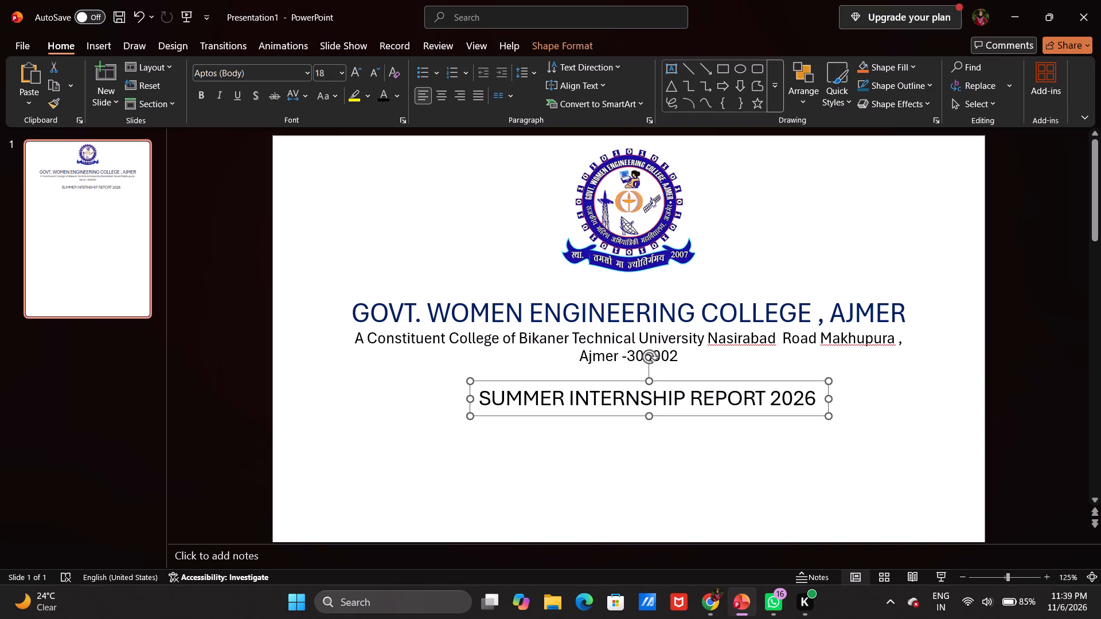
pyautogui.doubleClick(818, 398)
pyautogui.moveTo(818, 398); pyautogui.dragTo(809, 393)
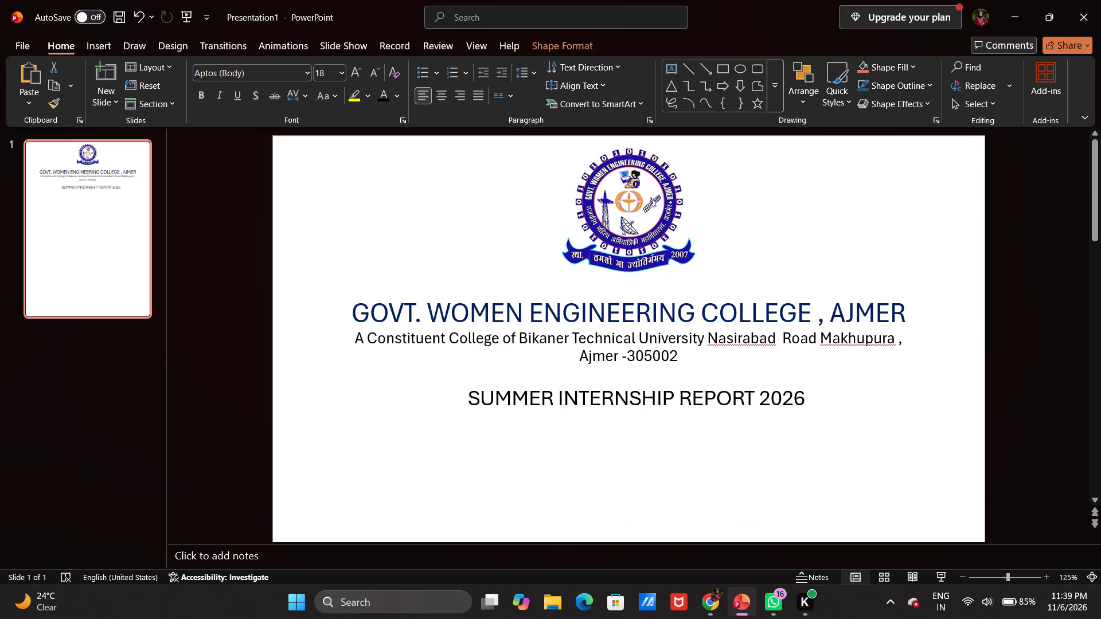
pyautogui.moveTo(809, 393); pyautogui.dragTo(809, 393)
# Format the whole "SUMMER INTERNSHIP REPORT 2026" title in Arial Black at size 20.
pyautogui.moveTo(806, 393); pyautogui.dragTo(740, 401)
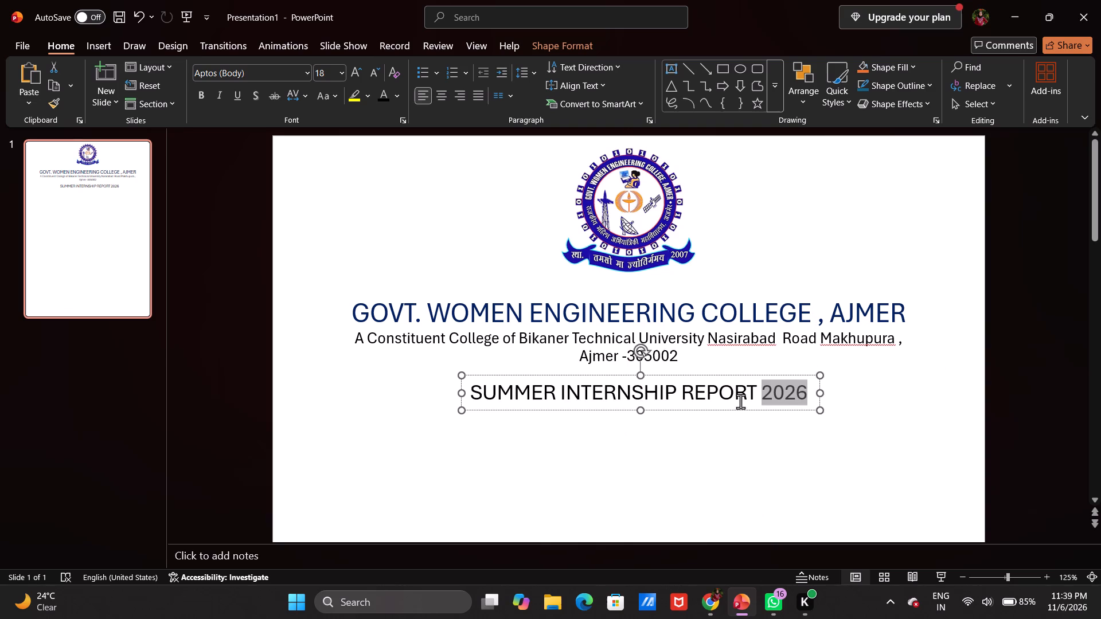
pyautogui.moveTo(740, 401); pyautogui.dragTo(491, 414)
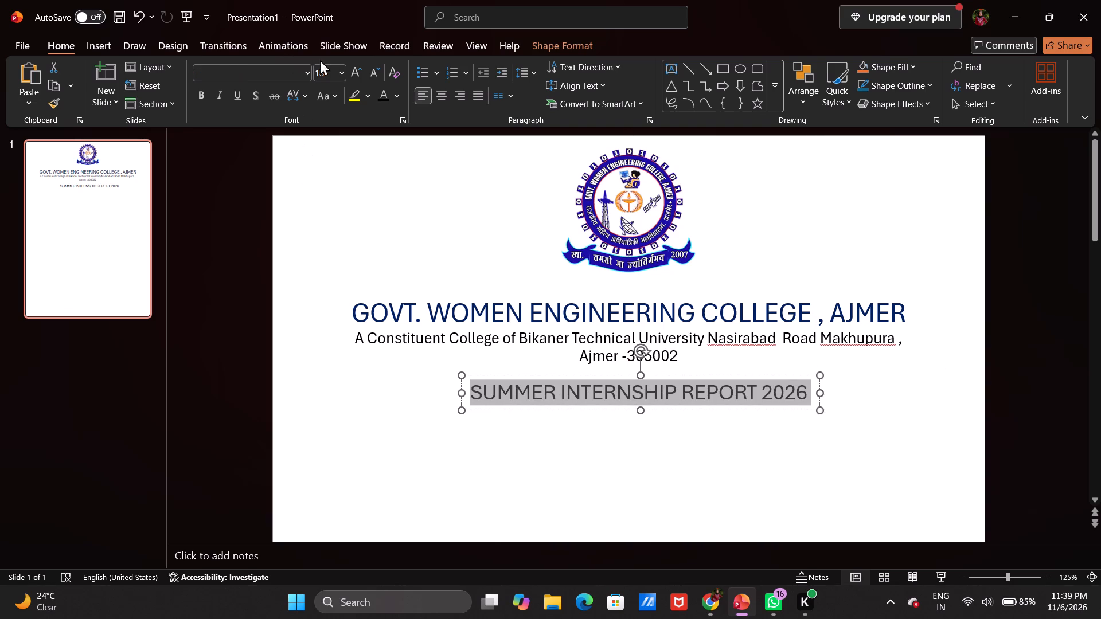
pyautogui.click(338, 70)
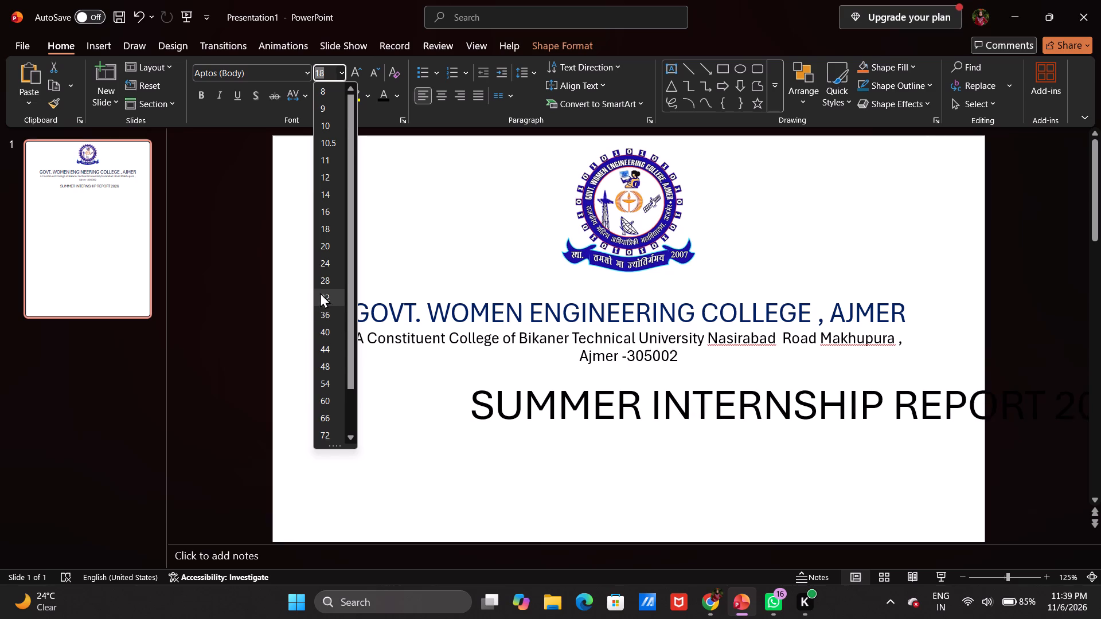
pyautogui.click(321, 249)
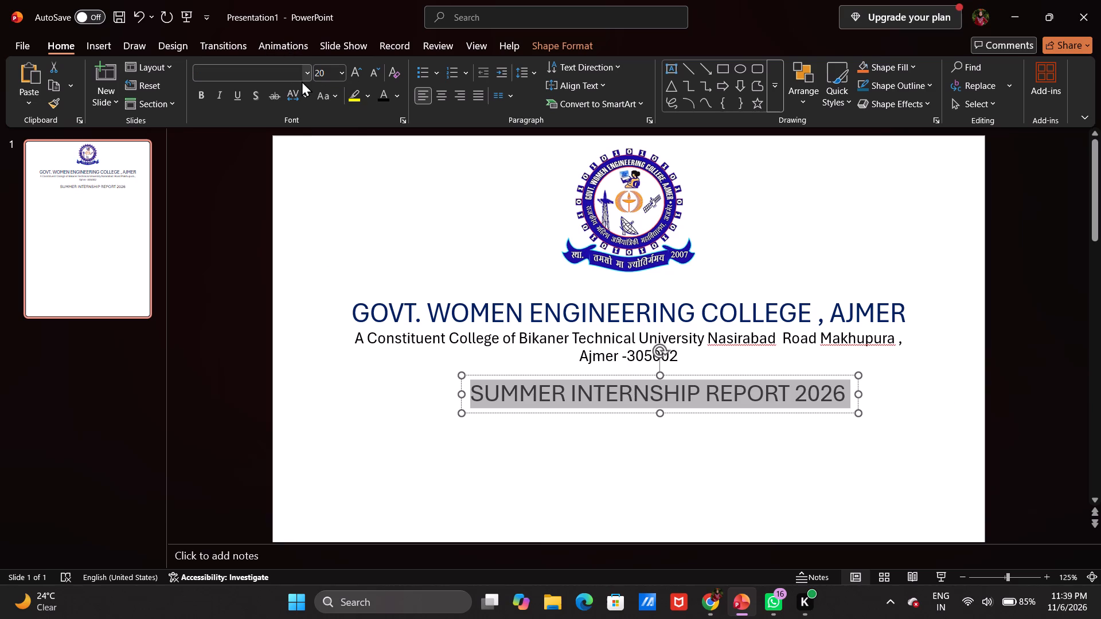
pyautogui.click(302, 81)
pyautogui.click(302, 73)
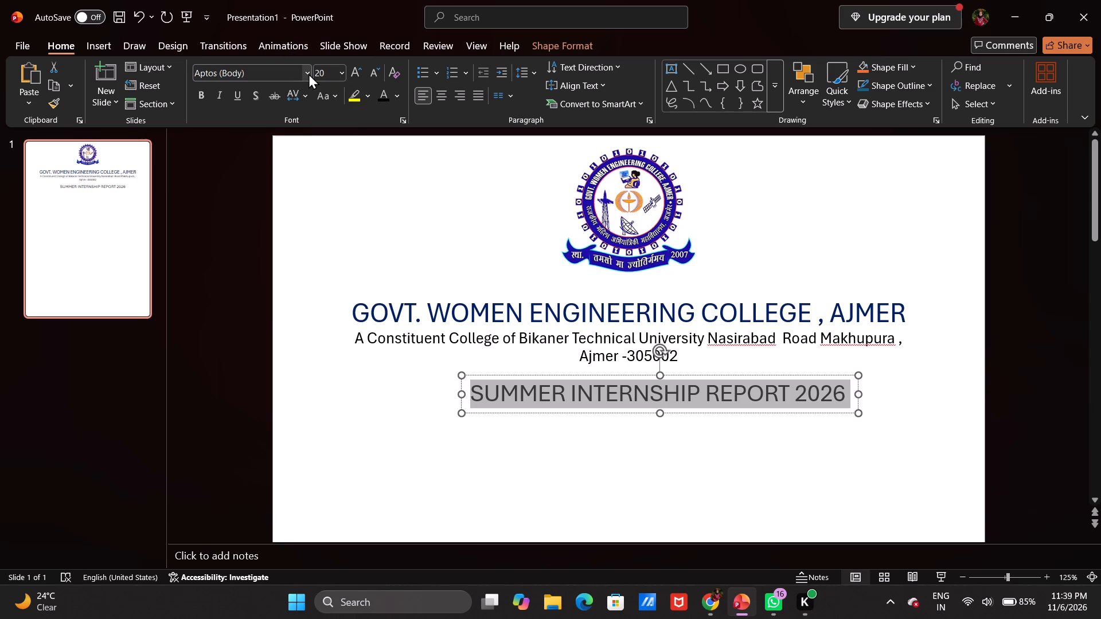
pyautogui.click(309, 73)
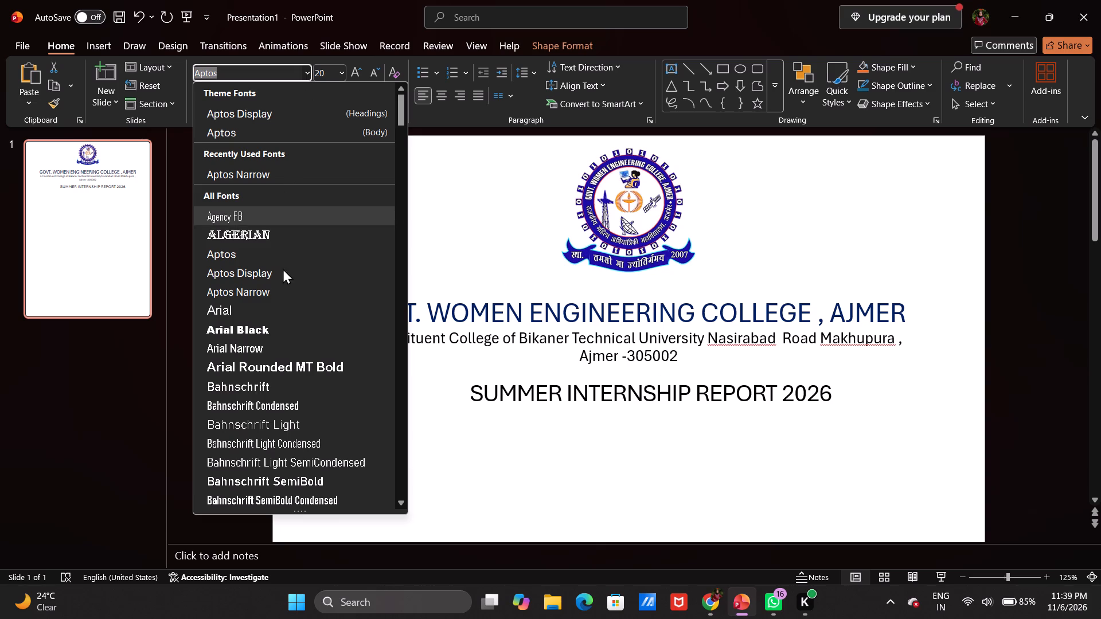
pyautogui.click(275, 335)
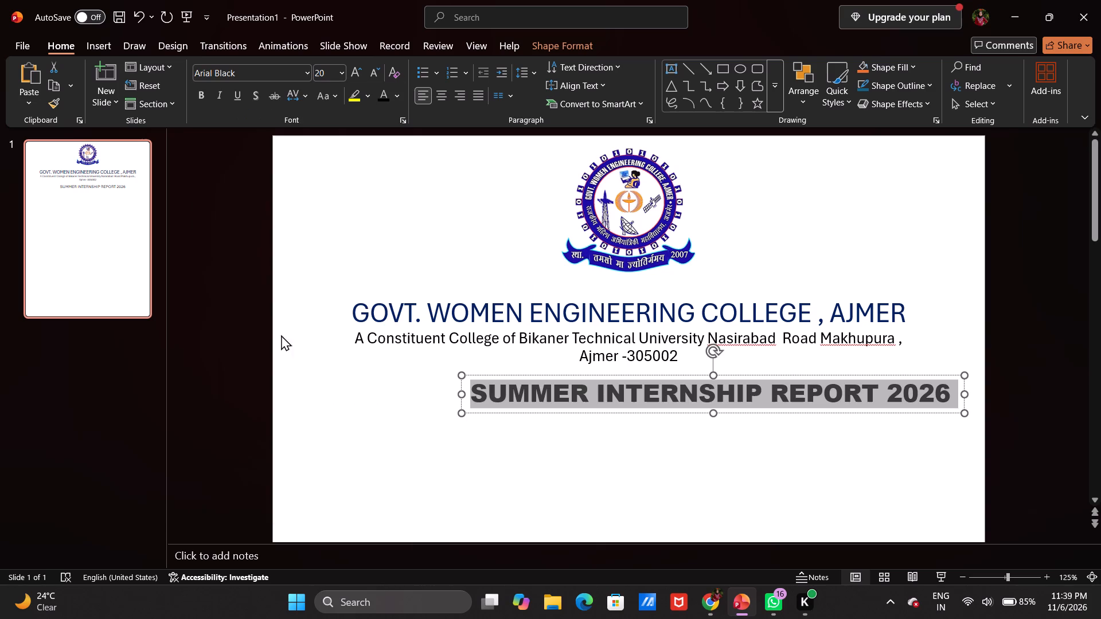
# Extend the report title text box leftward and shift it slightly lower so the title sits roughly centred below the address.
pyautogui.moveTo(460, 391); pyautogui.dragTo(408, 397)
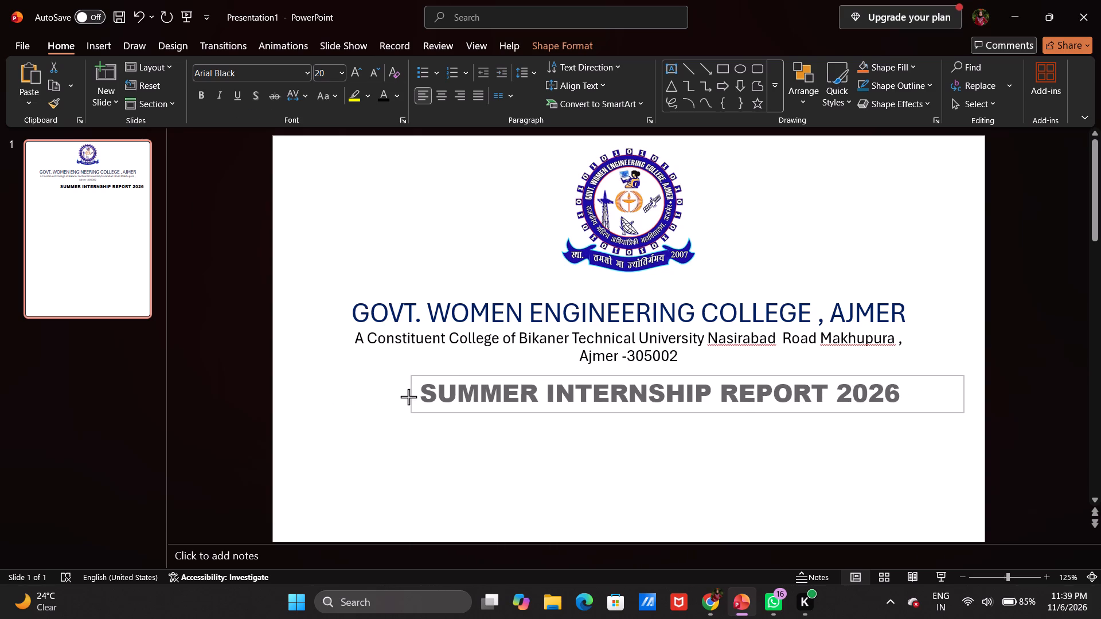
pyautogui.moveTo(408, 397); pyautogui.dragTo(348, 392)
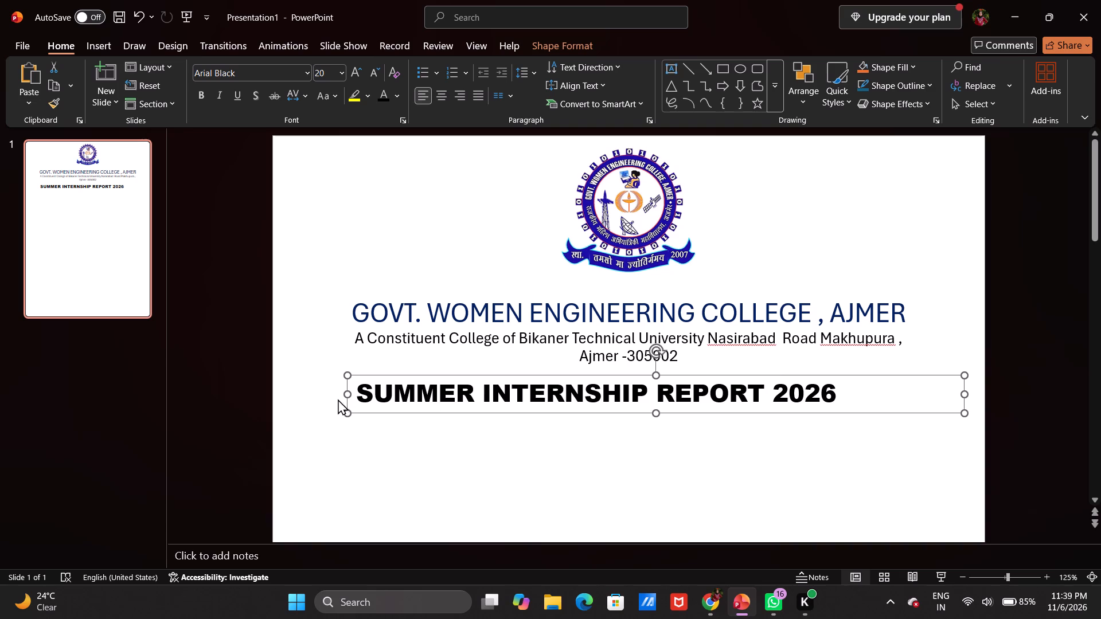
pyautogui.moveTo(346, 397); pyautogui.dragTo(377, 396)
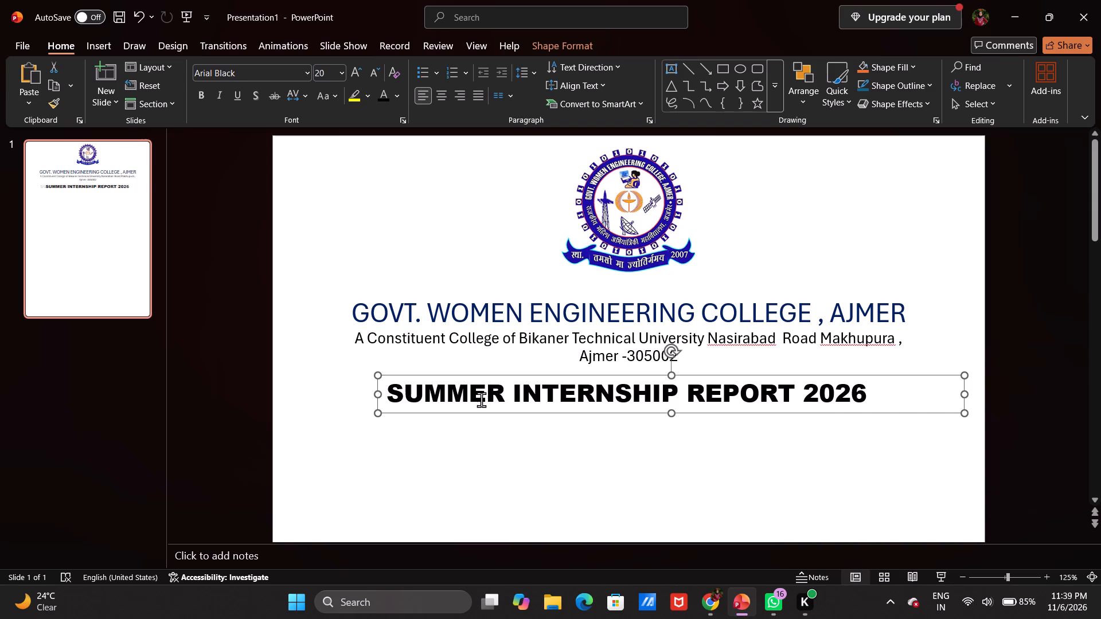
pyautogui.moveTo(481, 399); pyautogui.dragTo(482, 416)
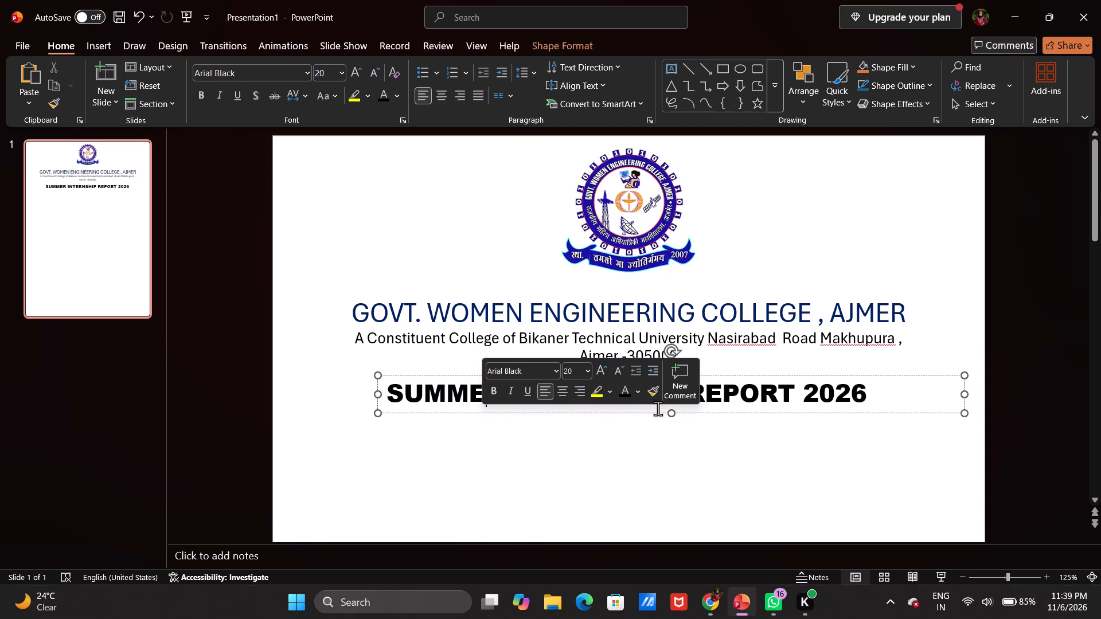
pyautogui.moveTo(661, 412); pyautogui.dragTo(653, 426)
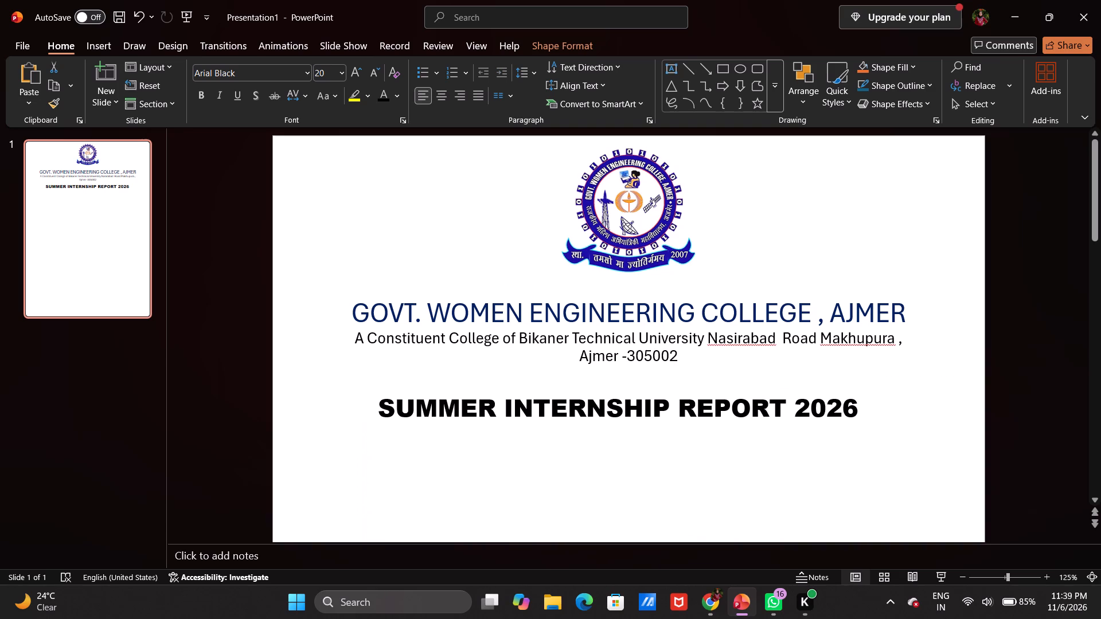
pyautogui.moveTo(653, 426); pyautogui.dragTo(653, 426)
pyautogui.click(833, 257)
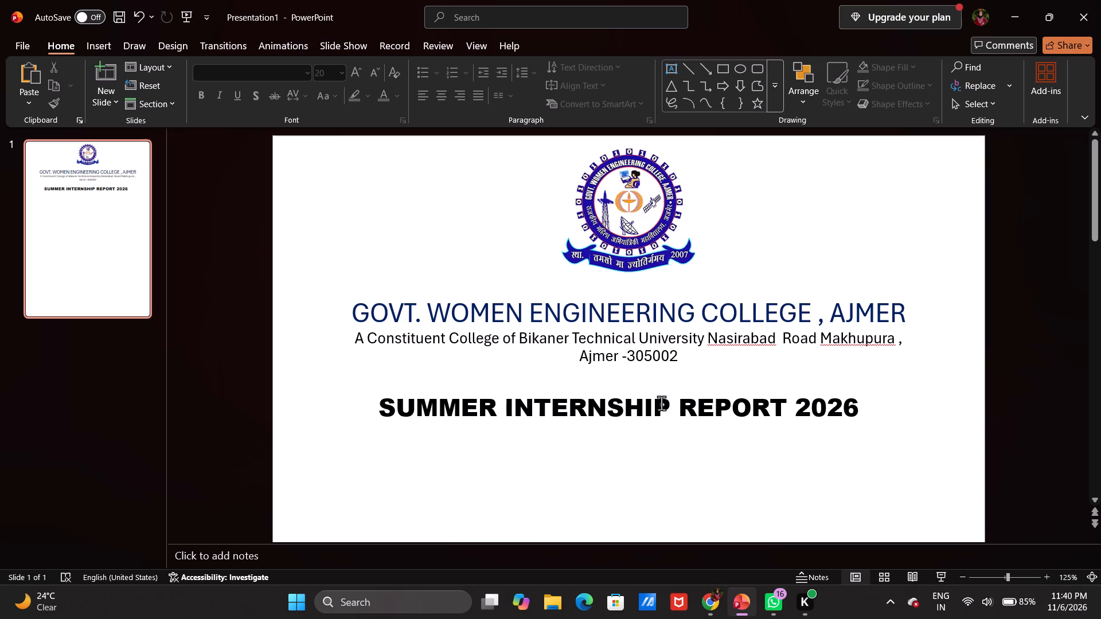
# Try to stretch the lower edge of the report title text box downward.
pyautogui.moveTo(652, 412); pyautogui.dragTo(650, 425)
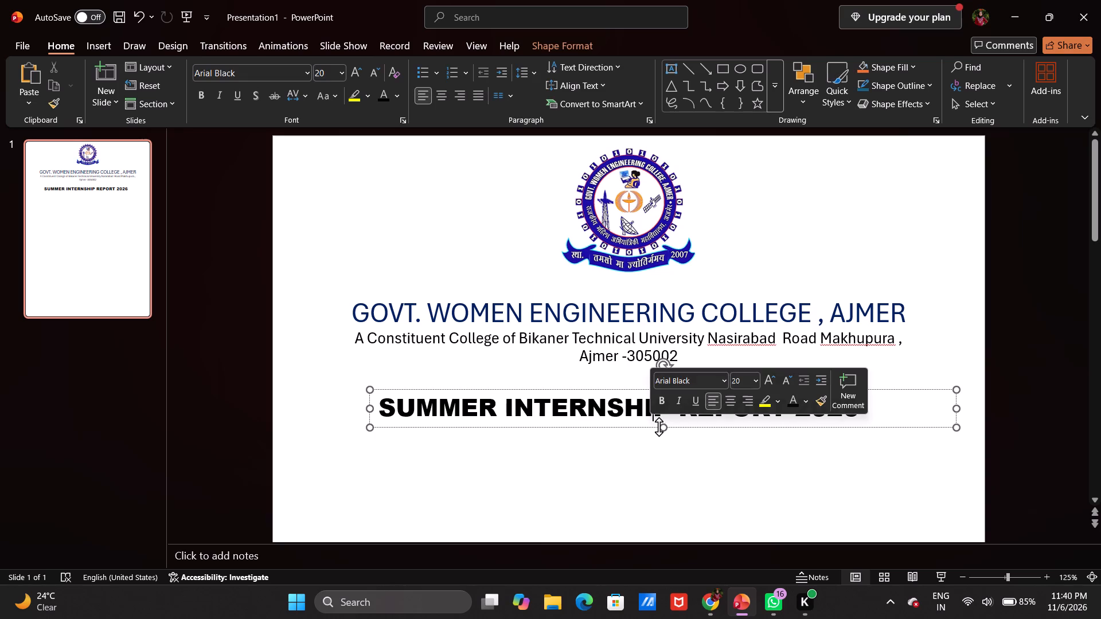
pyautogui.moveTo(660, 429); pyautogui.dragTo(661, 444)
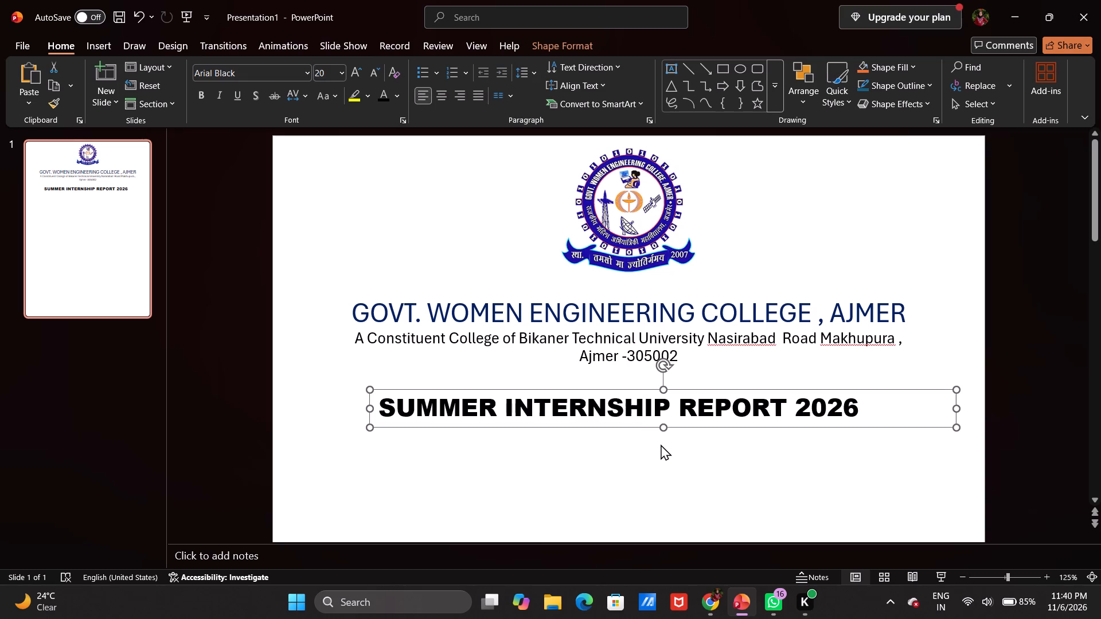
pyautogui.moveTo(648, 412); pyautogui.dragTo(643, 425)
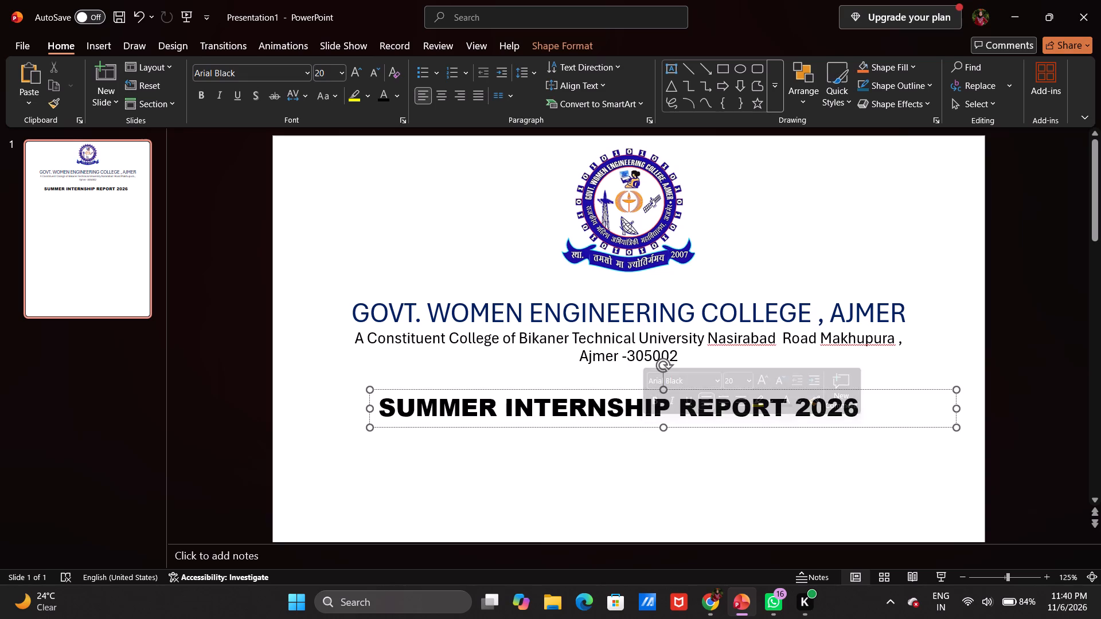
# Move the college logo straight down so it sits just above the college name.
pyautogui.moveTo(611, 216); pyautogui.dragTo(609, 237)
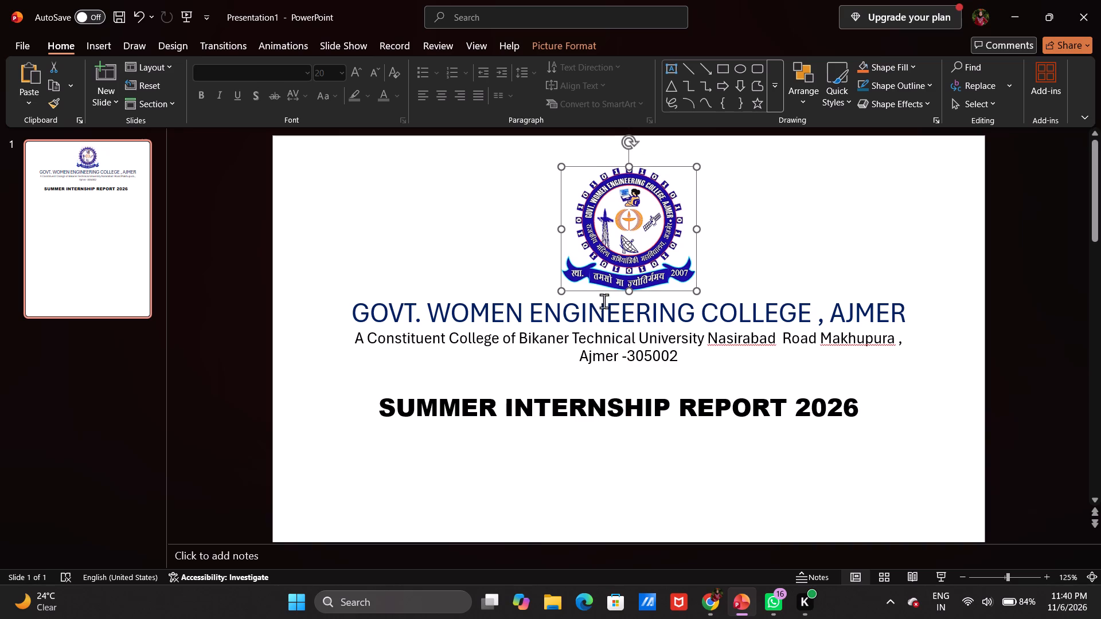
pyautogui.click(442, 229)
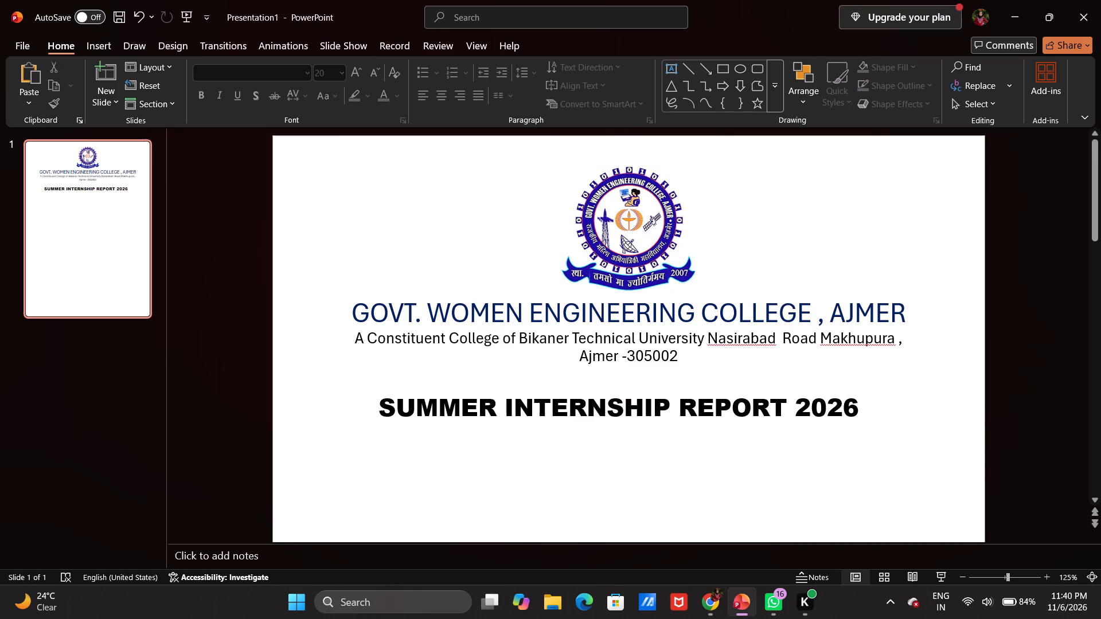
# Nudge the report title text box slightly up toward the college address.
pyautogui.click(904, 432)
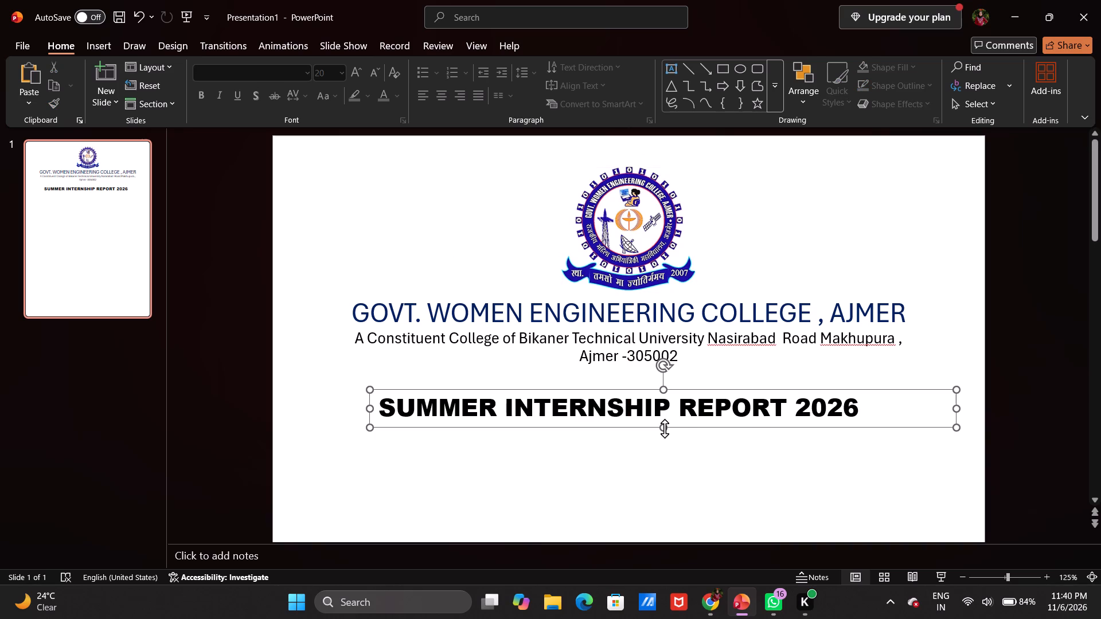
pyautogui.moveTo(664, 428); pyautogui.dragTo(662, 446)
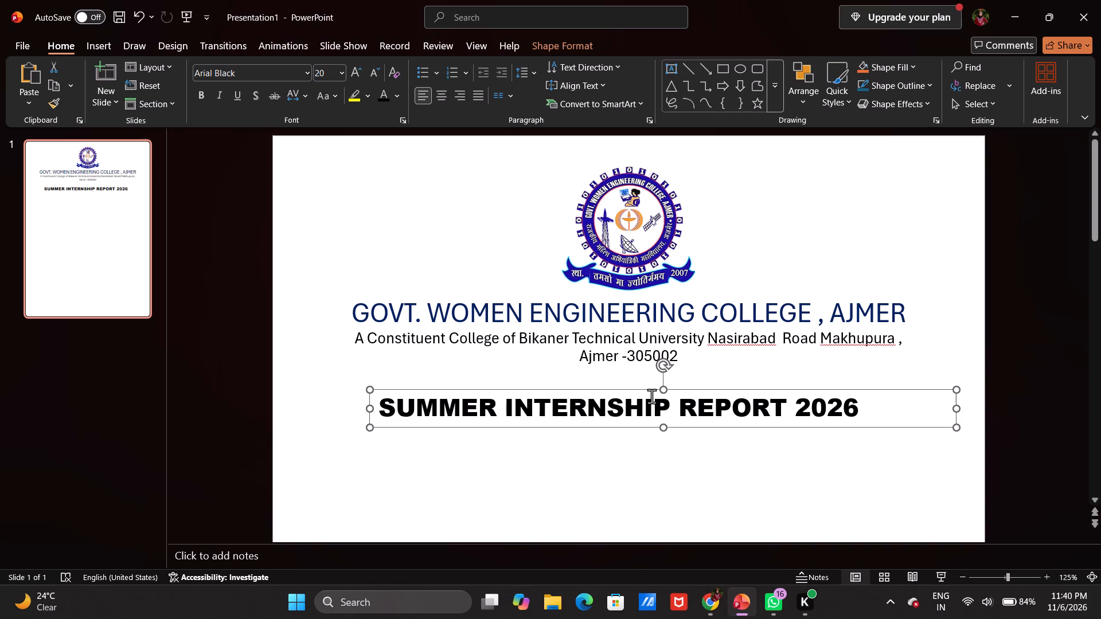
pyautogui.click(657, 390)
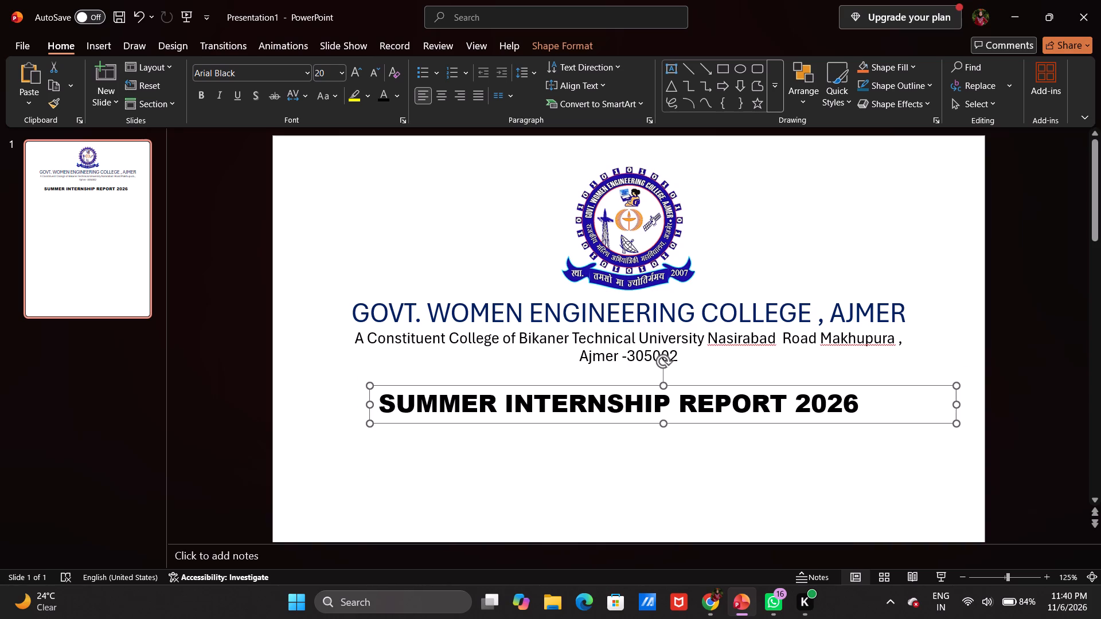
pyautogui.scroll(-3, 744, 356)
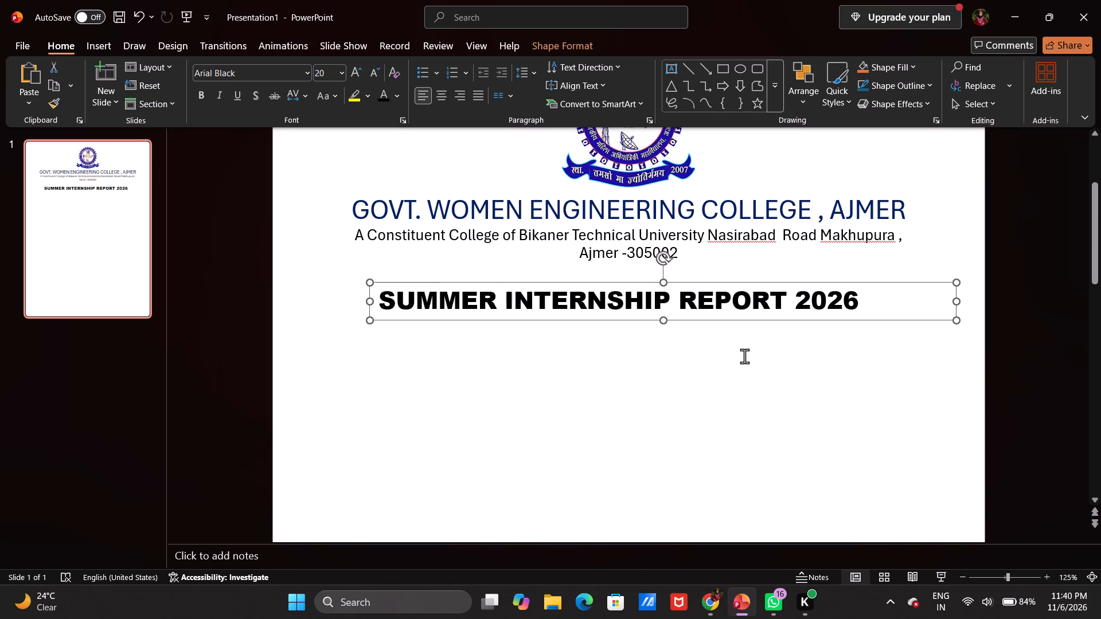
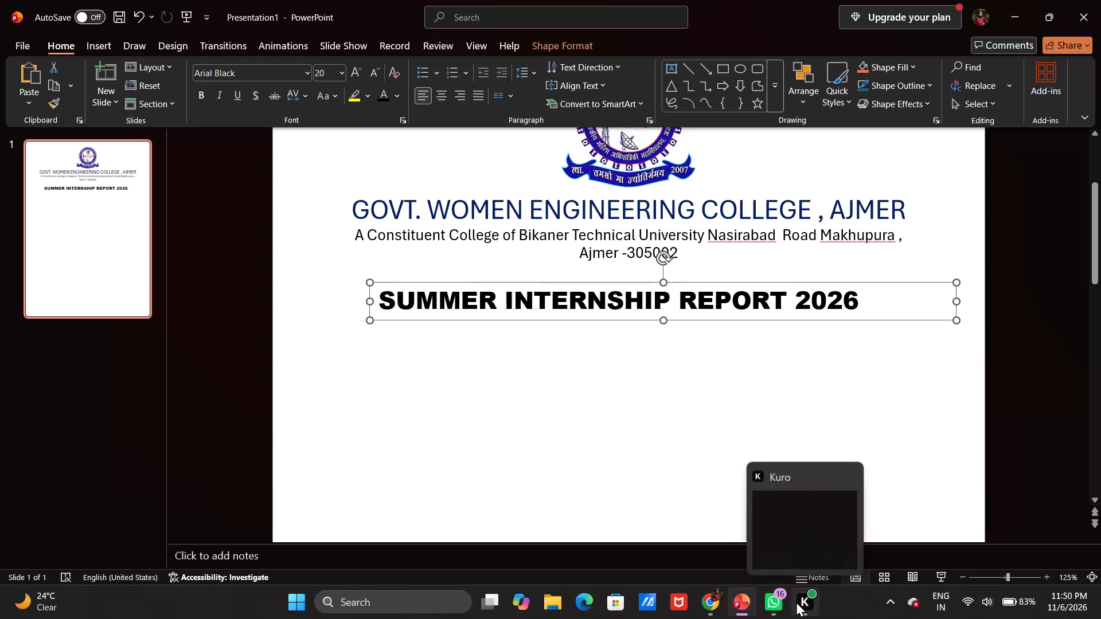
# Add a text box below the report title and paste in "Title: SUMMER INTERNSHIP REPORT ON FUNDAMENTALS OF SWITCHING AND ROUTING".
pyautogui.click(561, 348)
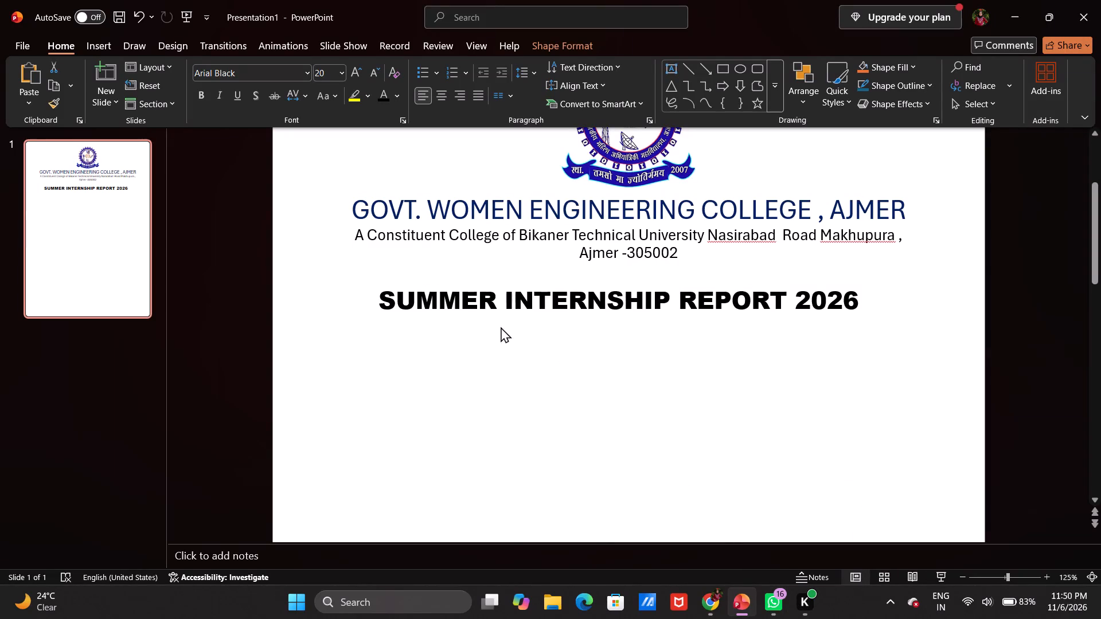
pyautogui.click(116, 44)
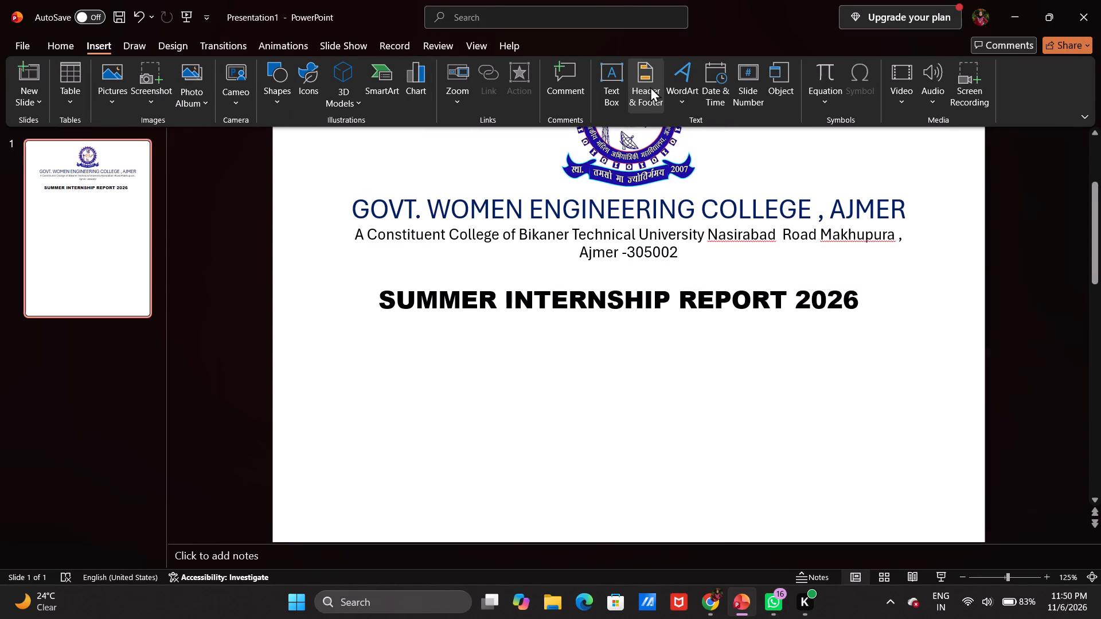
pyautogui.click(619, 102)
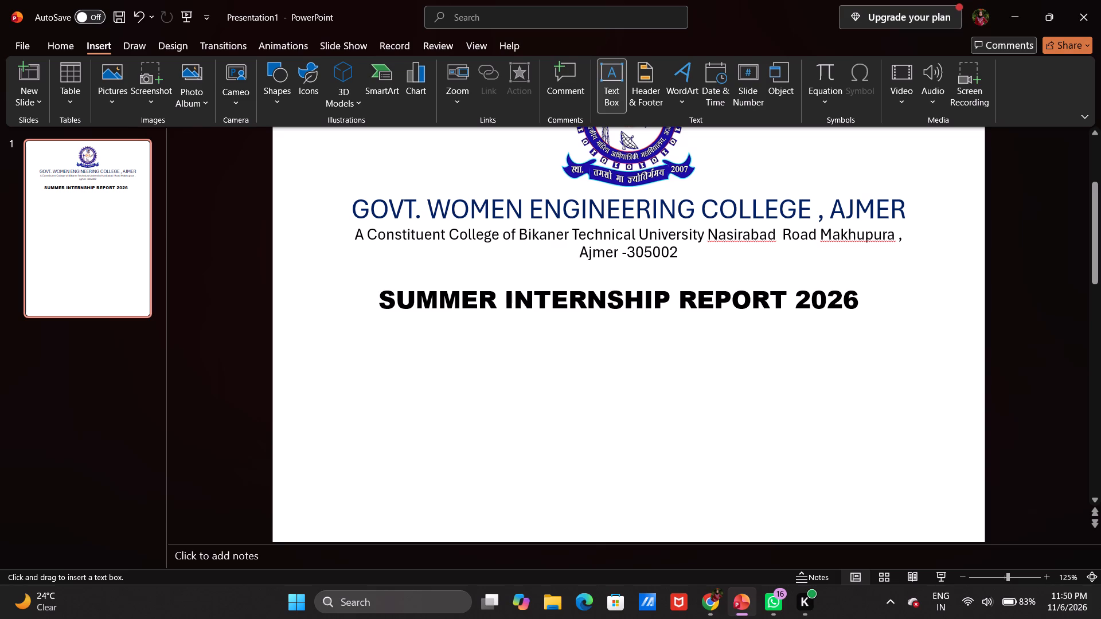
pyautogui.click(379, 344)
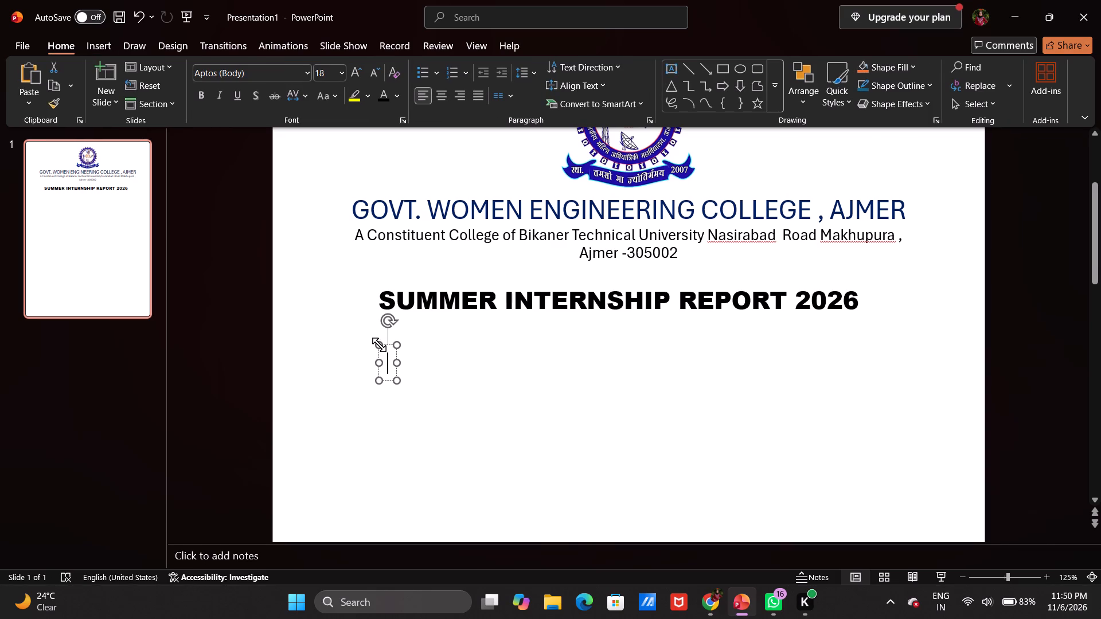
pyautogui.hotkey('ctrl', 'v')
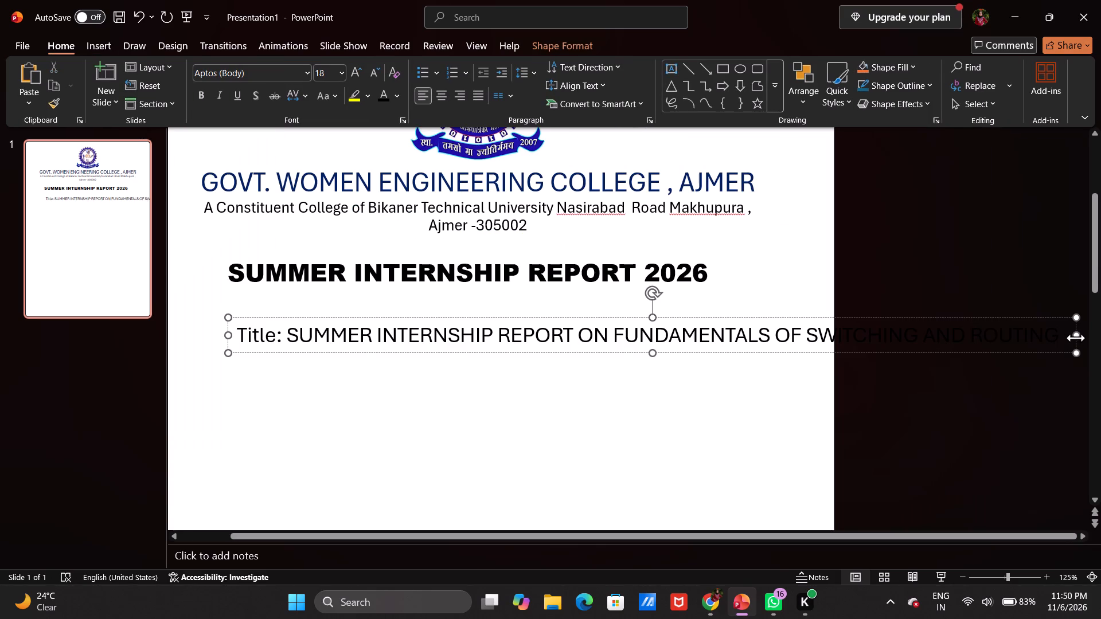
# Resize and move the pasted title text box so it fits within the page on two lines, just below the SUMMER INTERNSHIP REPORT 2026 heading.
pyautogui.moveTo(1075, 337); pyautogui.dragTo(751, 360)
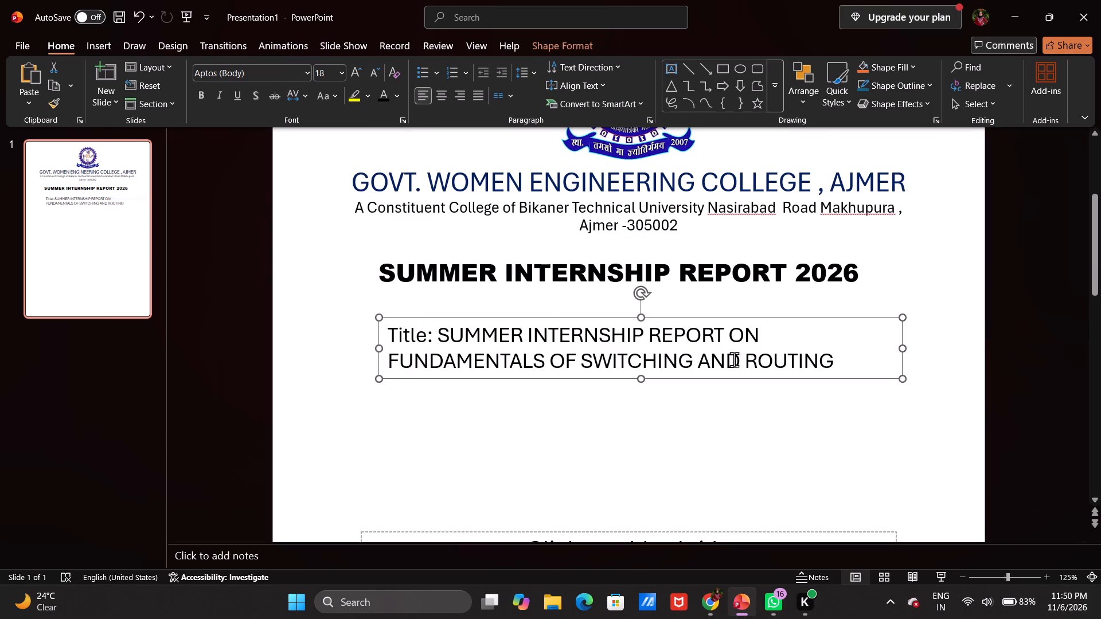
pyautogui.moveTo(836, 361); pyautogui.dragTo(811, 350)
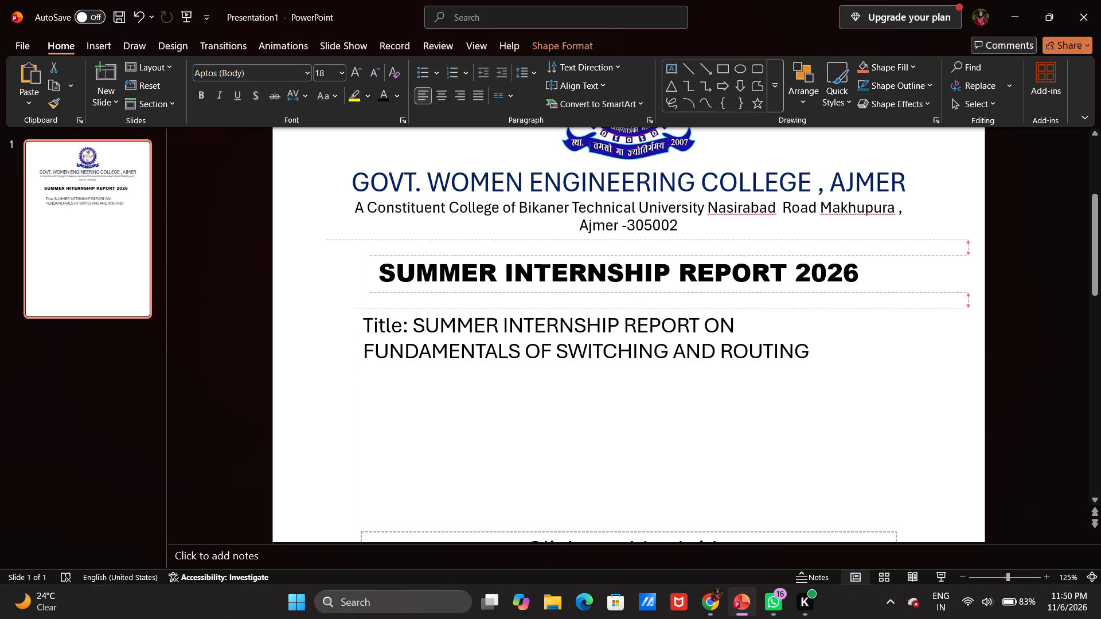
pyautogui.moveTo(811, 350); pyautogui.dragTo(797, 331)
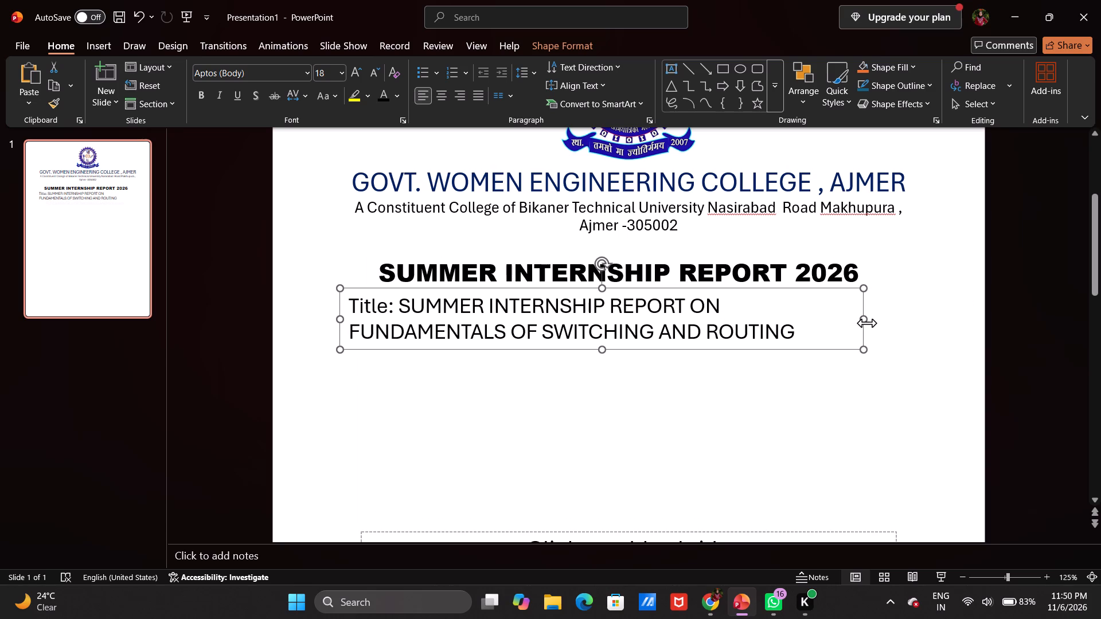
pyautogui.moveTo(866, 322); pyautogui.dragTo(955, 324)
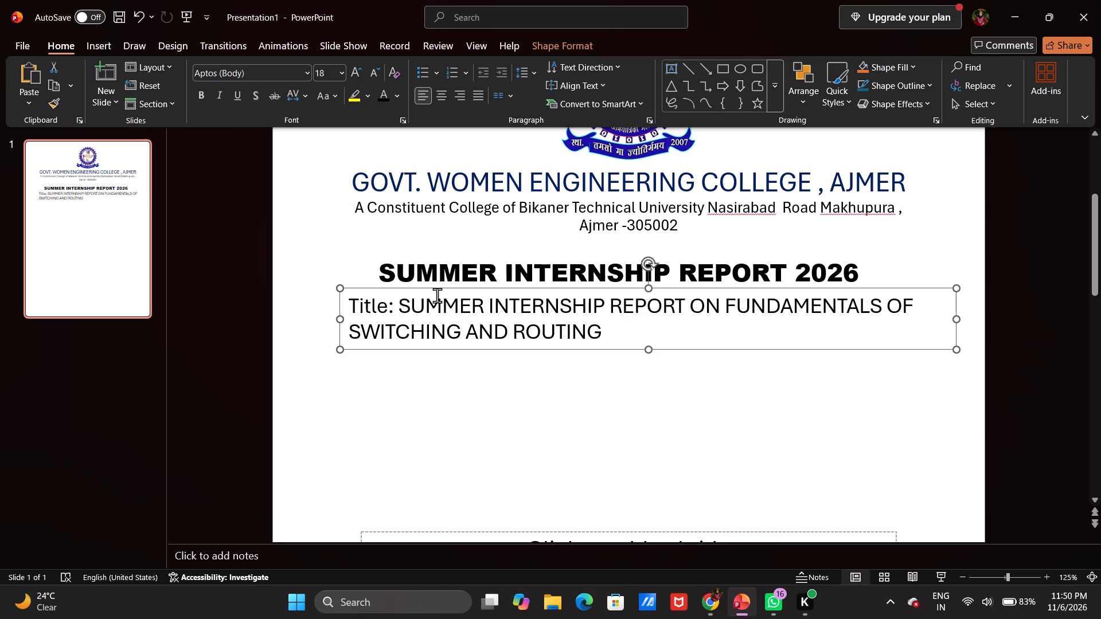
pyautogui.moveTo(341, 285); pyautogui.dragTo(340, 294)
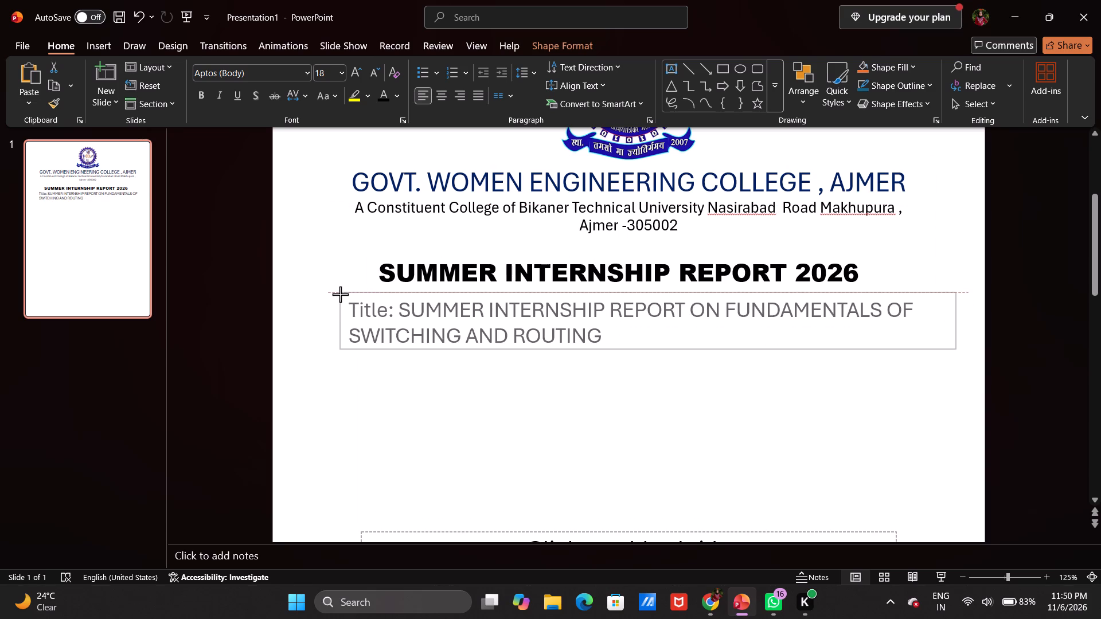
pyautogui.moveTo(340, 294); pyautogui.dragTo(336, 298)
# Format all the text in the pasted title box as Aptos Narrow at size 16.
pyautogui.moveTo(610, 343); pyautogui.dragTo(464, 321)
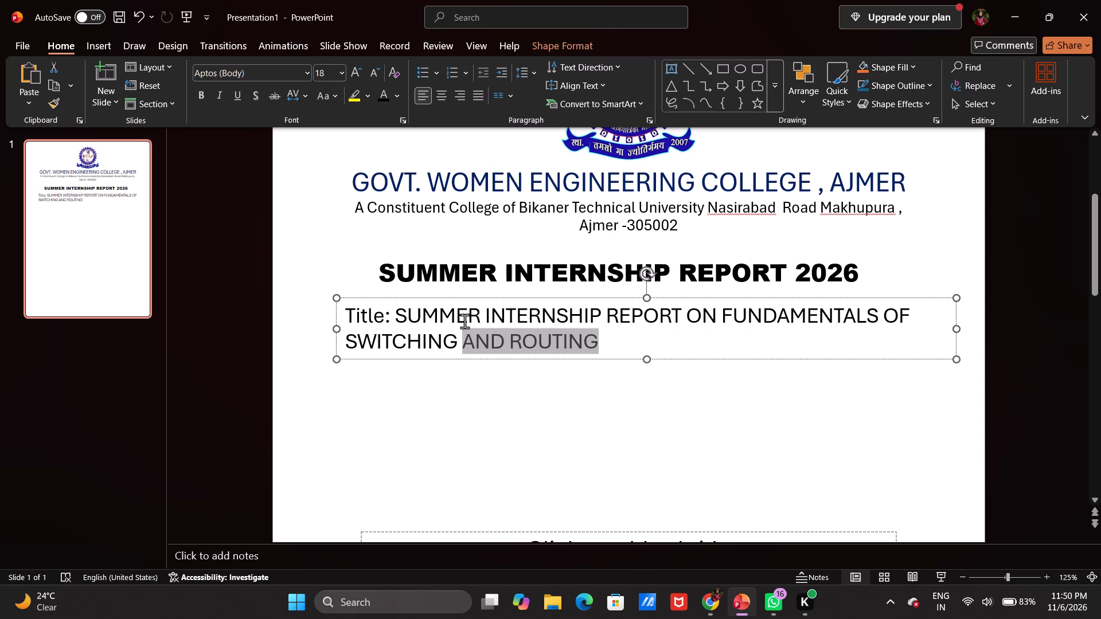
pyautogui.moveTo(464, 321); pyautogui.dragTo(341, 309)
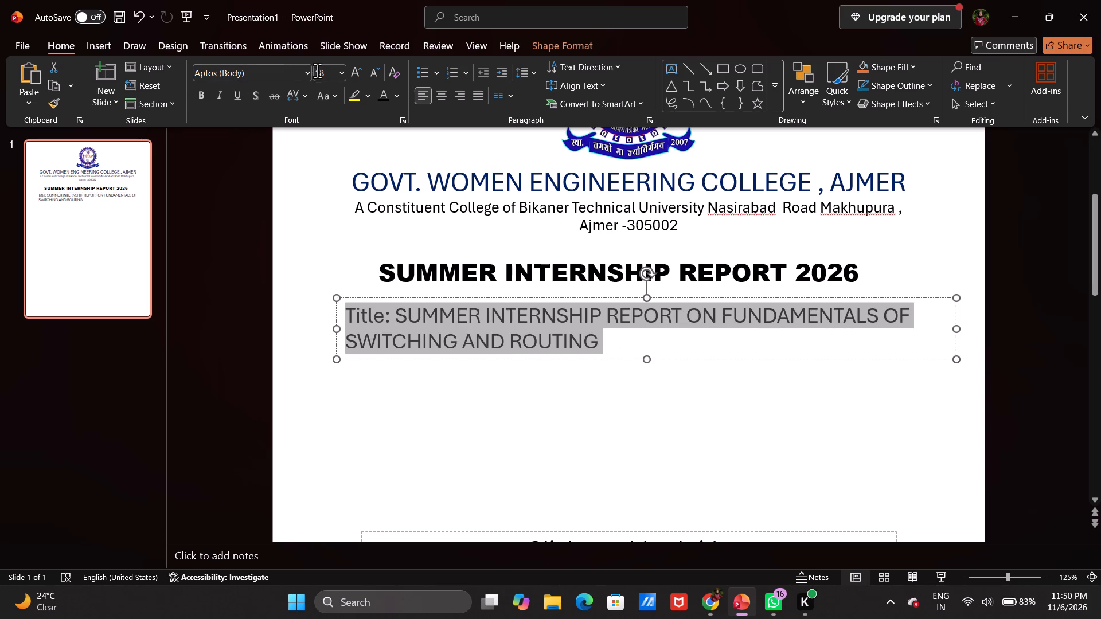
pyautogui.click(341, 76)
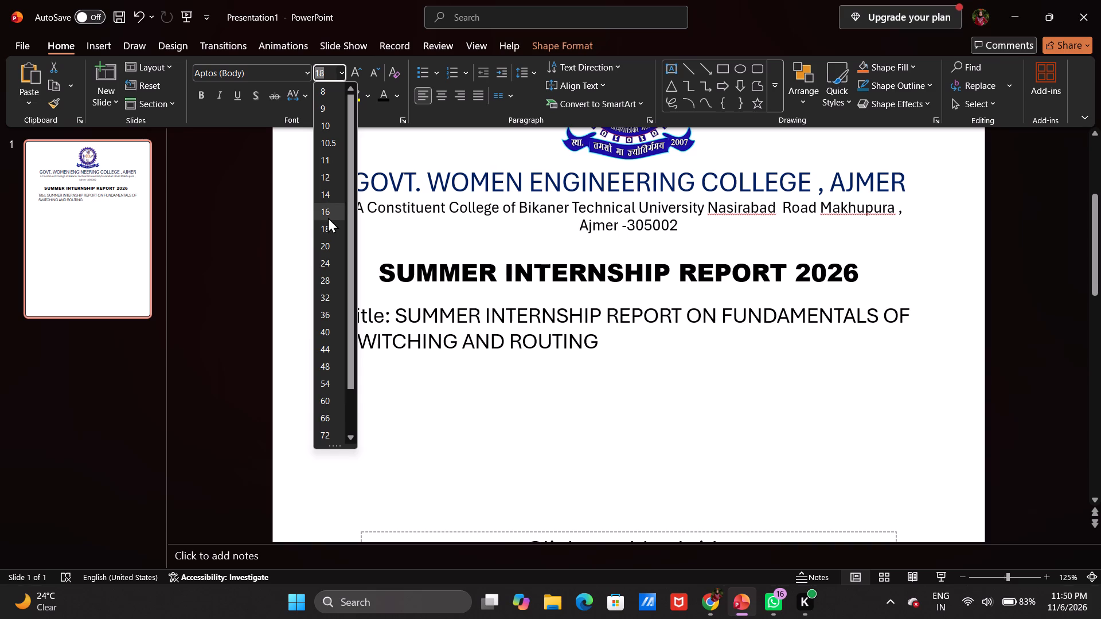
pyautogui.click(328, 216)
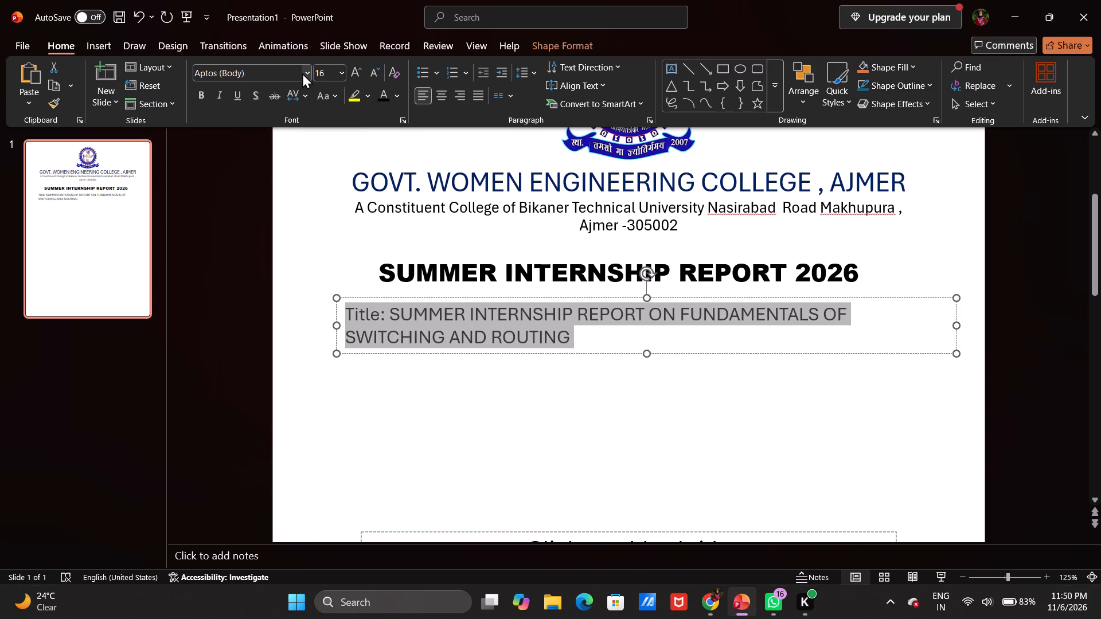
pyautogui.click(302, 72)
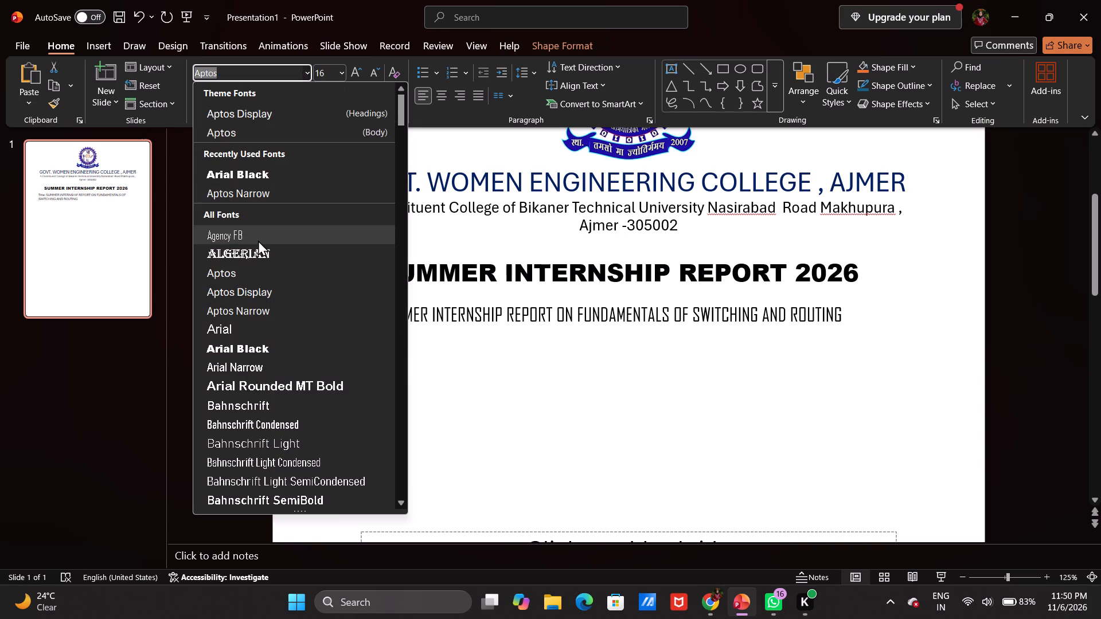
pyautogui.click(268, 191)
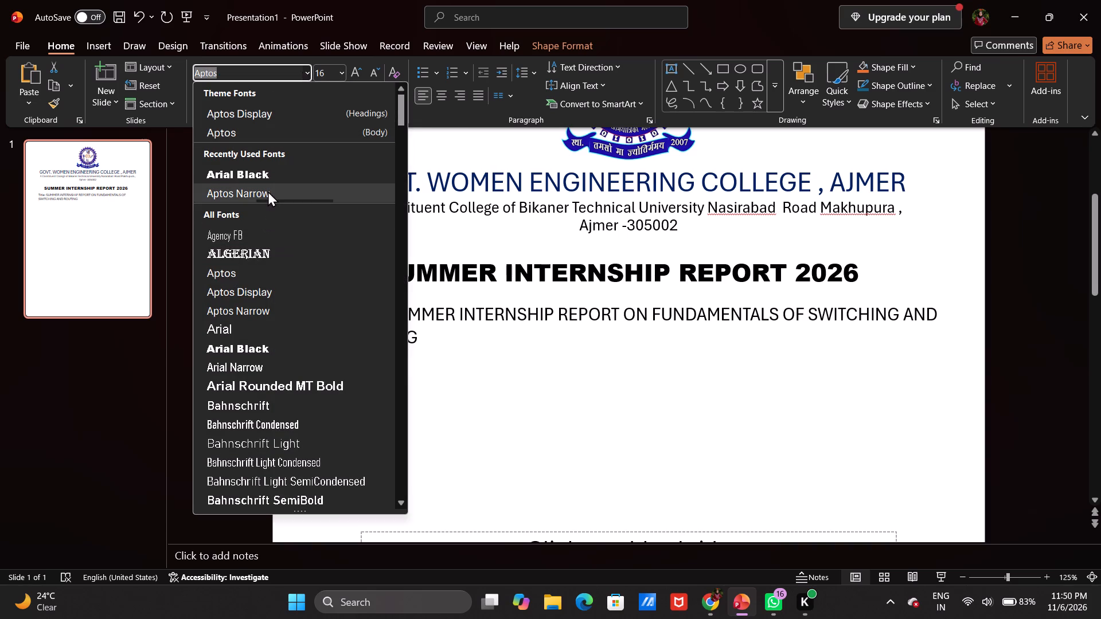
# Change the "Title" label at the start of the pasted line to capitals as "TITLE", with a space before the colon.
pyautogui.click(370, 307)
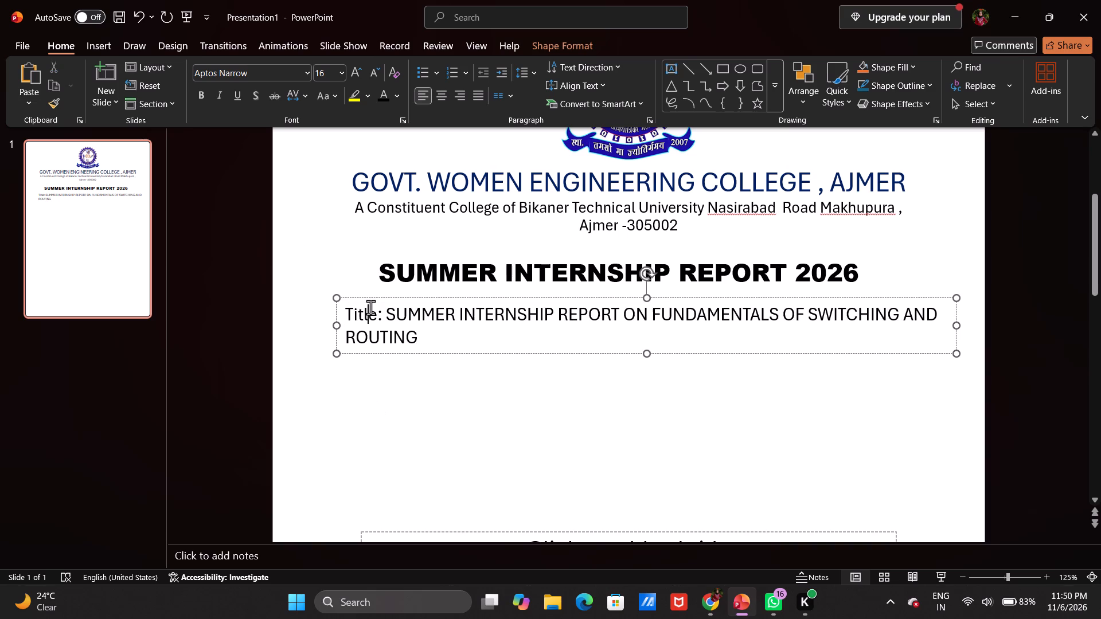
pyautogui.click(373, 309)
pyautogui.press('BackSpace')
pyautogui.press('BackSpace')
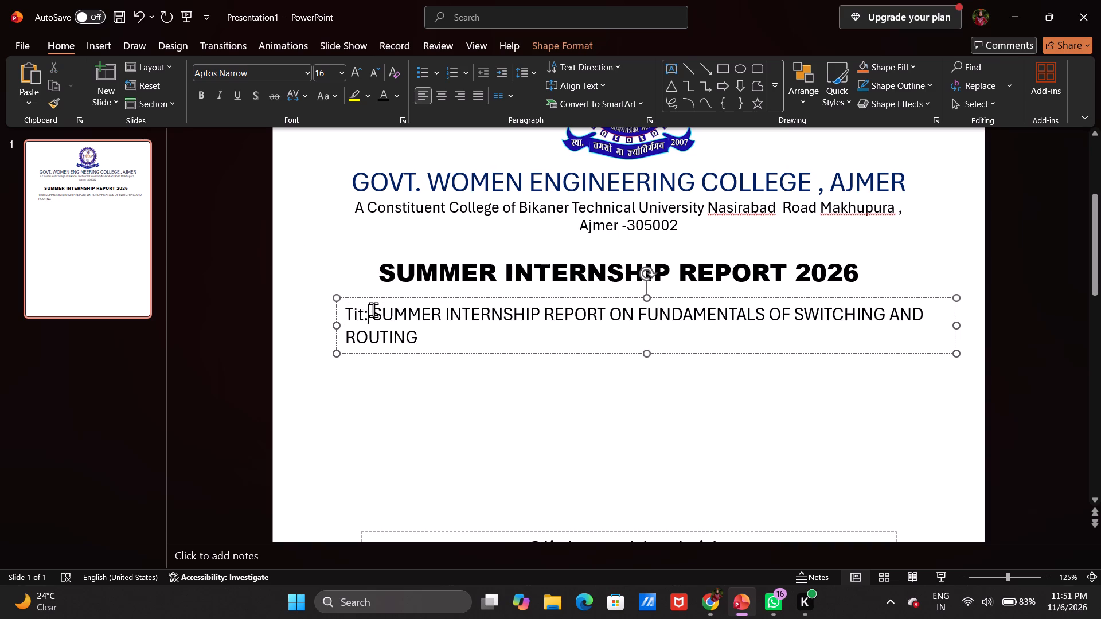
pyautogui.press('BackSpace')
pyautogui.press('BackSpace')
pyautogui.write('ITLE')
pyautogui.press('space')
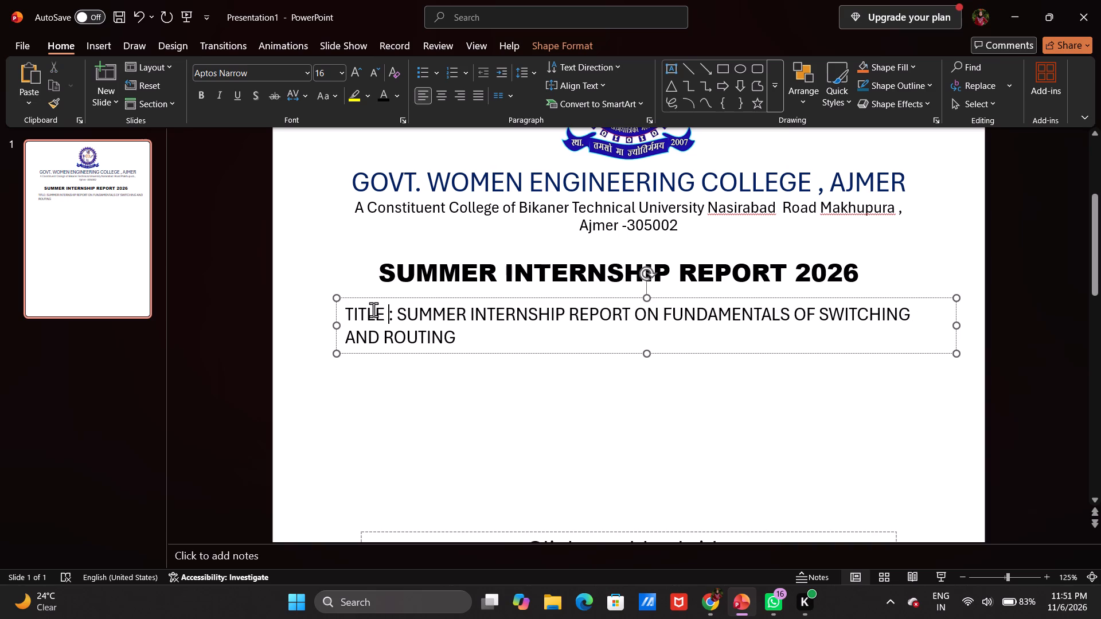
pyautogui.click(487, 342)
# Widen the TITLE text box on both sides so it spans nearly the full page width, then deselect it.
pyautogui.moveTo(958, 324); pyautogui.dragTo(973, 326)
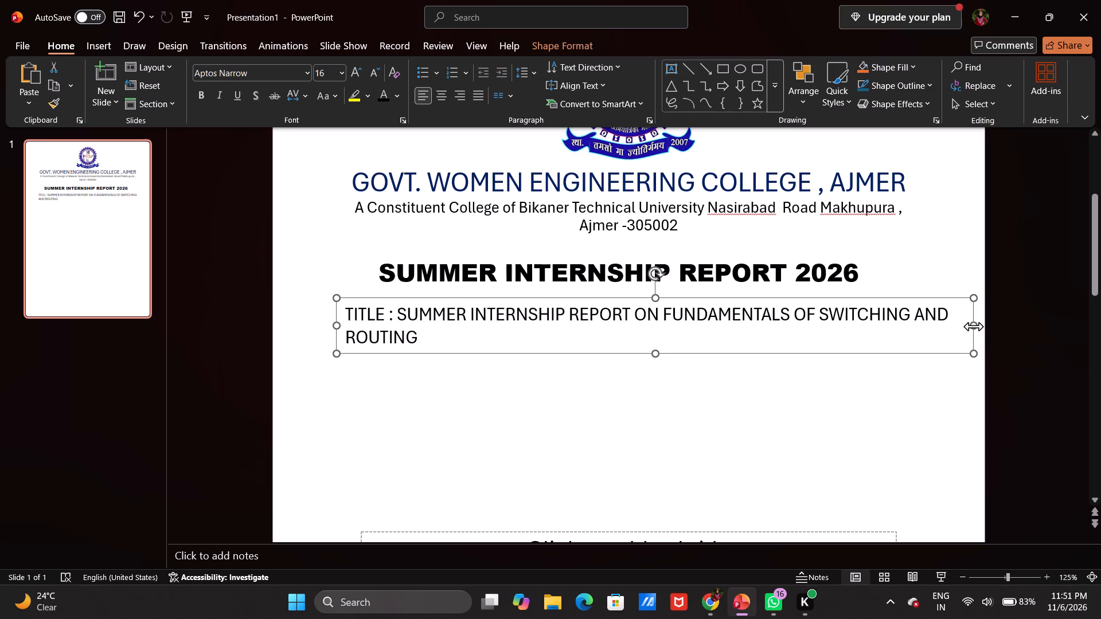
pyautogui.moveTo(335, 322); pyautogui.dragTo(310, 325)
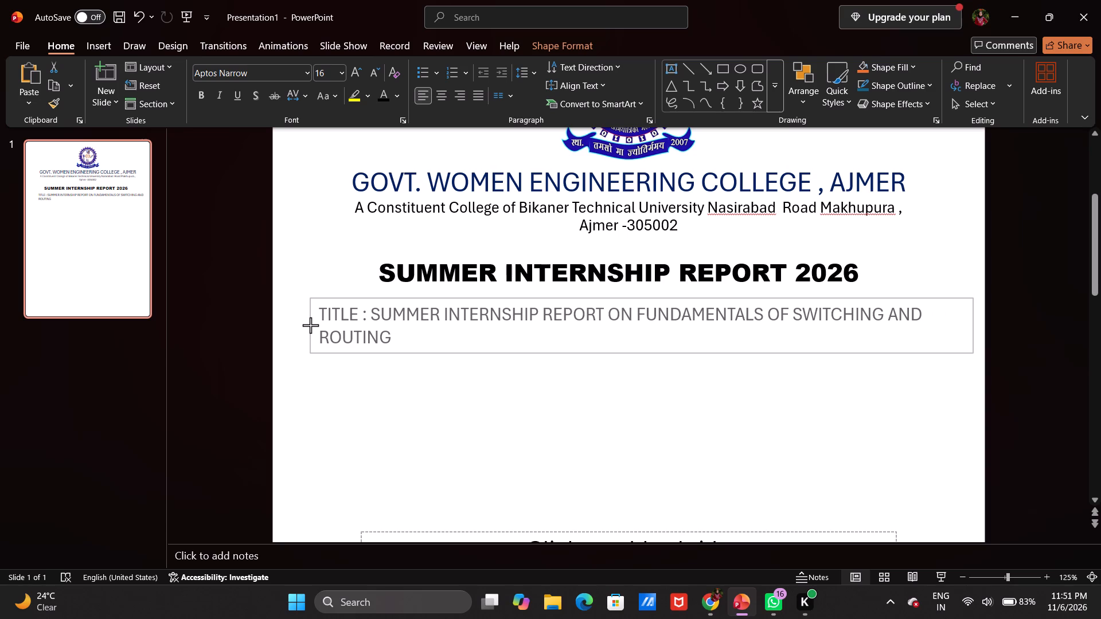
pyautogui.moveTo(310, 325); pyautogui.dragTo(304, 326)
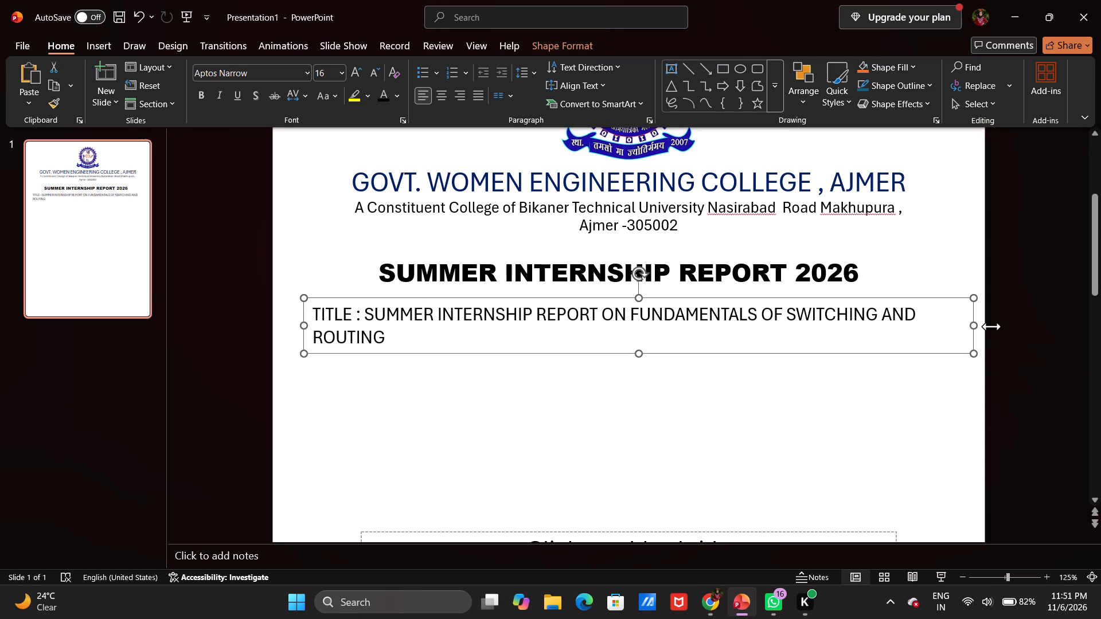
pyautogui.moveTo(974, 323); pyautogui.dragTo(996, 326)
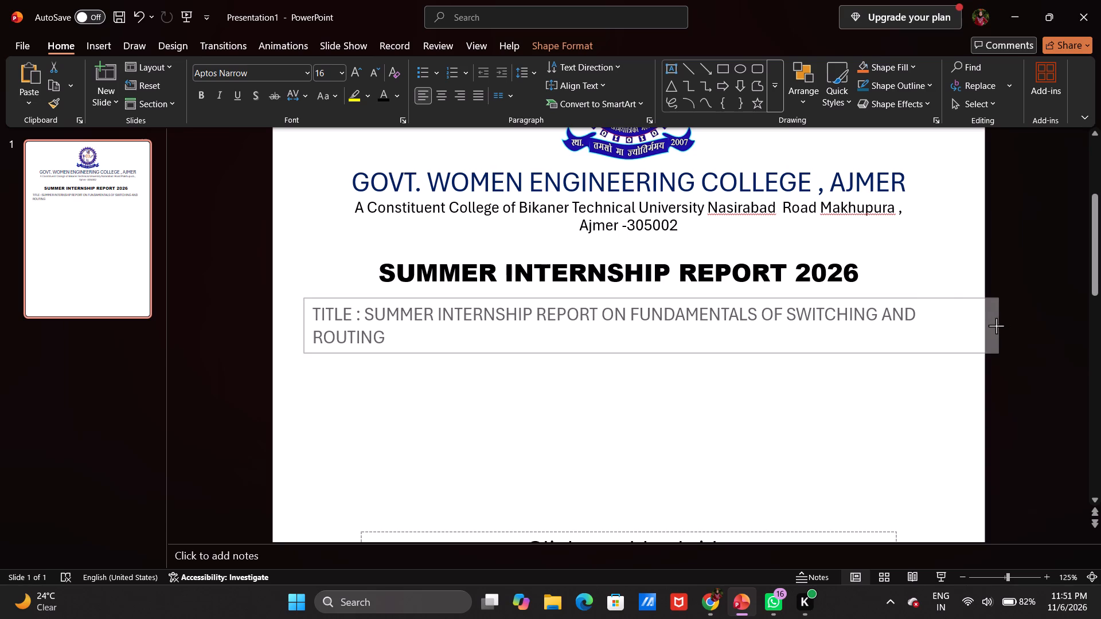
pyautogui.moveTo(996, 326); pyautogui.dragTo(963, 328)
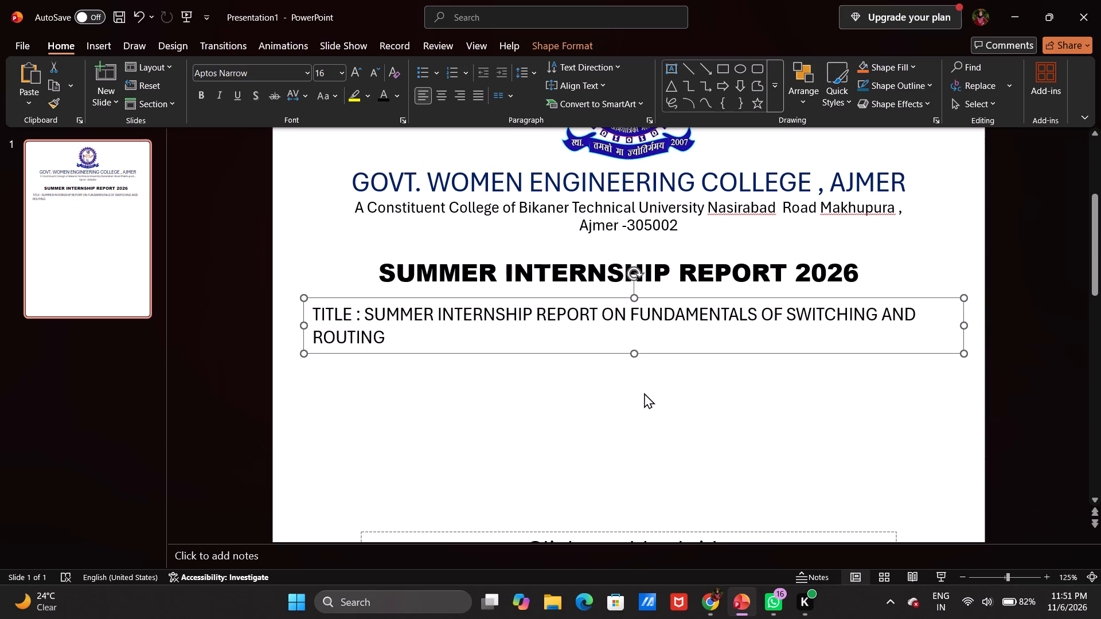
pyautogui.click(644, 393)
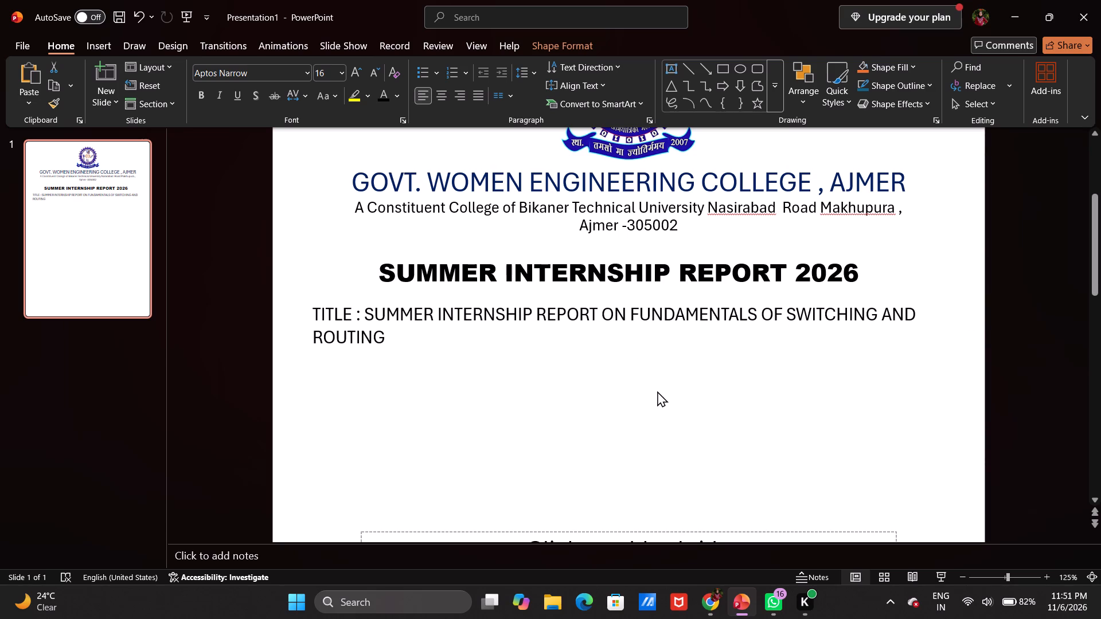
# Insert a new text box below the TITLE text, near the middle of the page, containing the label "DURATION: ".
pyautogui.scroll(1, 657, 391)
pyautogui.keyDown('ctrl'); pyautogui.scroll(-1, 657, 391); pyautogui.keyUp('ctrl')
pyautogui.keyDown('ctrl'); pyautogui.scroll(2, 657, 391); pyautogui.keyUp('ctrl')
pyautogui.keyDown('ctrl'); pyautogui.scroll(-1, 657, 391); pyautogui.keyUp('ctrl')
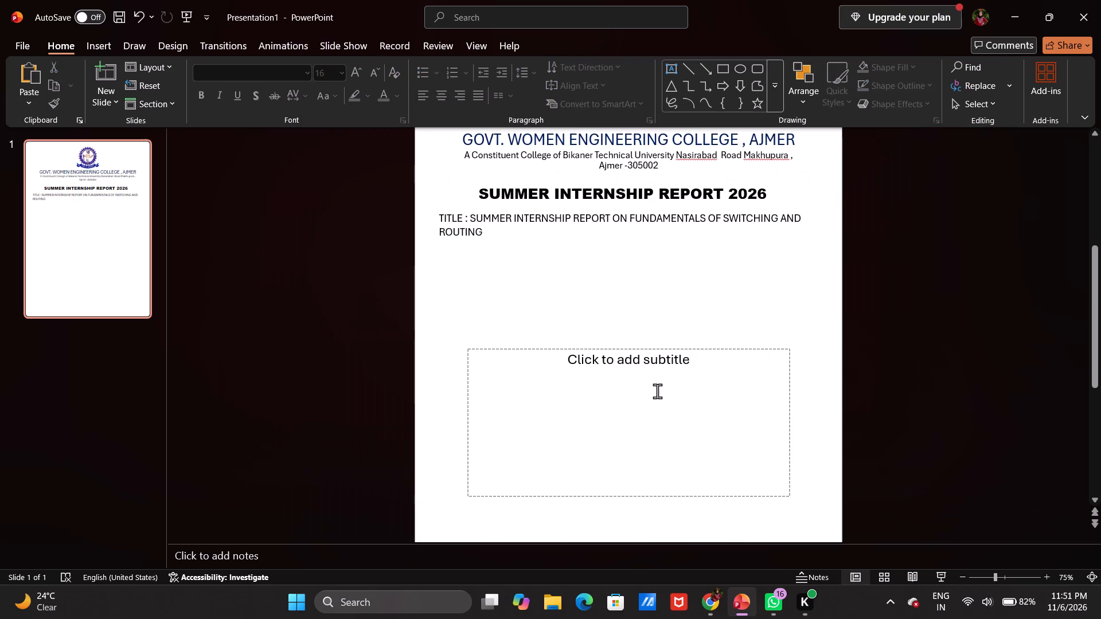
pyautogui.scroll(3, 737, 309)
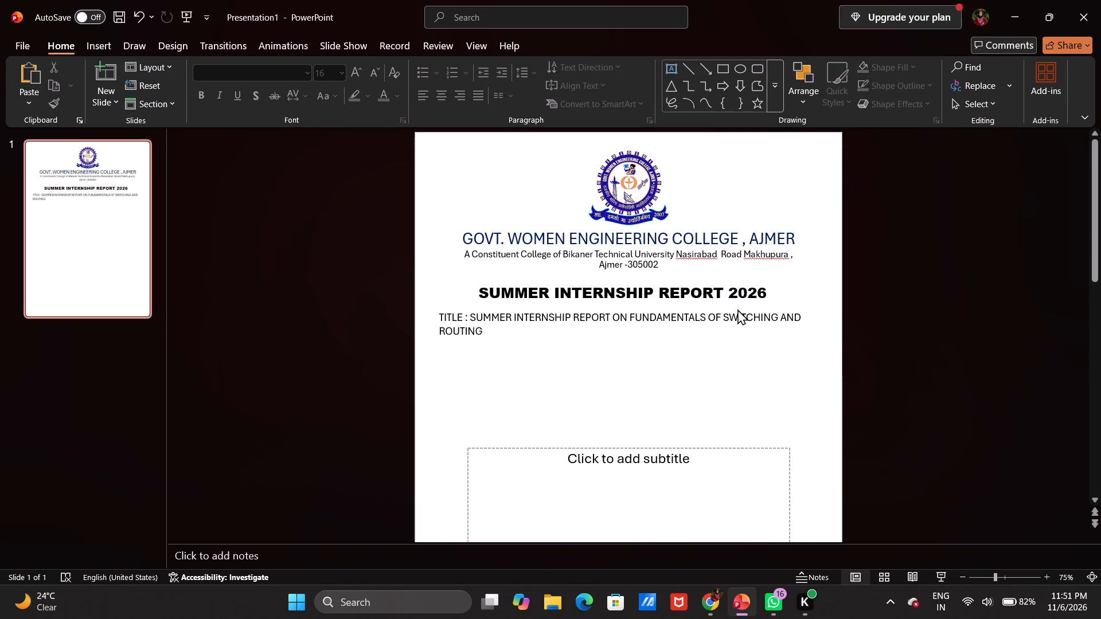
pyautogui.keyDown('ctrl'); pyautogui.scroll(3, 642, 282); pyautogui.keyUp('ctrl')
pyautogui.scroll(2, 642, 282)
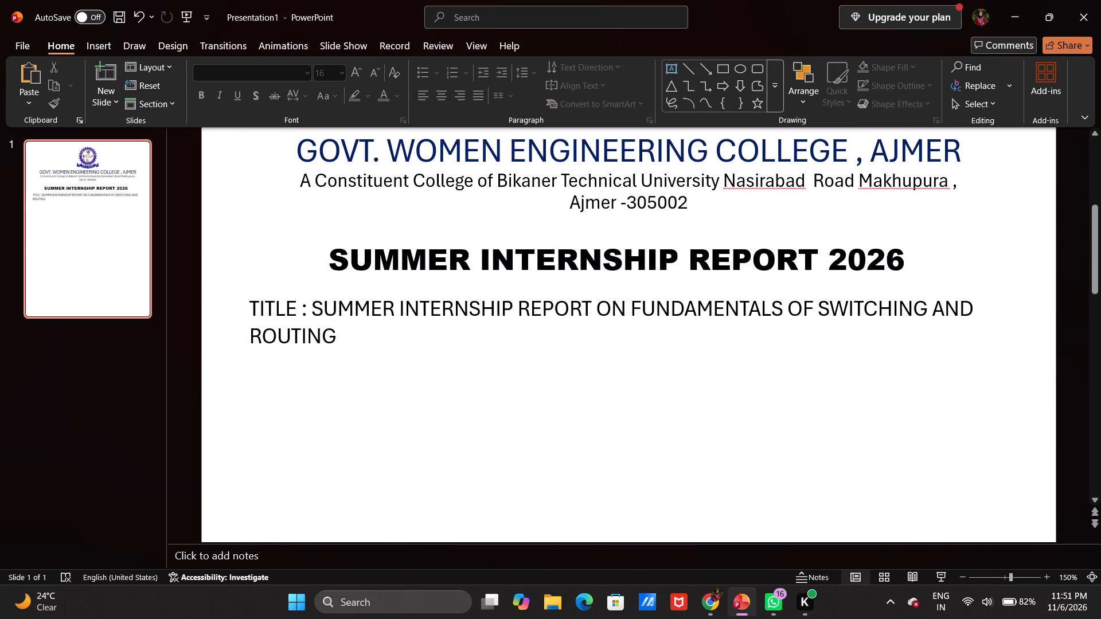
pyautogui.click(349, 345)
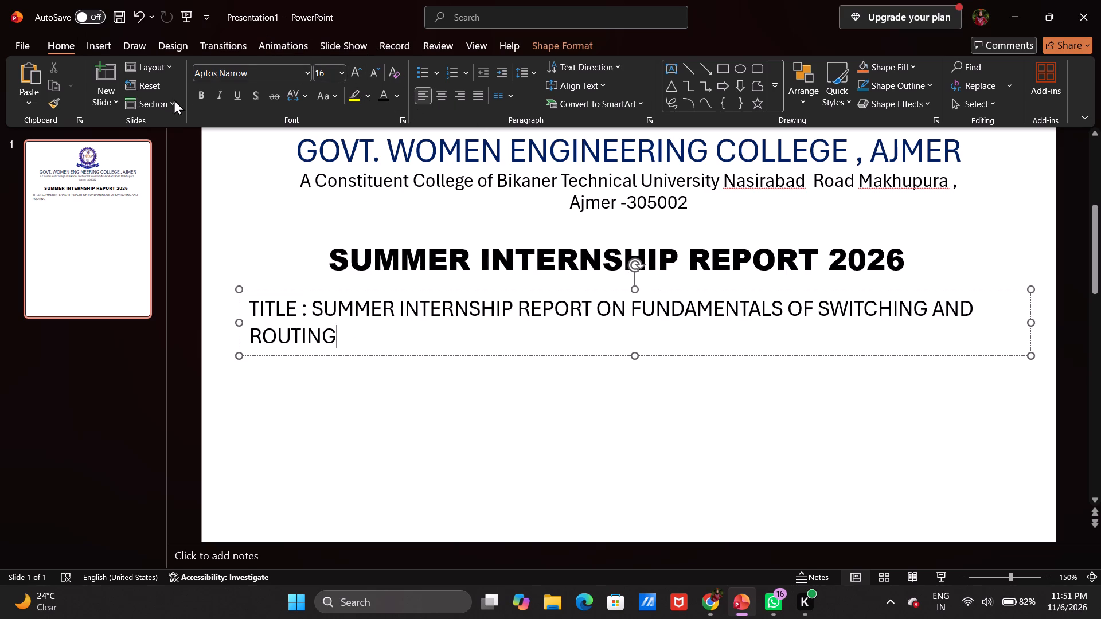
pyautogui.click(109, 44)
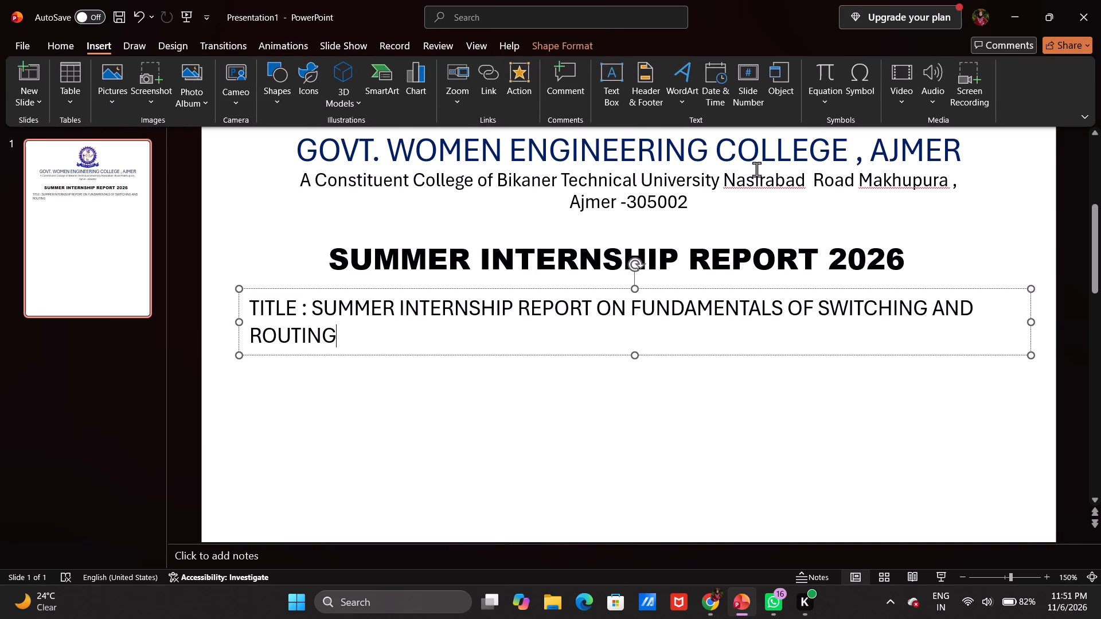
pyautogui.click(599, 96)
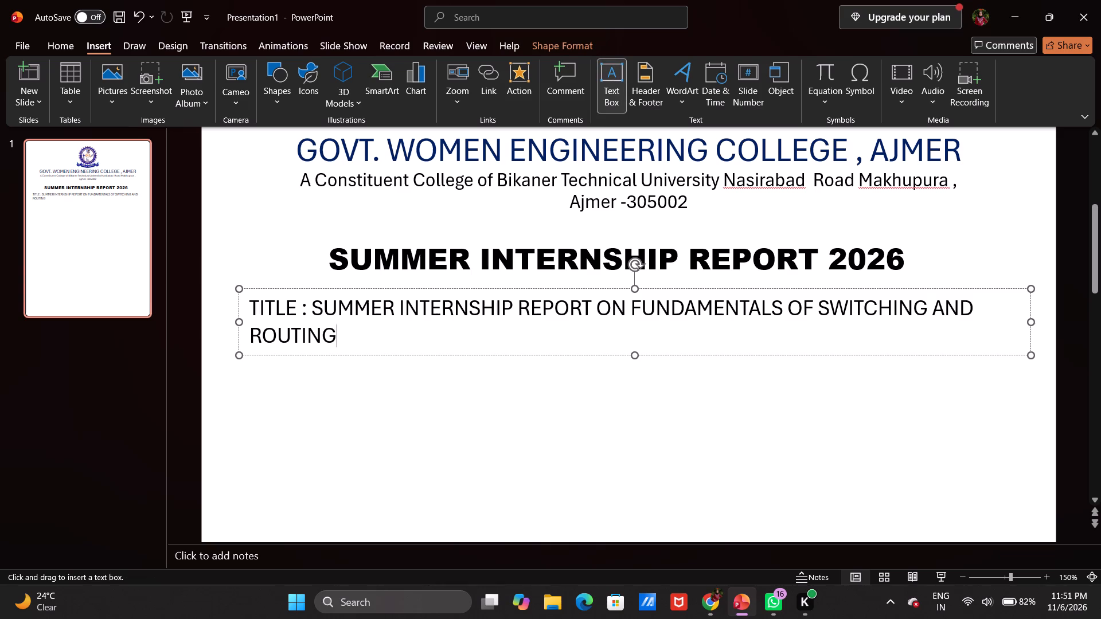
pyautogui.click(529, 394)
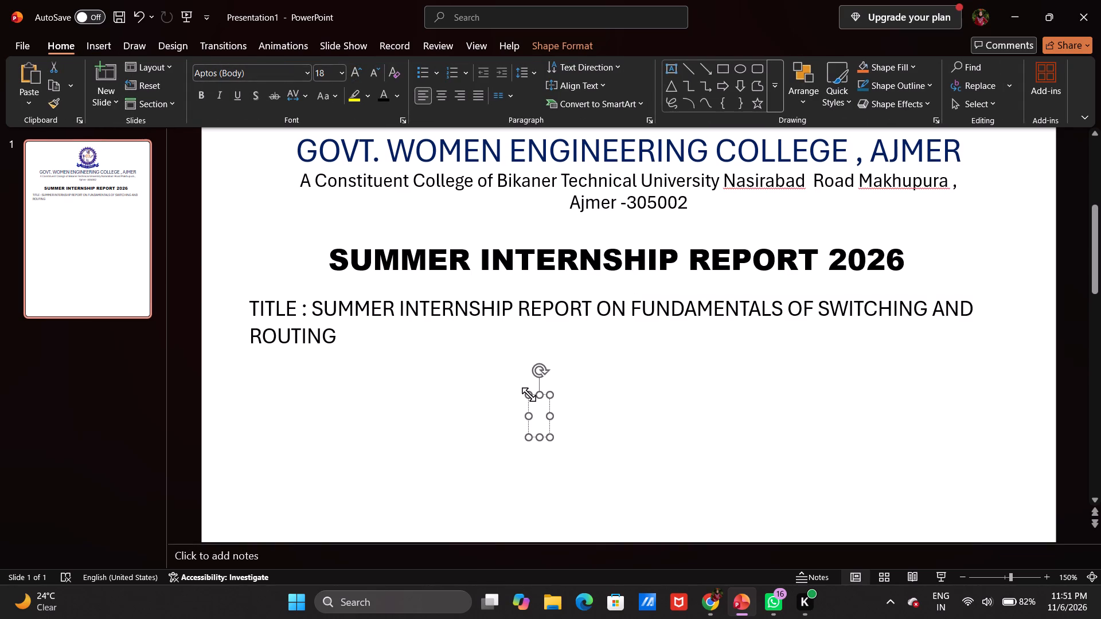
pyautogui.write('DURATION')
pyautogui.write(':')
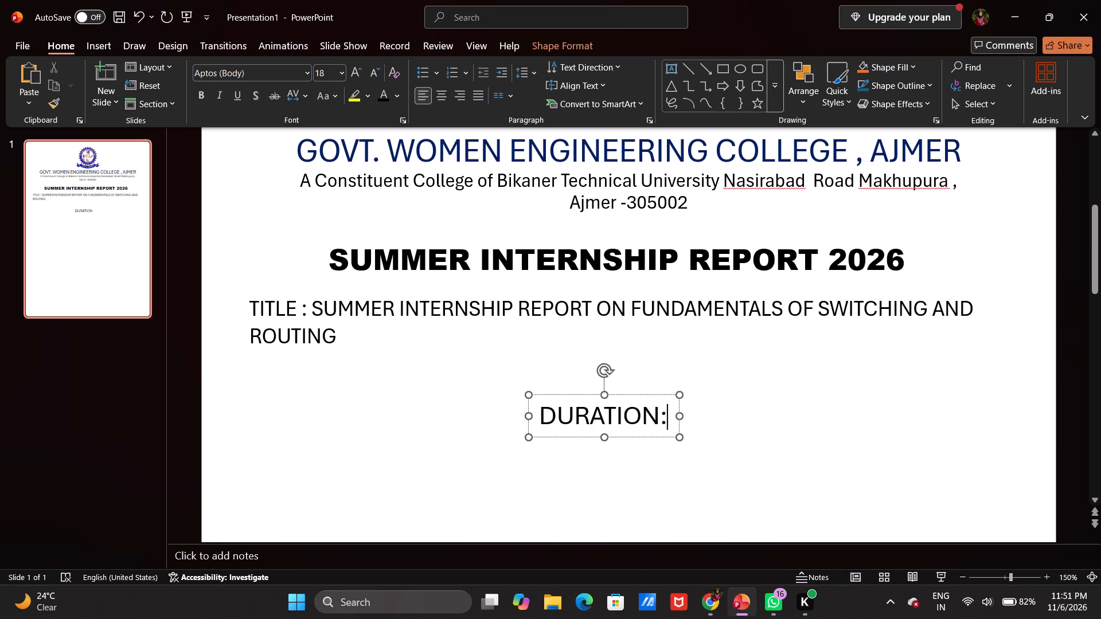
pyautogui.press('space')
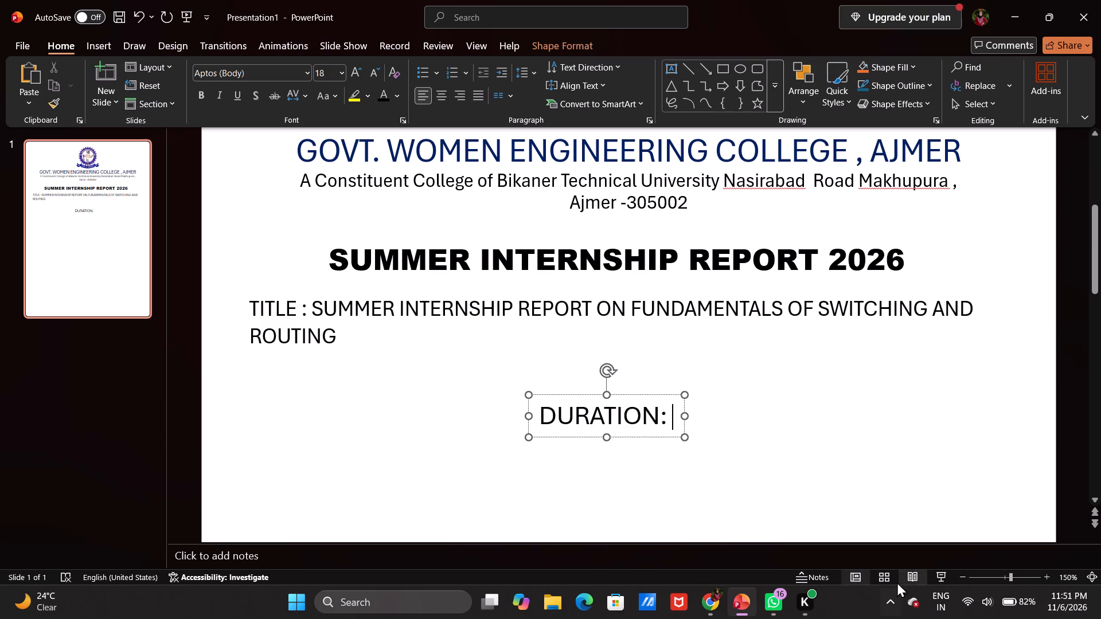
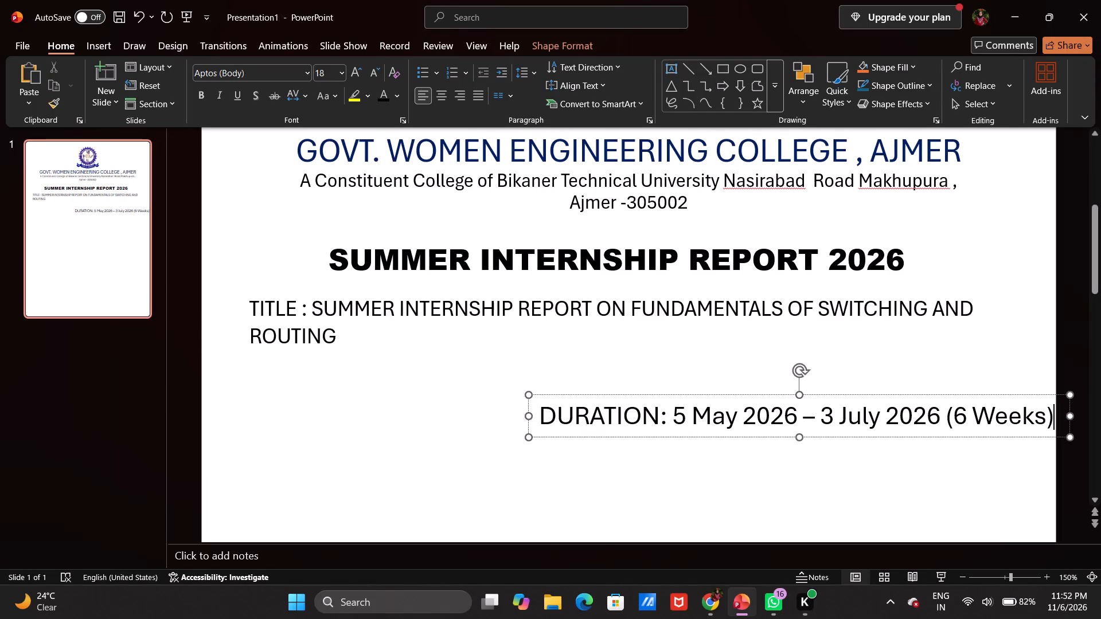
# Widen the DURATION text box leftward and move it onto the page below the two-line TITLE text, leaving a gap between them.
pyautogui.moveTo(531, 414); pyautogui.dragTo(286, 372)
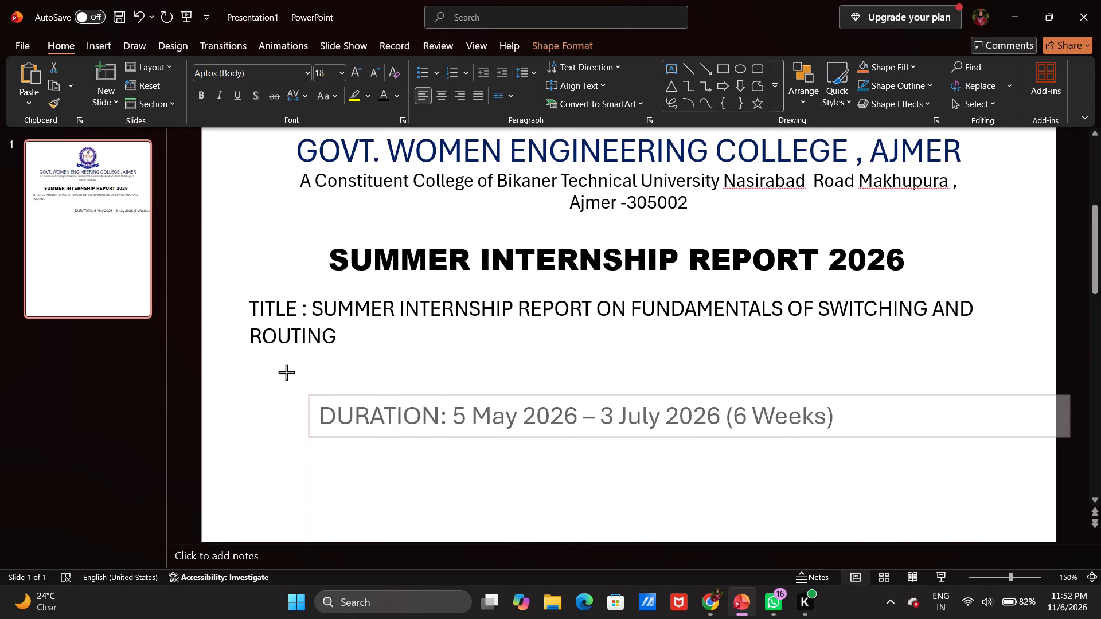
pyautogui.moveTo(286, 372); pyautogui.dragTo(319, 354)
pyautogui.moveTo(533, 393); pyautogui.dragTo(454, 348)
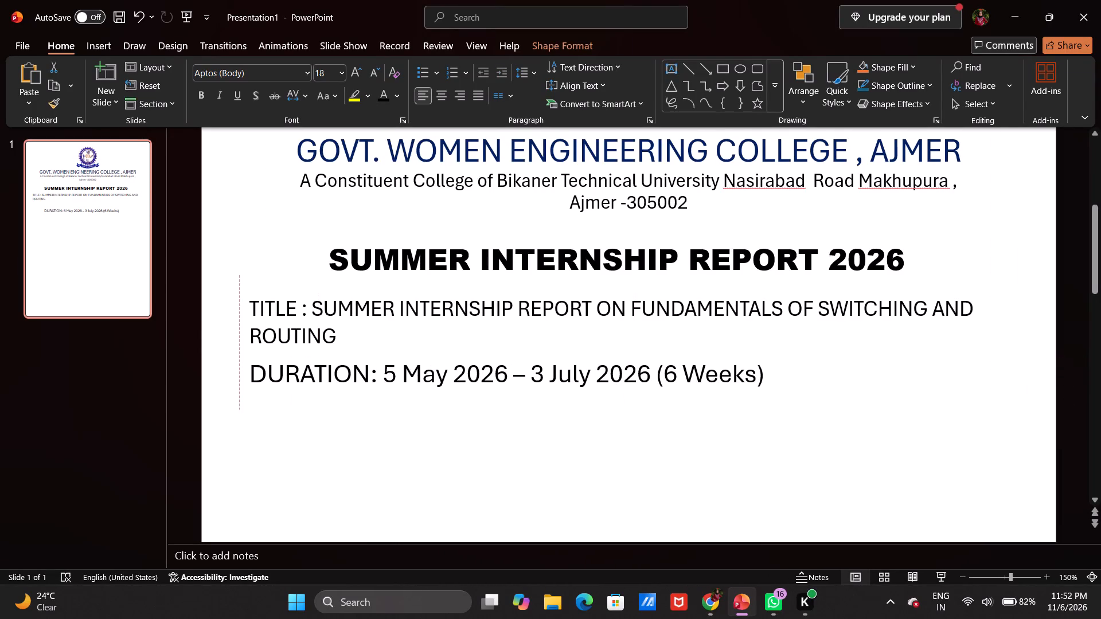
pyautogui.moveTo(454, 348); pyautogui.dragTo(453, 346)
pyautogui.click(778, 370)
pyautogui.moveTo(778, 370); pyautogui.dragTo(762, 371)
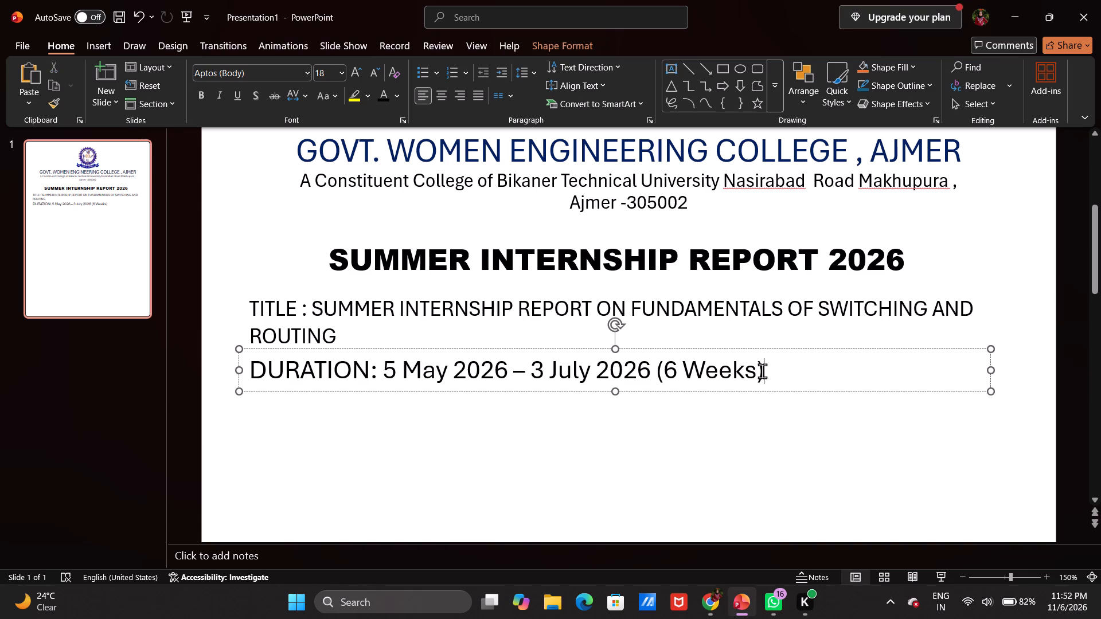
pyautogui.moveTo(762, 371); pyautogui.dragTo(771, 371)
pyautogui.moveTo(771, 371); pyautogui.dragTo(791, 431)
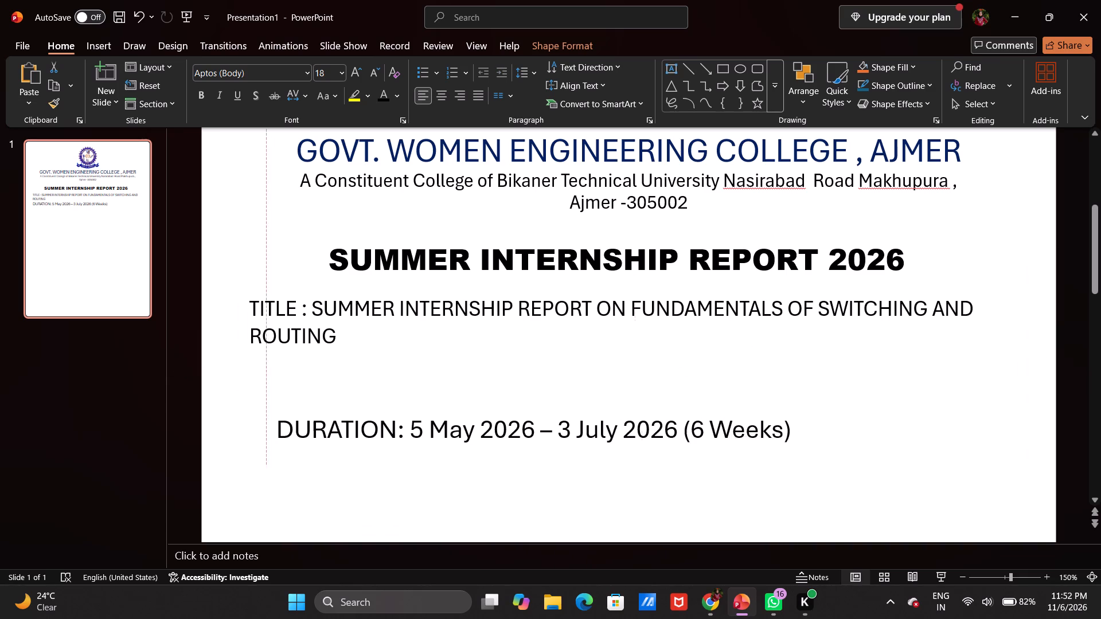
# Shift the DURATION text box slightly toward the left edge of the page.
pyautogui.moveTo(791, 431); pyautogui.dragTo(784, 430)
# Move the TITLE text down to leave a larger gap below the SUMMER INTERNSHIP REPORT 2026 heading, keeping it on two lines.
pyautogui.click(559, 297)
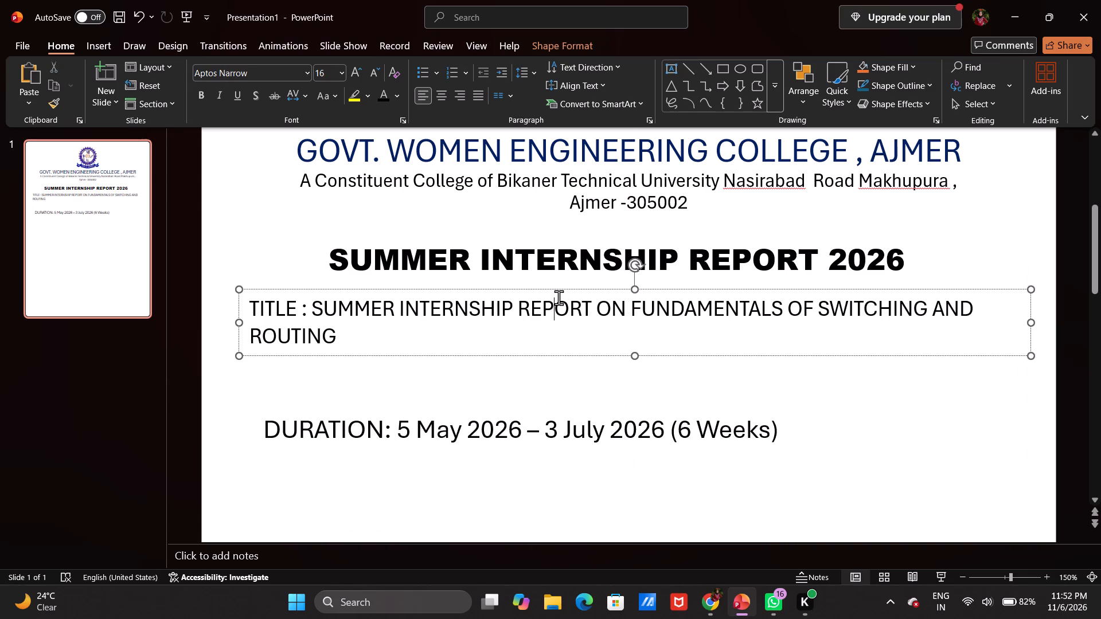
pyautogui.moveTo(635, 358); pyautogui.dragTo(642, 405)
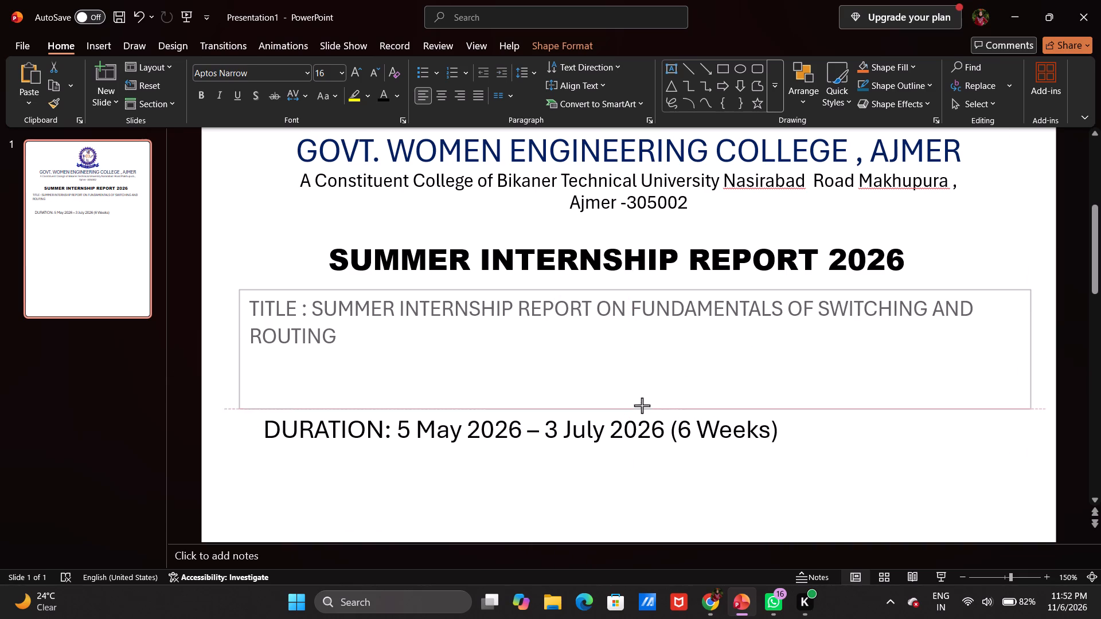
pyautogui.moveTo(642, 405); pyautogui.dragTo(641, 403)
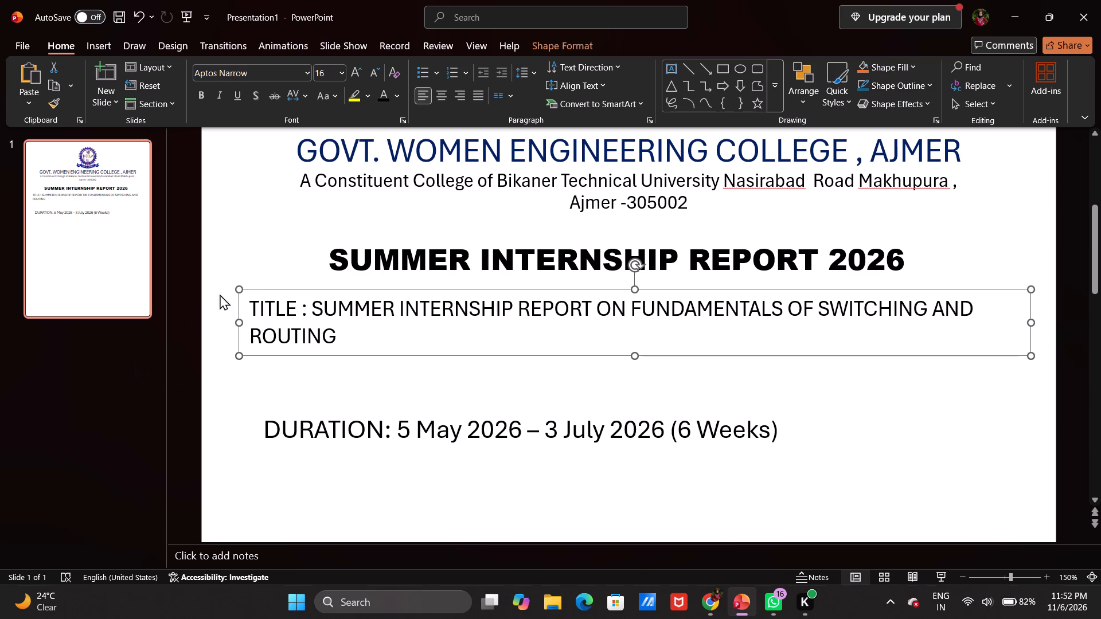
pyautogui.moveTo(238, 290); pyautogui.dragTo(244, 324)
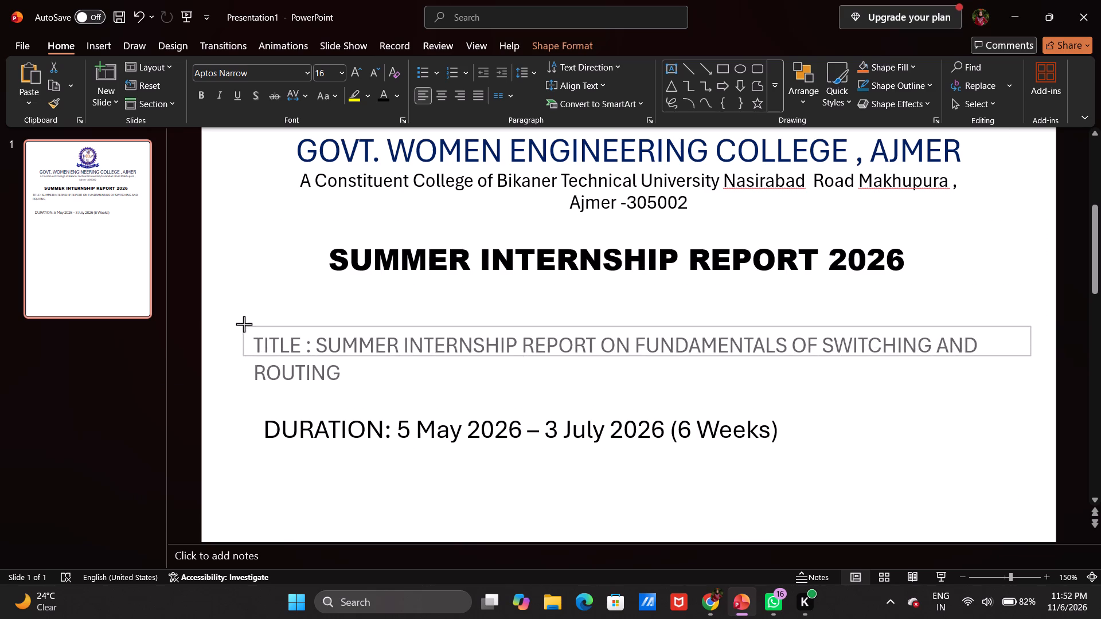
pyautogui.moveTo(244, 324); pyautogui.dragTo(245, 320)
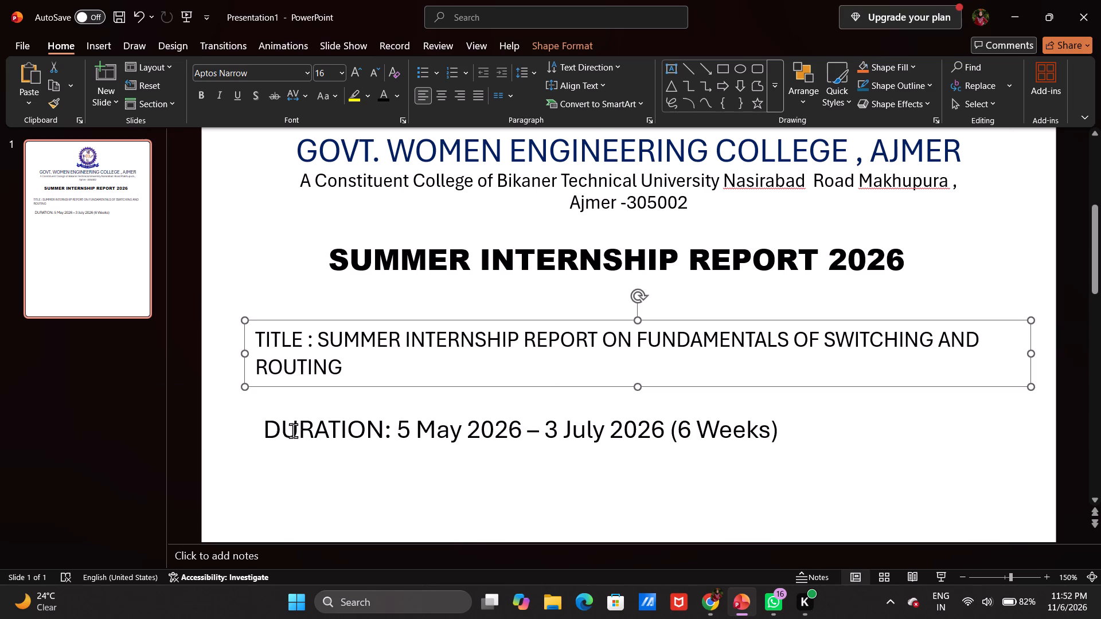
# Move the DURATION text box up so it sits directly below the TITLE text, with their left edges nearly aligned.
pyautogui.doubleClick(782, 432)
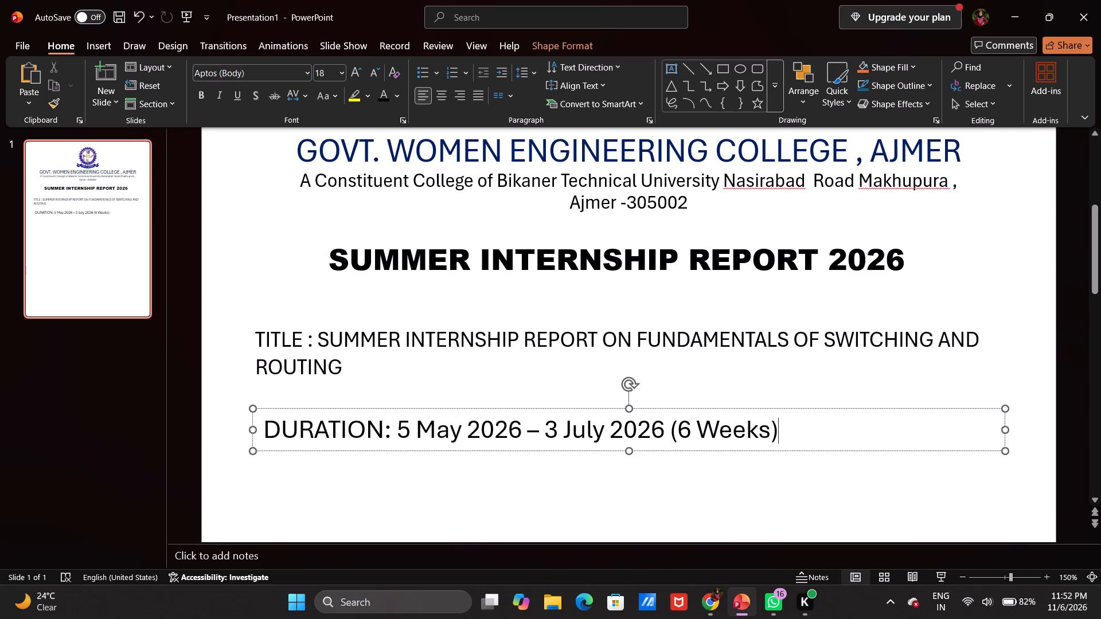
pyautogui.doubleClick(781, 430)
pyautogui.moveTo(781, 430); pyautogui.dragTo(758, 412)
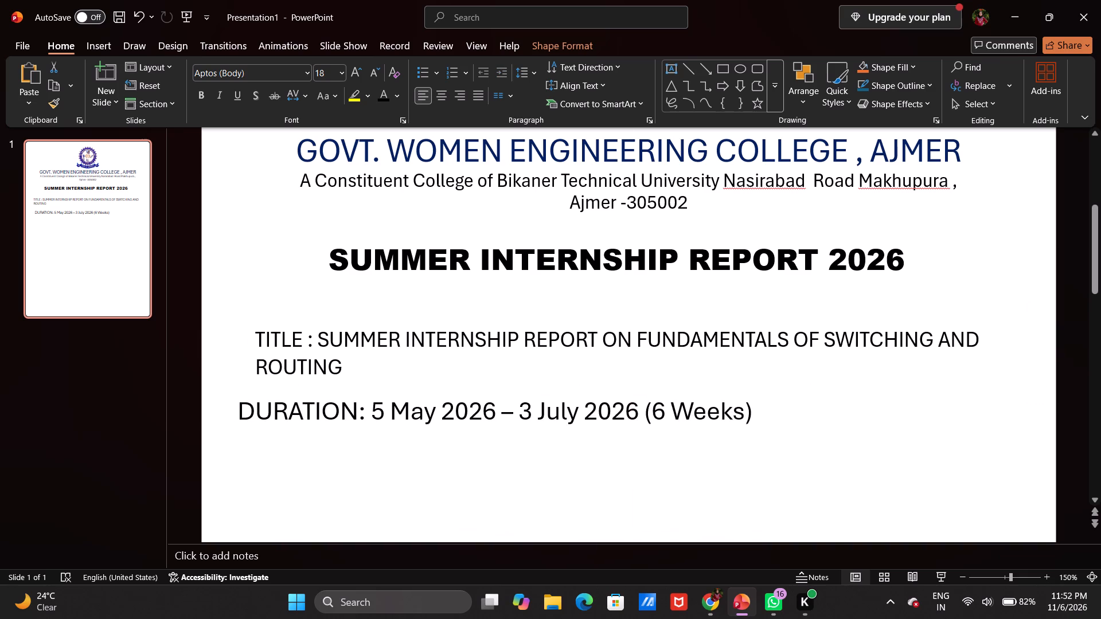
pyautogui.moveTo(758, 412); pyautogui.dragTo(772, 415)
pyautogui.click(772, 415)
pyautogui.click(770, 414)
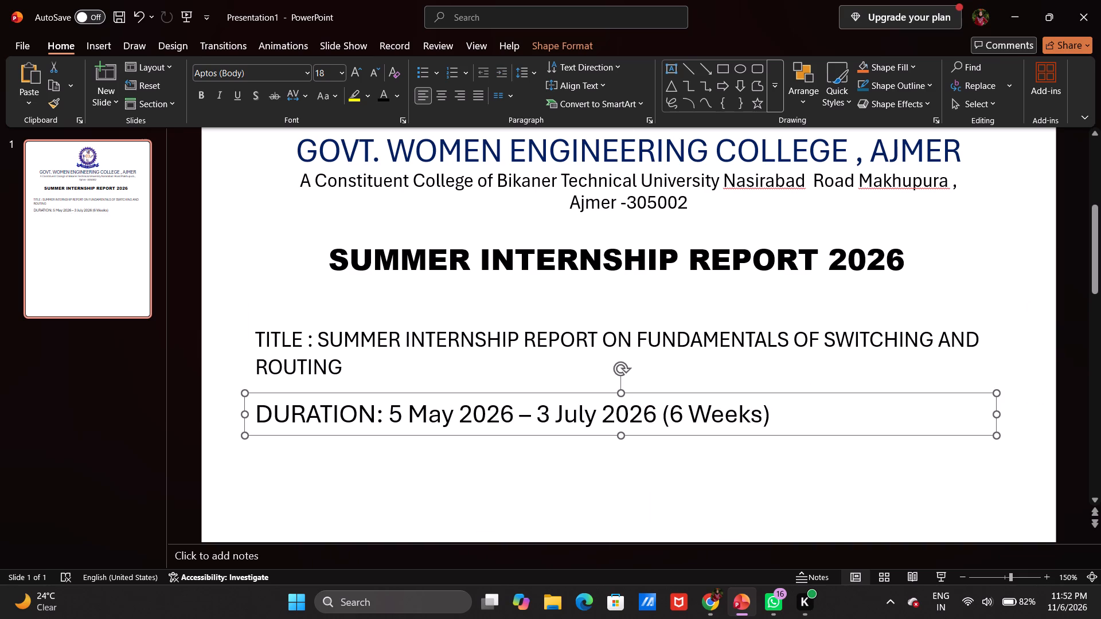
pyautogui.click(767, 416)
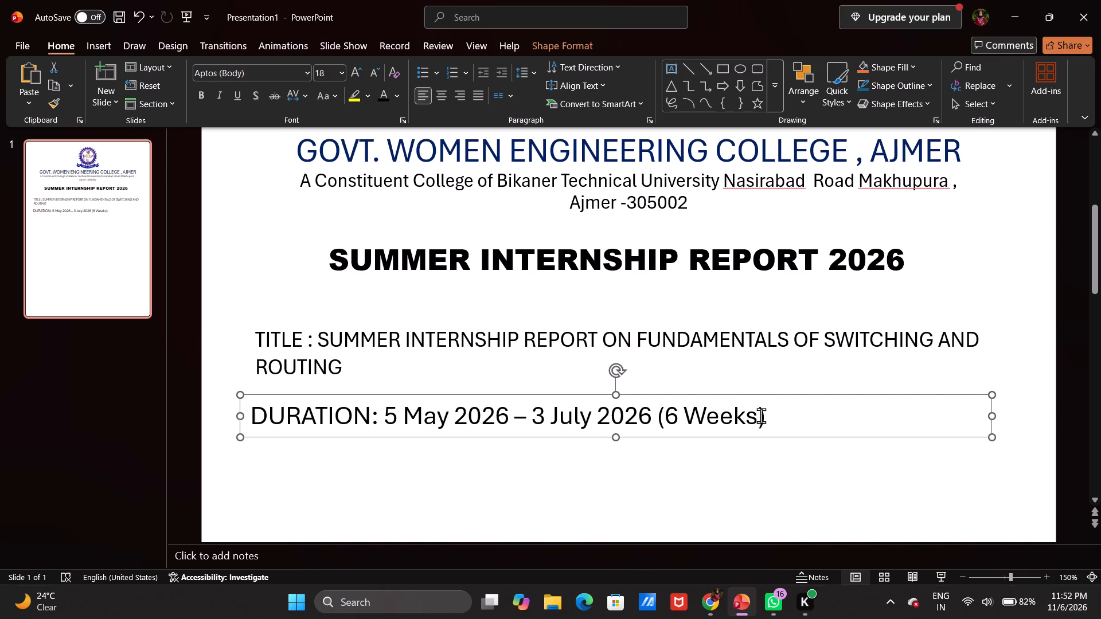
# Format the whole DURATION line as Aptos Narrow at size 14.
pyautogui.moveTo(763, 416); pyautogui.dragTo(260, 422)
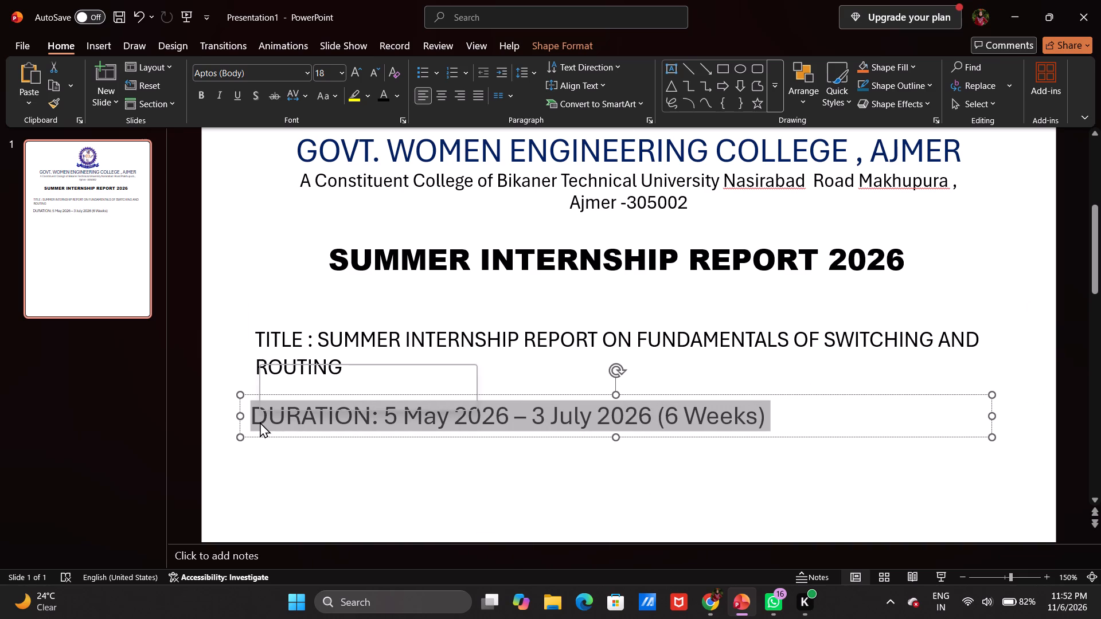
pyautogui.click(339, 73)
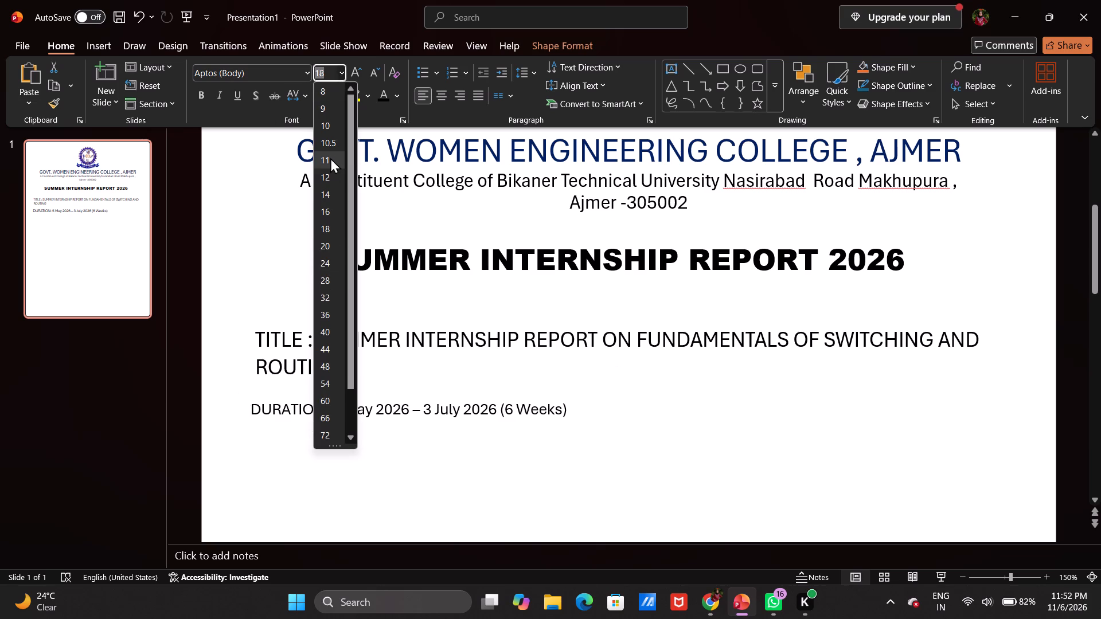
pyautogui.click(327, 186)
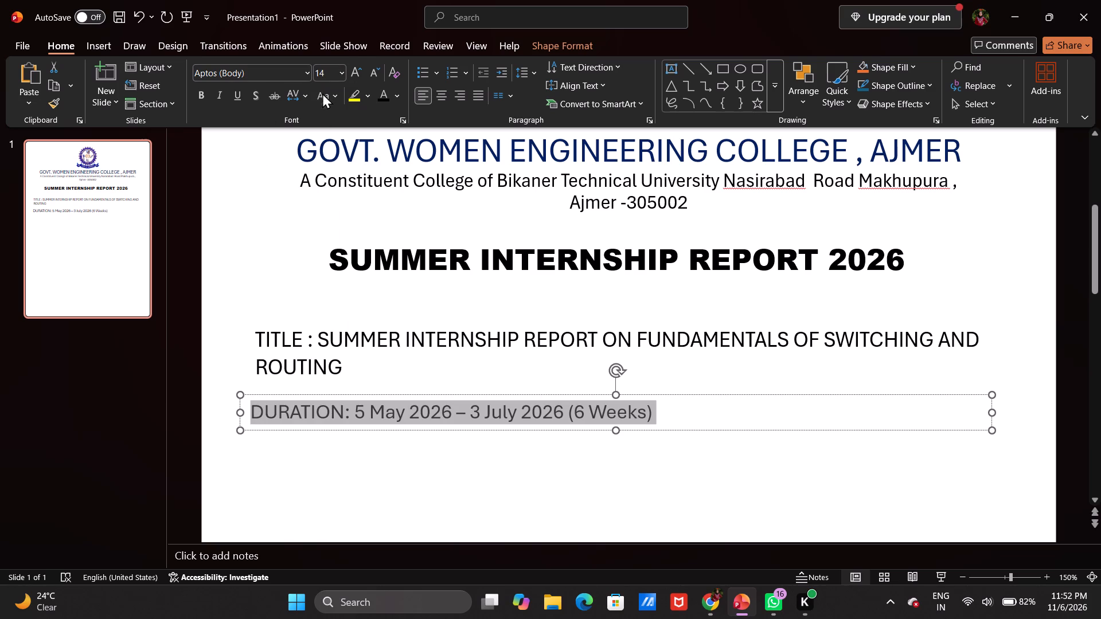
pyautogui.click(307, 72)
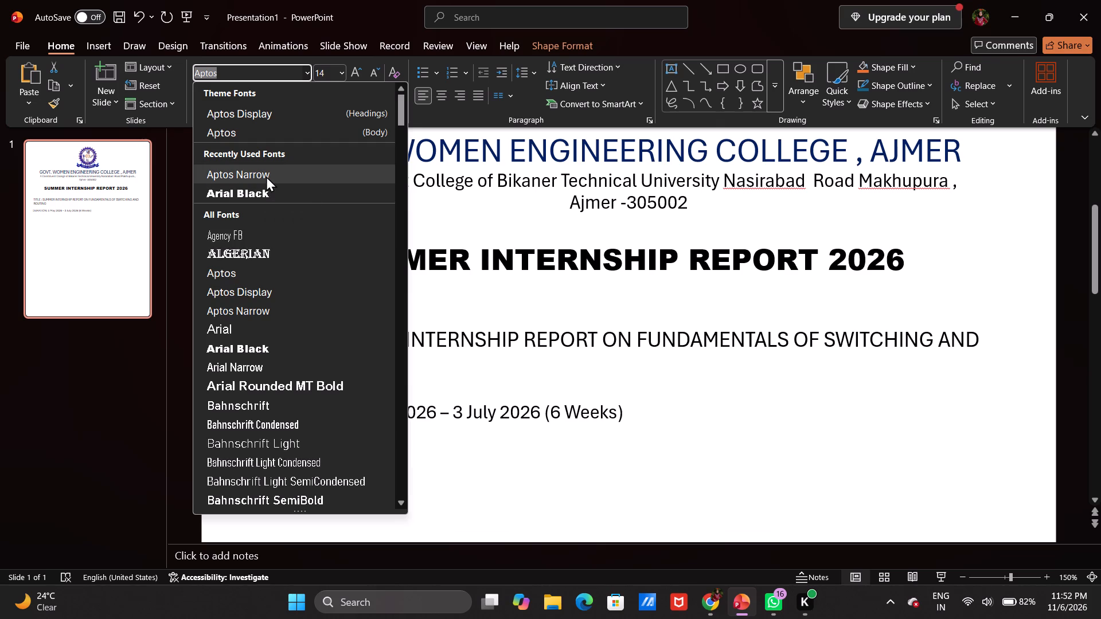
pyautogui.click(266, 176)
# Make all the text in the two-line TITLE box bold.
pyautogui.moveTo(348, 361); pyautogui.dragTo(346, 361)
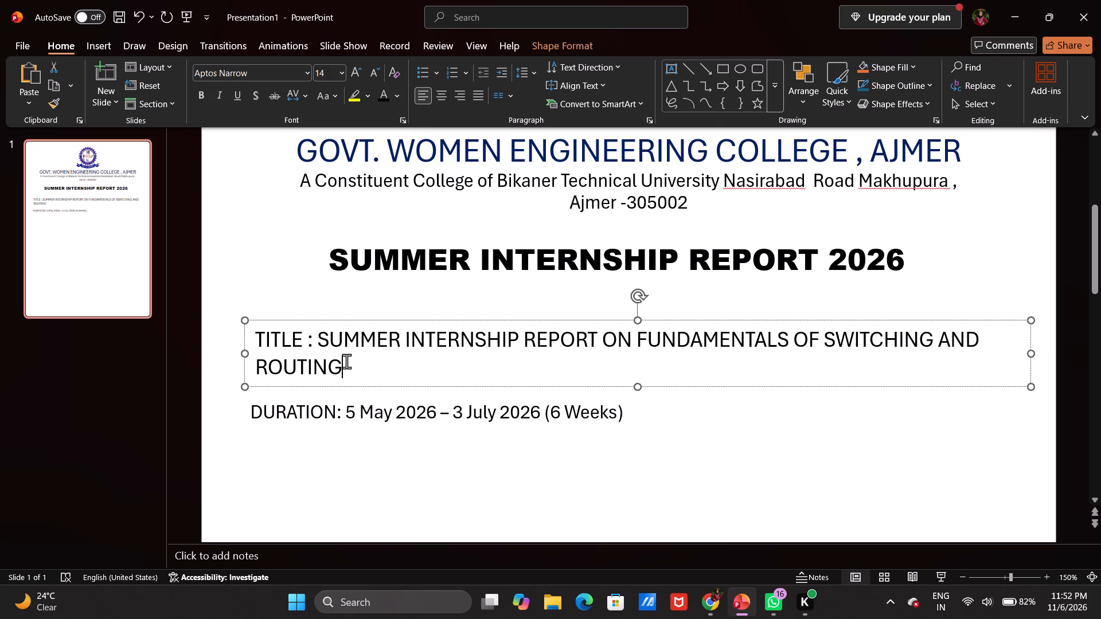
pyautogui.moveTo(346, 361); pyautogui.dragTo(263, 329)
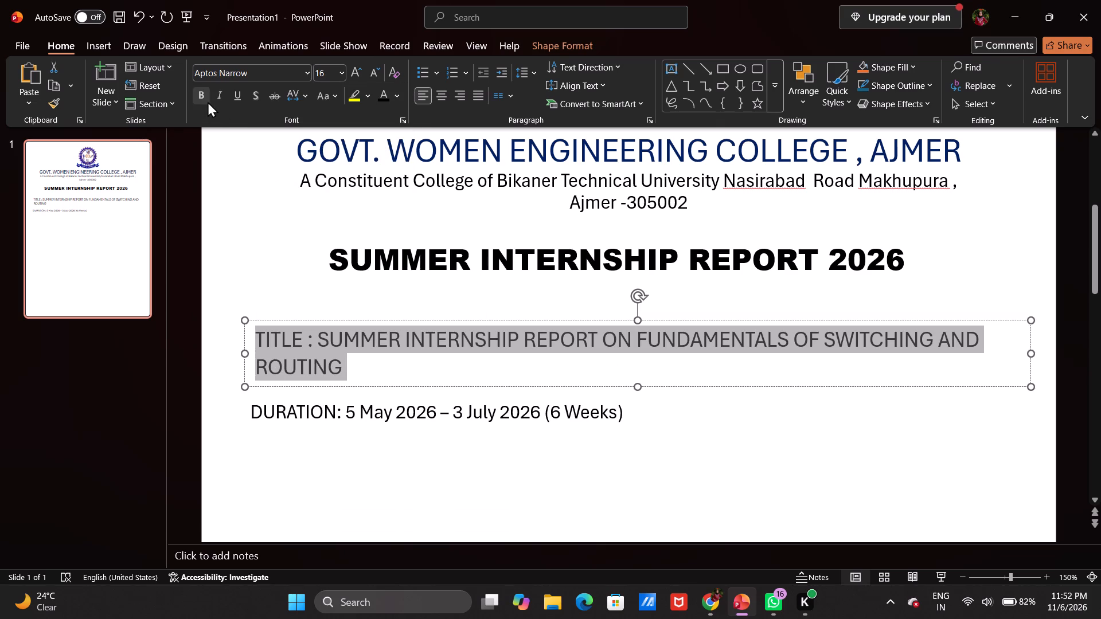
pyautogui.click(202, 94)
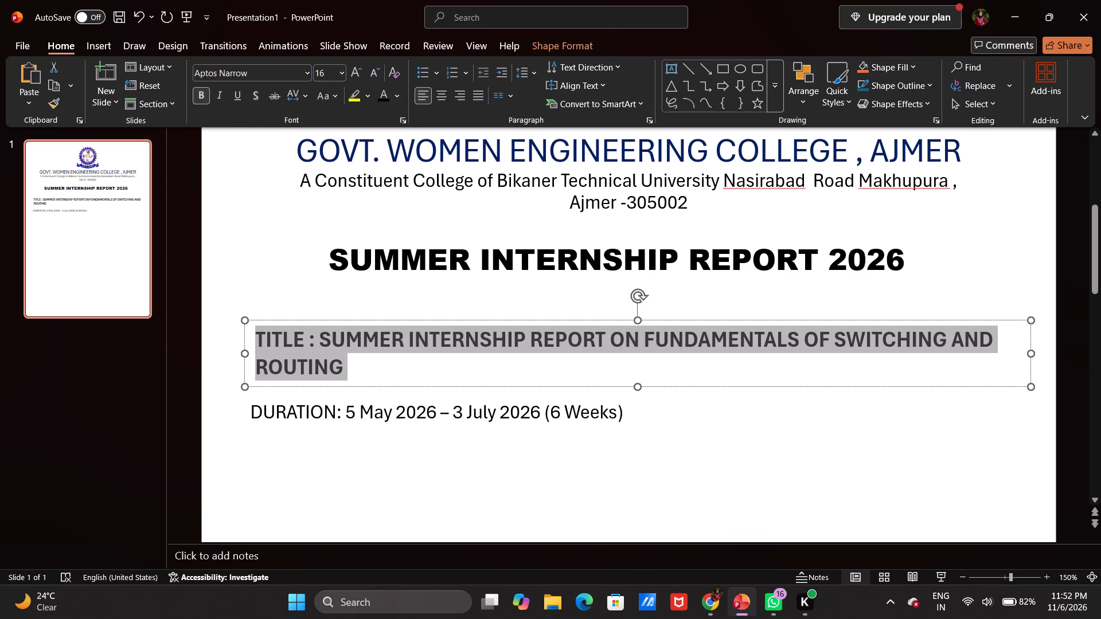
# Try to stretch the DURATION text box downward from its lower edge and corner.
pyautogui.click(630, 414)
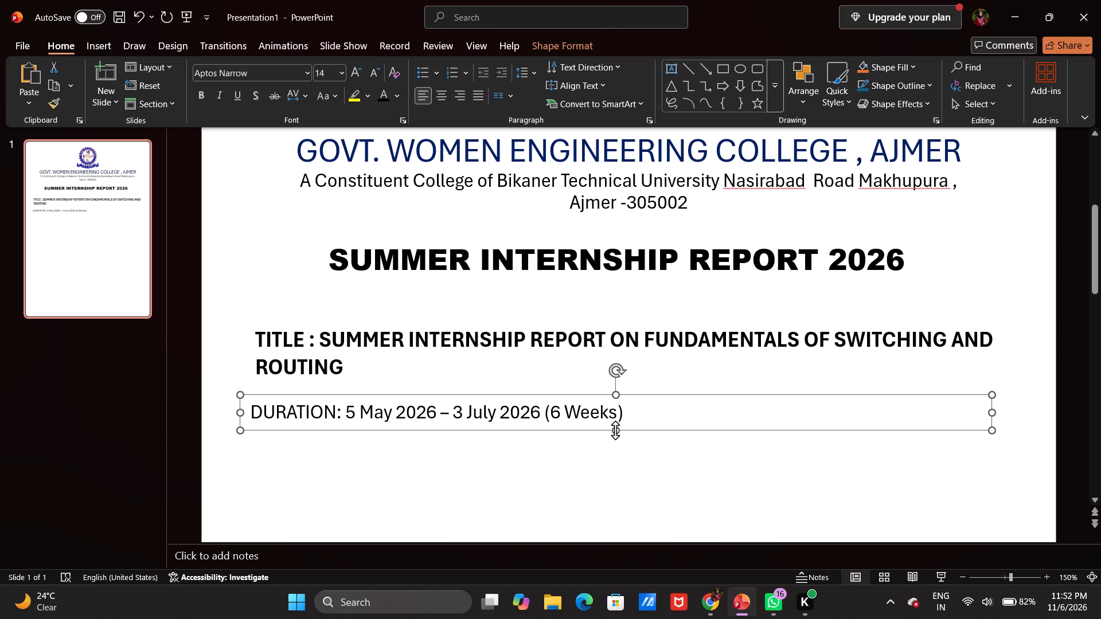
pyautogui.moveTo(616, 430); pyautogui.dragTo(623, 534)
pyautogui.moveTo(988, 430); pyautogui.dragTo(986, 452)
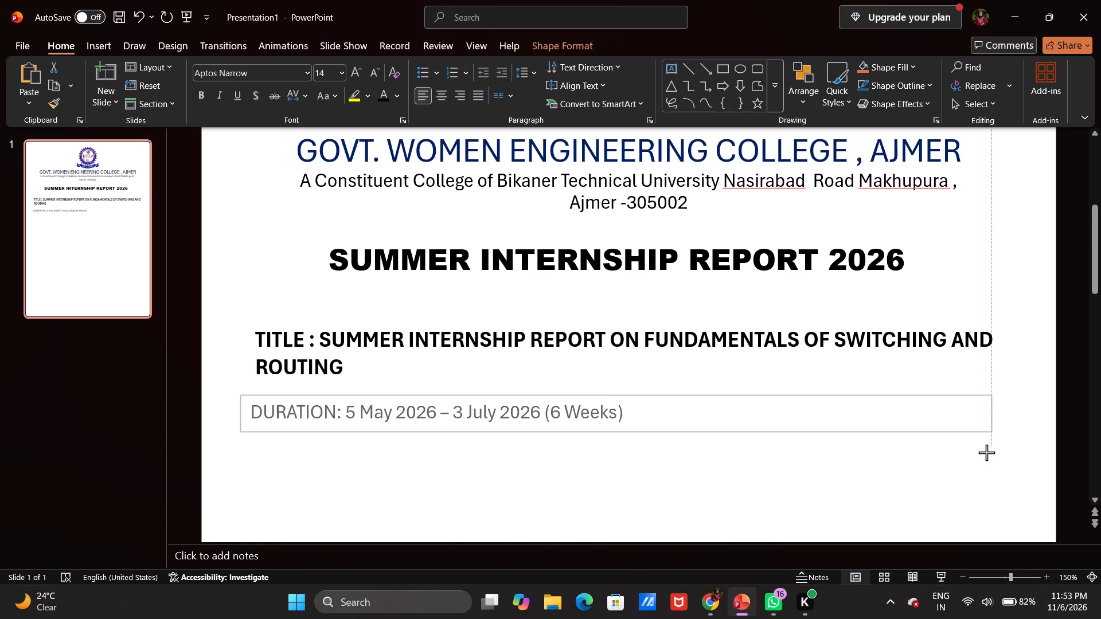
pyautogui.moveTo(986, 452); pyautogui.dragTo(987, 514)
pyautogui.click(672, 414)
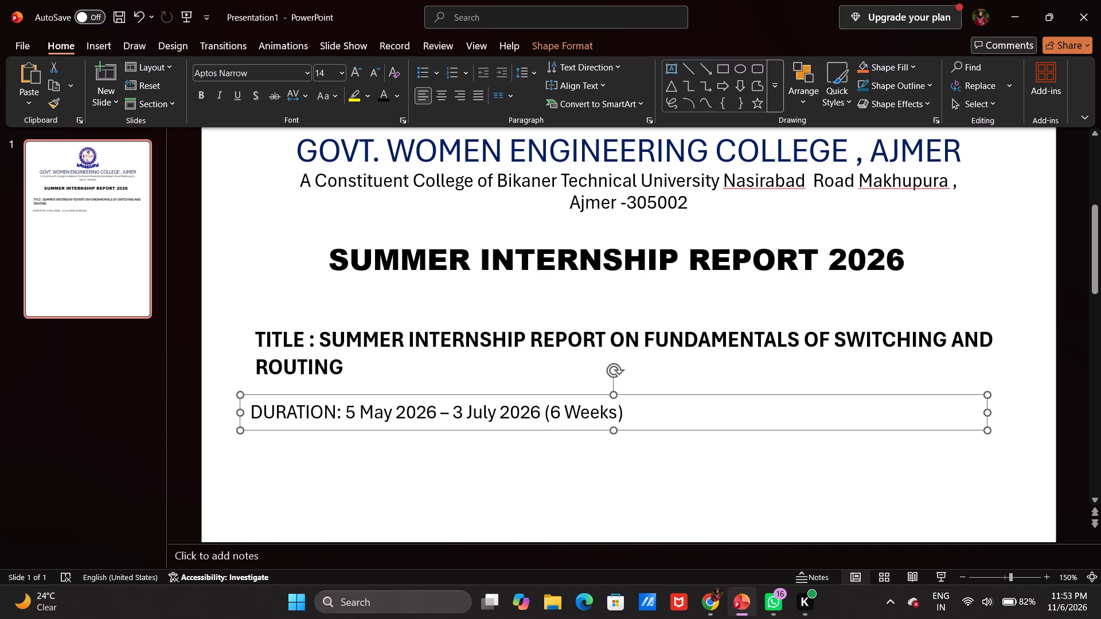
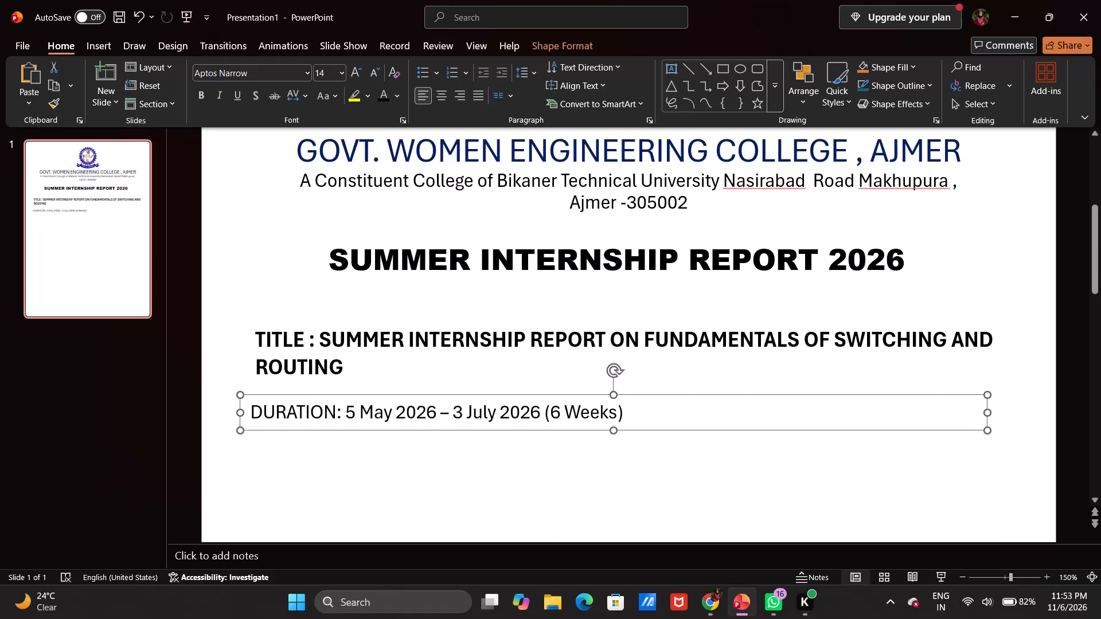
# Paste the copied line "Simulation Tool: Cisco Packet Tracer" on a new line below the DURATION line.
pyautogui.doubleClick(626, 410)
pyautogui.press('Return')
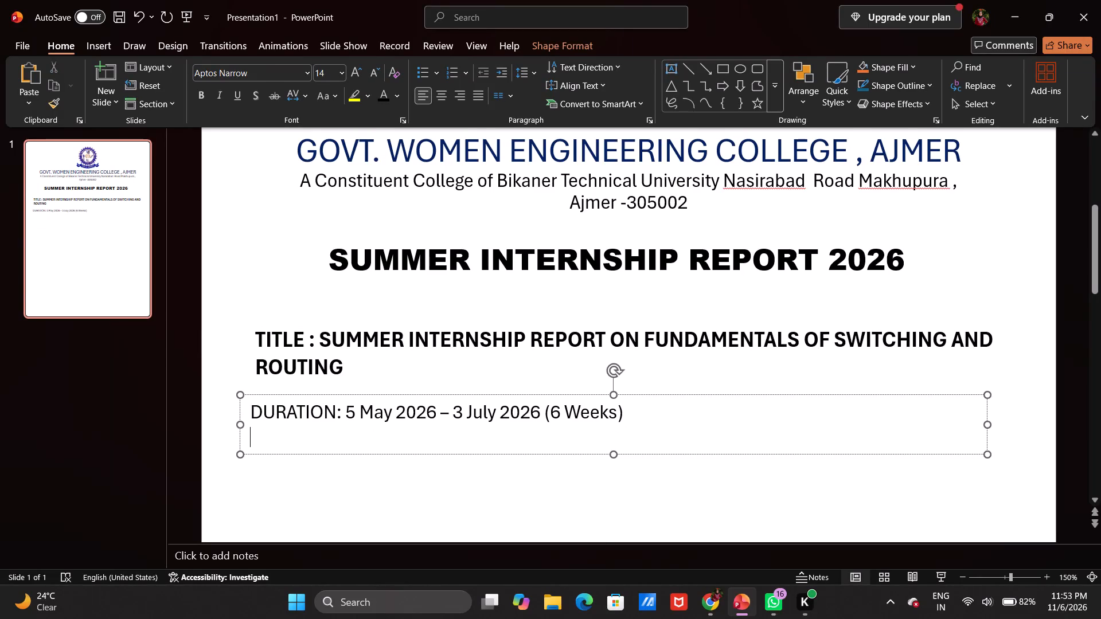
pyautogui.hotkey('ctrl', 'v')
pyautogui.click(574, 429)
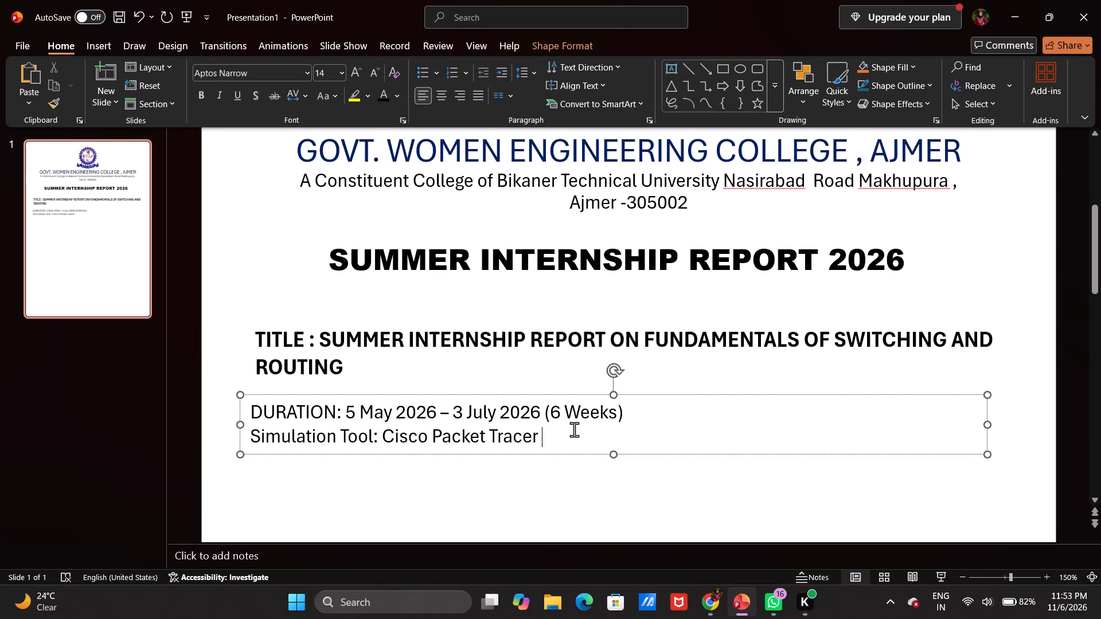
# Replace the label "Simulation Tool" before the colon with uppercase "SIMULATION TOOL ", keeping it on its own line under DURATION.
pyautogui.click(375, 445)
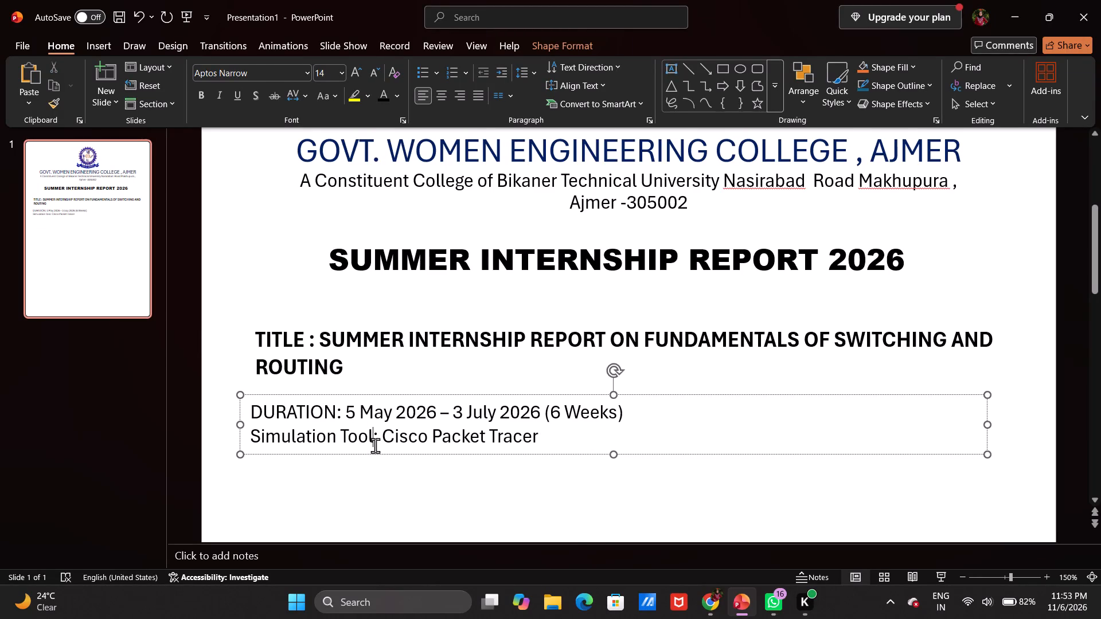
pyautogui.press('space')
pyautogui.press('BackSpace')
pyautogui.press('BackSpace')
pyautogui.press('BackSpace')
pyautogui.press('BackSpace')
pyautogui.press('BackSpace')
pyautogui.press('BackSpace')
pyautogui.press('BackSpace')
pyautogui.press('BackSpace')
pyautogui.press('BackSpace')
pyautogui.press('BackSpace')
pyautogui.press('BackSpace')
pyautogui.press('BackSpace')
pyautogui.press('BackSpace')
pyautogui.press('BackSpace')
pyautogui.press('BackSpace')
pyautogui.press('BackSpace')
pyautogui.press('BackSpace')
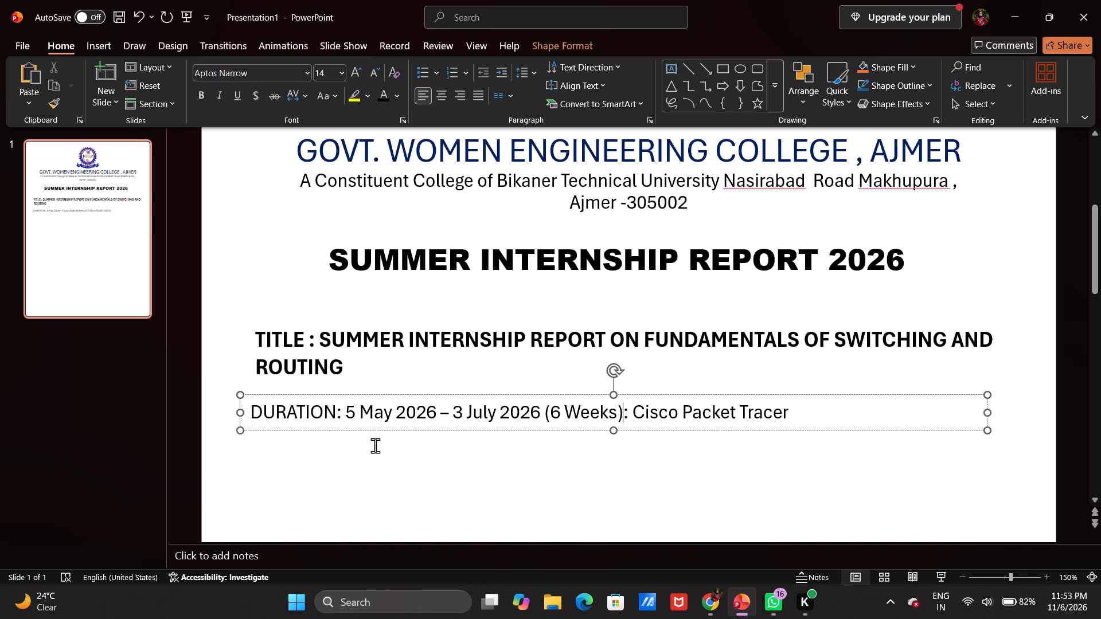
pyautogui.press('Return')
pyautogui.press('s')
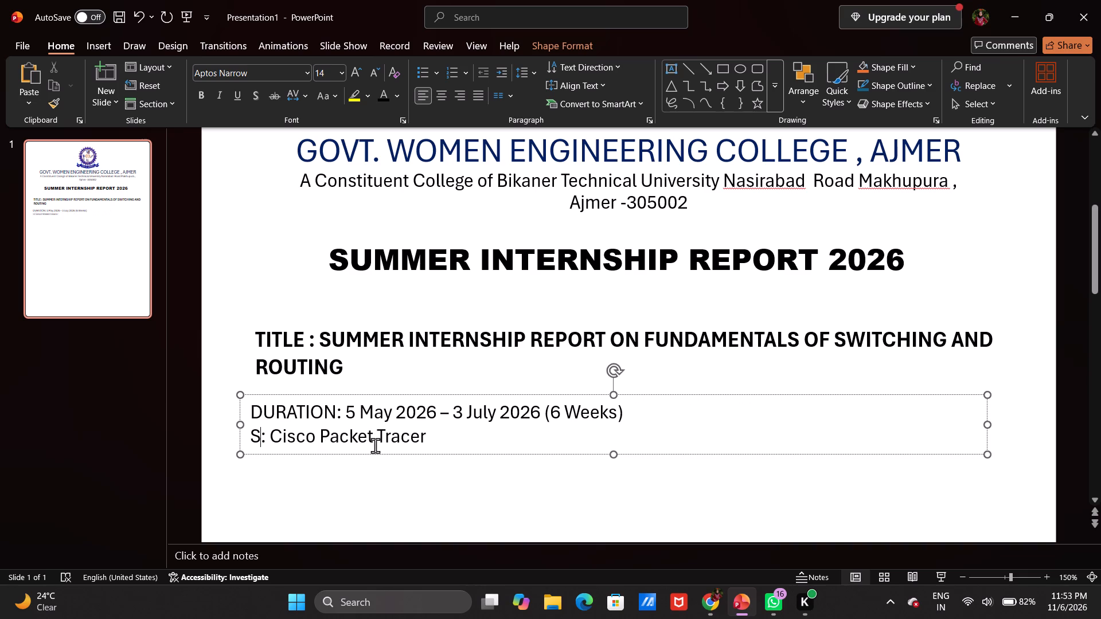
pyautogui.write('IMULATION')
pyautogui.press('space')
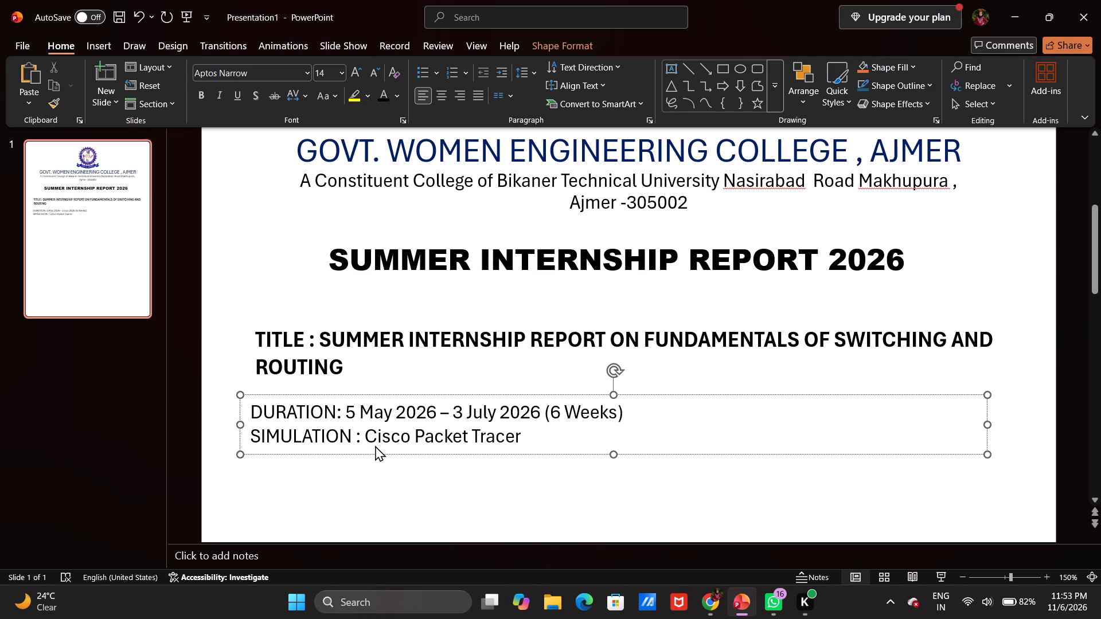
pyautogui.write('TOOL')
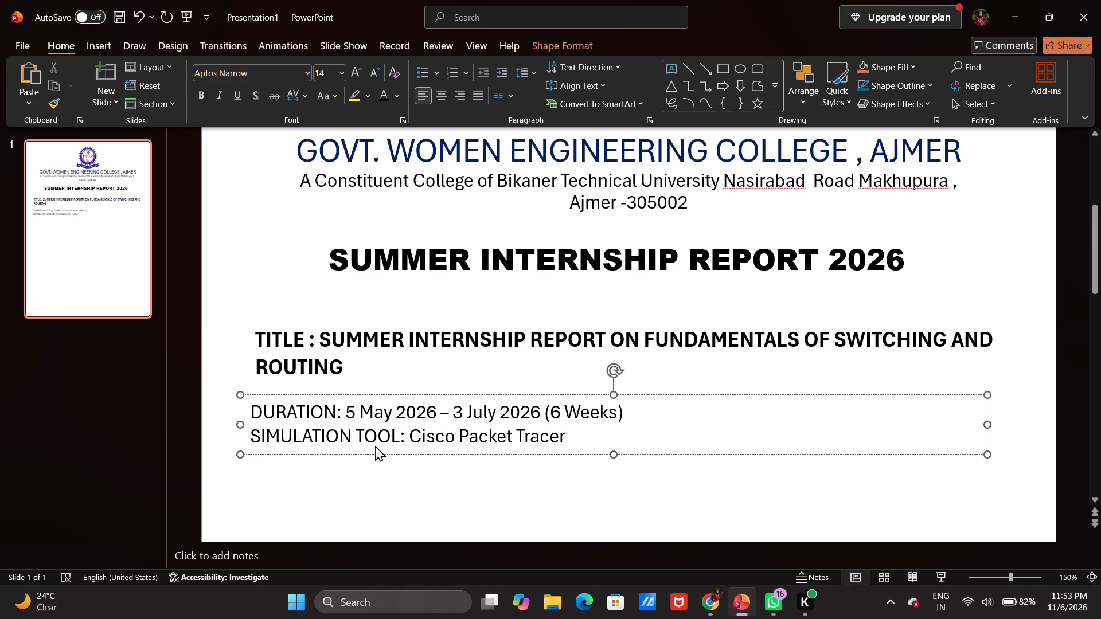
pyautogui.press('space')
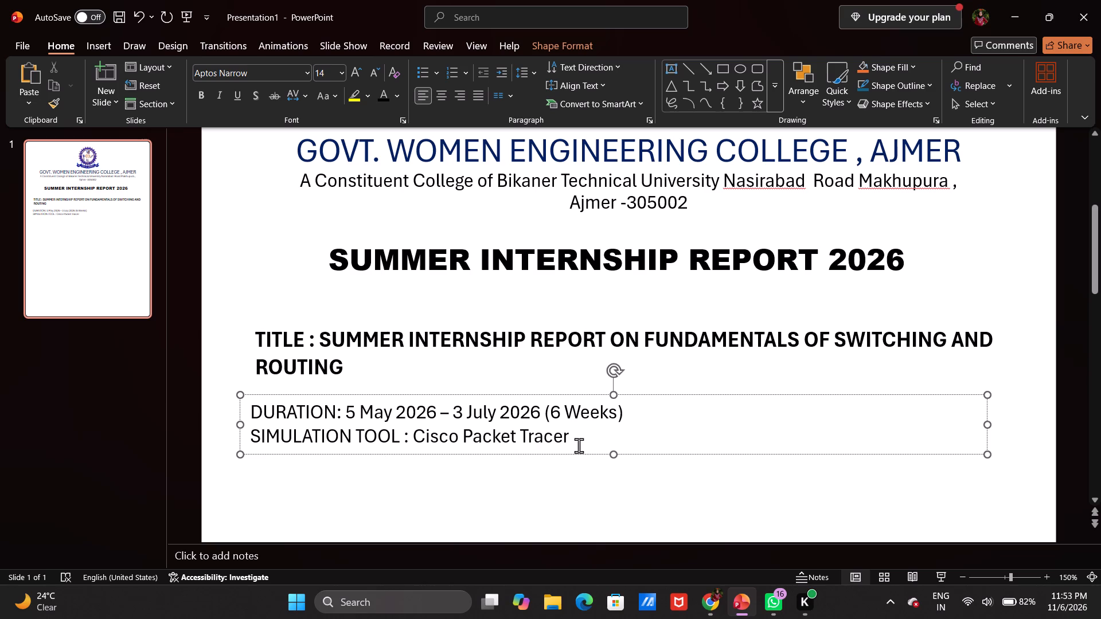
# Resize the DURATION and SIMULATION TOOL text box from its lower-left corner so its text lines up with the TITLE text above.
pyautogui.click(579, 445)
pyautogui.scroll(3, 300, 248)
pyautogui.scroll(-1, 300, 248)
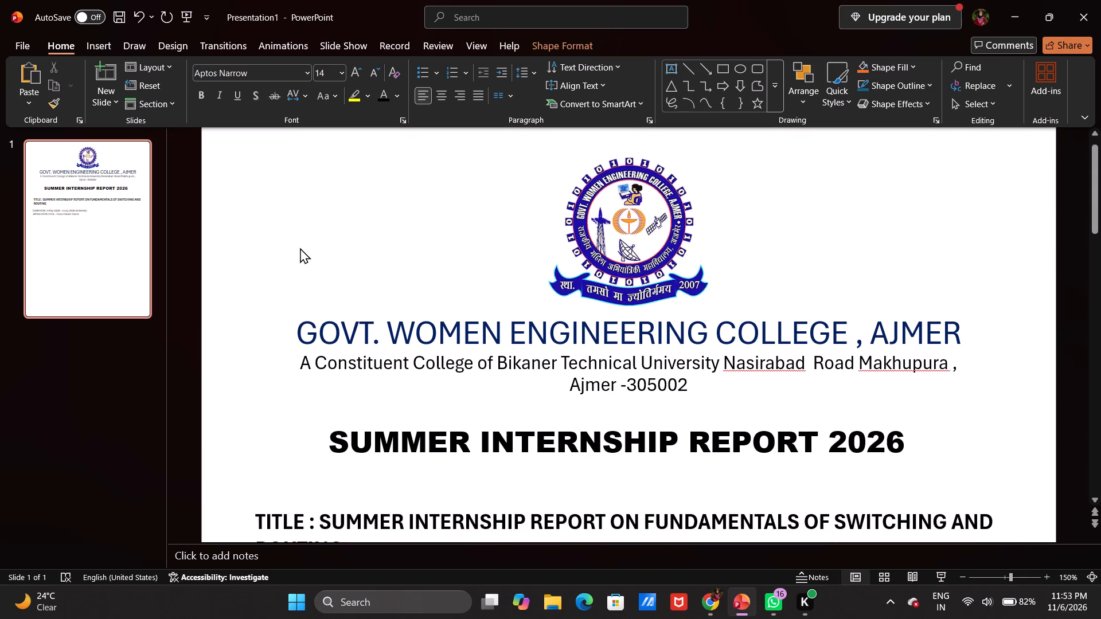
pyautogui.scroll(-5, 300, 248)
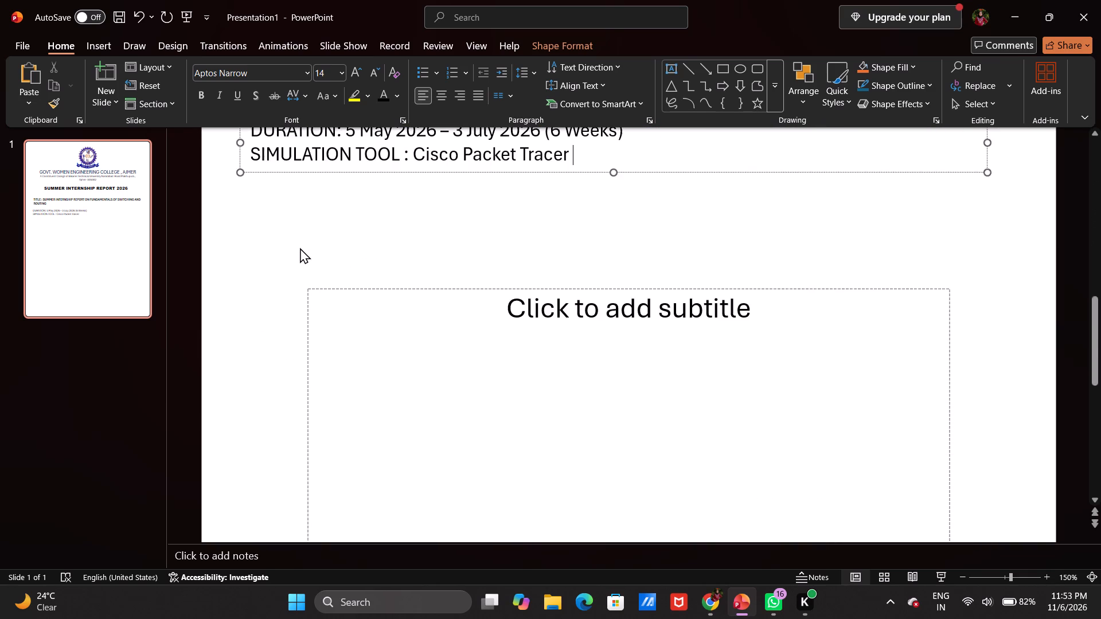
pyautogui.scroll(-3, 300, 248)
pyautogui.scroll(3, 300, 248)
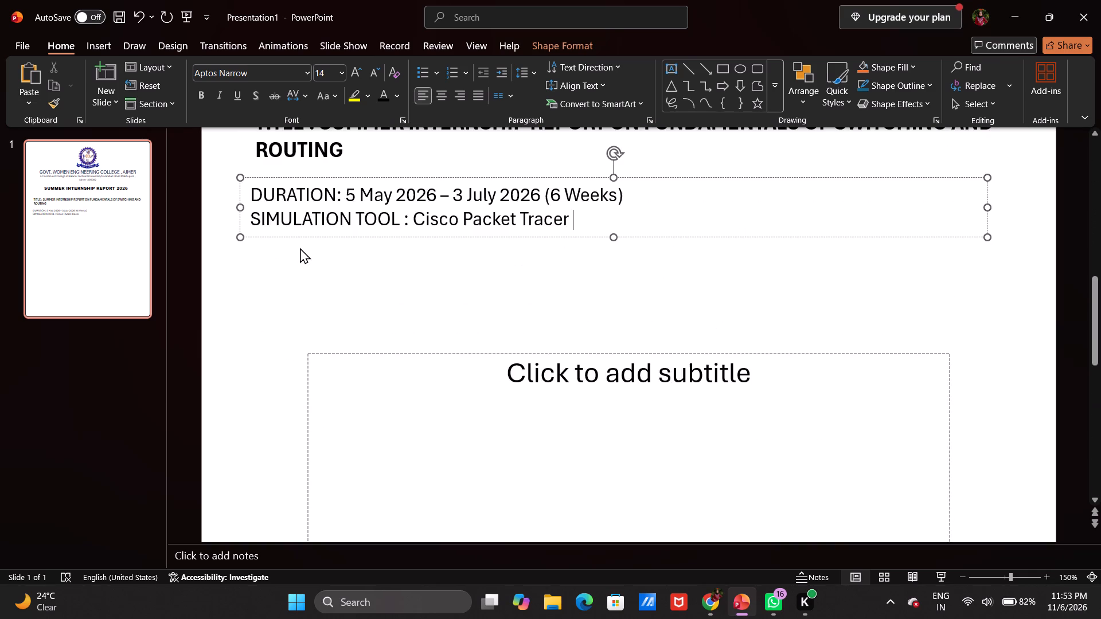
pyautogui.scroll(2, 300, 248)
pyautogui.scroll(-1, 300, 248)
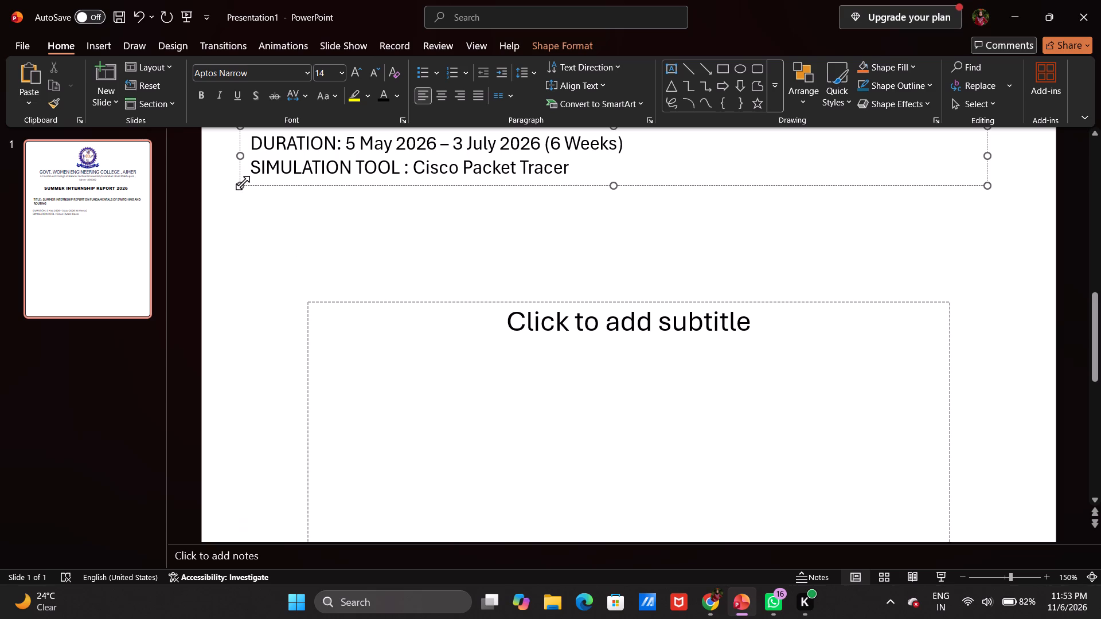
pyautogui.moveTo(242, 183); pyautogui.dragTo(245, 269)
pyautogui.scroll(16, 271, 230)
pyautogui.scroll(7, 271, 230)
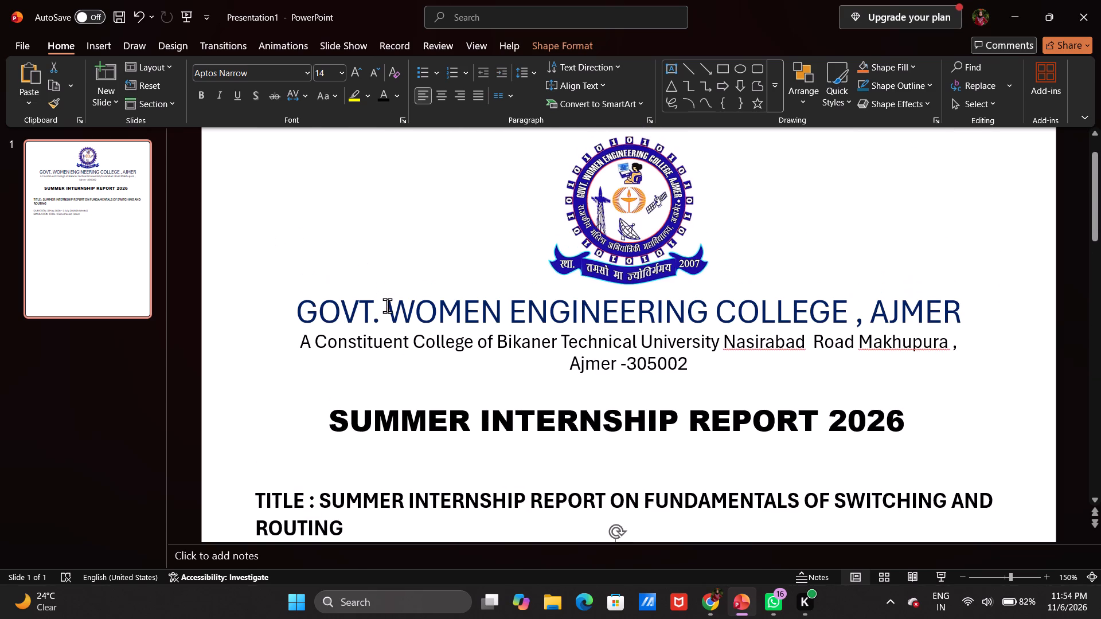
pyautogui.scroll(-4, 560, 456)
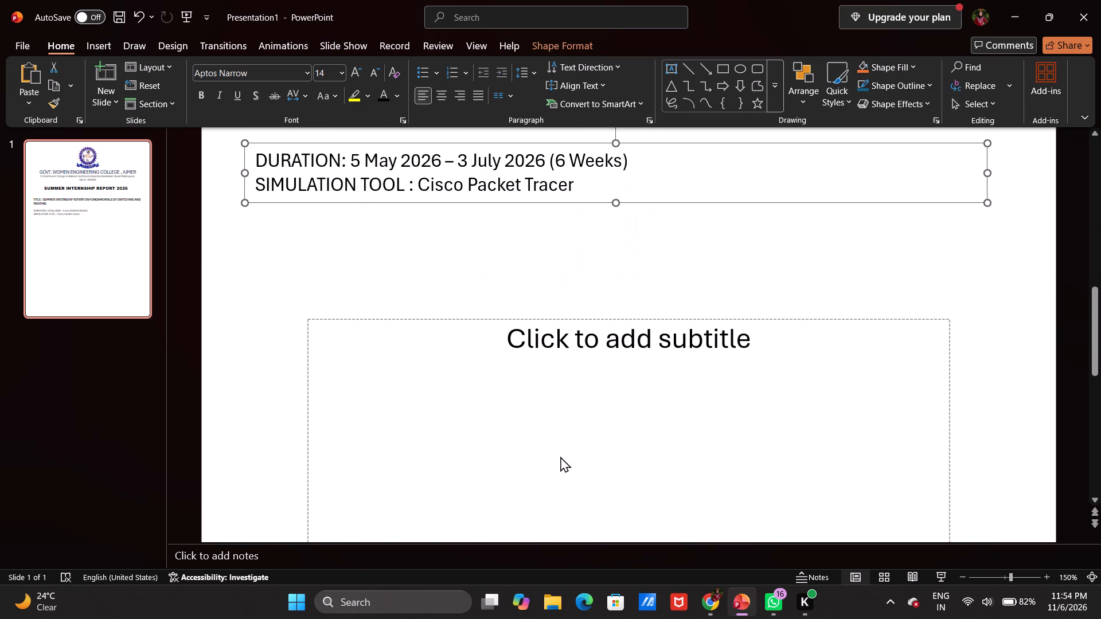
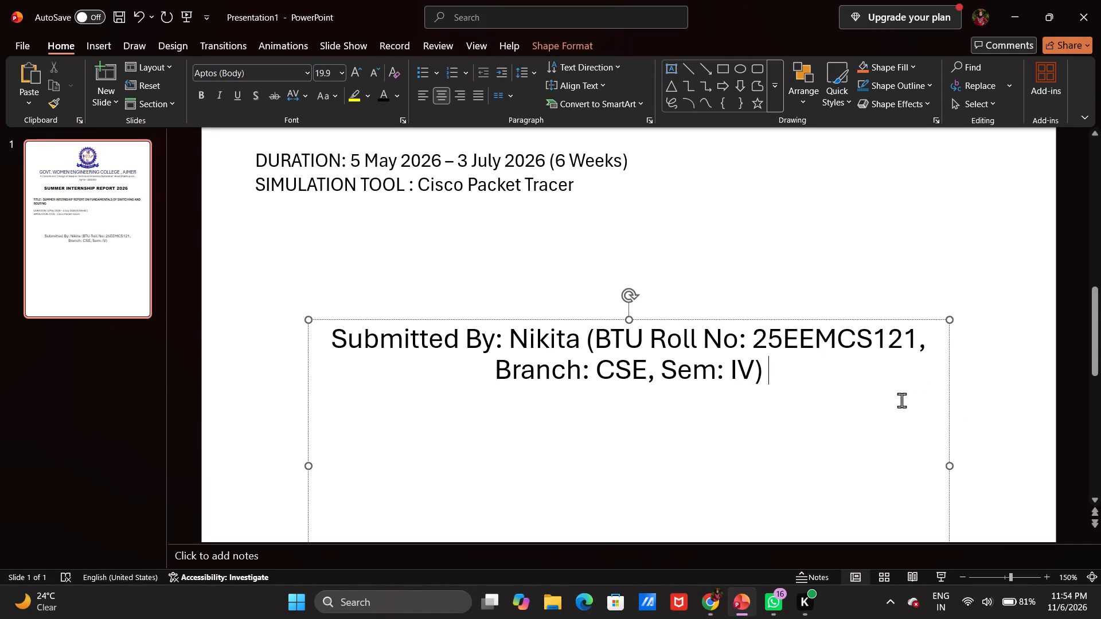
# Change the semester in the "Submitted By" text to III, removing the closing bracket after it.
pyautogui.moveTo(775, 384); pyautogui.dragTo(483, 358)
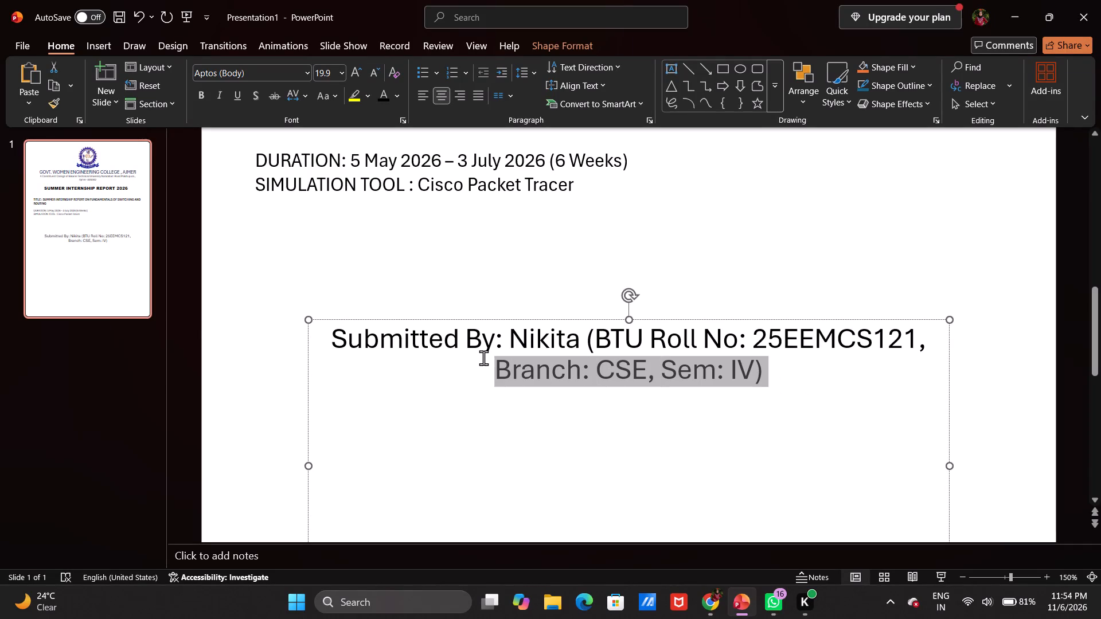
pyautogui.moveTo(483, 358); pyautogui.dragTo(747, 372)
pyautogui.click(747, 372)
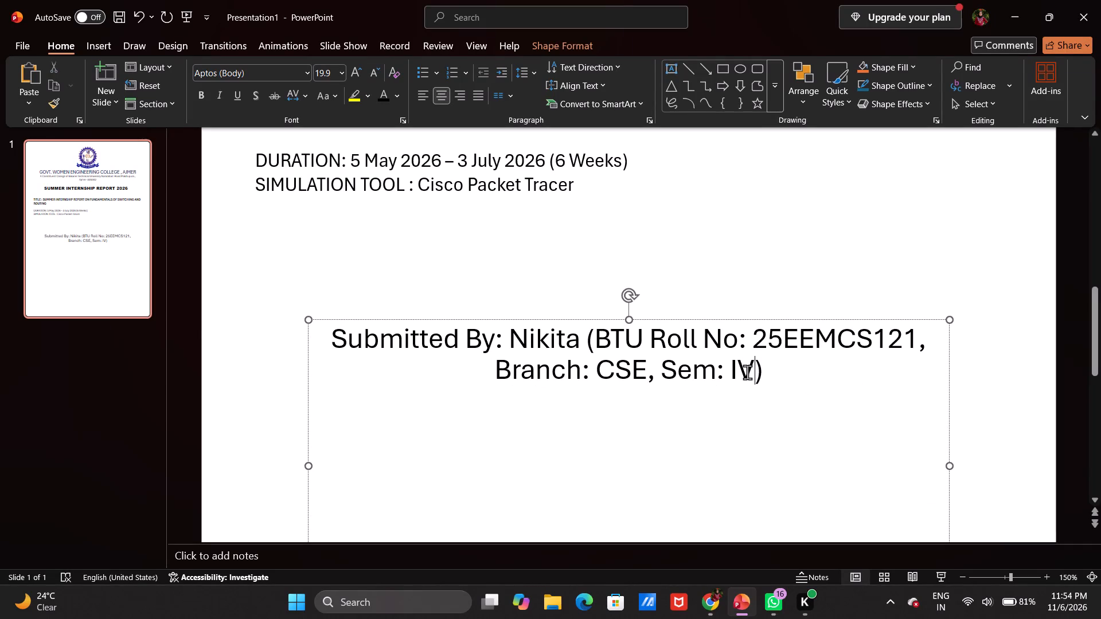
pyautogui.click(747, 372)
pyautogui.press('BackSpace')
pyautogui.press('BackSpace')
pyautogui.press('BackSpace')
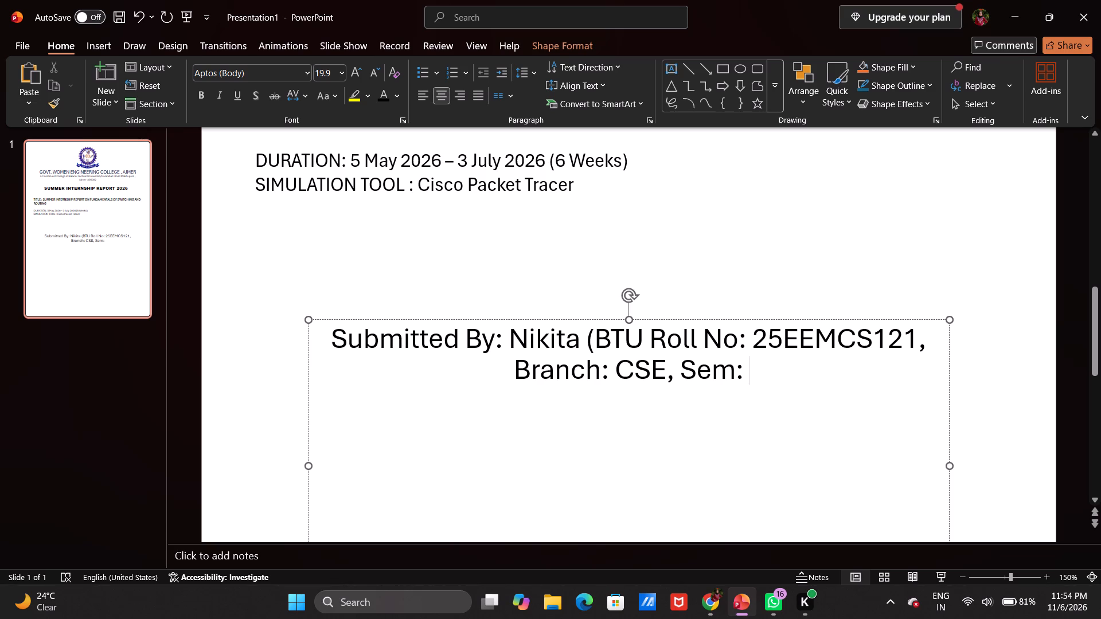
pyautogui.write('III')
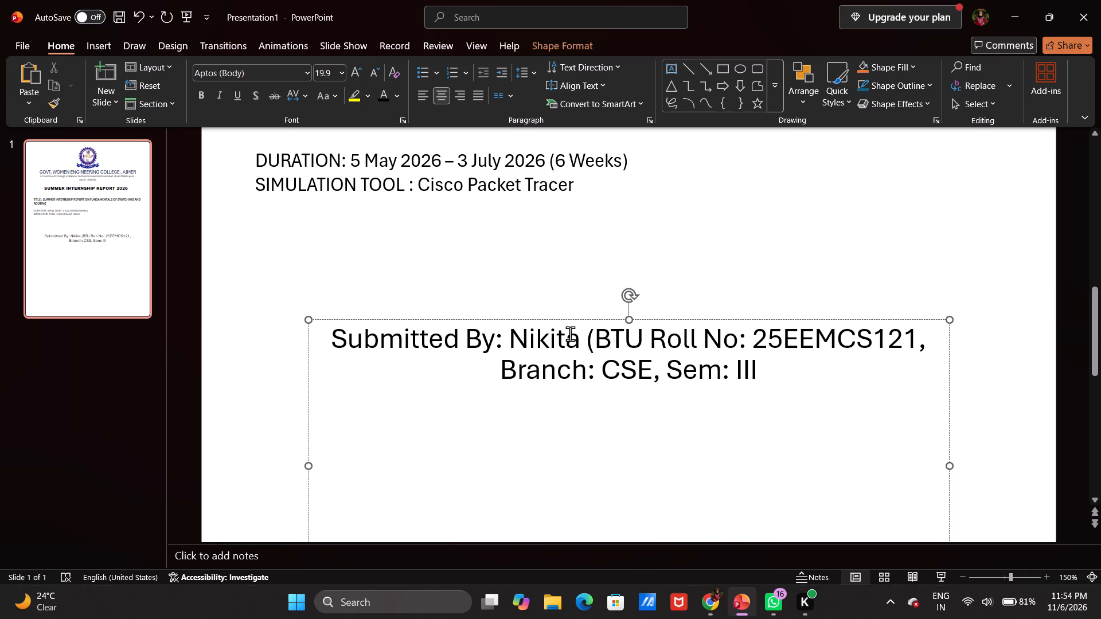
# Split the "Submitted By" text into separate lines for name, BTU Roll No, Branch and Sem, removing the opening bracket and separating commas.
pyautogui.click(600, 351)
pyautogui.press('BackSpace')
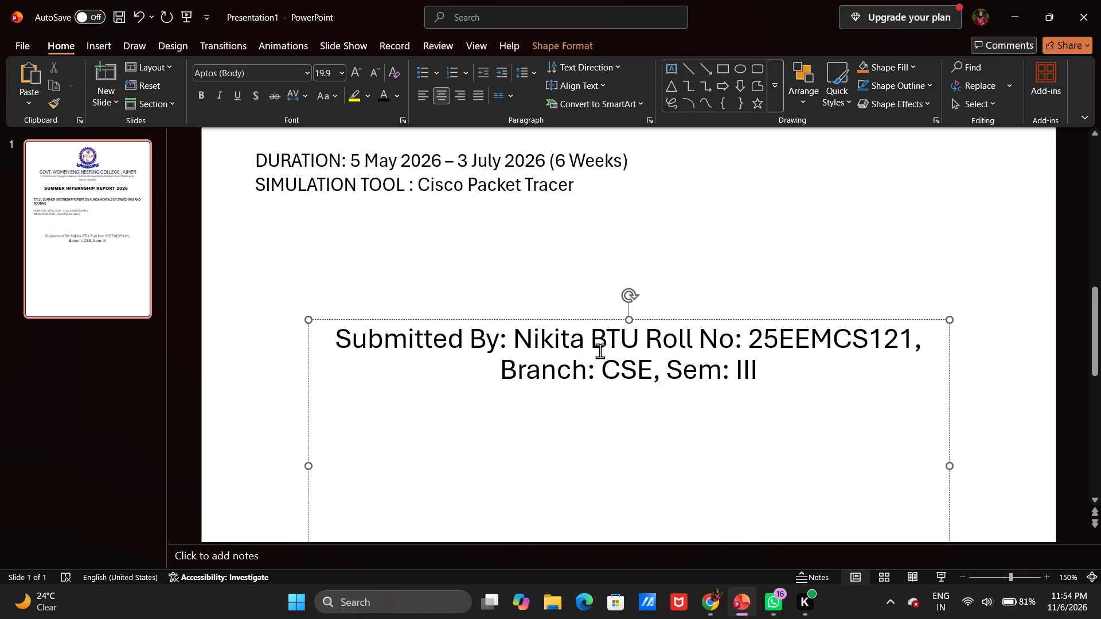
pyautogui.press('Return')
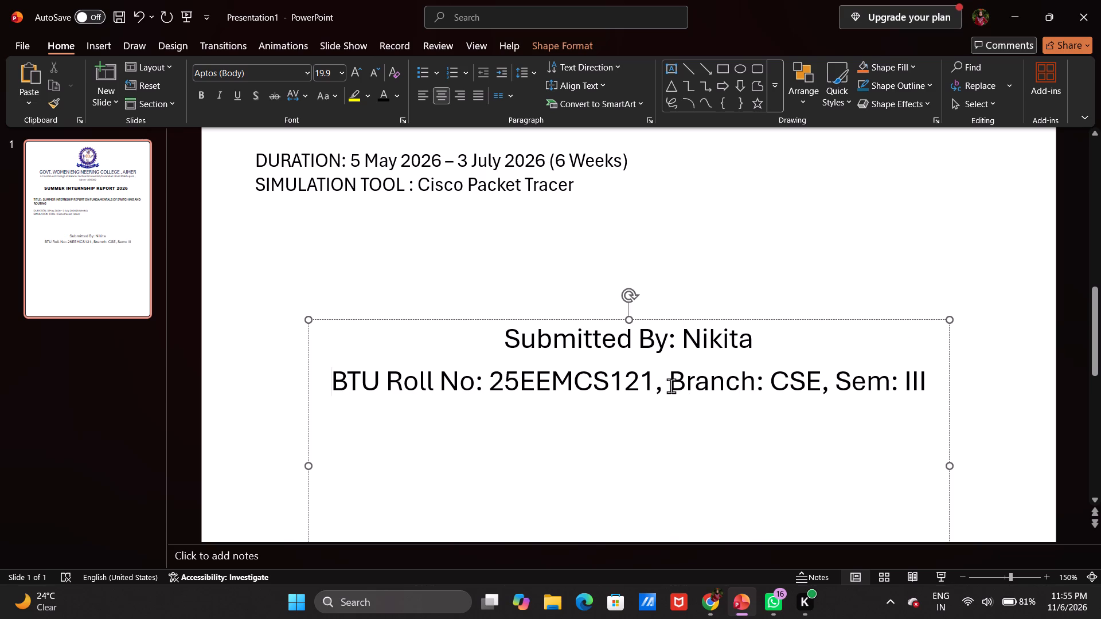
pyautogui.click(671, 386)
pyautogui.press('BackSpace')
pyautogui.press('BackSpace')
pyautogui.press('Return')
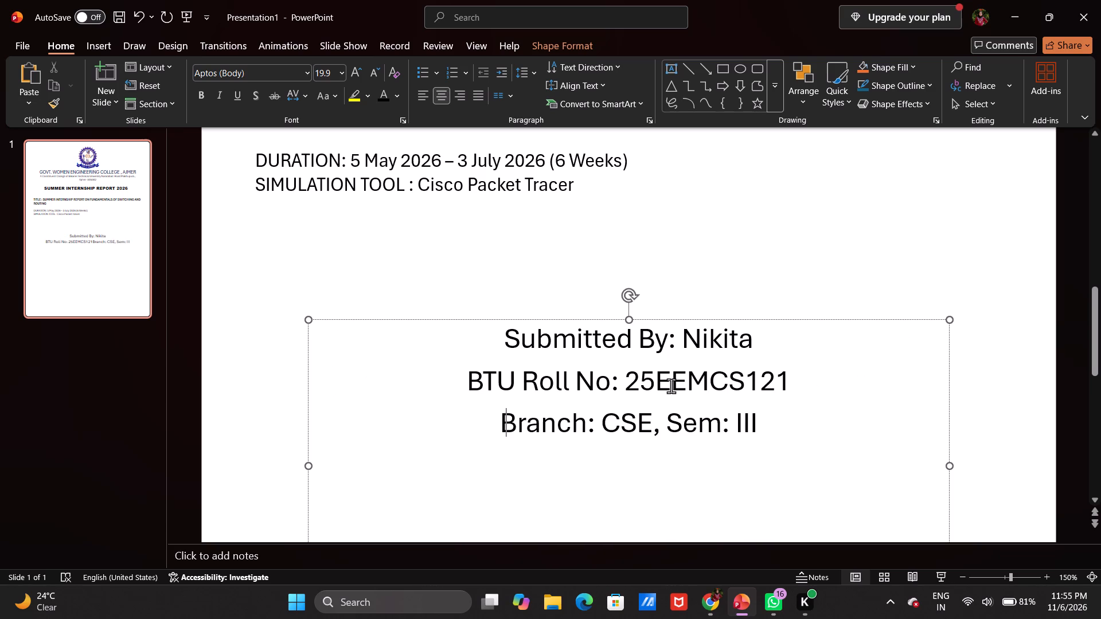
pyautogui.click(662, 430)
pyautogui.press('BackSpace')
pyautogui.press('Return')
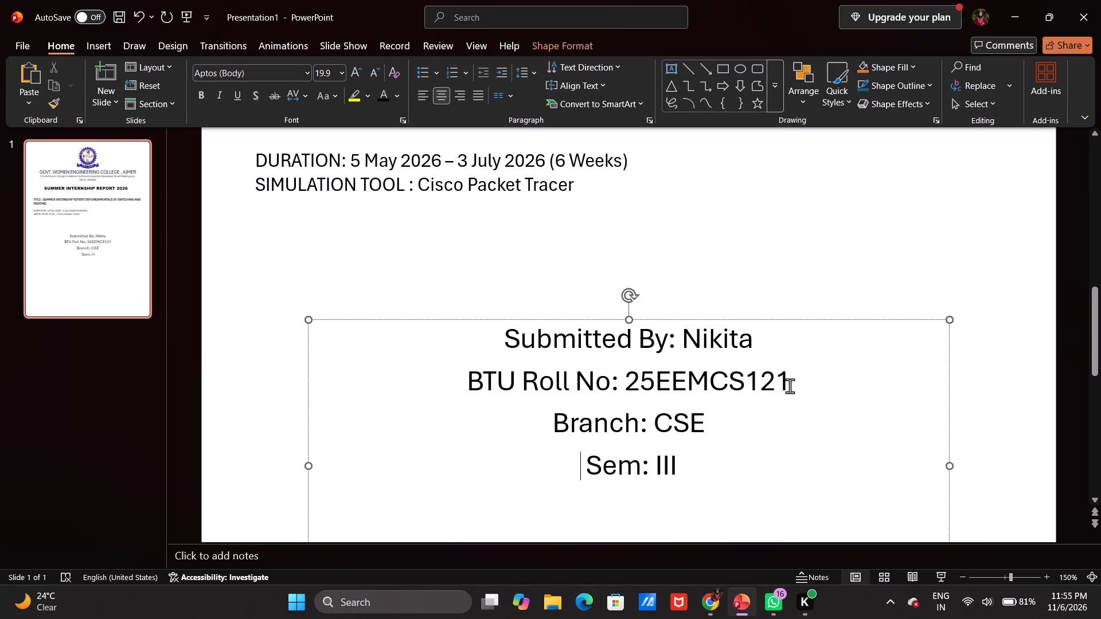
pyautogui.press('Return')
pyautogui.press('BackSpace')
# Left-align the four submission detail lines and set their font size to 14.
pyautogui.moveTo(674, 465); pyautogui.dragTo(487, 311)
pyautogui.click(418, 88)
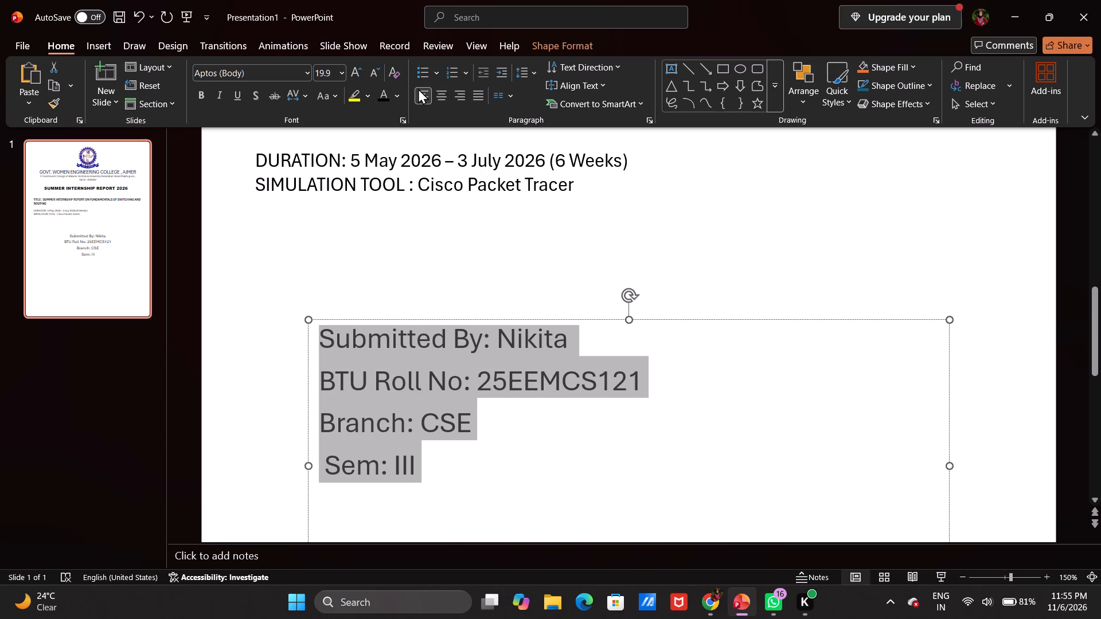
pyautogui.click(339, 68)
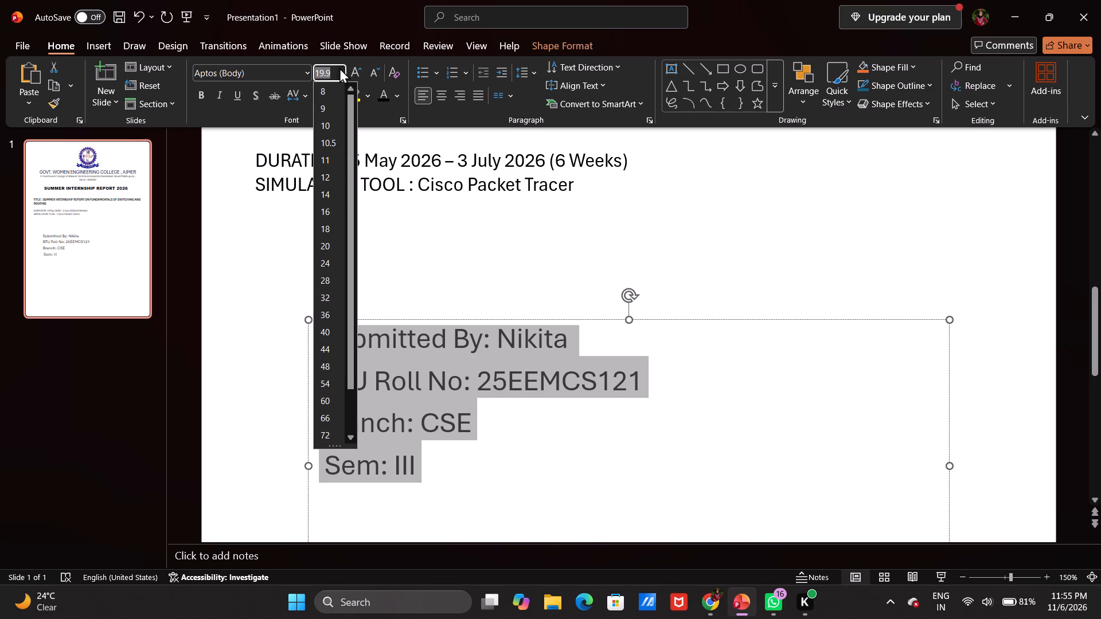
pyautogui.click(327, 191)
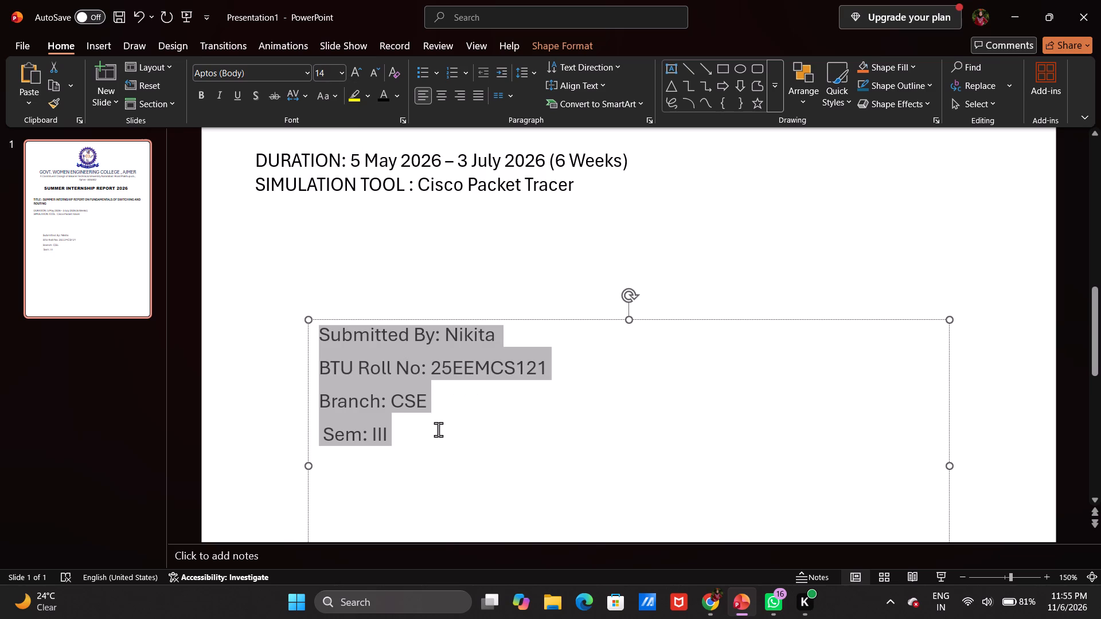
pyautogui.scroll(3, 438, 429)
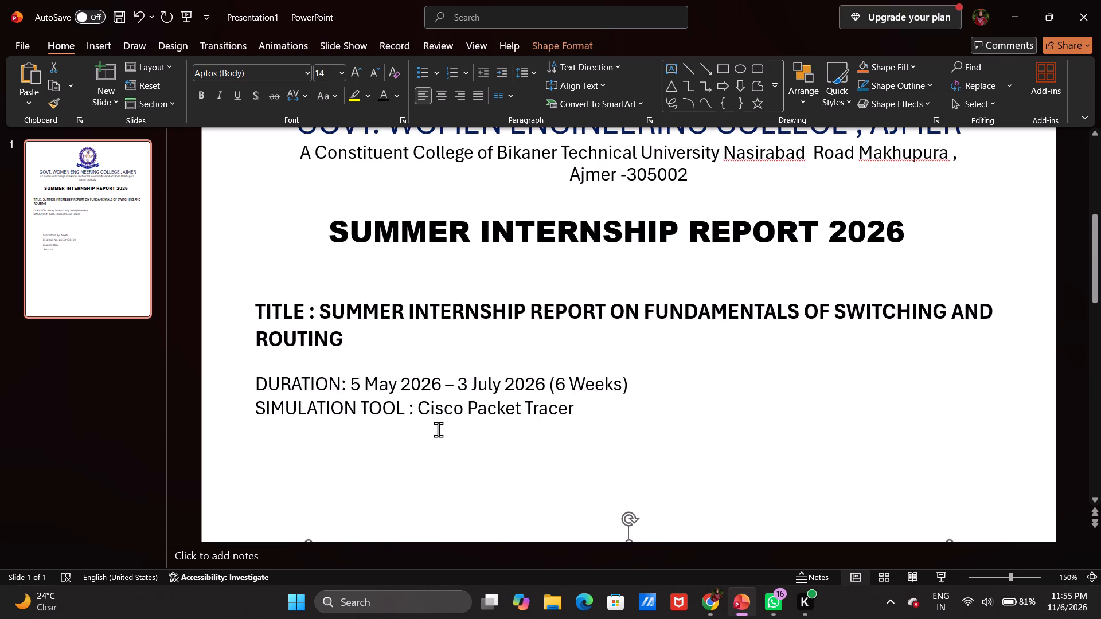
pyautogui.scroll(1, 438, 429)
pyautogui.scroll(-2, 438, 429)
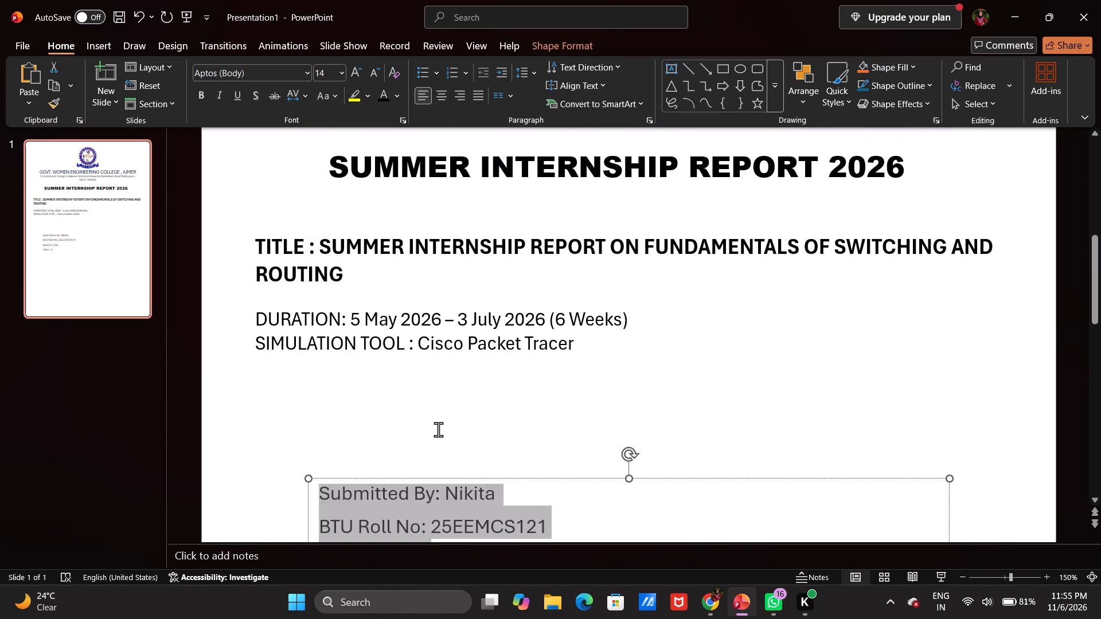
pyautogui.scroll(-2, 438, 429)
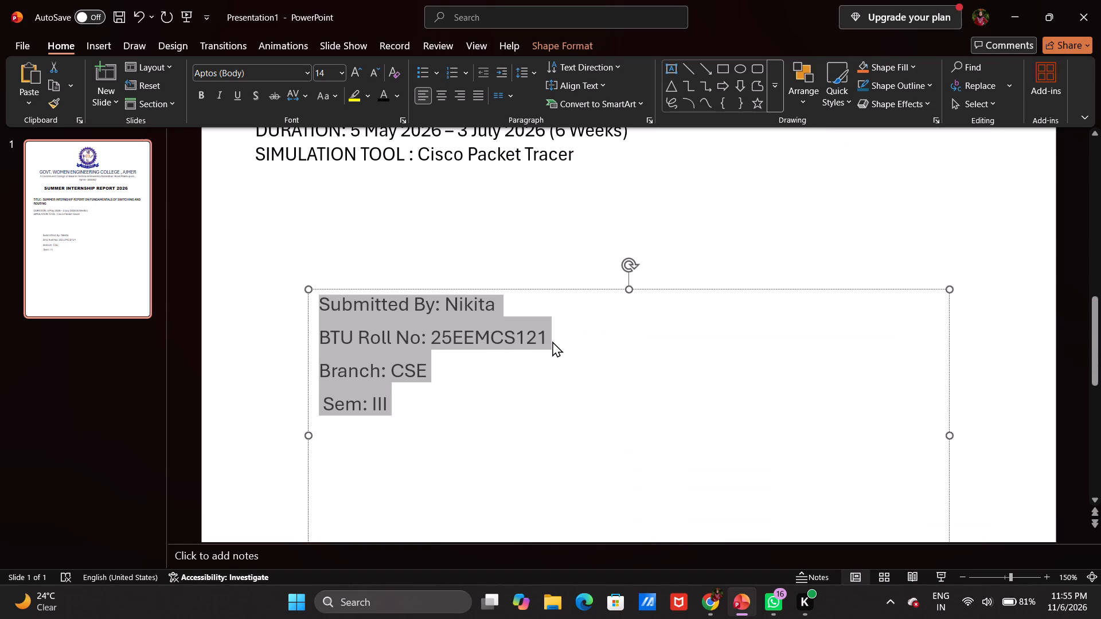
# Shrink the "Submitted By" text box in width and height so it fits closely around its four lines.
pyautogui.click(559, 348)
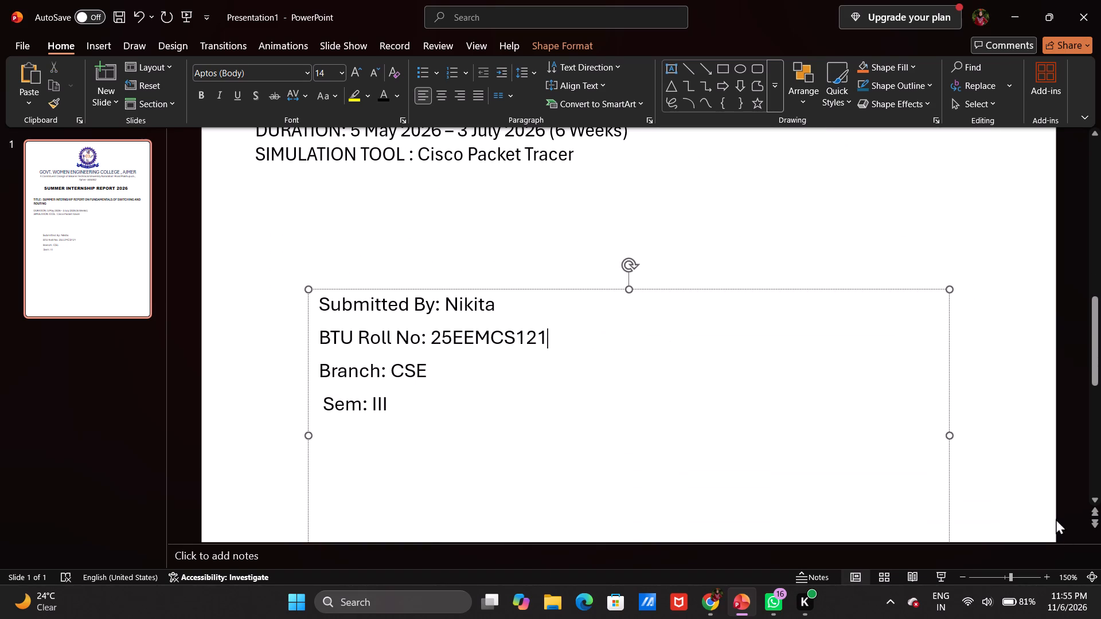
pyautogui.moveTo(950, 433); pyautogui.dragTo(645, 429)
pyautogui.scroll(-6, 610, 409)
pyautogui.scroll(5, 610, 409)
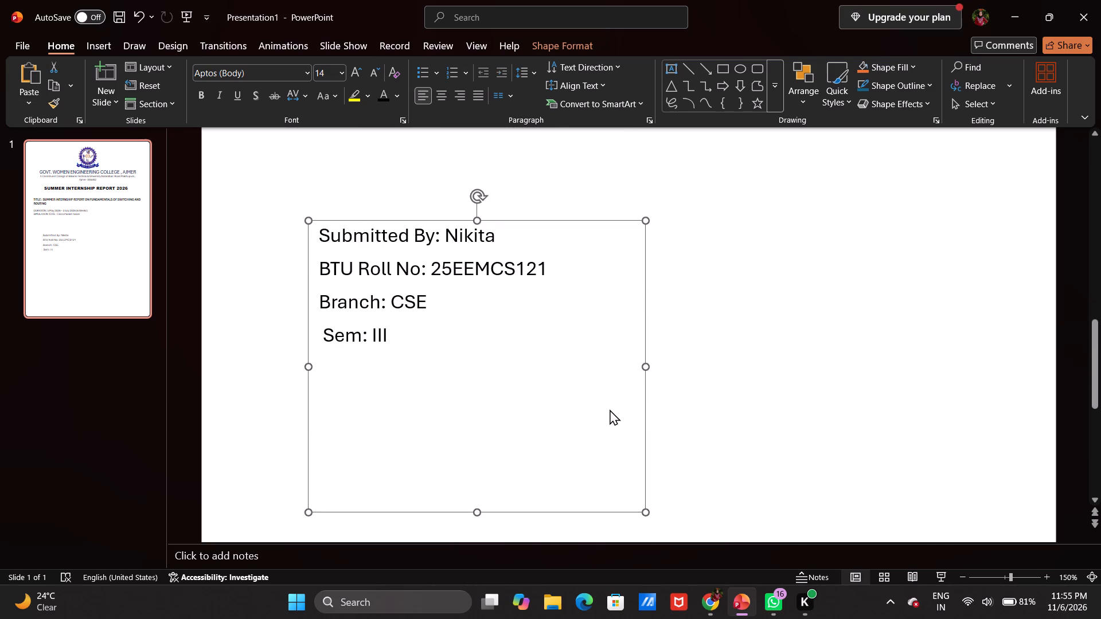
pyautogui.scroll(-5, 610, 409)
pyautogui.scroll(2, 610, 409)
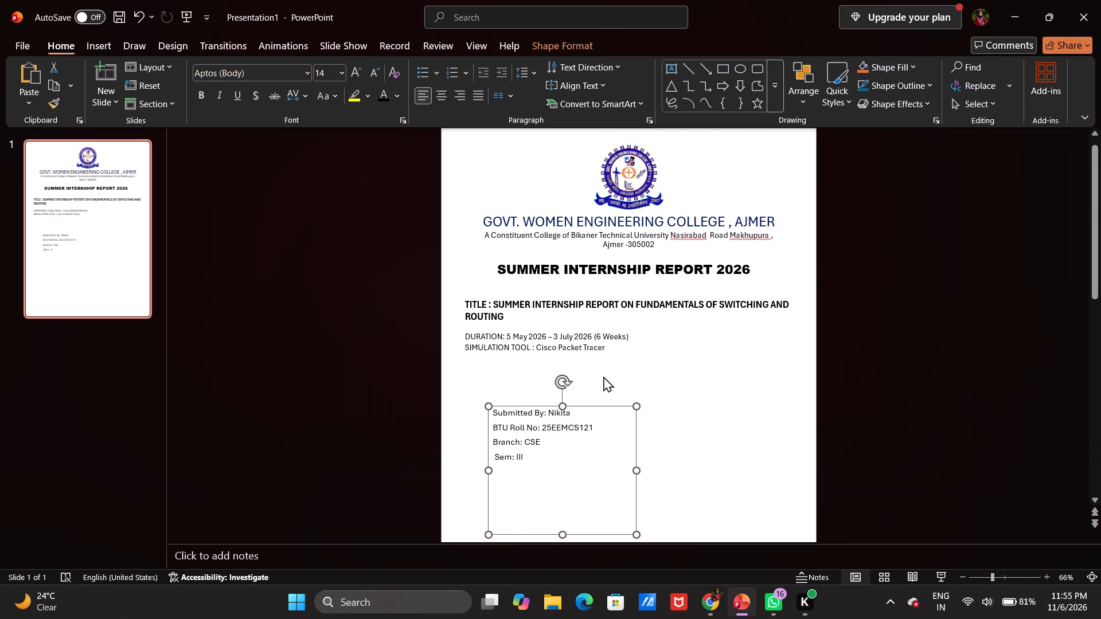
pyautogui.scroll(-1, 594, 402)
pyautogui.moveTo(561, 486); pyautogui.dragTo(552, 438)
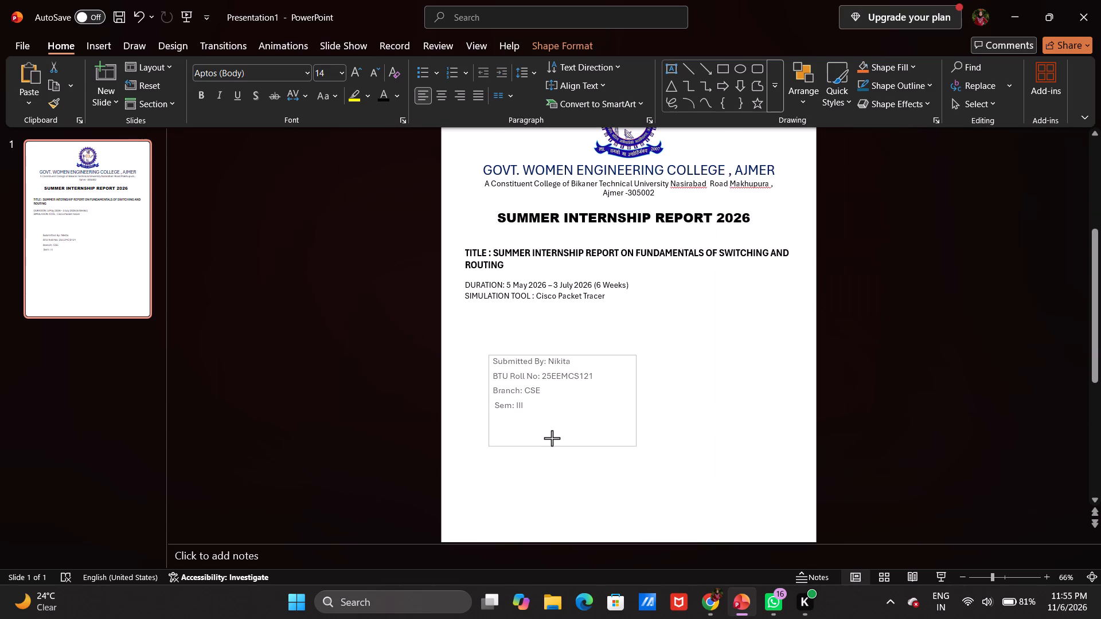
pyautogui.moveTo(552, 438); pyautogui.dragTo(552, 437)
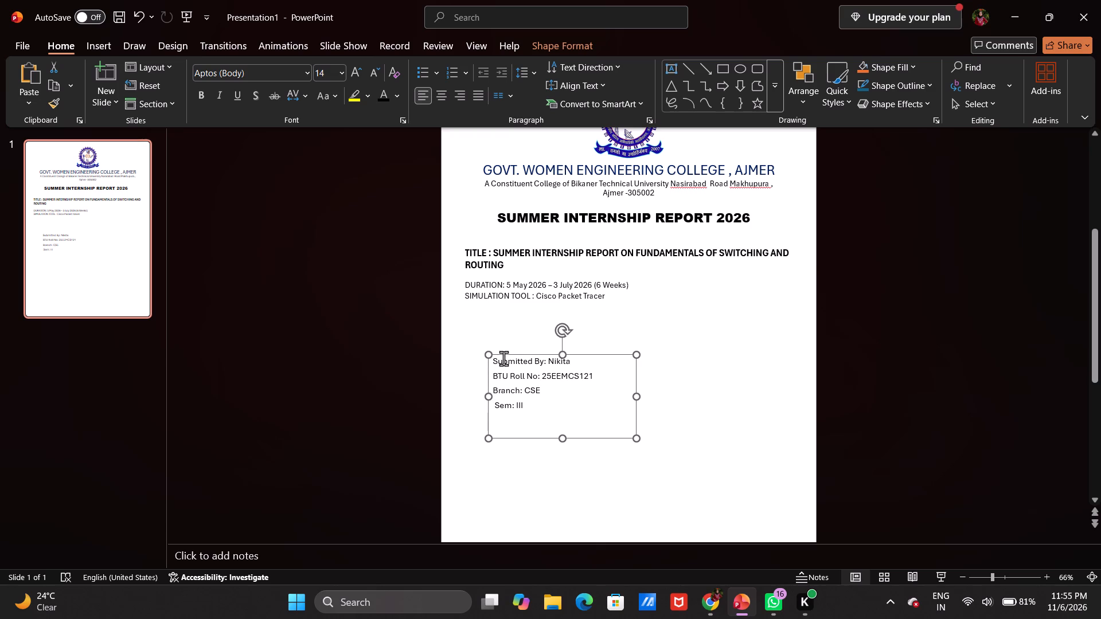
# Move the "Submitted By" text box lower on the page and slightly left.
pyautogui.moveTo(504, 355); pyautogui.dragTo(499, 443)
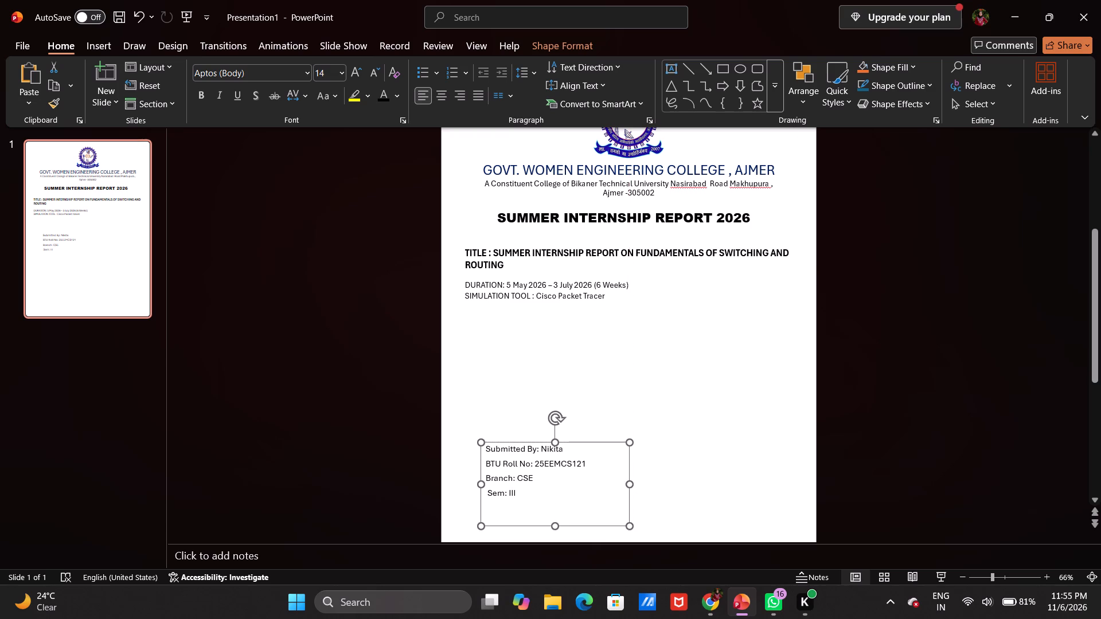
pyautogui.scroll(-3, 499, 443)
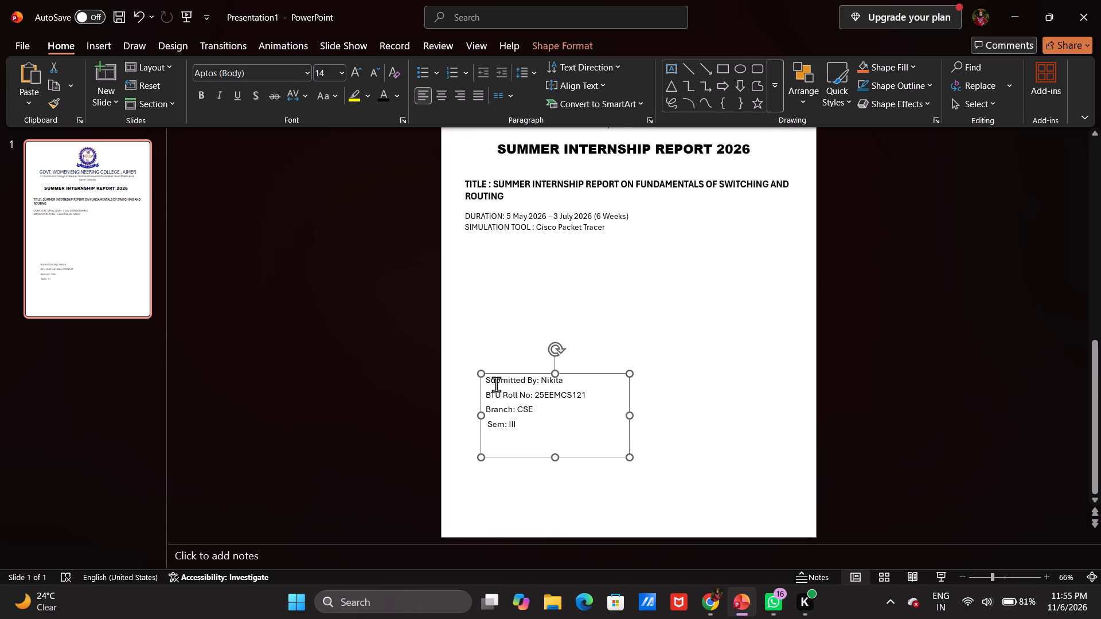
pyautogui.moveTo(497, 374); pyautogui.dragTo(491, 394)
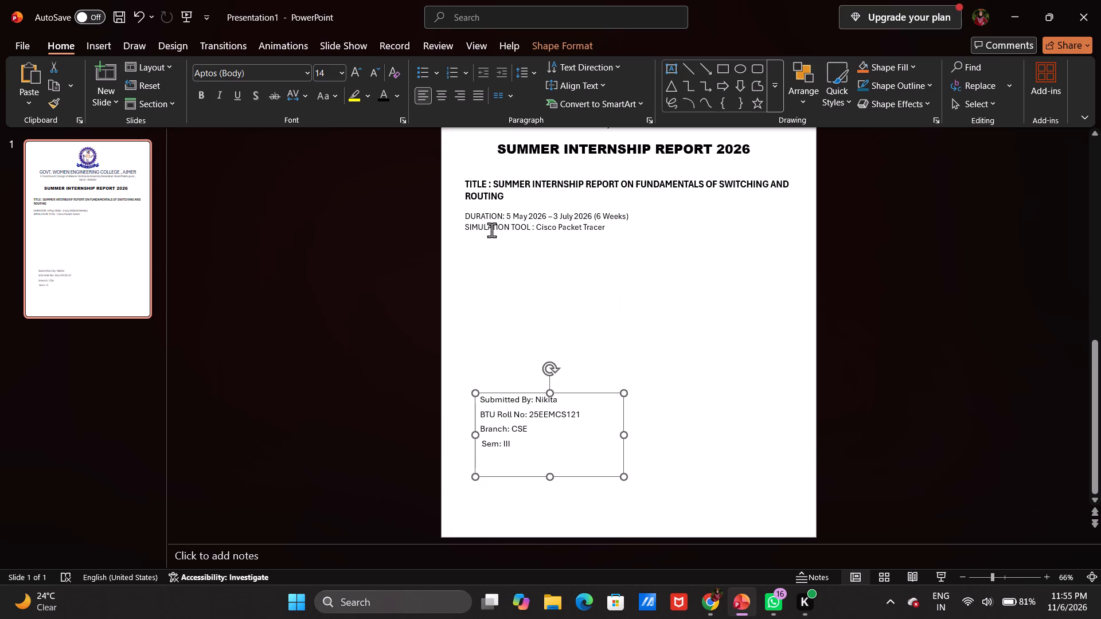
# Move the DURATION and SIMULATION TOOL text box down toward the student details, and bring the TITLE text box down above it.
pyautogui.click(491, 222)
pyautogui.moveTo(471, 207); pyautogui.dragTo(472, 223)
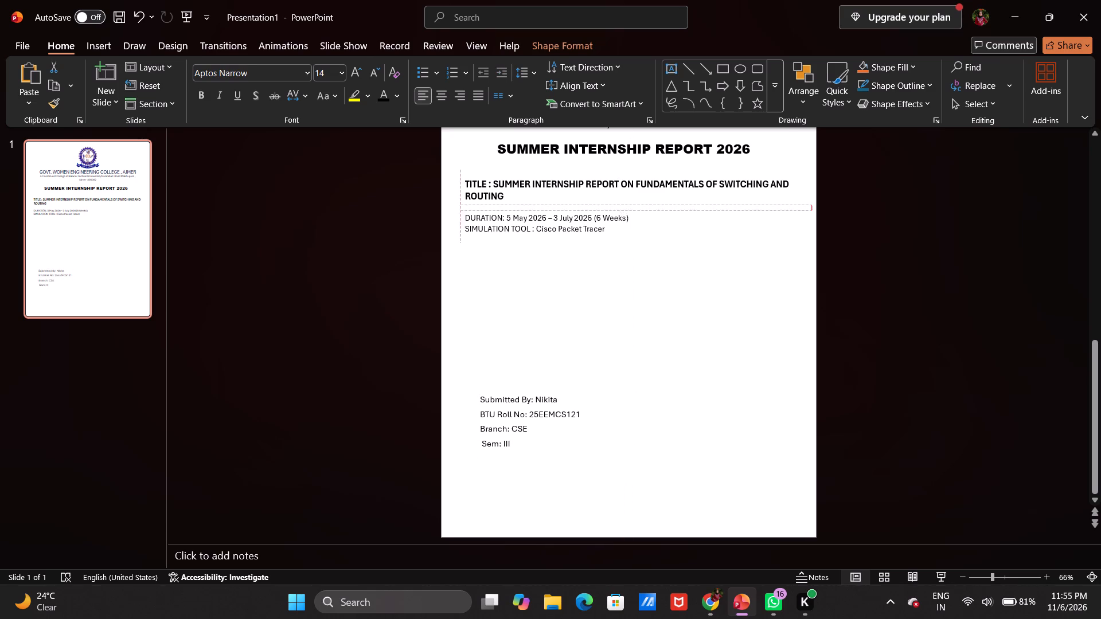
pyautogui.moveTo(472, 223); pyautogui.dragTo(474, 284)
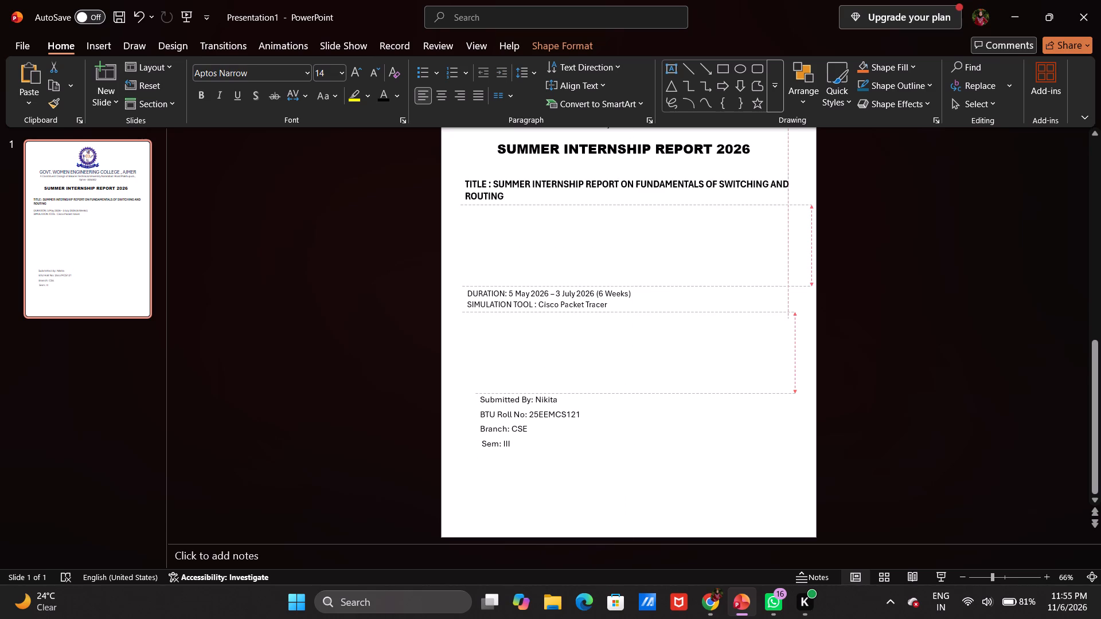
pyautogui.moveTo(474, 284); pyautogui.dragTo(477, 284)
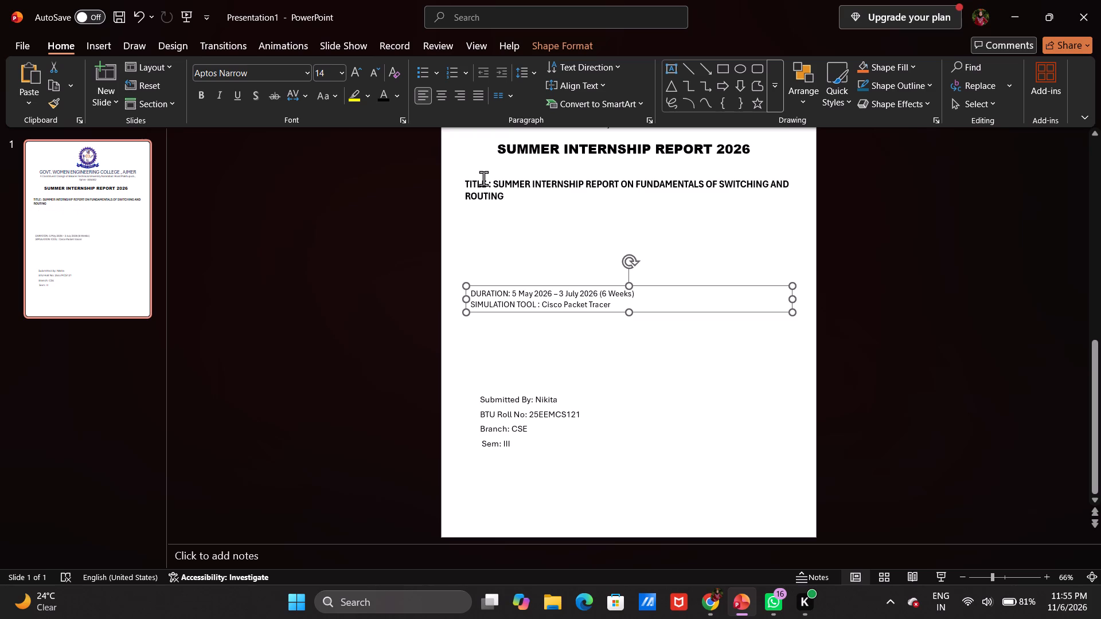
pyautogui.click(483, 179)
pyautogui.moveTo(466, 175); pyautogui.dragTo(474, 228)
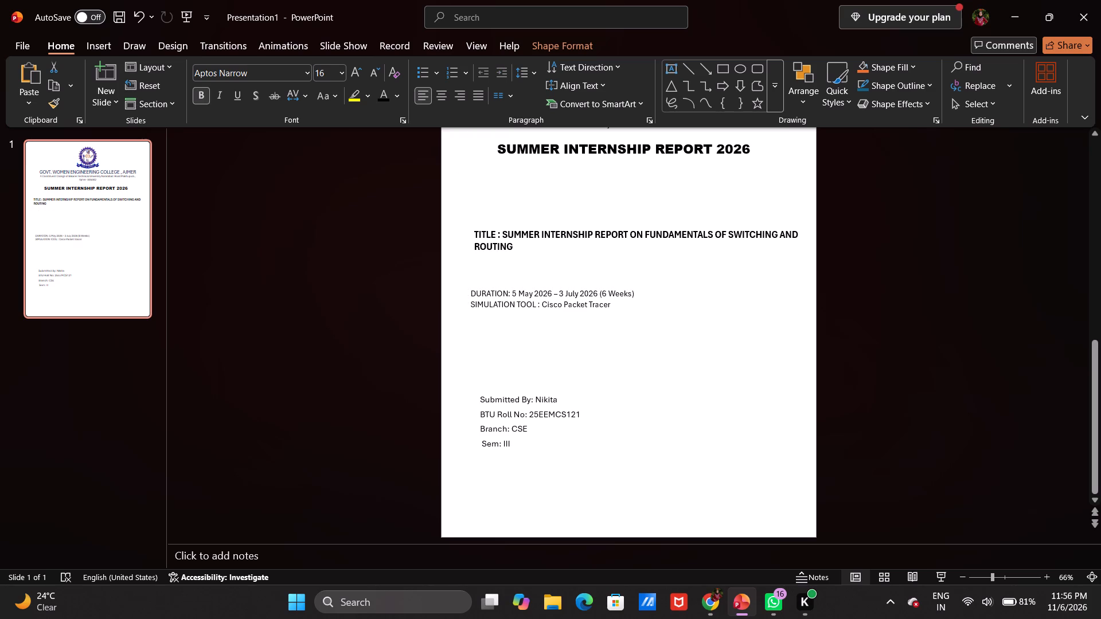
pyautogui.moveTo(474, 228); pyautogui.dragTo(470, 226)
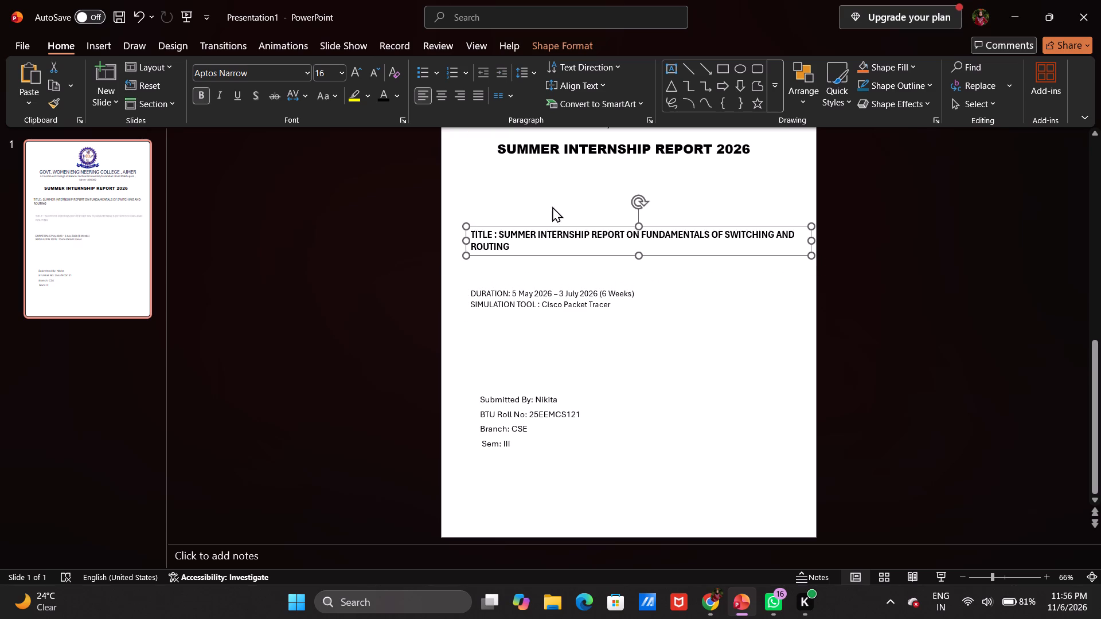
# Move the "SUMMER INTERNSHIP REPORT 2026" heading down to sit a little above the TITLE text.
pyautogui.scroll(1, 568, 202)
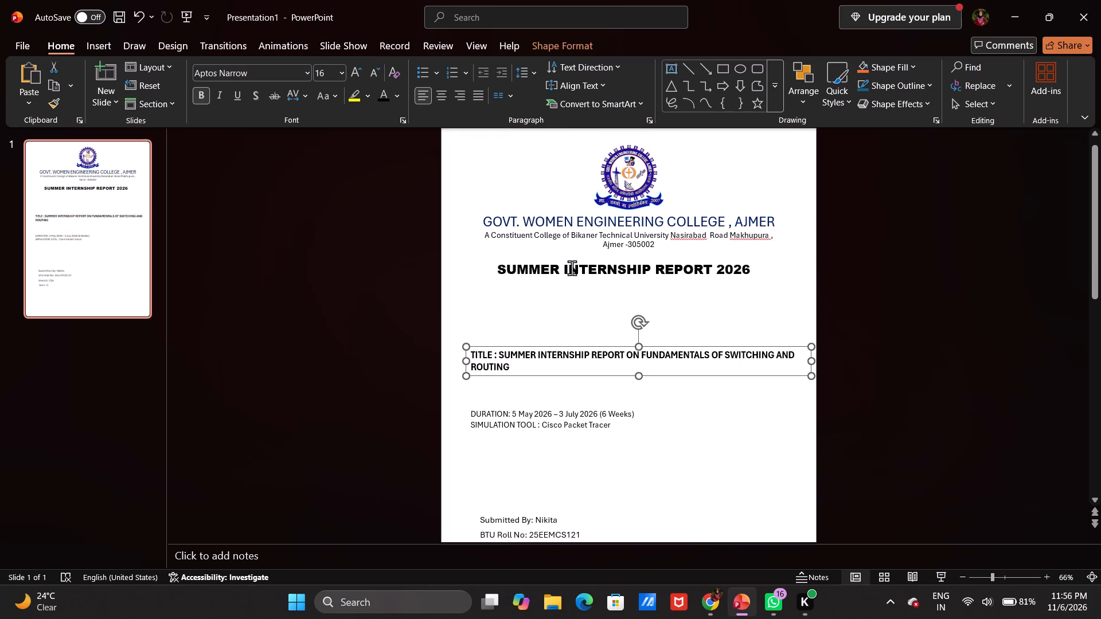
pyautogui.click(572, 268)
pyautogui.moveTo(505, 260); pyautogui.dragTo(499, 294)
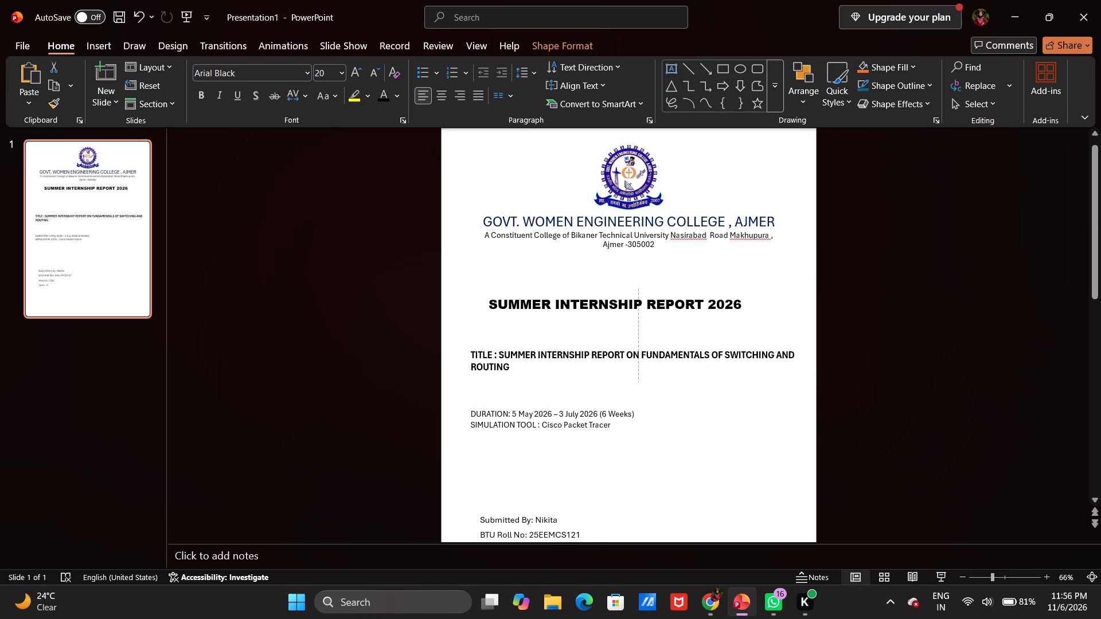
pyautogui.moveTo(499, 294); pyautogui.dragTo(502, 304)
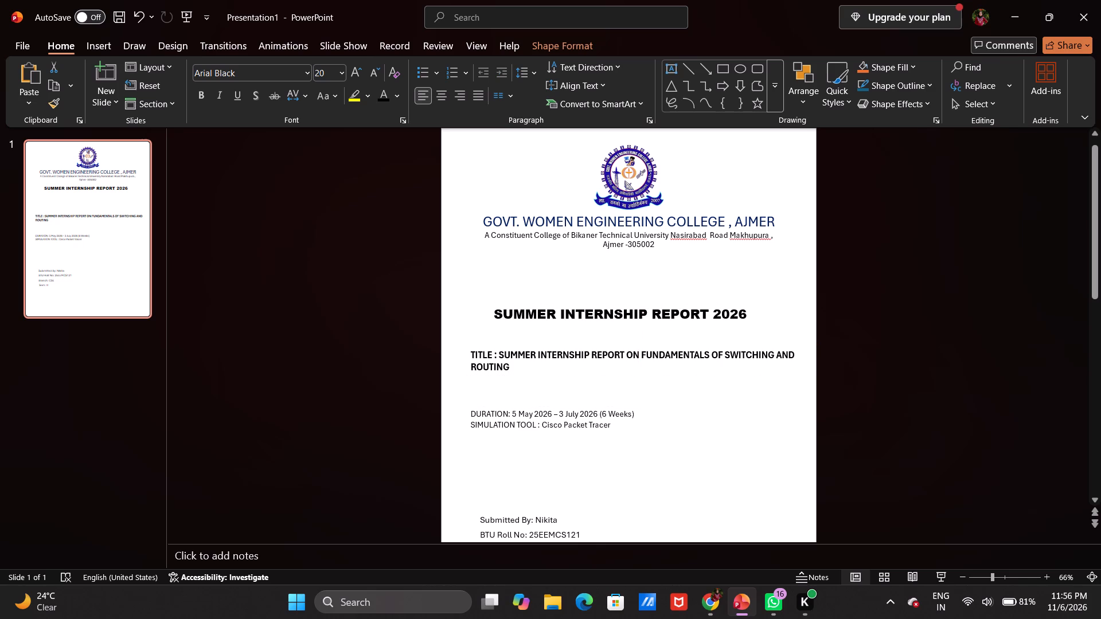
pyautogui.moveTo(502, 304); pyautogui.dragTo(502, 305)
# Move the college name and address text box down, leaving space below the logo.
pyautogui.click(564, 235)
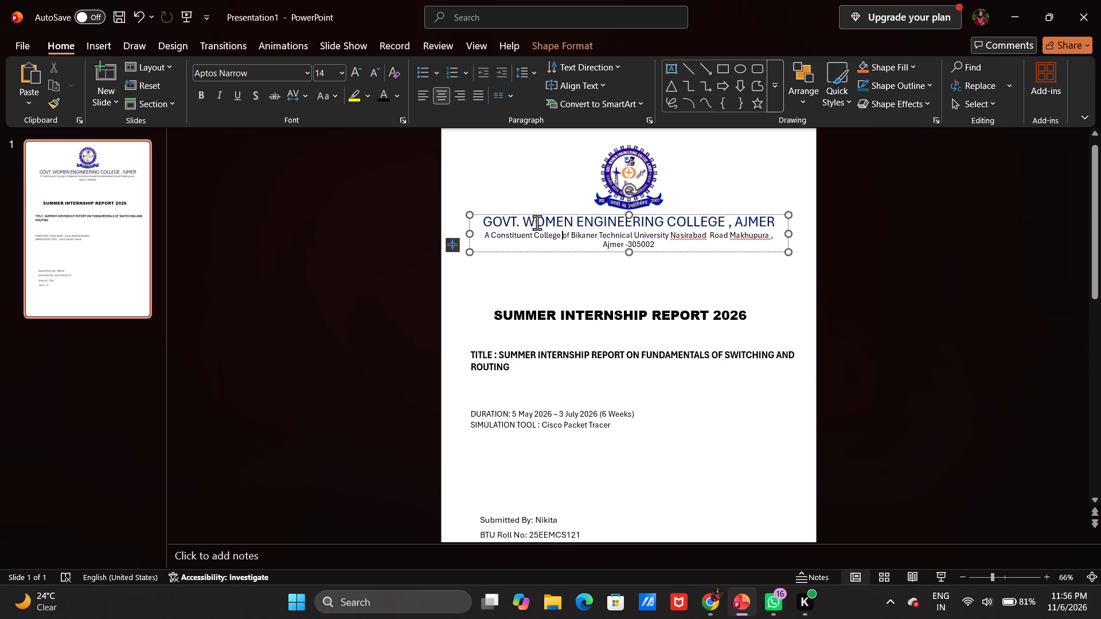
pyautogui.moveTo(495, 214); pyautogui.dragTo(493, 245)
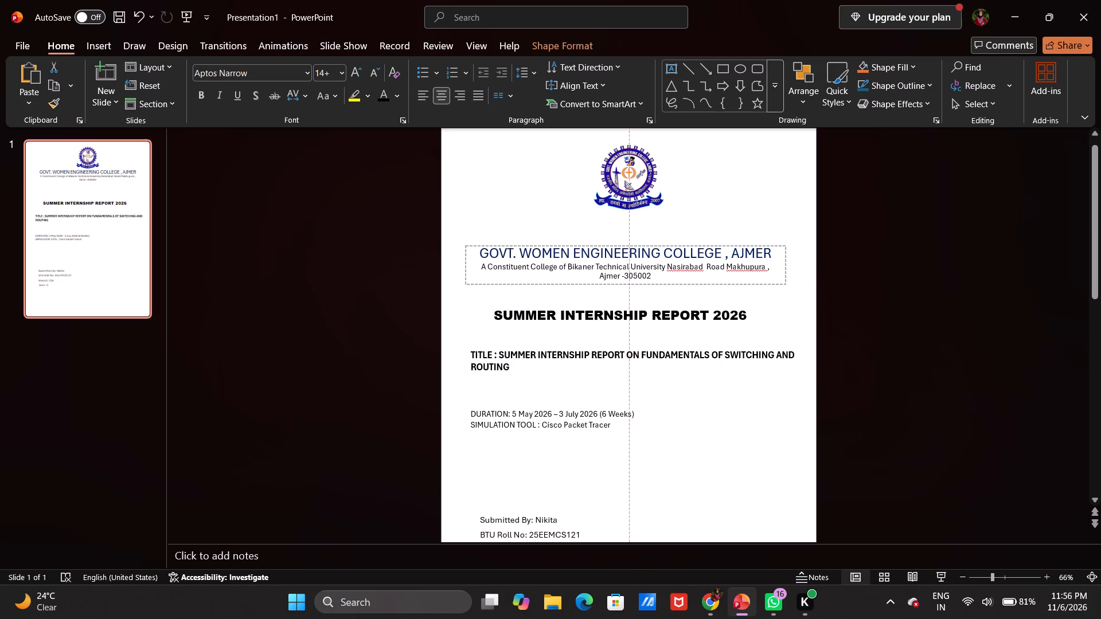
pyautogui.moveTo(493, 245); pyautogui.dragTo(492, 246)
# Enlarge the college logo by widening it on both sides and extending its bottom edge toward the college name.
pyautogui.click(639, 170)
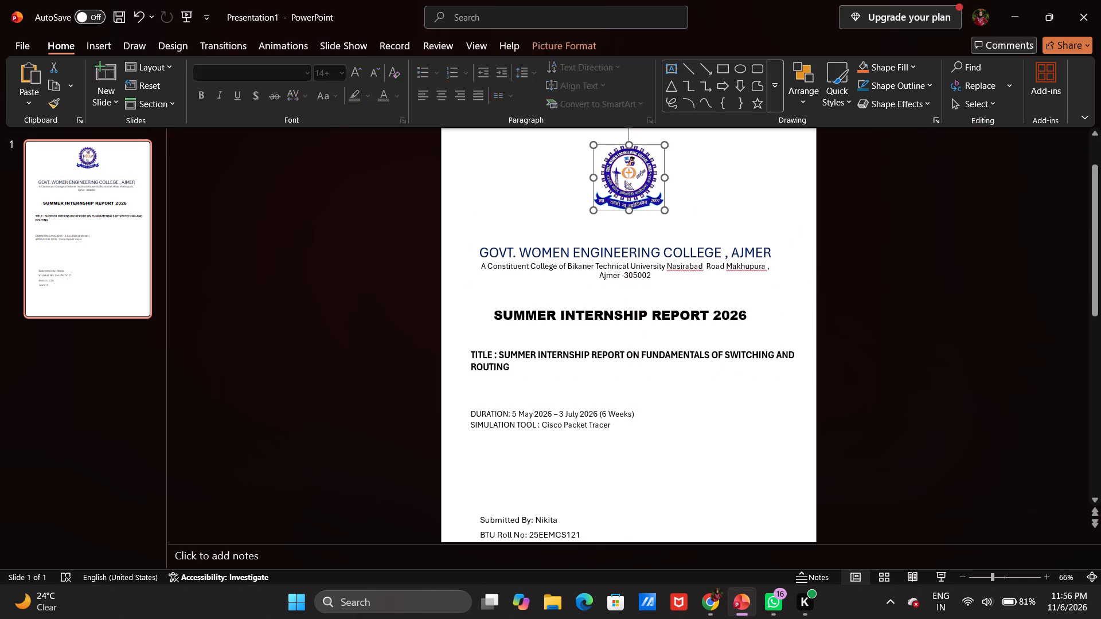
pyautogui.moveTo(662, 177); pyautogui.dragTo(681, 181)
pyautogui.moveTo(595, 177); pyautogui.dragTo(579, 178)
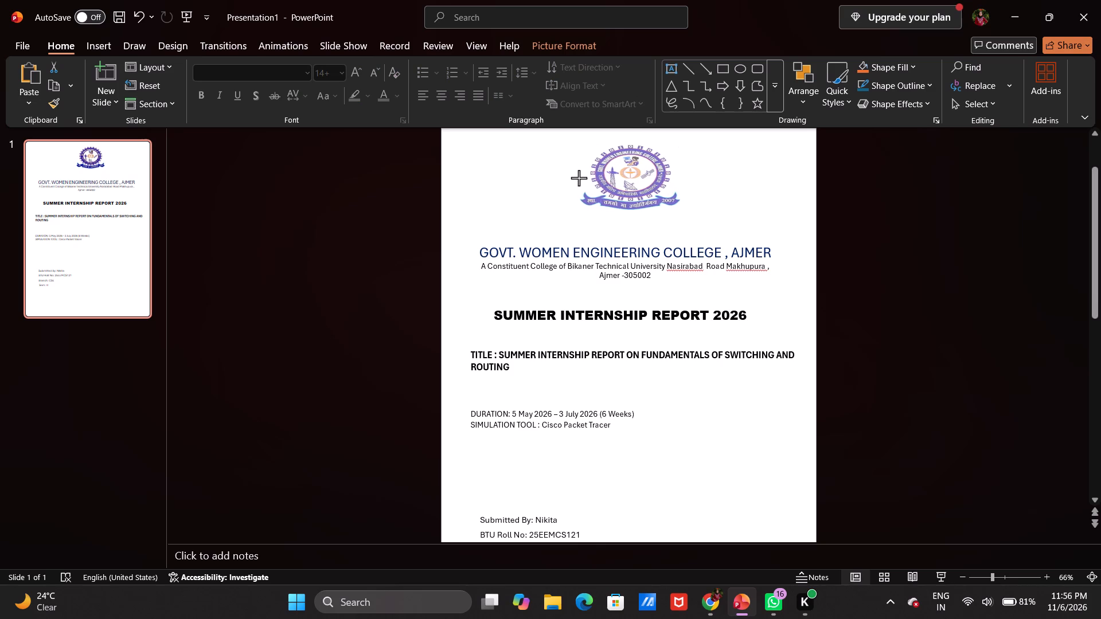
pyautogui.moveTo(579, 178); pyautogui.dragTo(578, 179)
pyautogui.moveTo(628, 211); pyautogui.dragTo(628, 232)
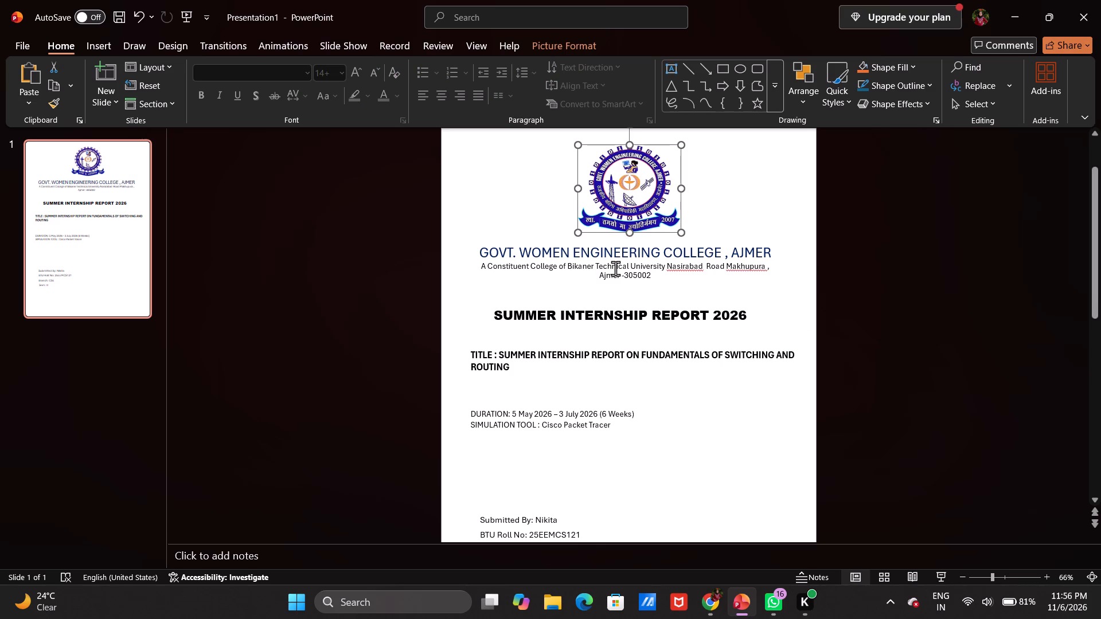
# Move the college name and address text box further down to leave a gap below the enlarged logo.
pyautogui.click(615, 268)
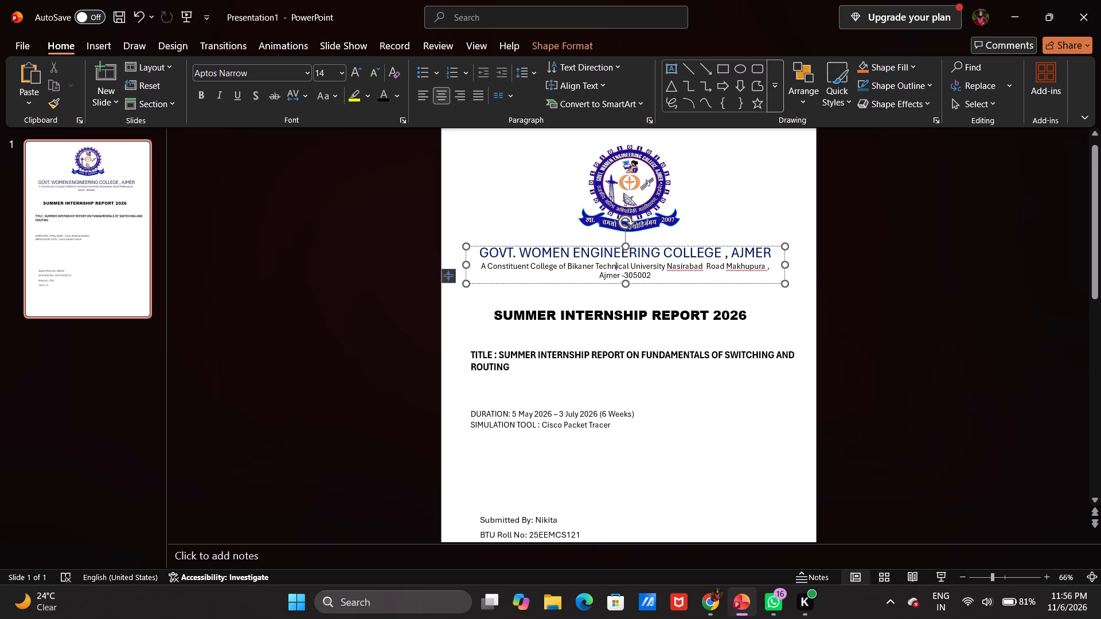
pyautogui.moveTo(482, 245); pyautogui.dragTo(483, 258)
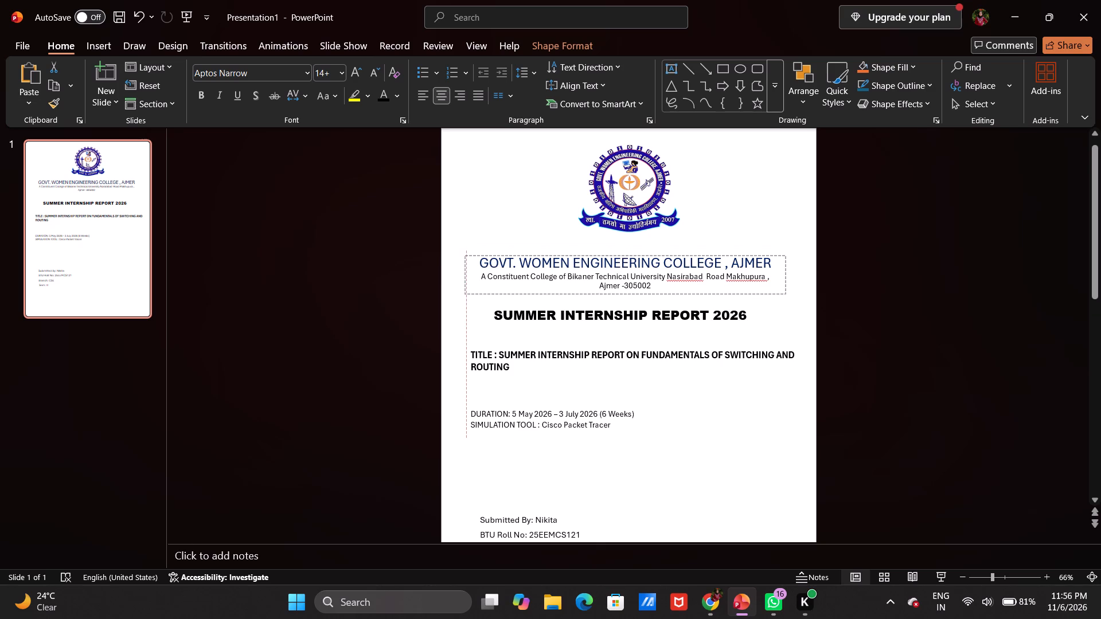
pyautogui.moveTo(483, 258); pyautogui.dragTo(483, 258)
# Shift the DURATION and SIMULATION TOOL text box further down, and move the TITLE text box down to stay just above it.
pyautogui.click(513, 323)
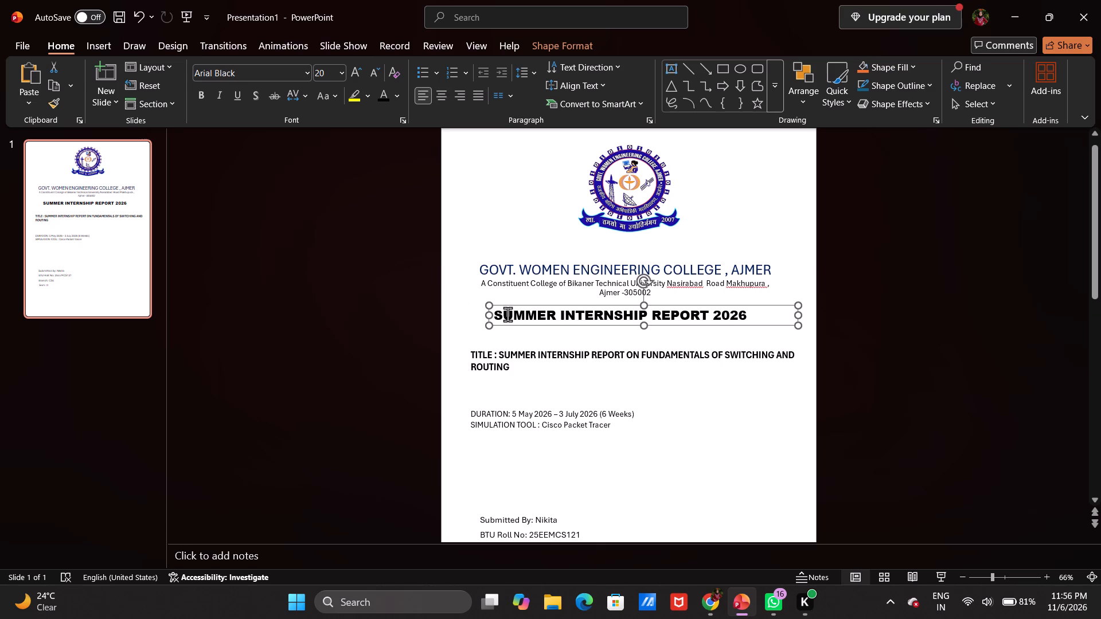
pyautogui.scroll(-1, 526, 393)
pyautogui.click(523, 410)
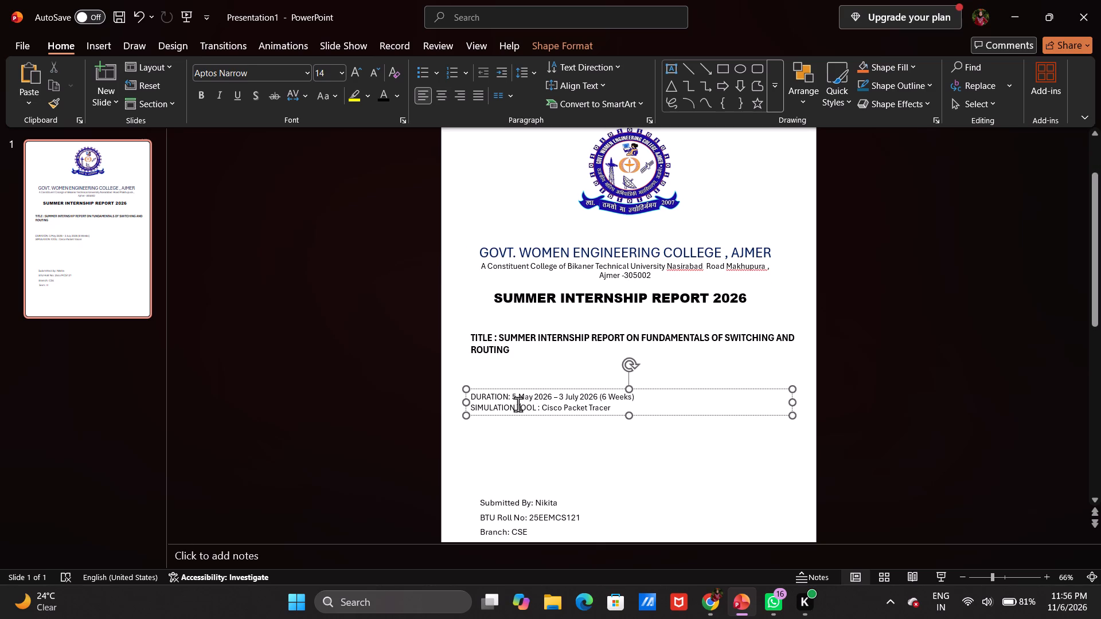
pyautogui.moveTo(502, 387); pyautogui.dragTo(505, 418)
pyautogui.click(511, 339)
pyautogui.moveTo(503, 329); pyautogui.dragTo(502, 375)
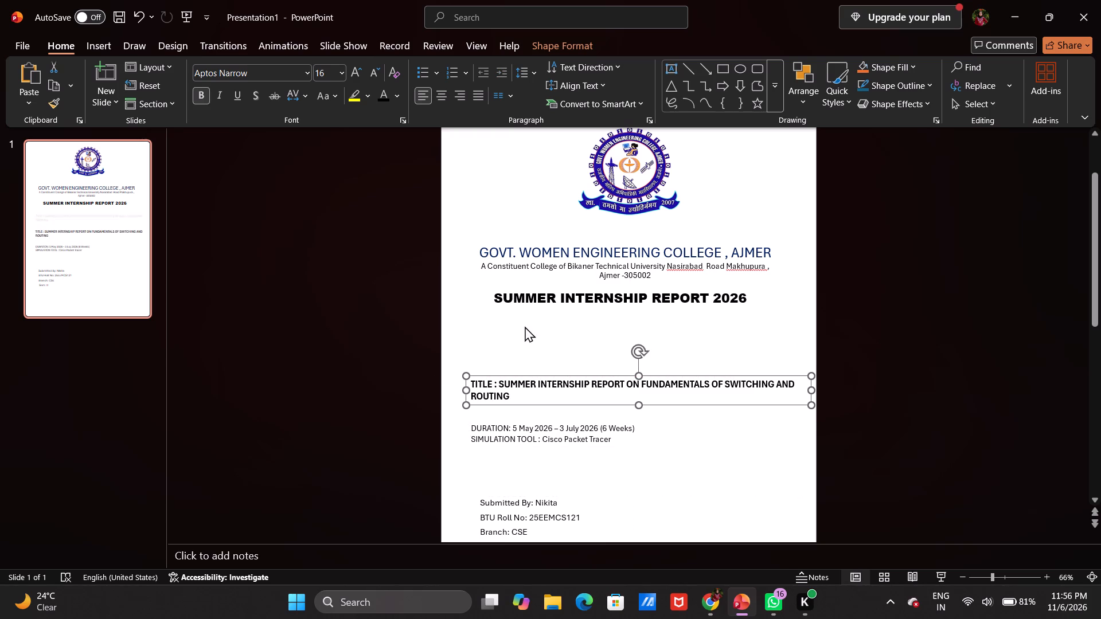
# Move the "SUMMER INTERNSHIP REPORT 2026" heading down, about midway between the college address and the TITLE text, and check the page layout.
pyautogui.click(548, 293)
pyautogui.moveTo(548, 293); pyautogui.dragTo(548, 306)
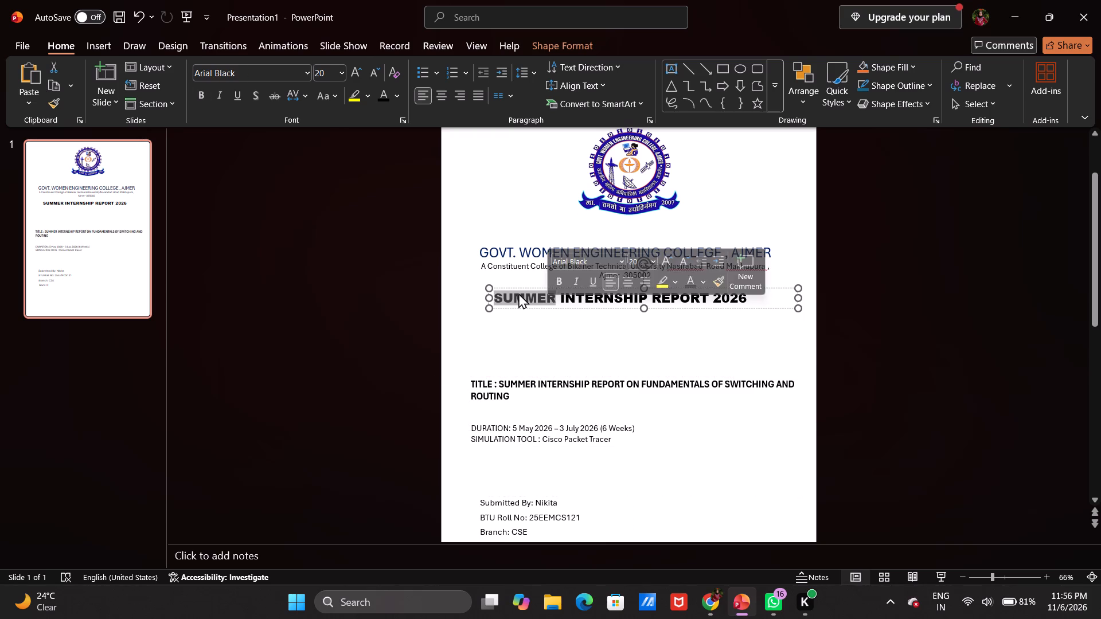
pyautogui.moveTo(503, 287); pyautogui.dragTo(502, 324)
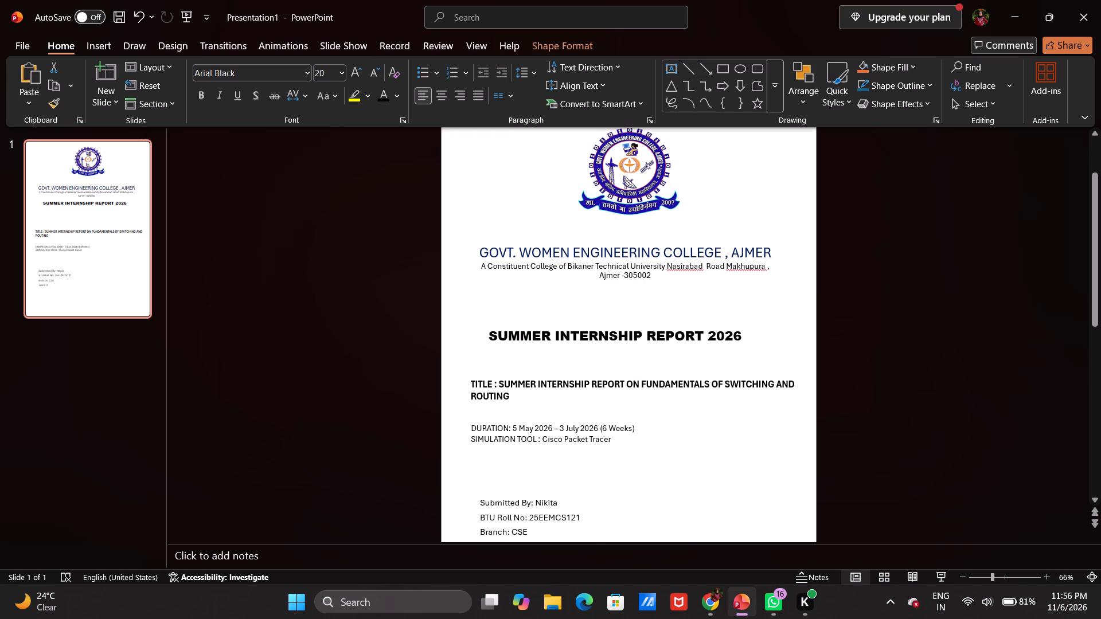
pyautogui.moveTo(502, 324); pyautogui.dragTo(503, 322)
pyautogui.scroll(1, 522, 256)
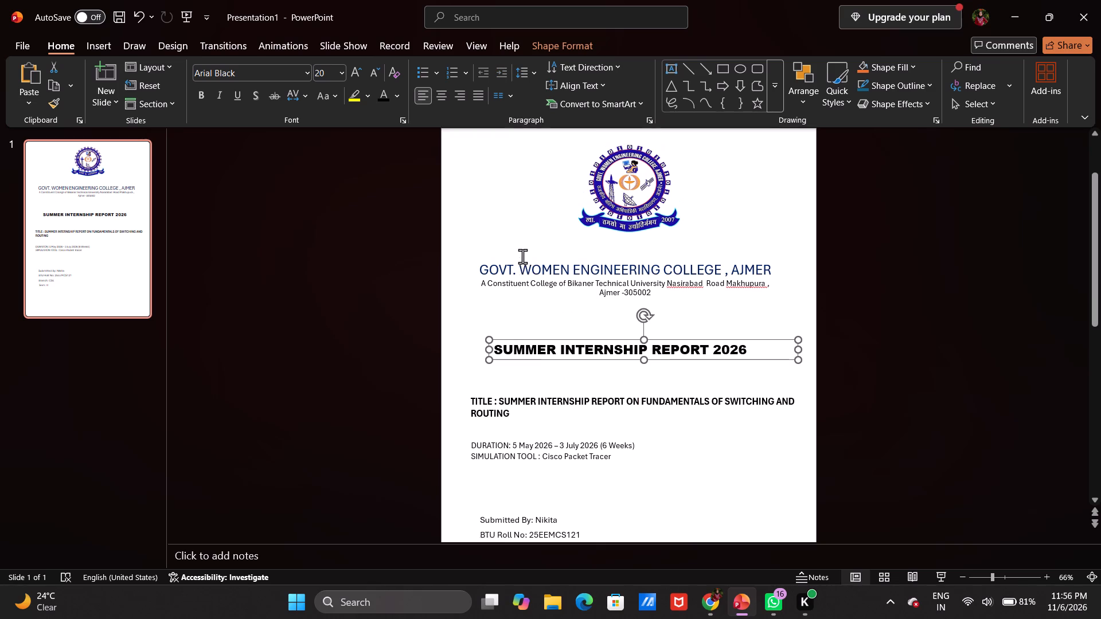
pyautogui.scroll(1, 522, 256)
pyautogui.scroll(-1, 522, 256)
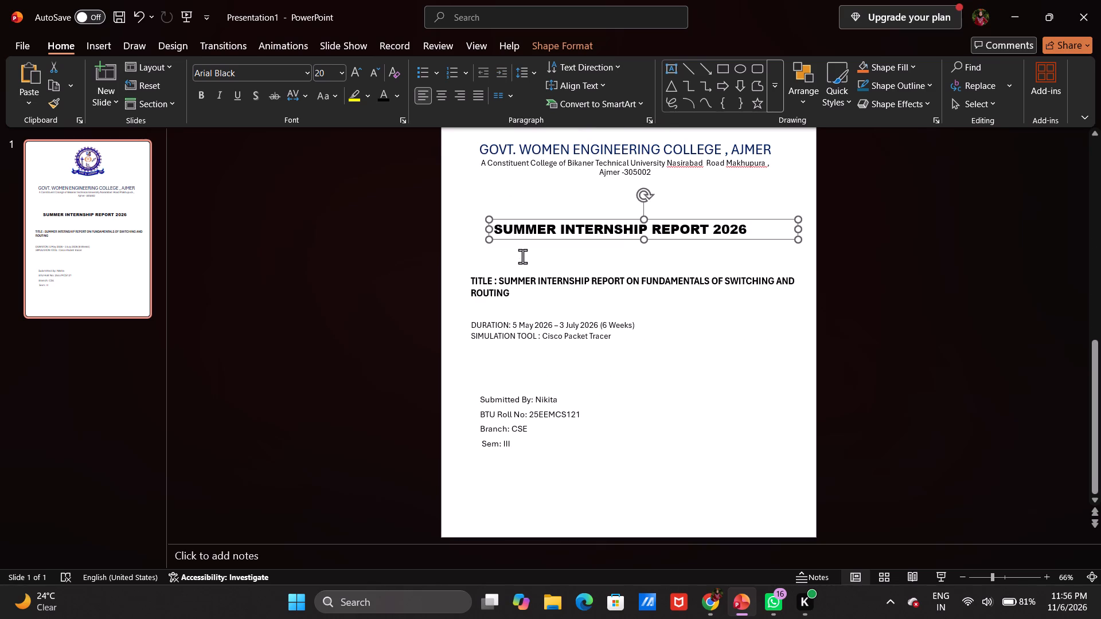
pyautogui.scroll(-1, 522, 256)
pyautogui.click(642, 424)
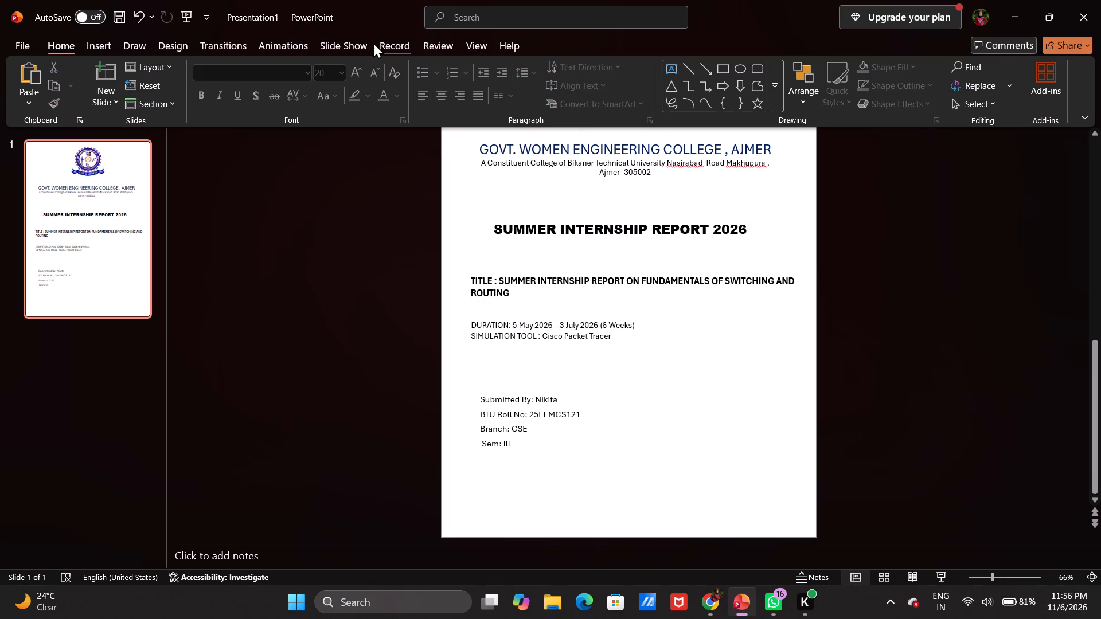
# Insert a new horizontal text box in the blank area to the right of the "Submitted By" details.
pyautogui.click(103, 55)
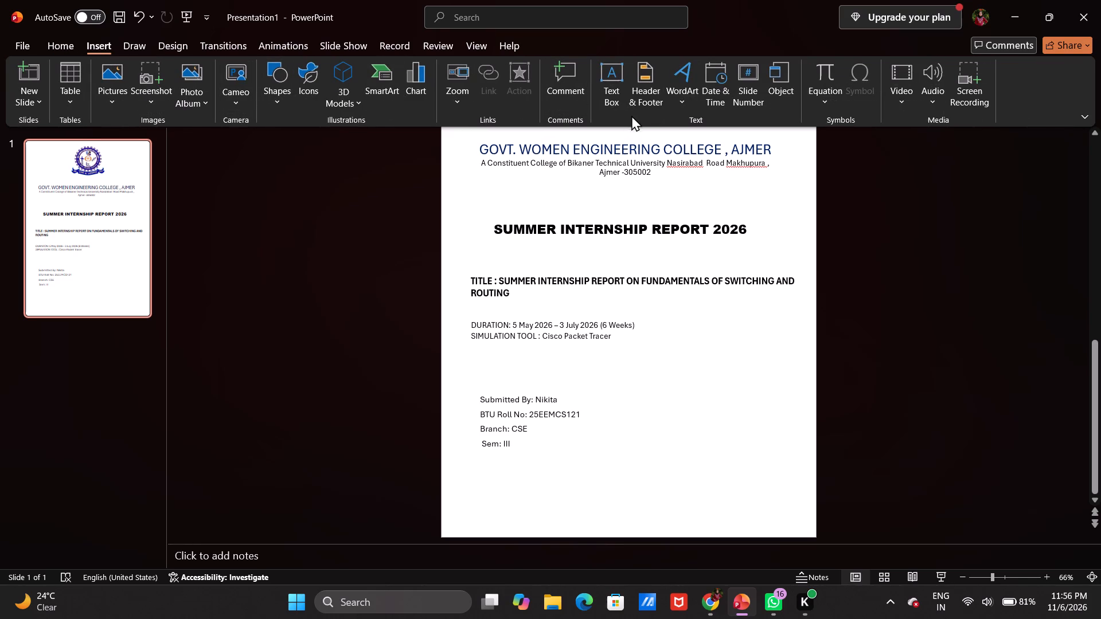
pyautogui.click(610, 105)
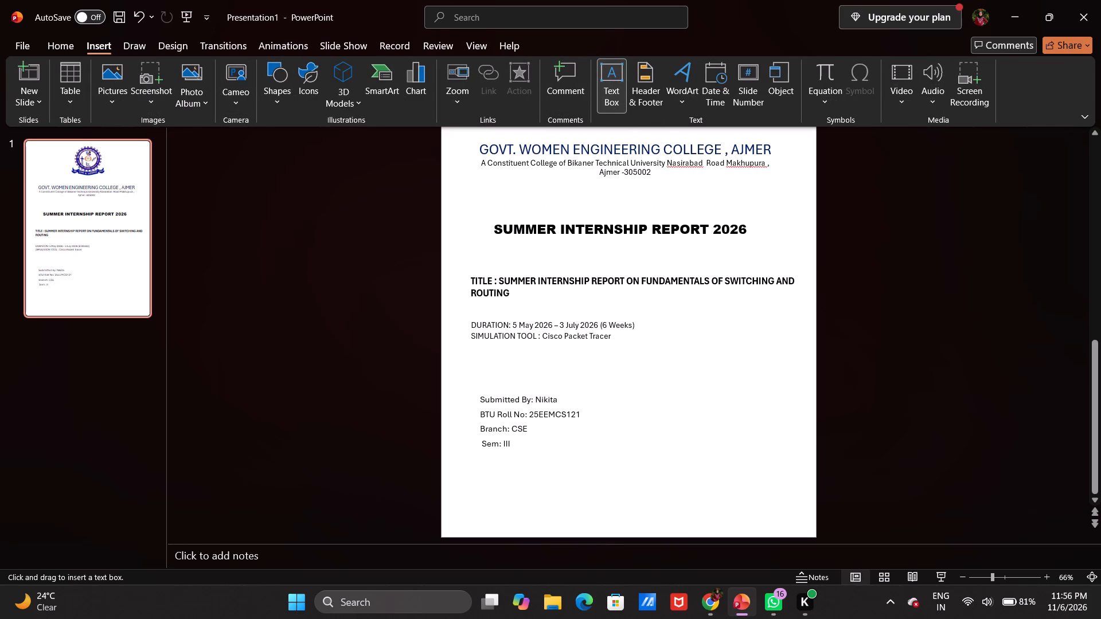
pyautogui.click(681, 424)
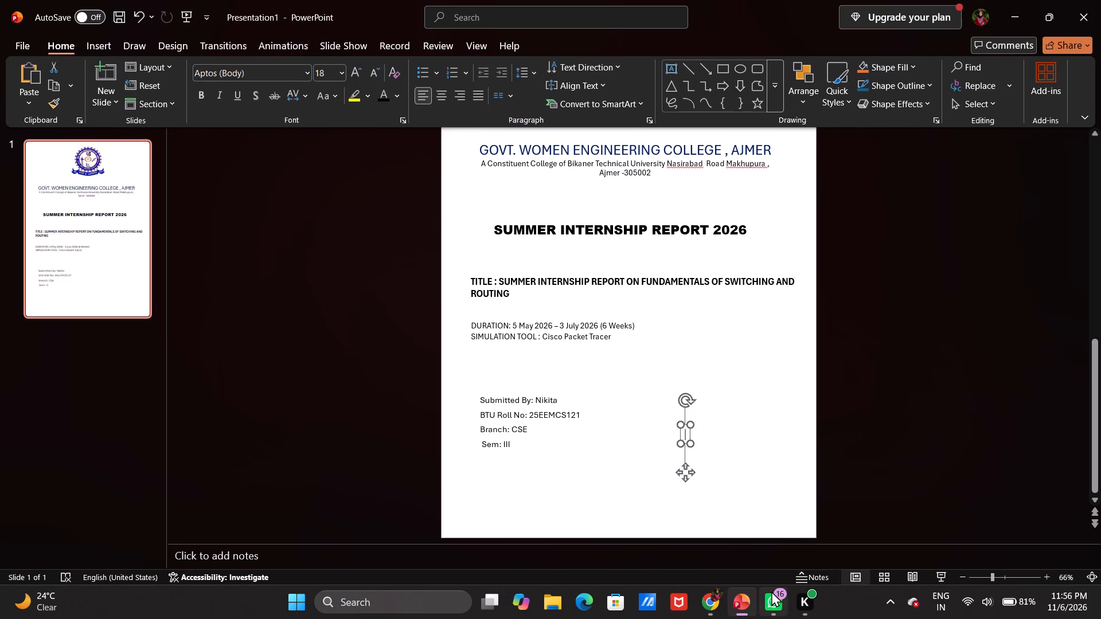
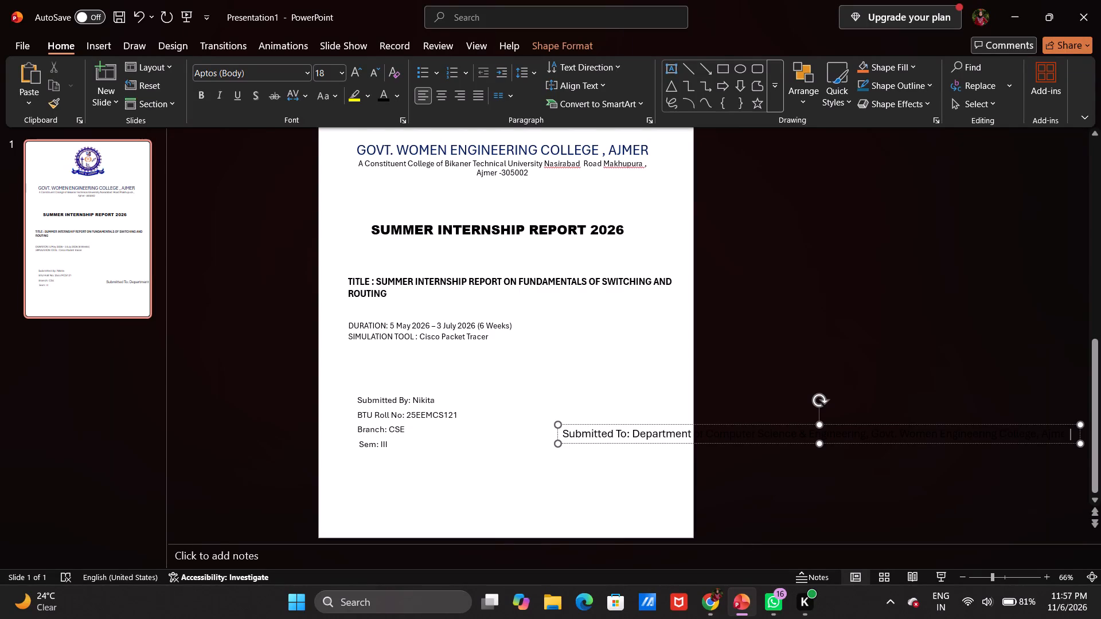
# Move the "Submitted To" text box onto the page and narrow it so its text wraps to the right of the "Submitted By" details.
pyautogui.moveTo(1076, 436); pyautogui.dragTo(967, 440)
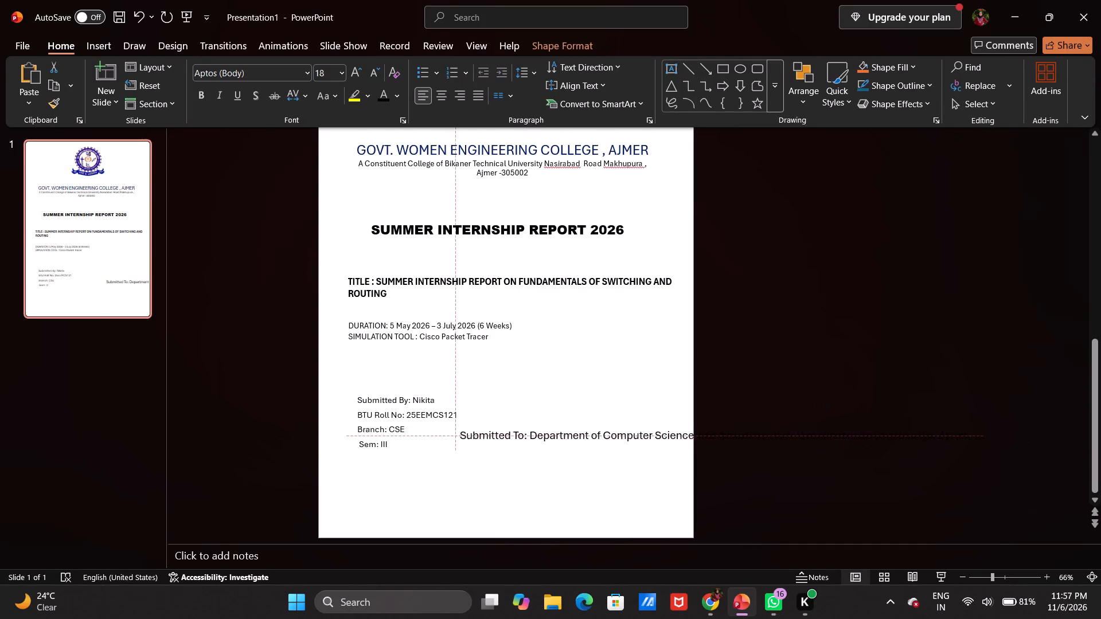
pyautogui.moveTo(967, 440); pyautogui.dragTo(928, 461)
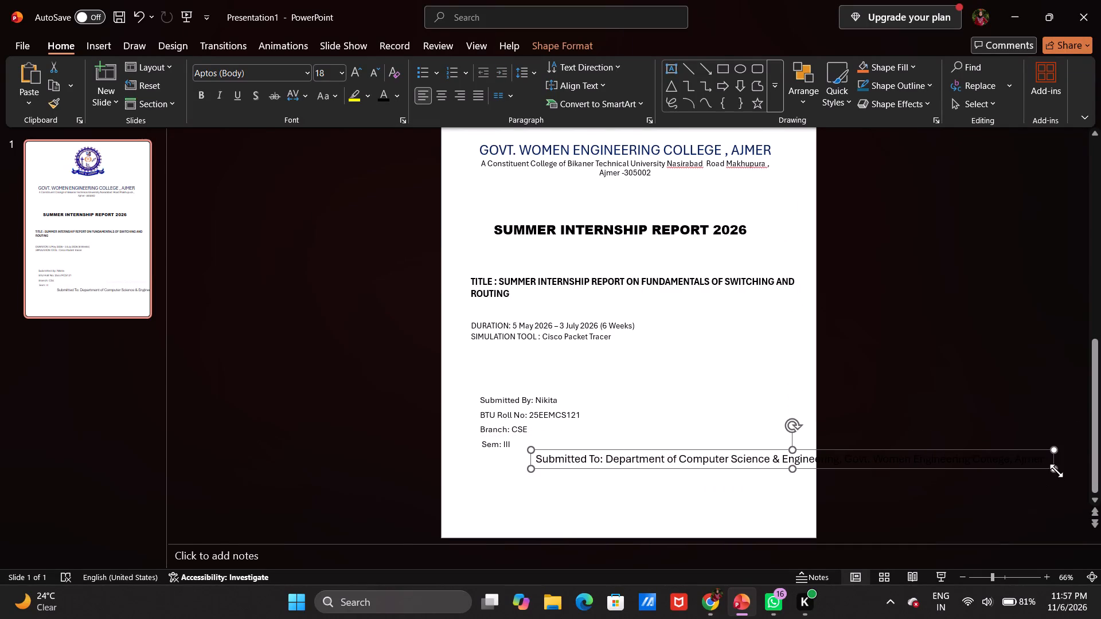
pyautogui.moveTo(1055, 468); pyautogui.dragTo(904, 472)
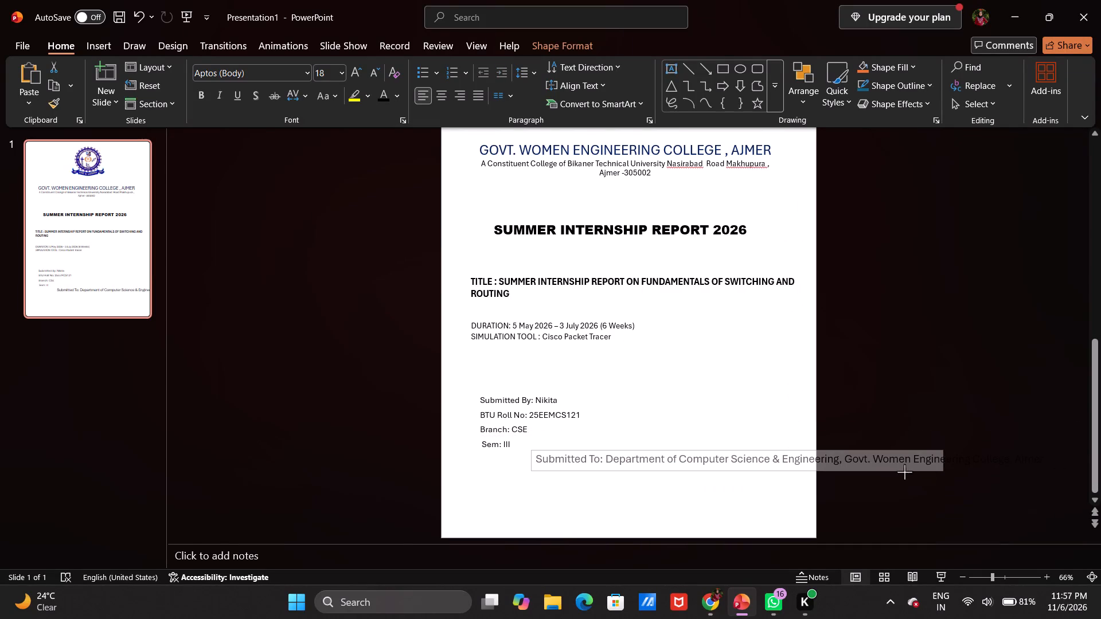
pyautogui.moveTo(904, 472); pyautogui.dragTo(791, 514)
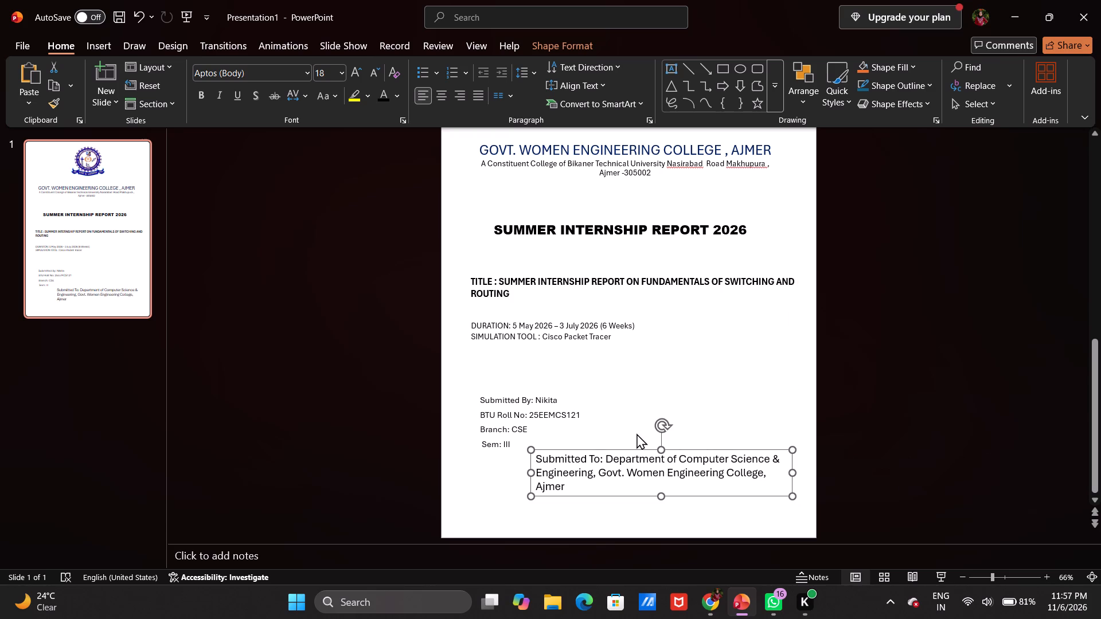
pyautogui.moveTo(660, 452); pyautogui.dragTo(661, 429)
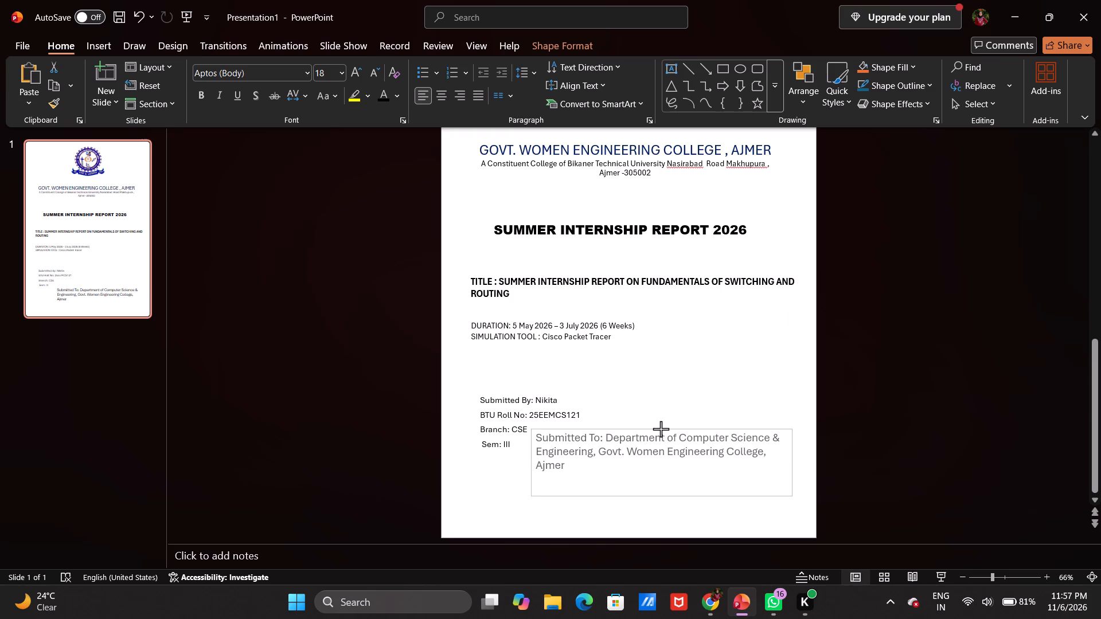
pyautogui.moveTo(661, 429); pyautogui.dragTo(704, 397)
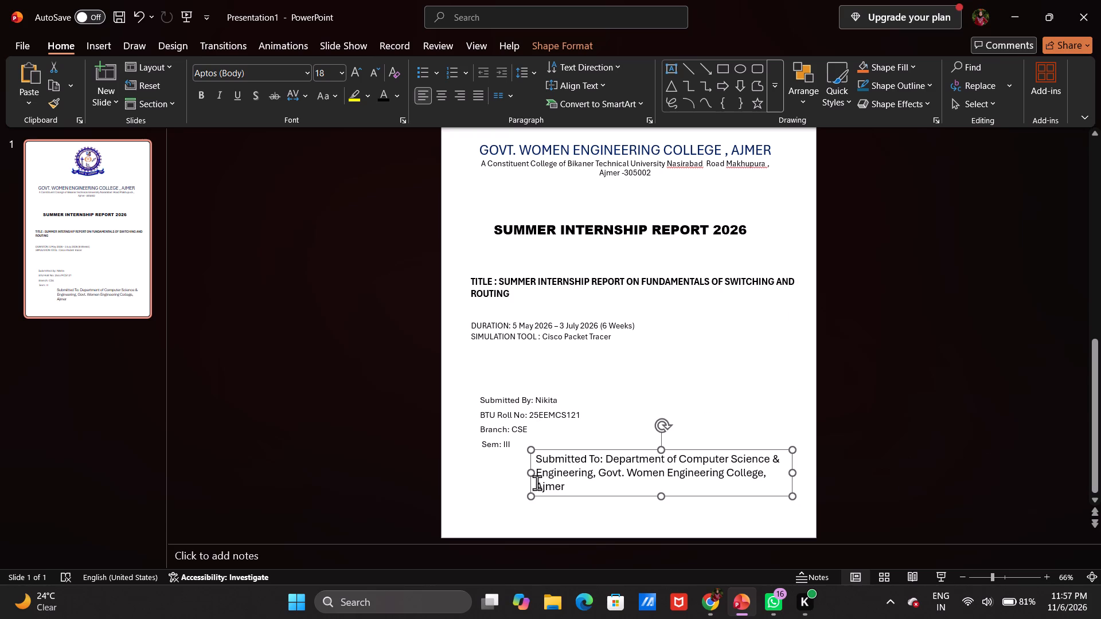
pyautogui.moveTo(533, 473); pyautogui.dragTo(604, 473)
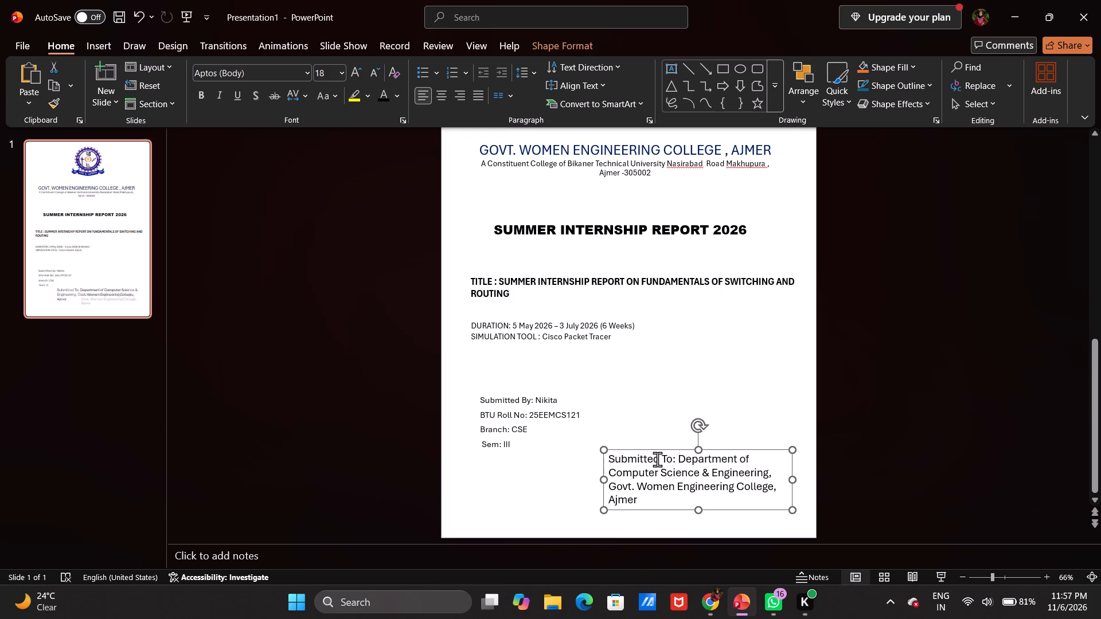
pyautogui.moveTo(696, 448); pyautogui.dragTo(711, 387)
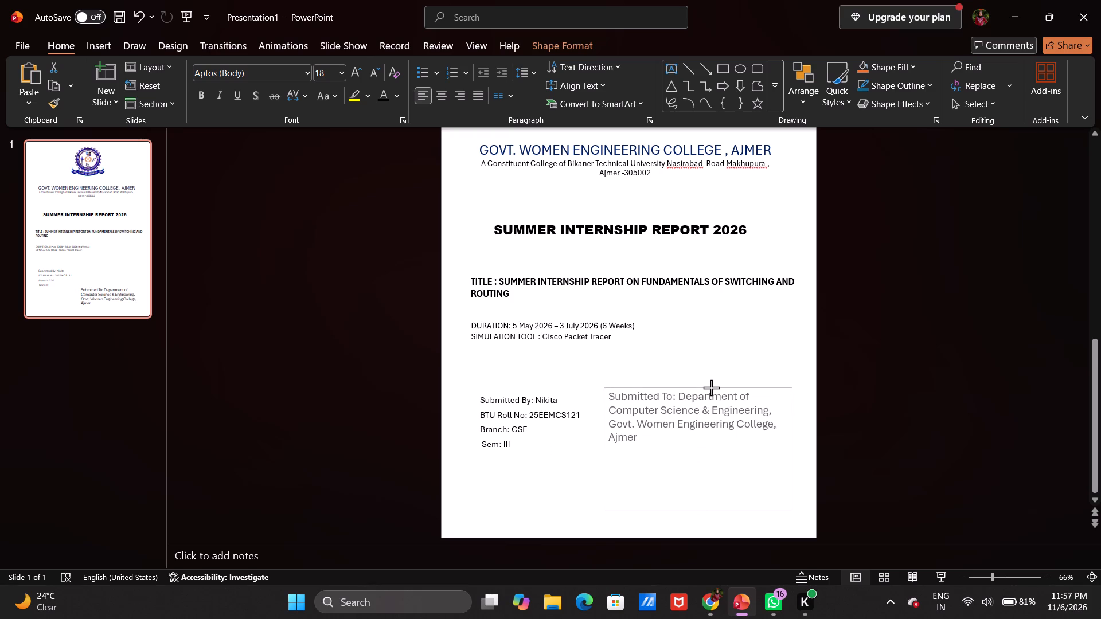
pyautogui.moveTo(711, 387); pyautogui.dragTo(715, 392)
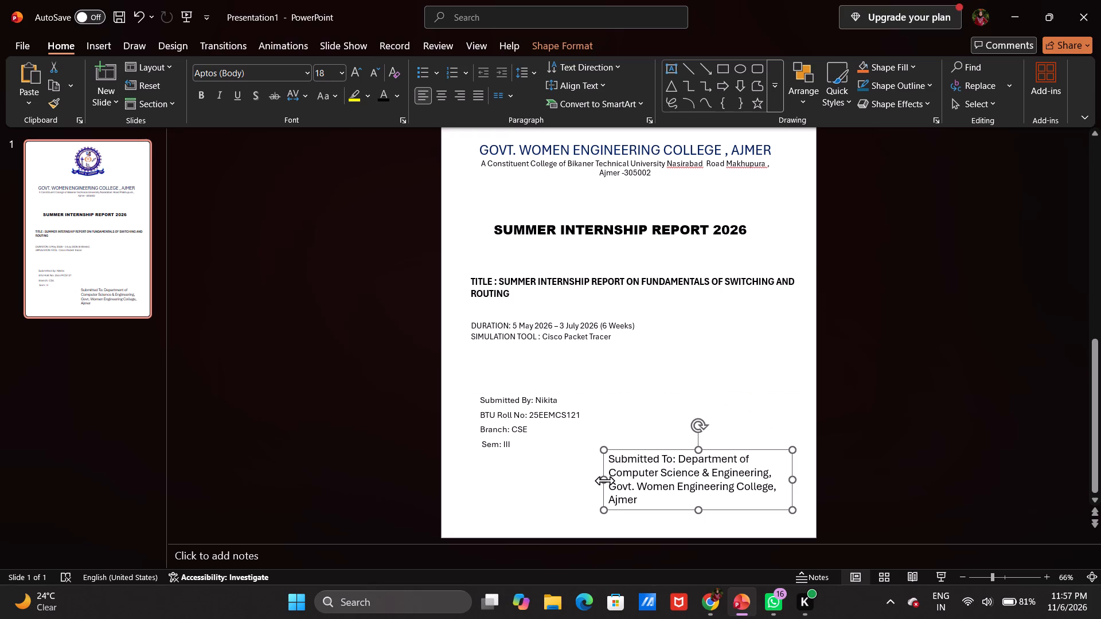
pyautogui.moveTo(604, 480); pyautogui.dragTo(619, 480)
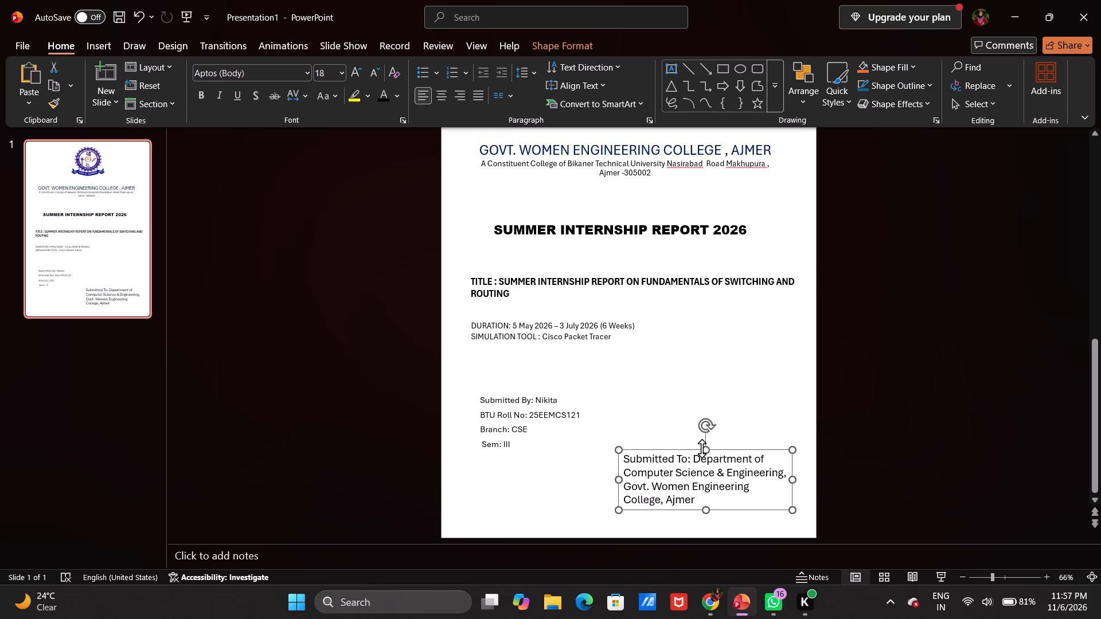
# Move the "Submitted To" text box up so its top is level with the "Submitted By" text box.
pyautogui.moveTo(674, 449); pyautogui.dragTo(674, 414)
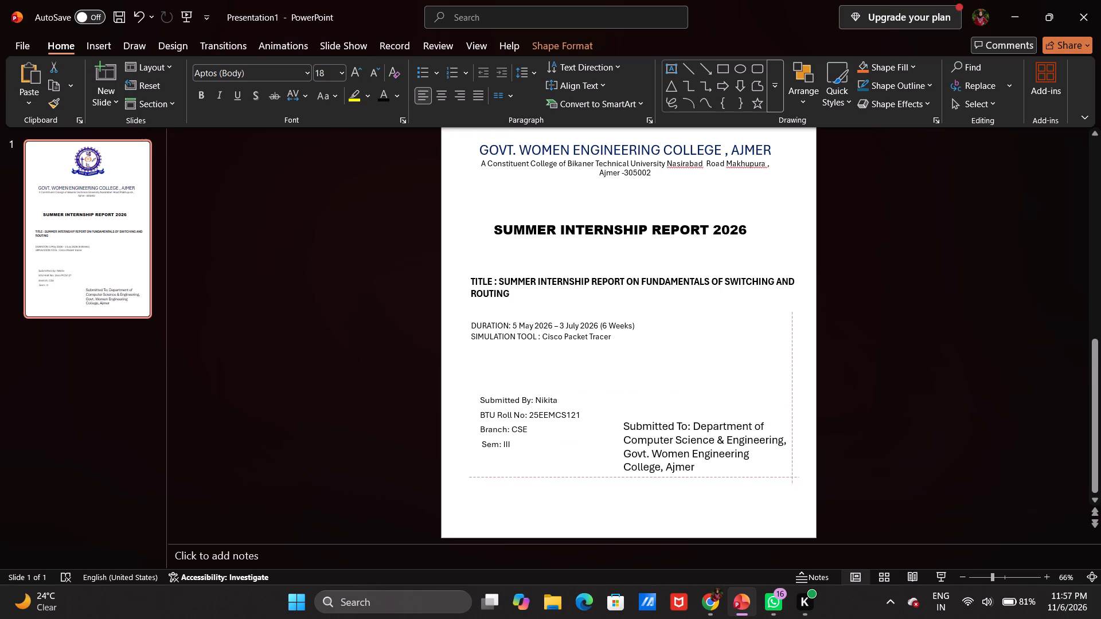
pyautogui.moveTo(674, 414); pyautogui.dragTo(676, 393)
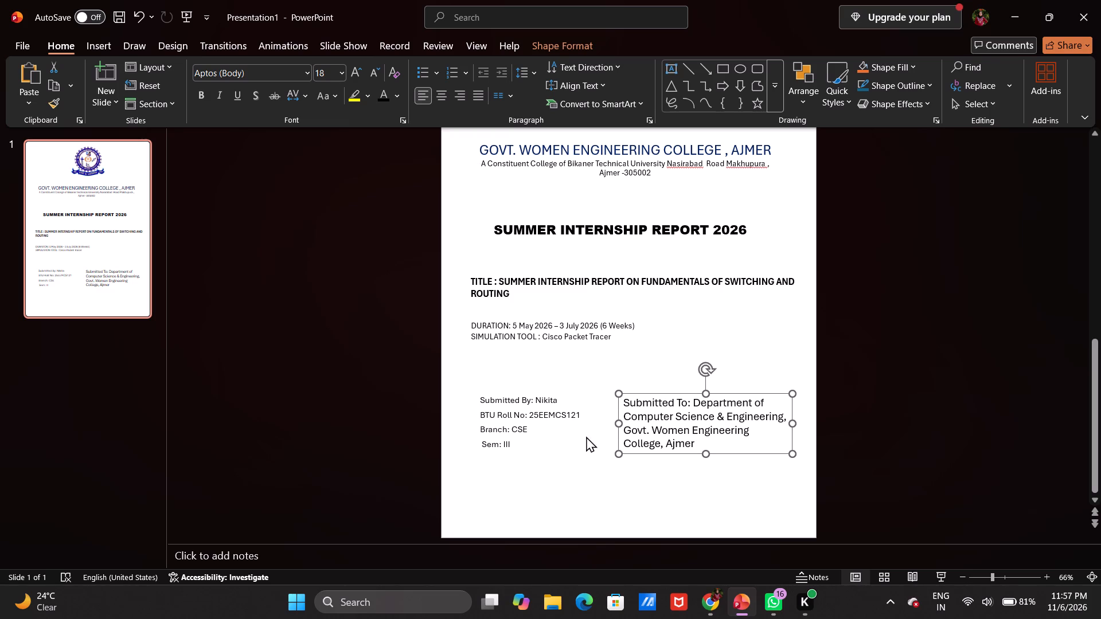
# Set the whole "Submitted To" text to font size 14, matching the "Submitted By" details.
pyautogui.click(568, 428)
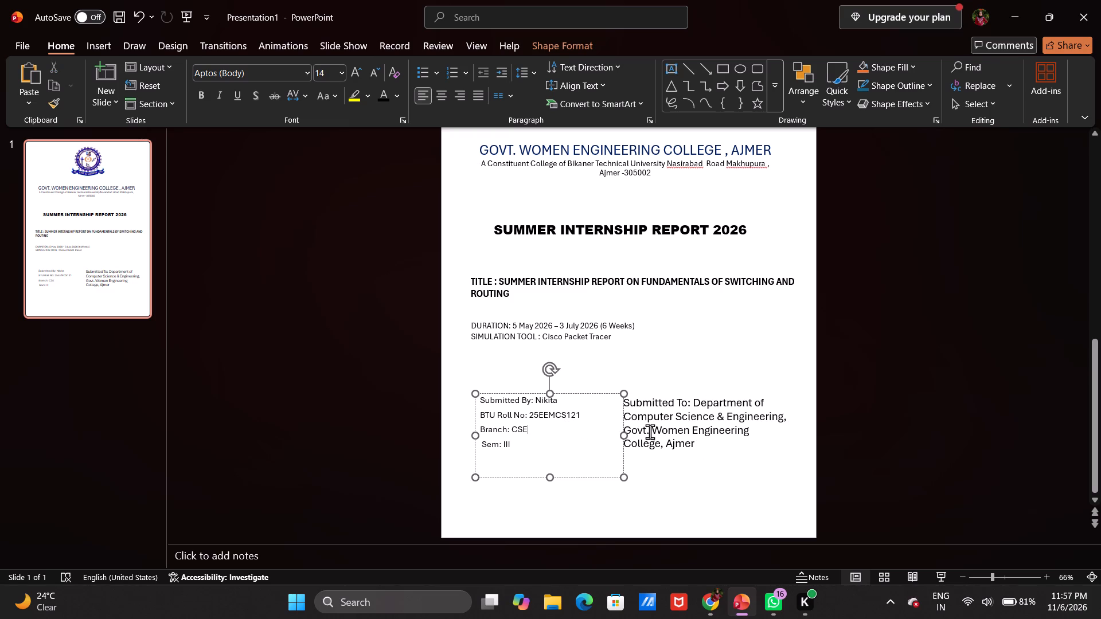
pyautogui.click(650, 432)
pyautogui.moveTo(694, 445); pyautogui.dragTo(609, 394)
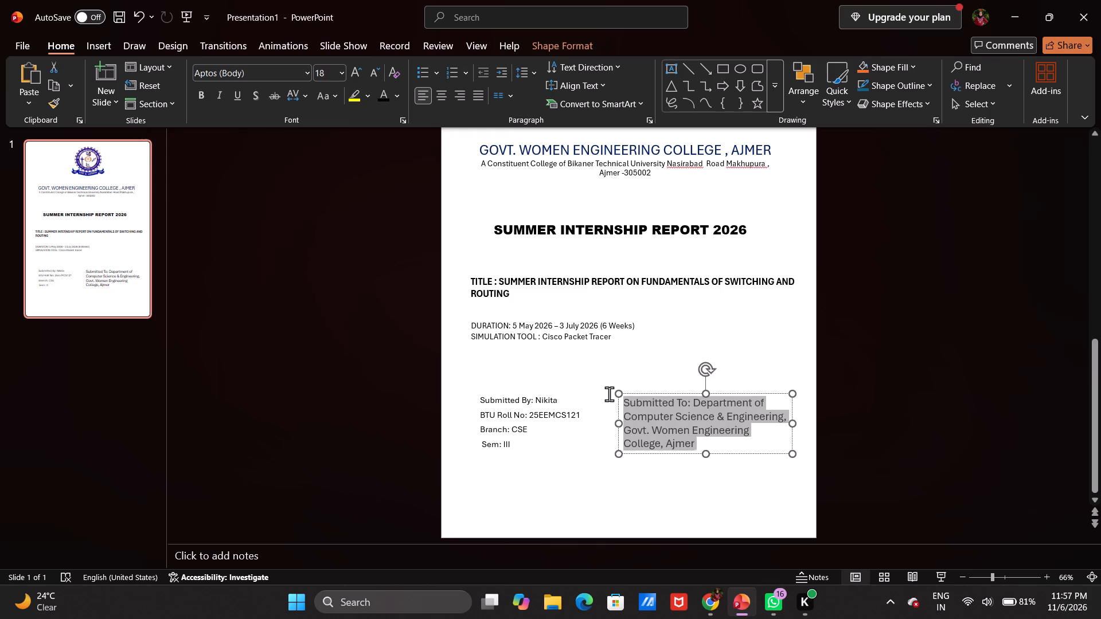
pyautogui.moveTo(609, 394); pyautogui.dragTo(605, 388)
pyautogui.click(338, 71)
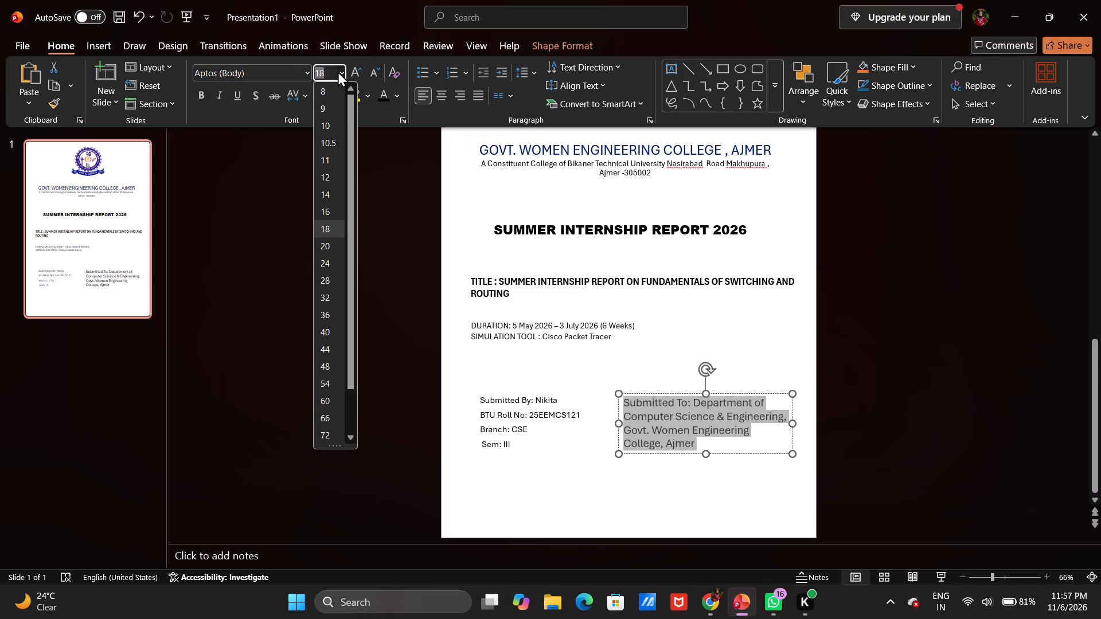
pyautogui.click(331, 195)
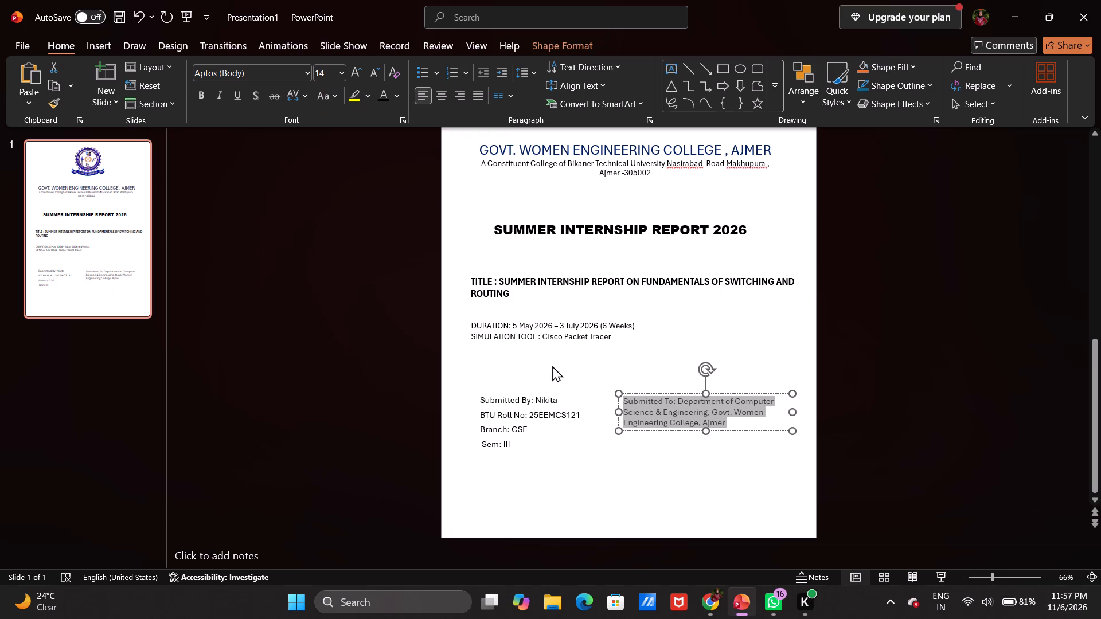
# Compare the text formatting of both "Submitted" boxes and apply the Aptos (Body) font to the whole "Submitted To" text.
pyautogui.click(568, 387)
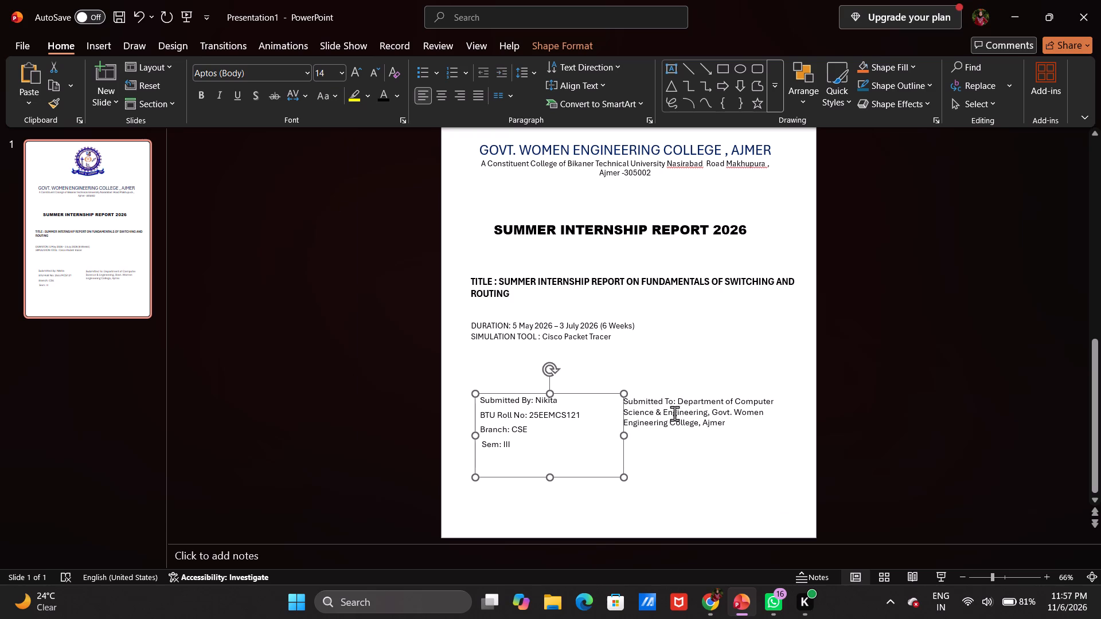
pyautogui.click(676, 410)
pyautogui.click(553, 422)
pyautogui.click(618, 440)
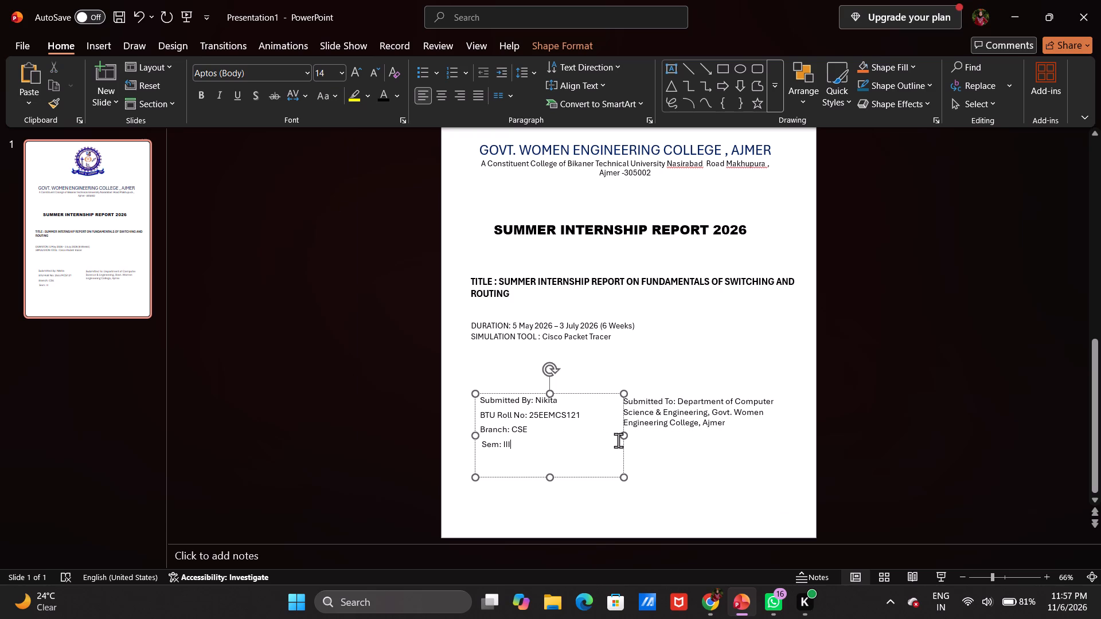
pyautogui.click(639, 428)
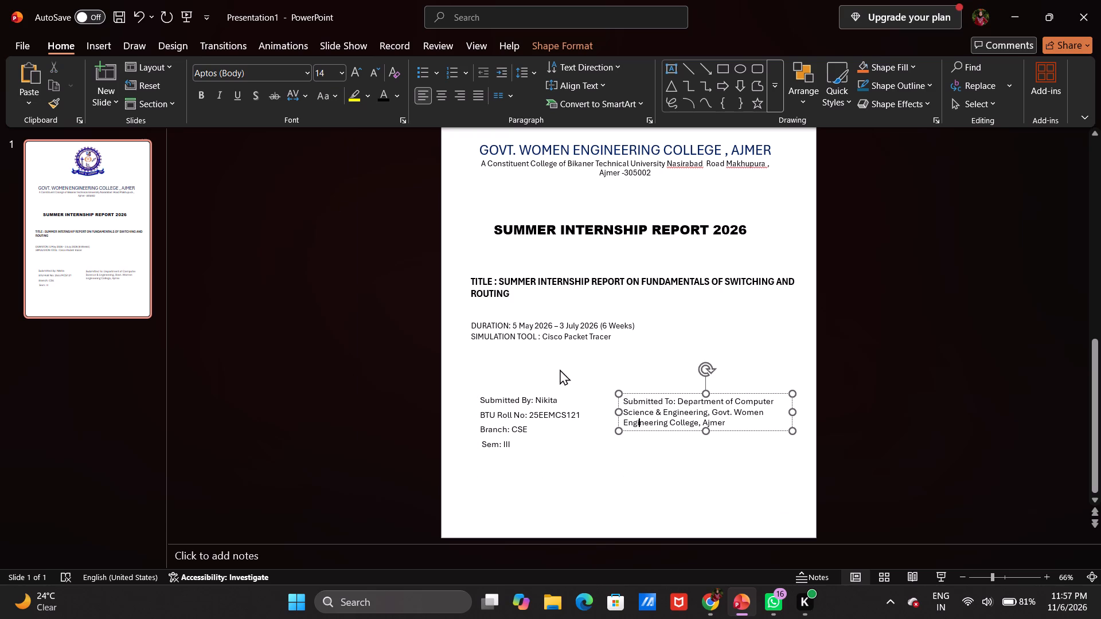
pyautogui.moveTo(731, 421); pyautogui.dragTo(612, 383)
pyautogui.click(303, 70)
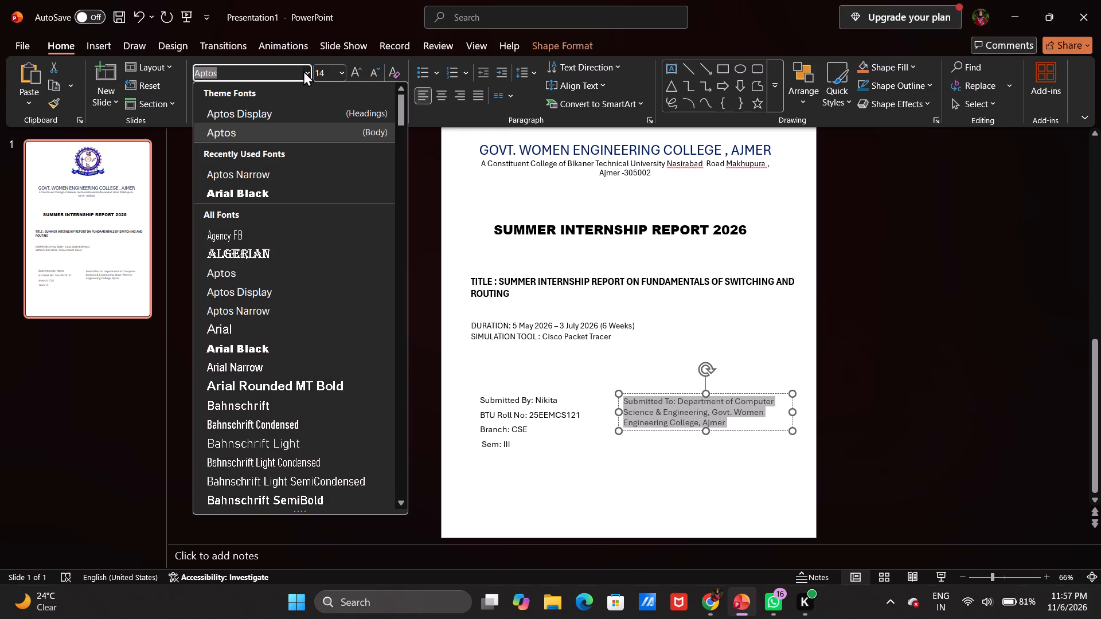
pyautogui.click(278, 128)
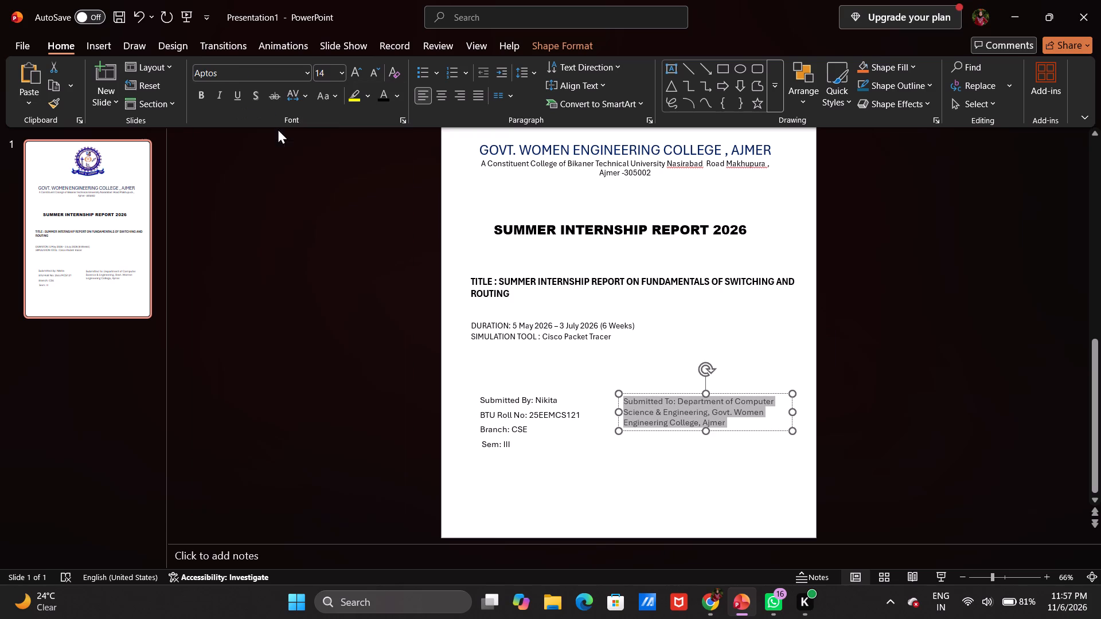
pyautogui.click(674, 403)
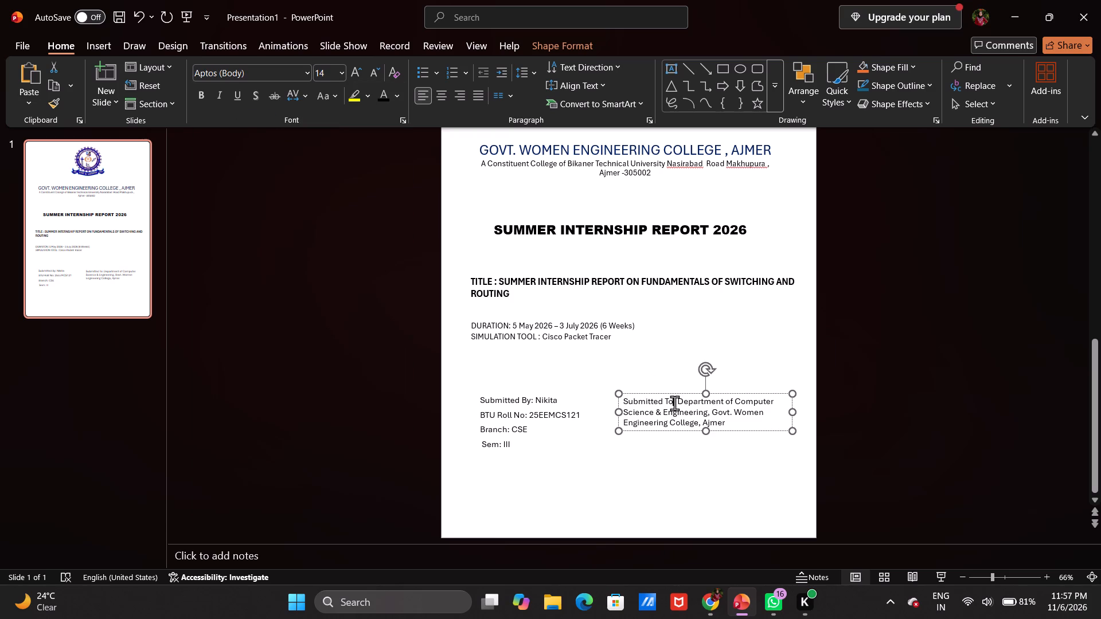
# Examine the "Submitted By" and "Submitted To" details up close, and review the spacing of the whole cover page.
pyautogui.keyDown('ctrl'); pyautogui.scroll(3, 709, 416); pyautogui.keyUp('ctrl')
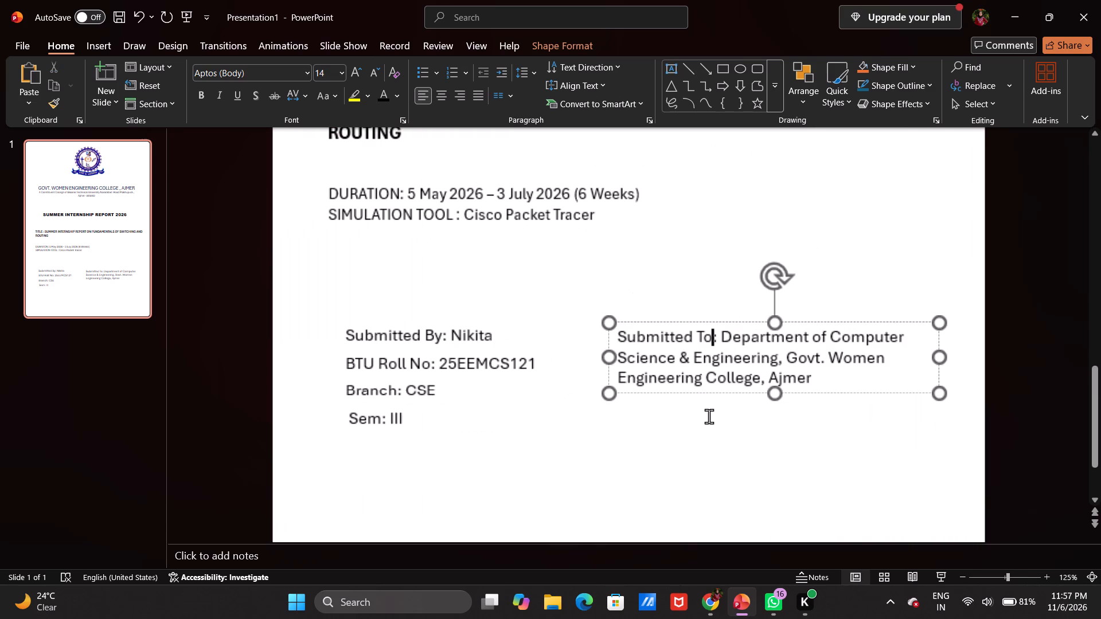
pyautogui.scroll(1, 709, 416)
pyautogui.click(803, 474)
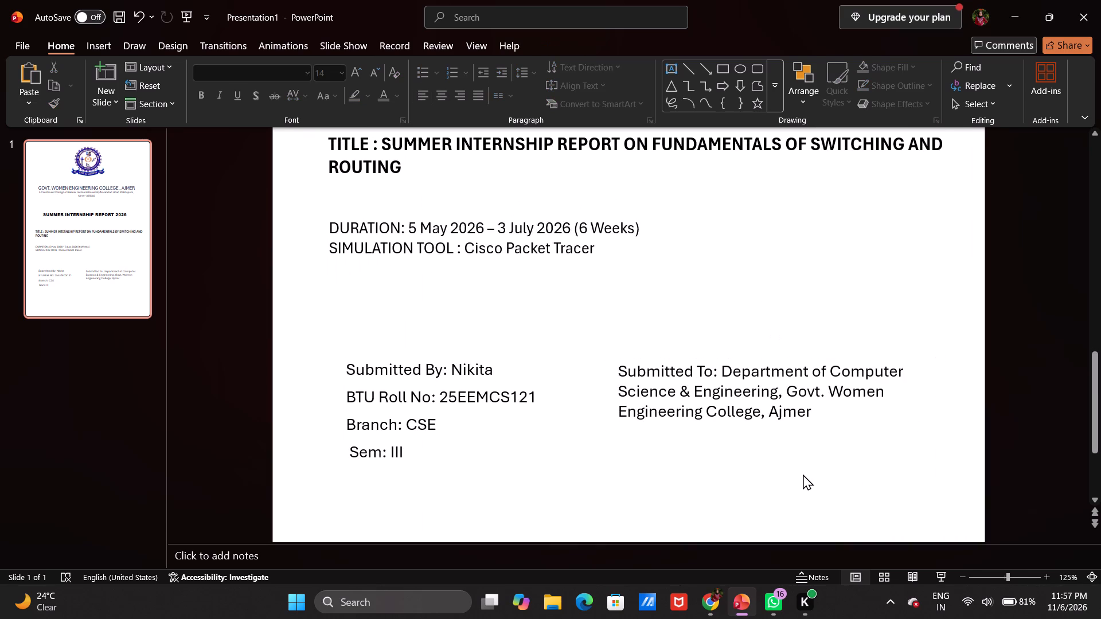
pyautogui.click(770, 412)
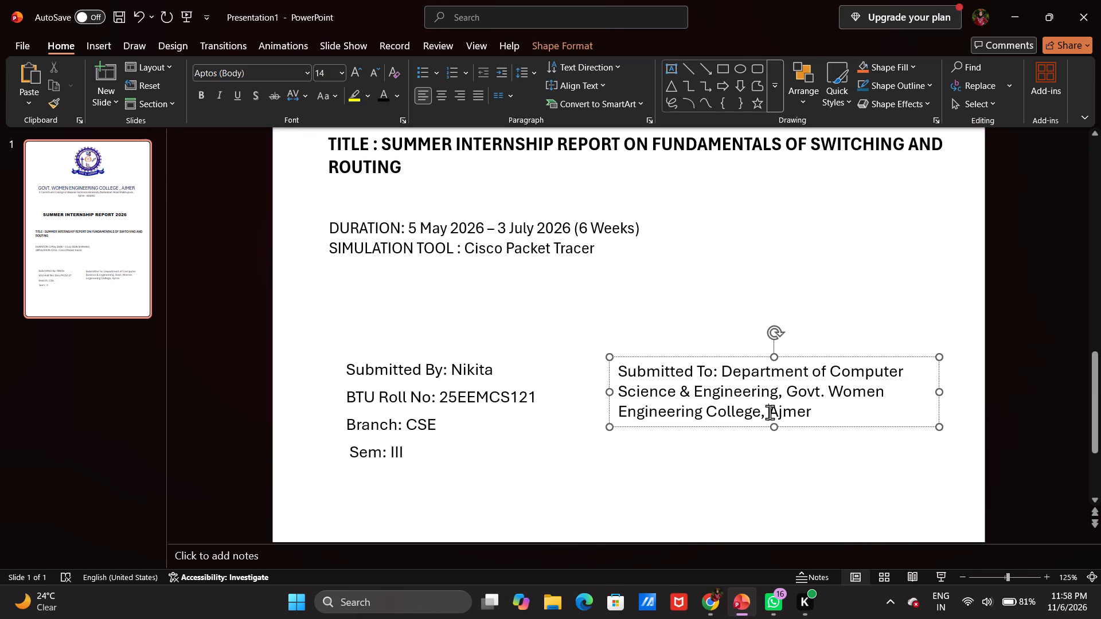
pyautogui.click(645, 486)
pyautogui.scroll(1, 645, 486)
pyautogui.scroll(-1, 645, 486)
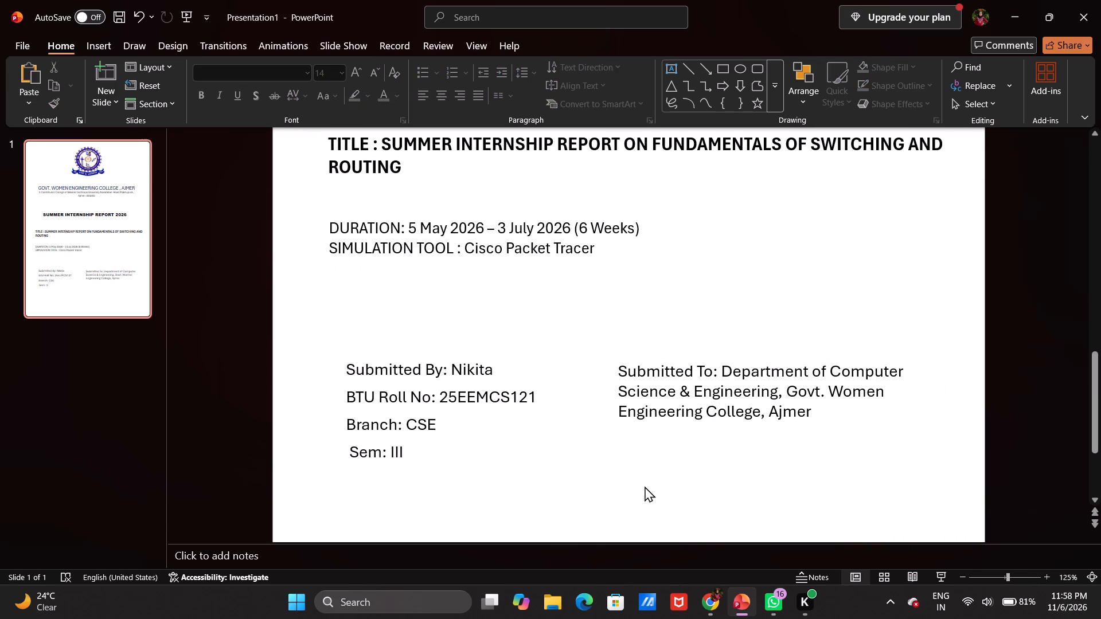
pyautogui.keyDown('ctrl'); pyautogui.scroll(-2, 792, 412); pyautogui.keyUp('ctrl')
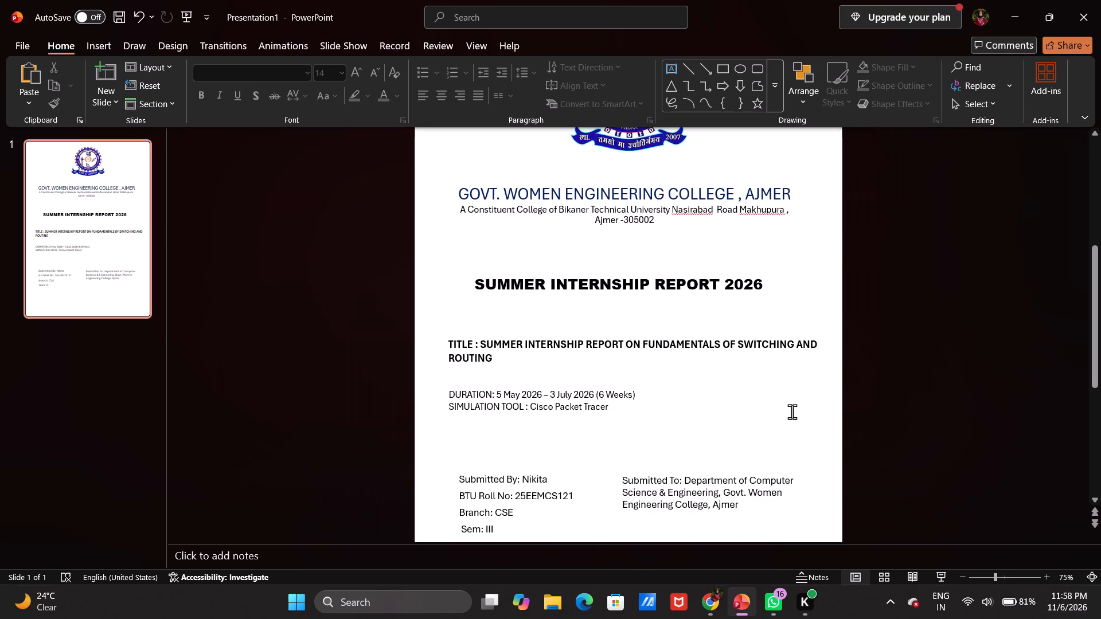
pyautogui.scroll(1, 792, 412)
pyautogui.keyDown('ctrl'); pyautogui.scroll(-1, 792, 412); pyautogui.keyUp('ctrl')
pyautogui.keyDown('ctrl'); pyautogui.scroll(2, 792, 412); pyautogui.keyUp('ctrl')
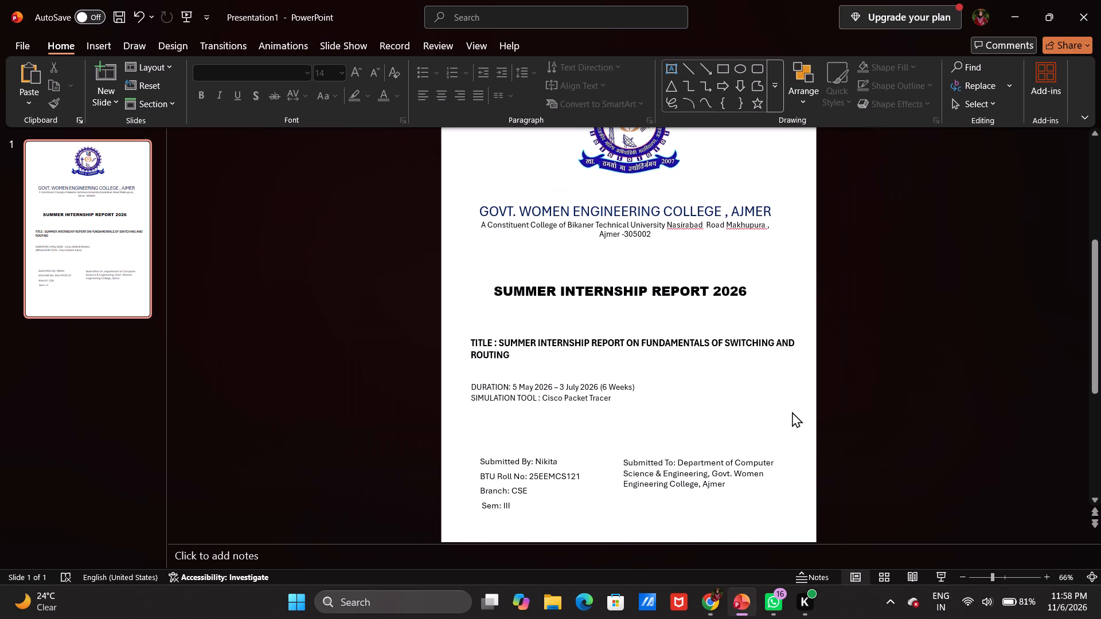
pyautogui.scroll(3, 792, 412)
pyautogui.scroll(-4, 792, 412)
pyautogui.scroll(1, 792, 412)
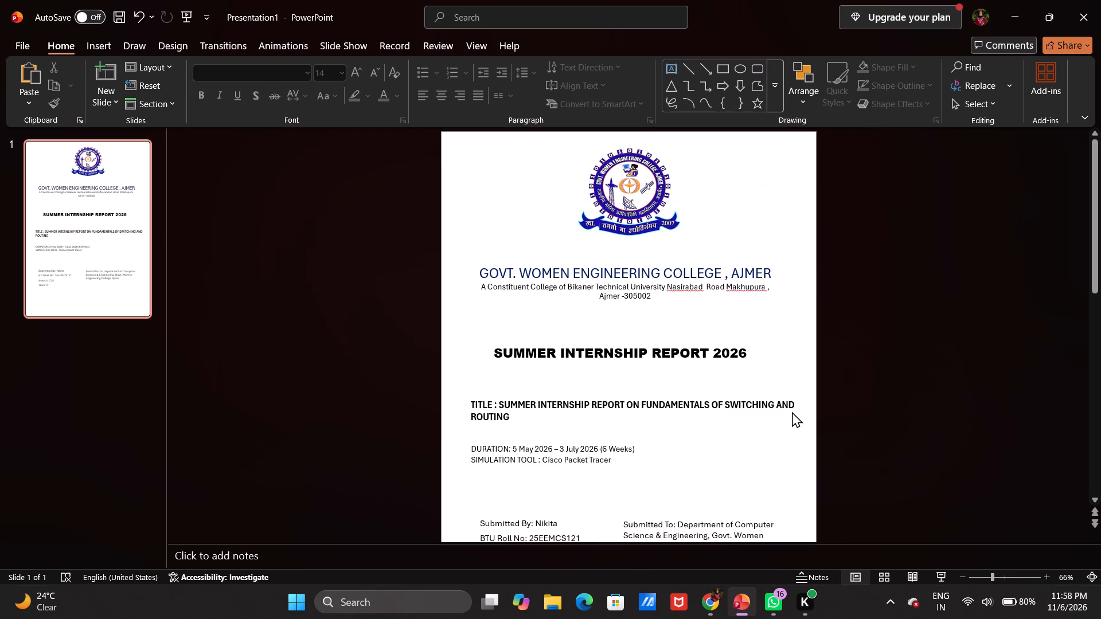
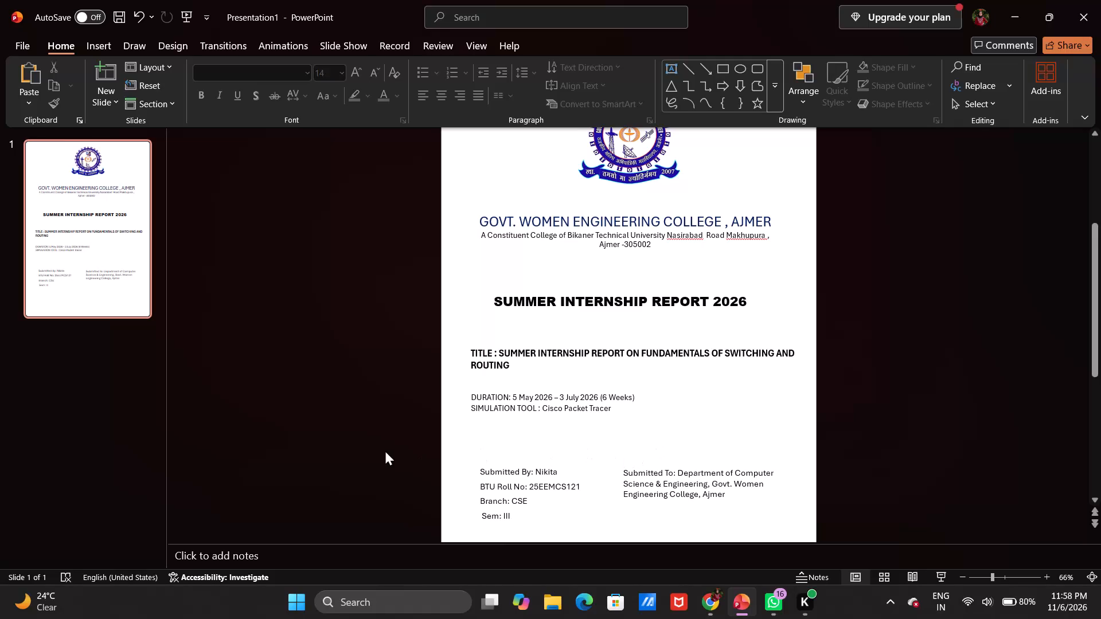
# Add a new slide with the Blank layout after the cover page.
pyautogui.click(87, 287)
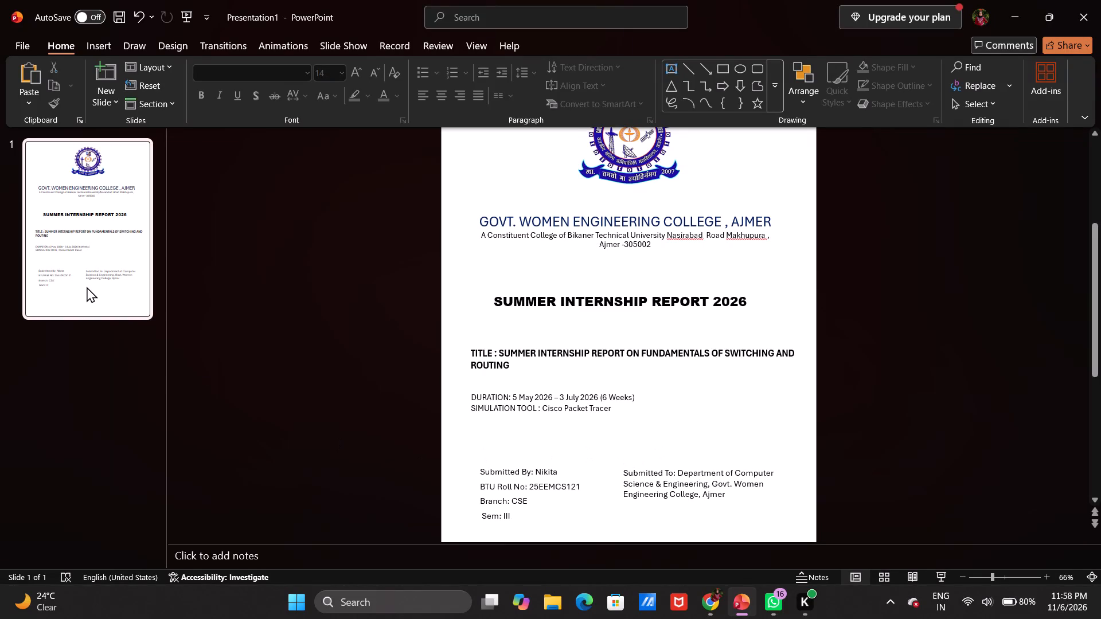
pyautogui.click(104, 97)
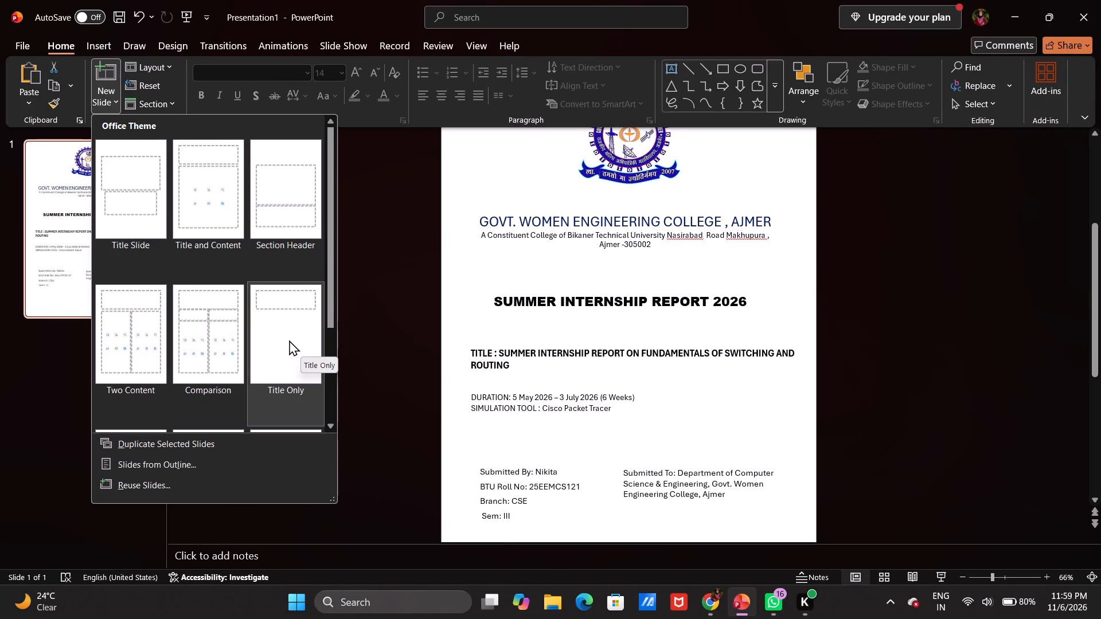
pyautogui.scroll(-1, 289, 340)
pyautogui.click(116, 357)
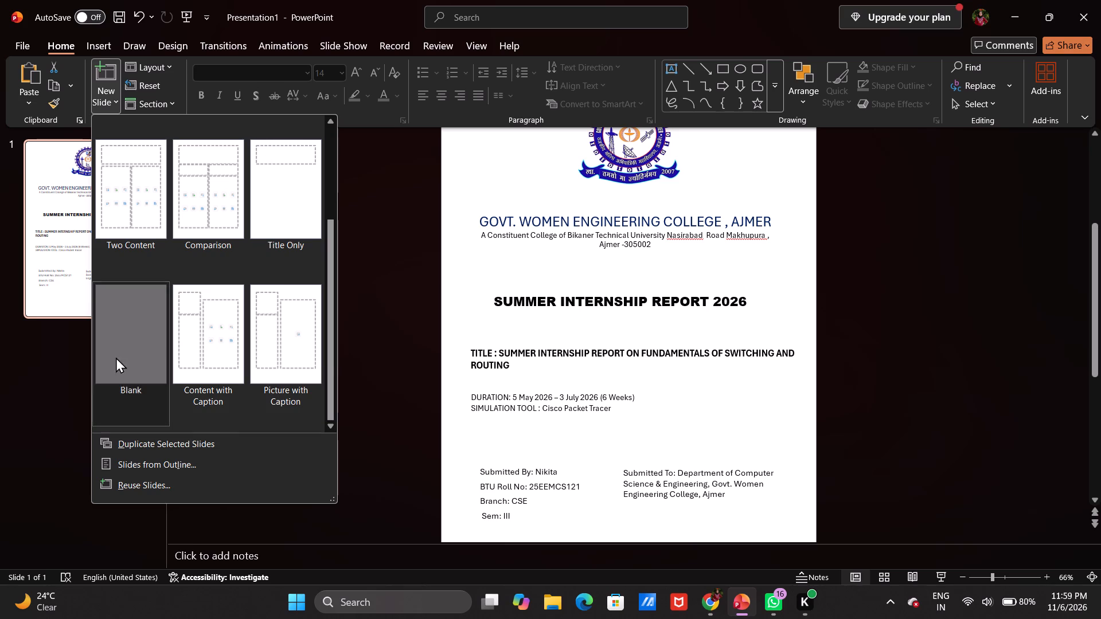
pyautogui.moveTo(100, 399); pyautogui.dragTo(96, 272)
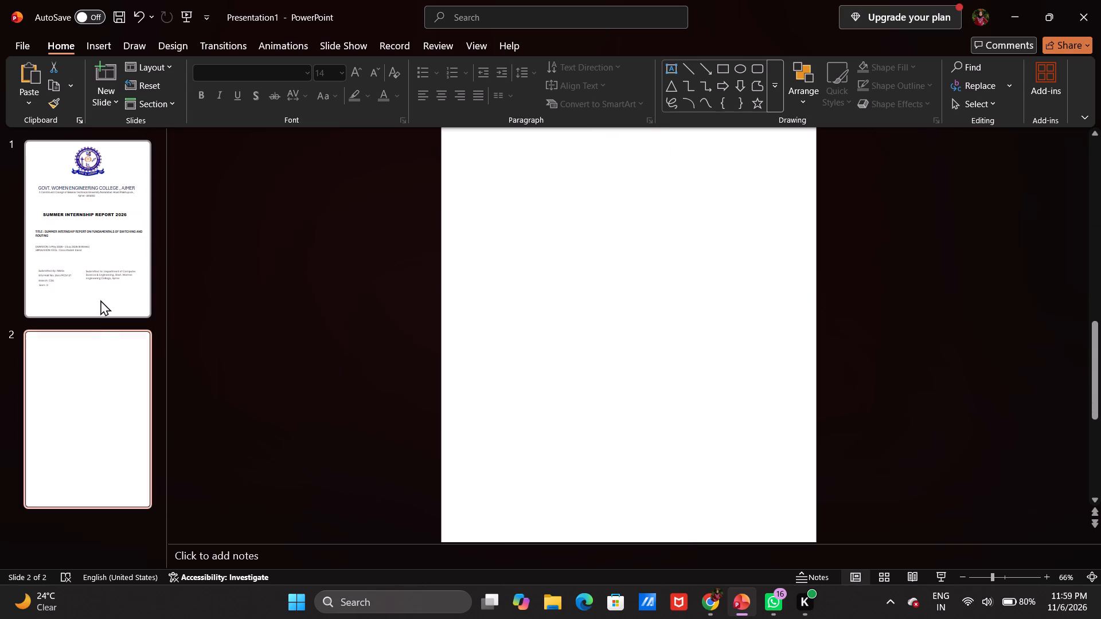
pyautogui.click(99, 347)
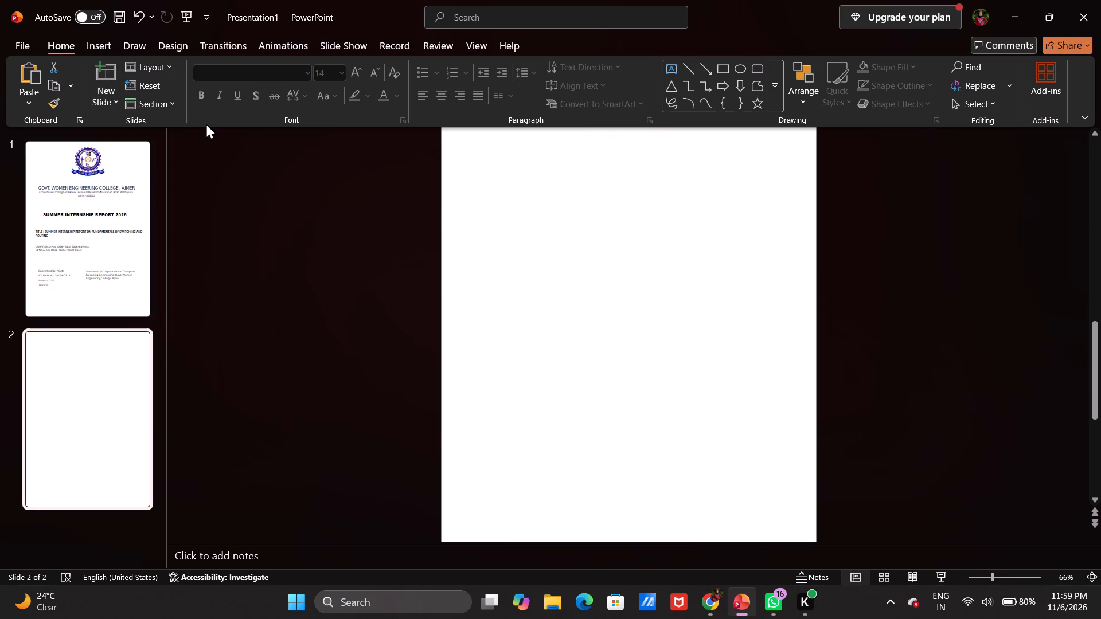
# Insert a text box reading "CERTIFICATE" near the top of the blank second slide.
pyautogui.click(155, 37)
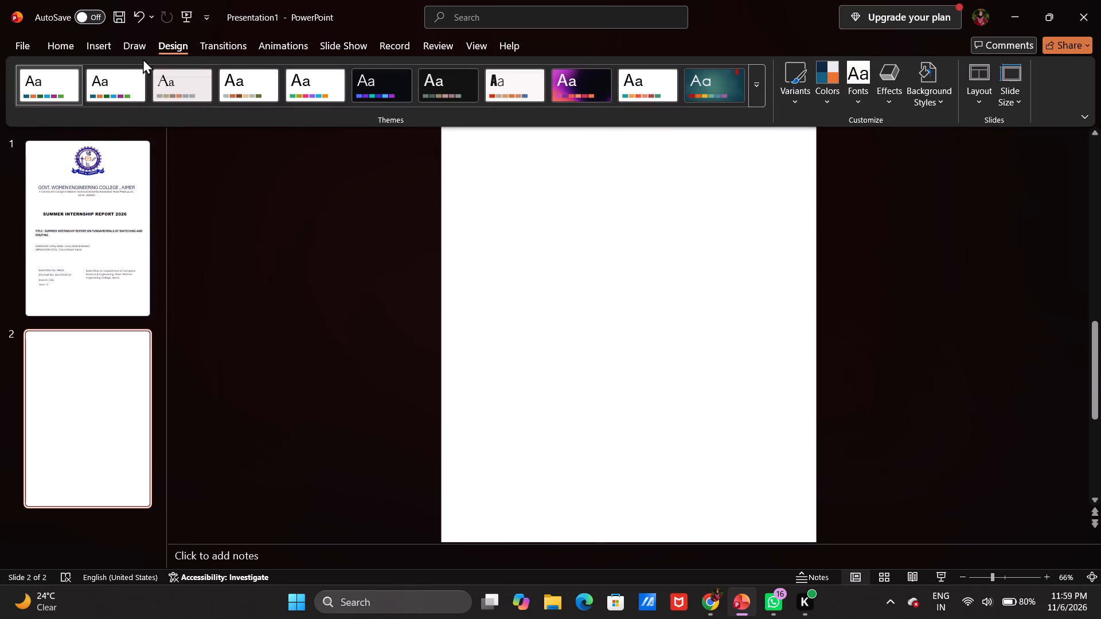
pyautogui.click(105, 49)
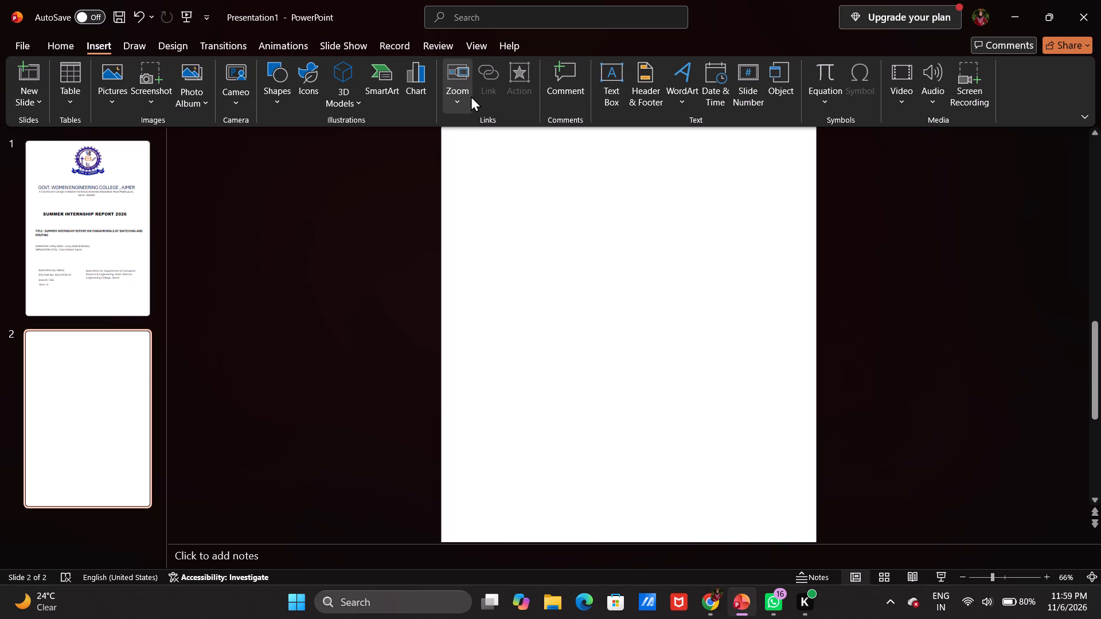
pyautogui.click(603, 83)
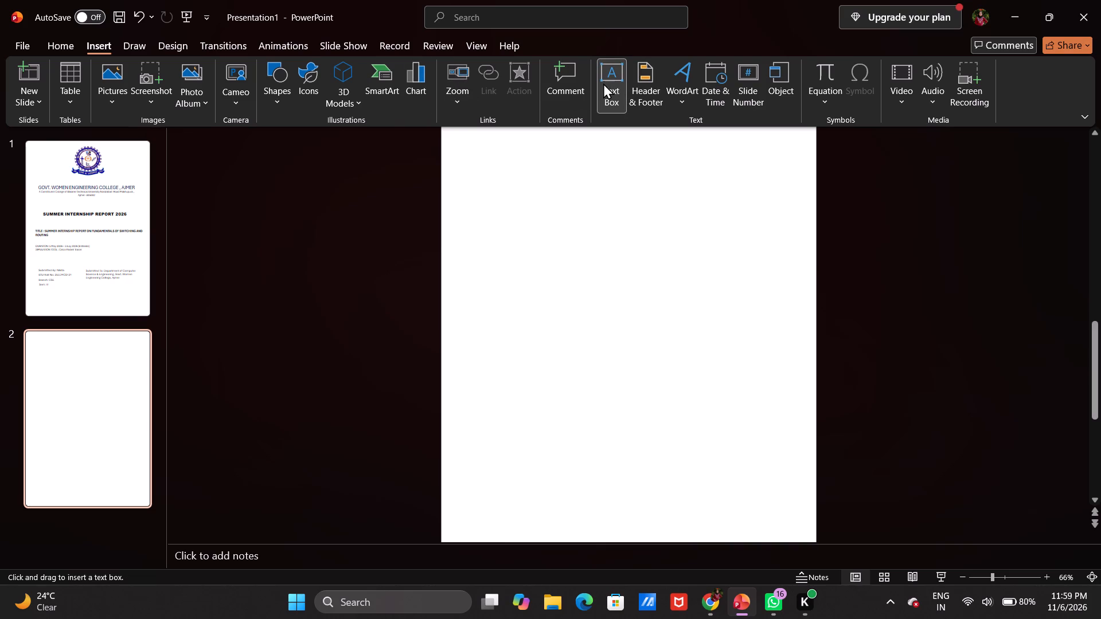
pyautogui.click(518, 179)
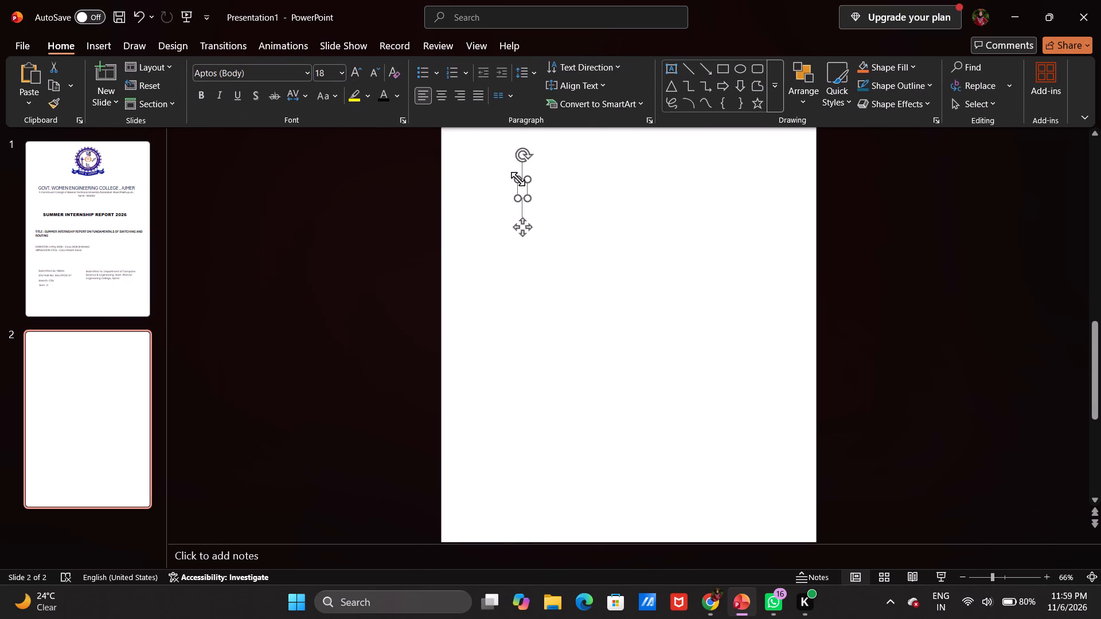
pyautogui.write('CERTIFICATE')
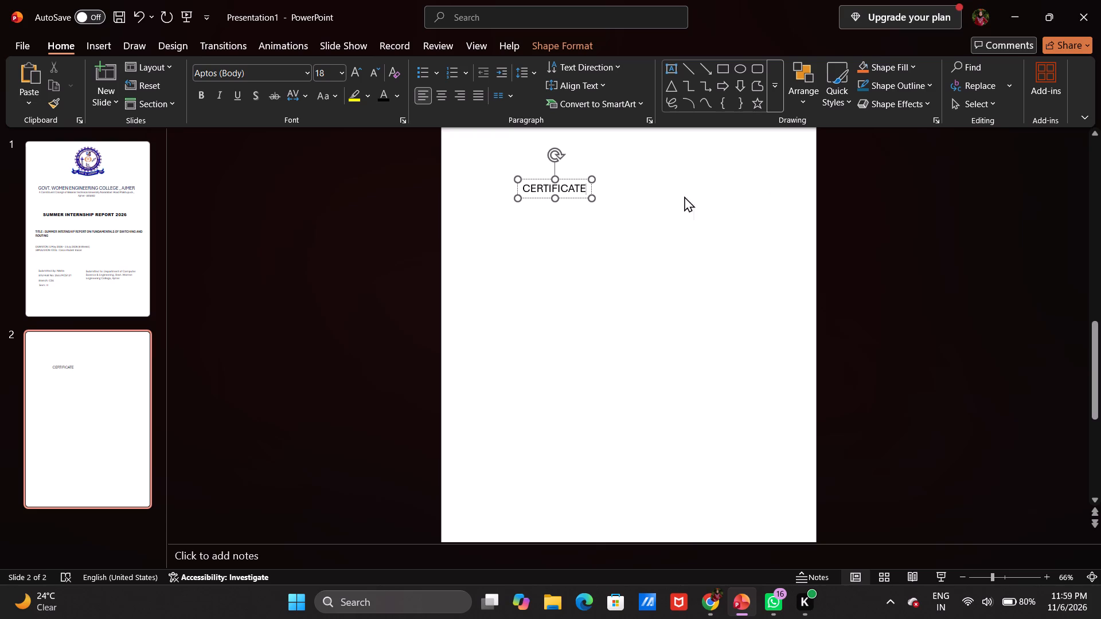
# Move the "CERTIFICATE" text box to the top edge of the second slide, roughly centred horizontally.
pyautogui.moveTo(588, 187); pyautogui.dragTo(559, 195)
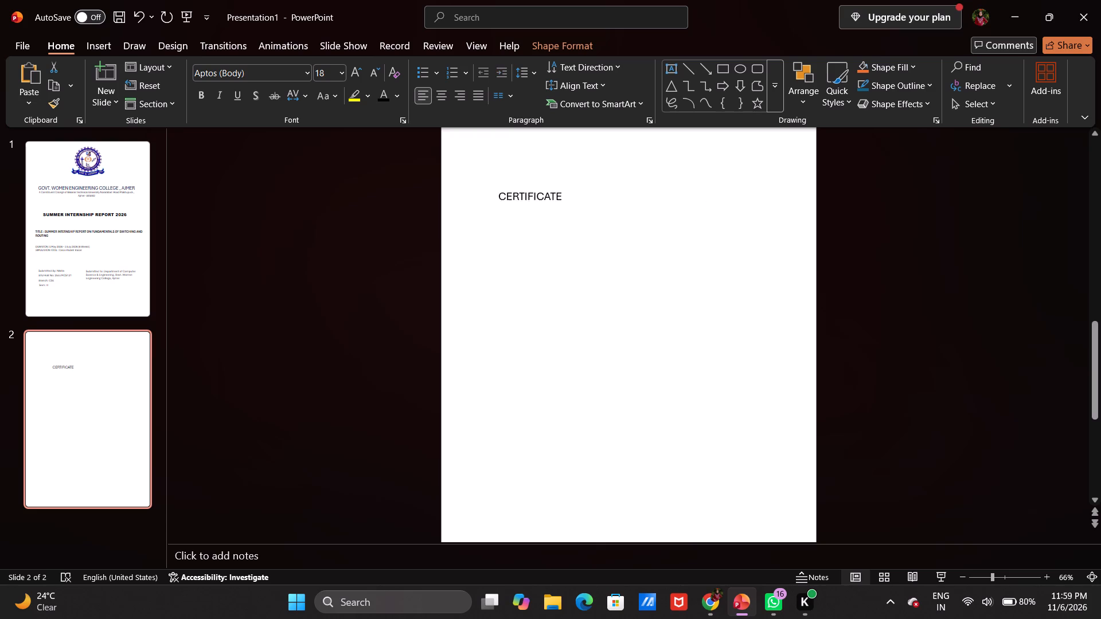
pyautogui.moveTo(559, 195); pyautogui.dragTo(639, 144)
pyautogui.scroll(3, 639, 144)
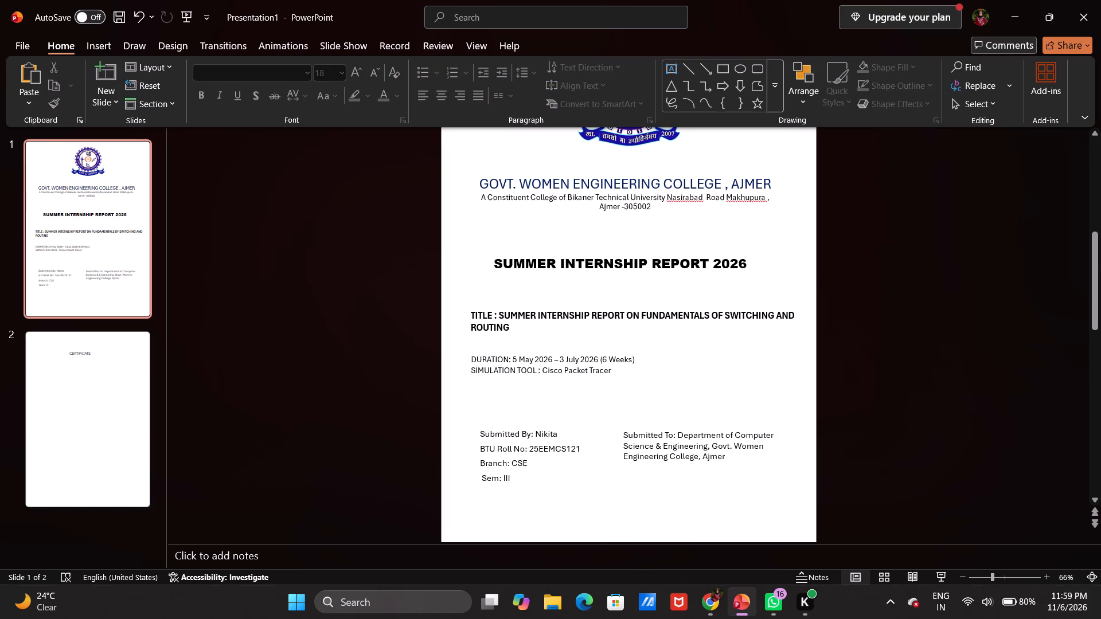
pyautogui.scroll(-1, 600, 379)
pyautogui.click(80, 426)
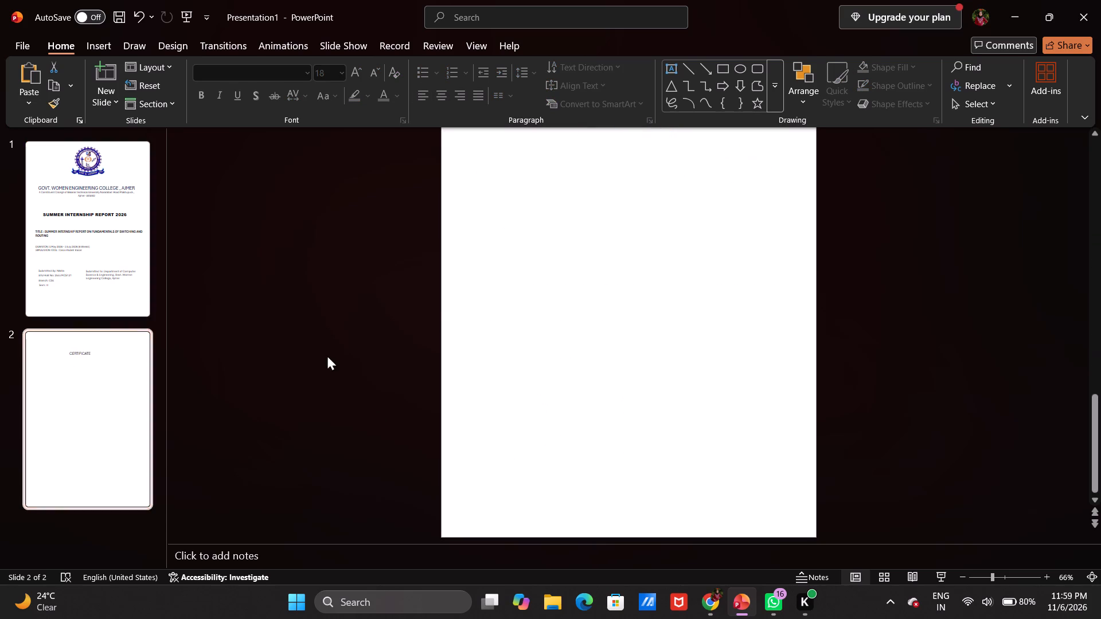
pyautogui.keyDown('ctrl'); pyautogui.scroll(8, 425, 279); pyautogui.keyUp('ctrl')
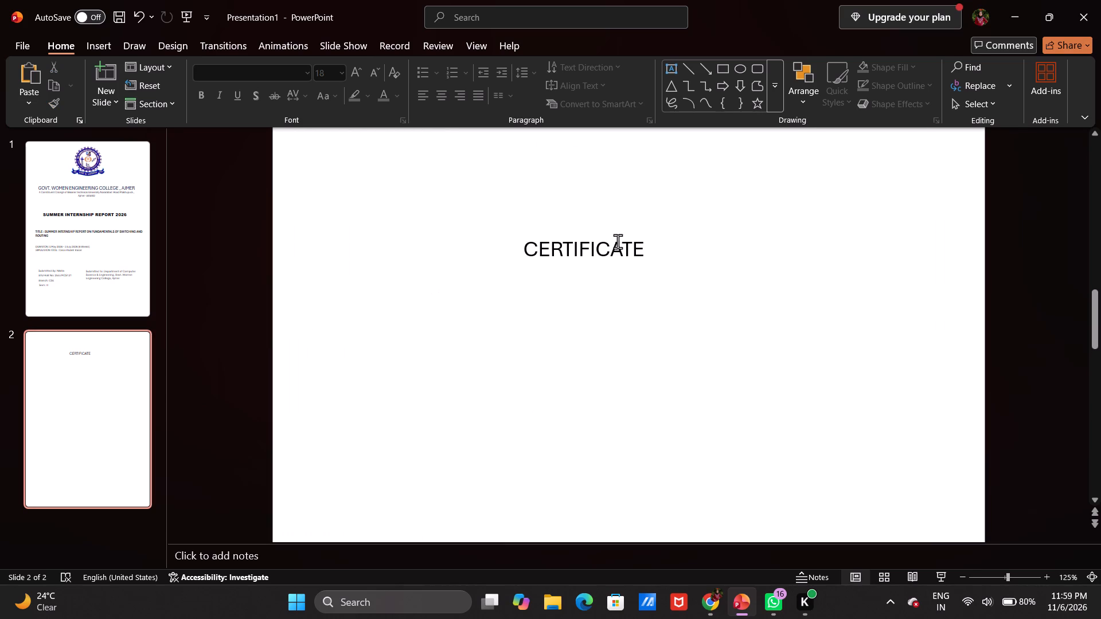
pyautogui.click(618, 249)
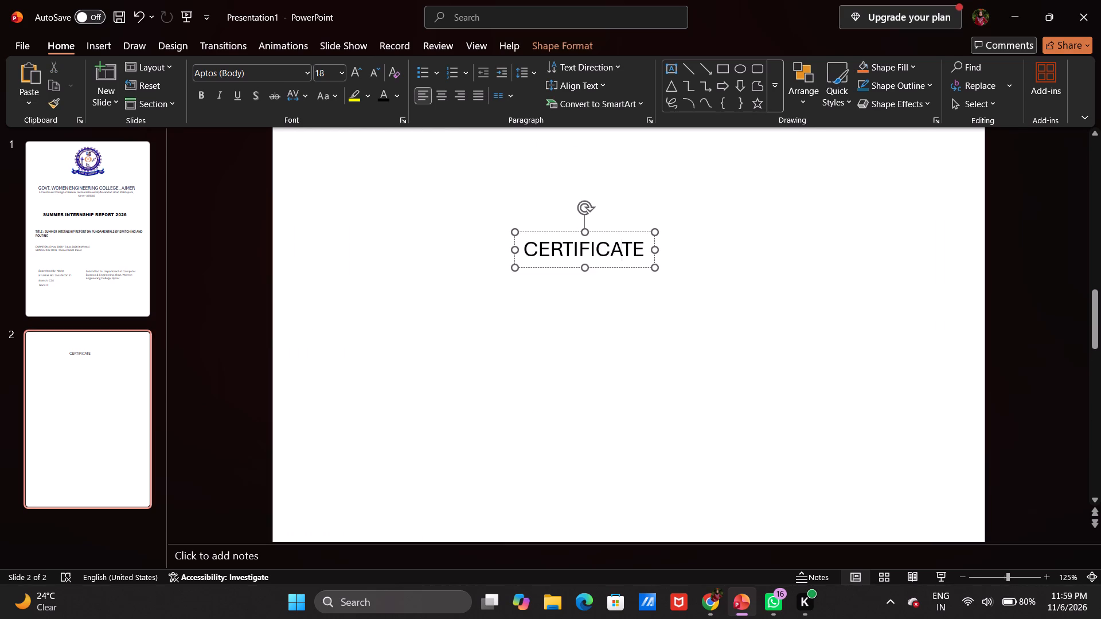
pyautogui.moveTo(580, 231); pyautogui.dragTo(607, 135)
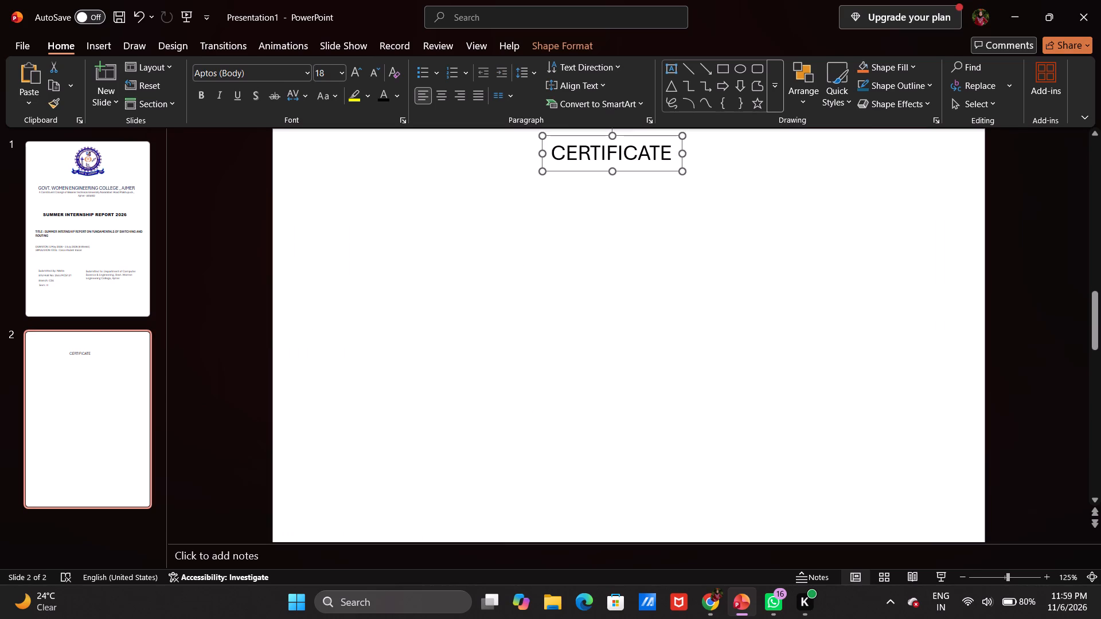
pyautogui.scroll(5, 607, 135)
pyautogui.scroll(-10, 607, 135)
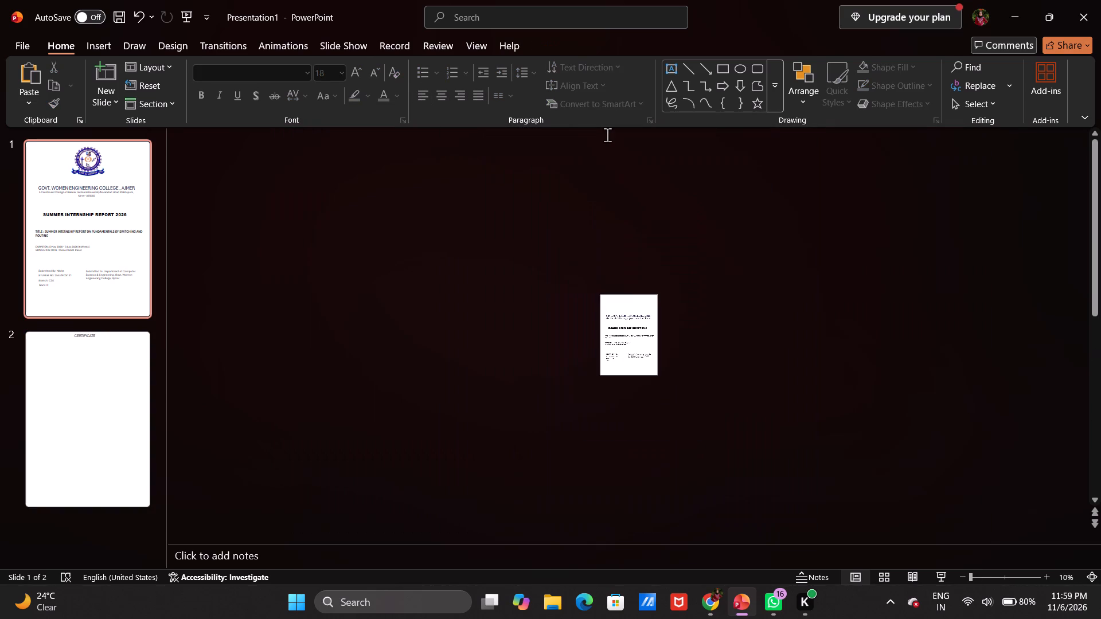
pyautogui.scroll(-1, 607, 135)
pyautogui.keyDown('ctrl'); pyautogui.scroll(2, 607, 135); pyautogui.keyUp('ctrl')
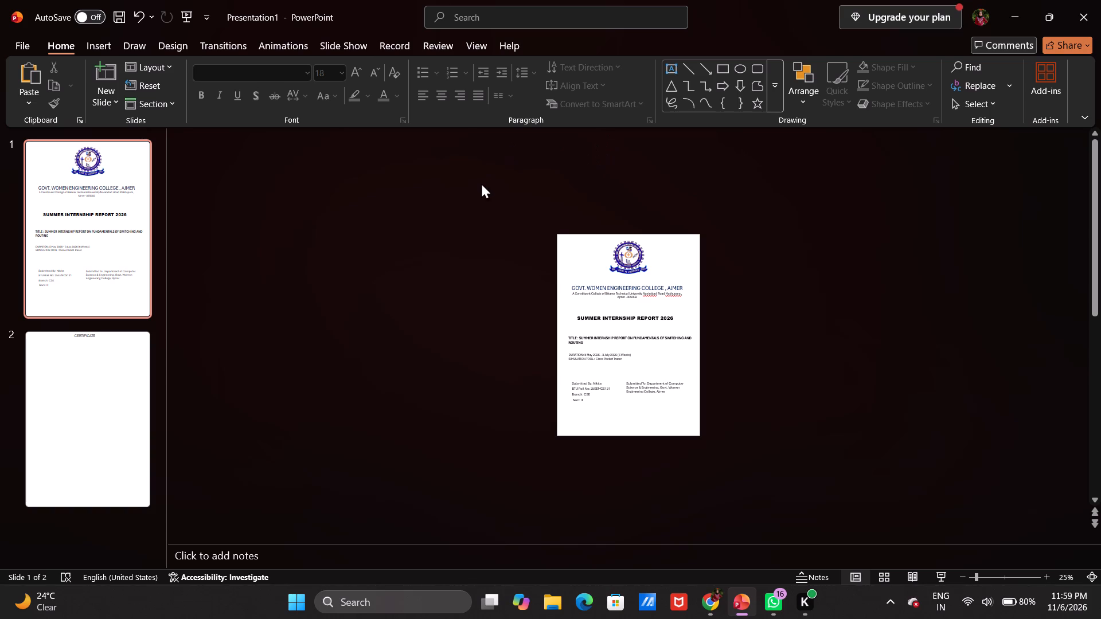
pyautogui.keyDown('ctrl'); pyautogui.scroll(3, 481, 188); pyautogui.keyUp('ctrl')
pyautogui.scroll(-1, 481, 188)
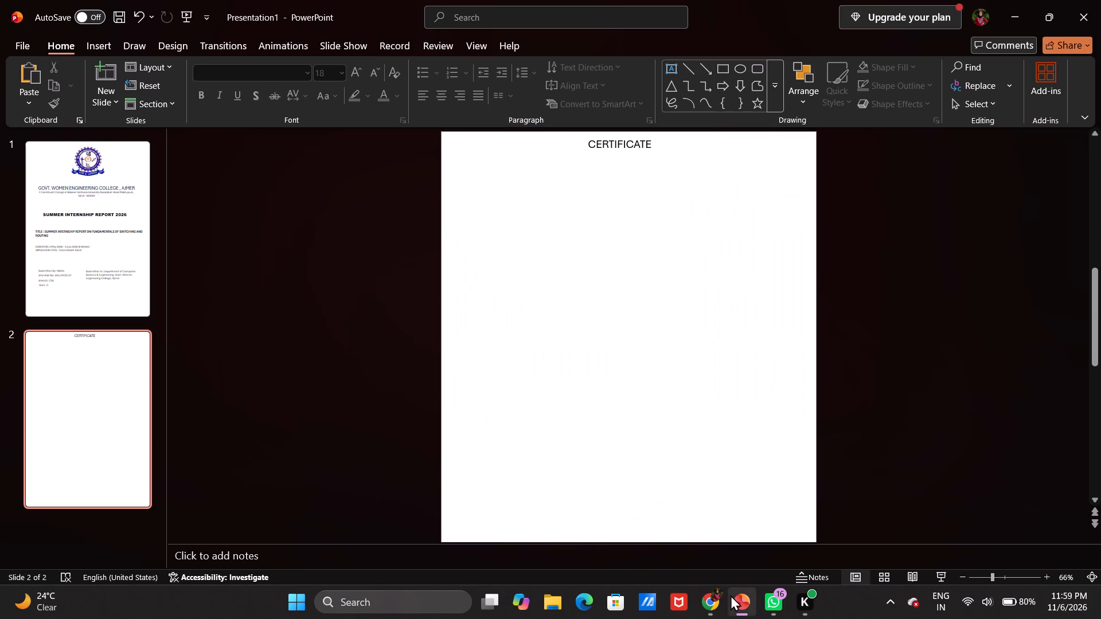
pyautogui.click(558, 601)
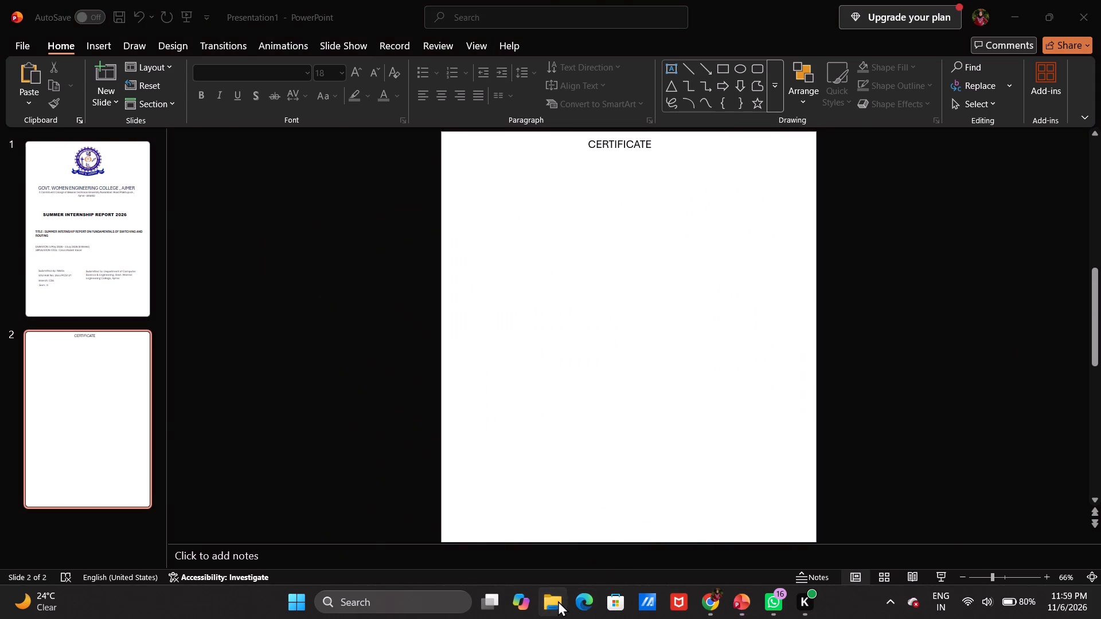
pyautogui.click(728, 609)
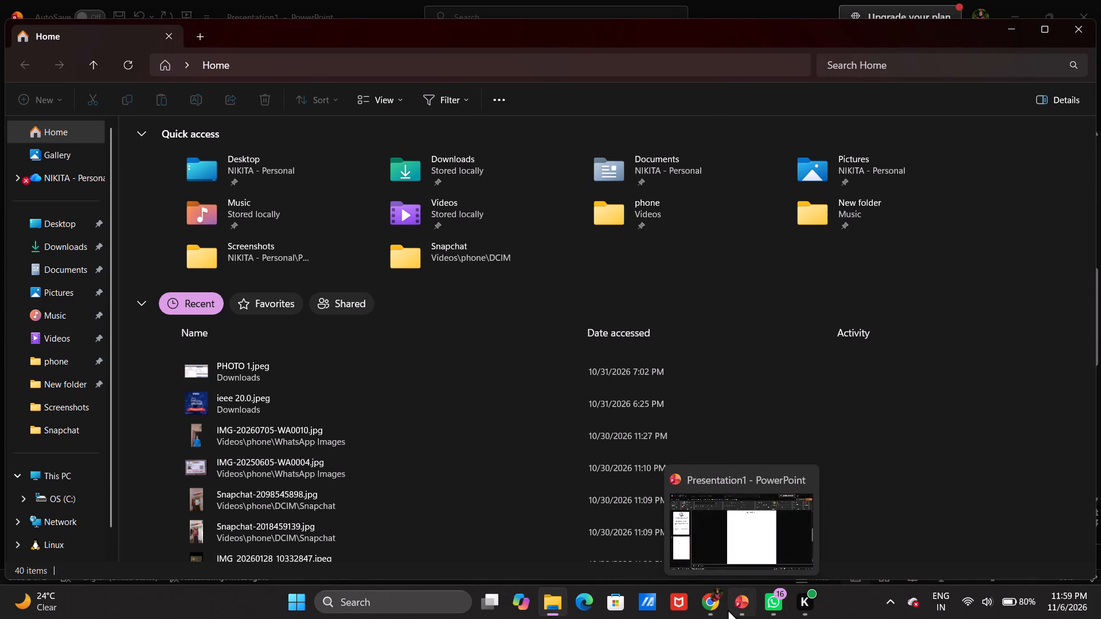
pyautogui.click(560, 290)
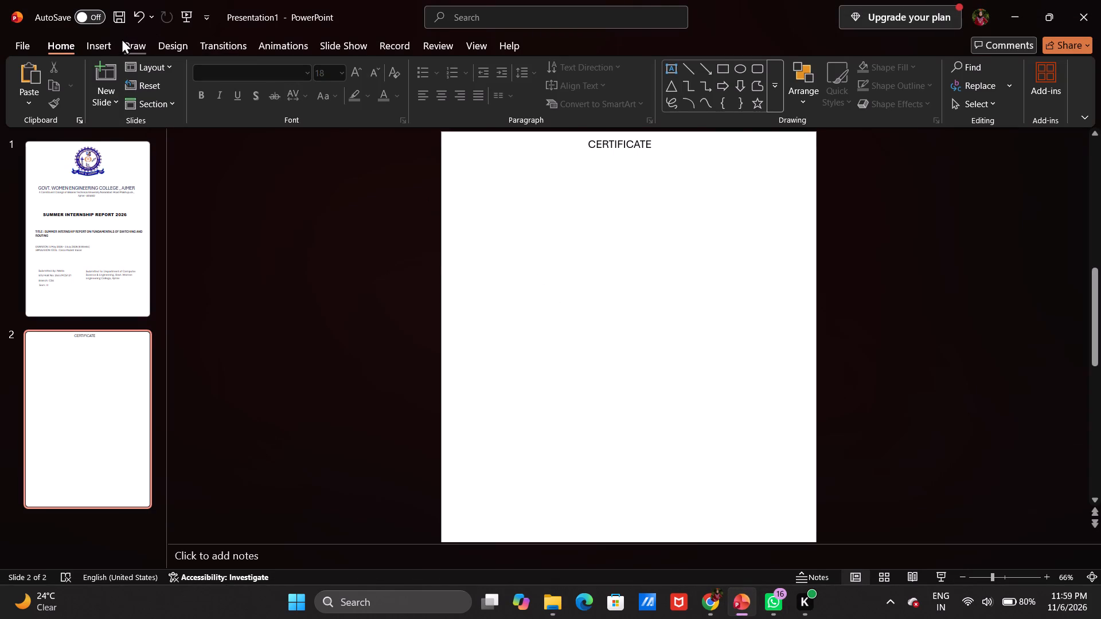
# Start inserting a picture from this device on the certificate slide and enter SRWE as the file name.
pyautogui.click(116, 40)
pyautogui.click(107, 93)
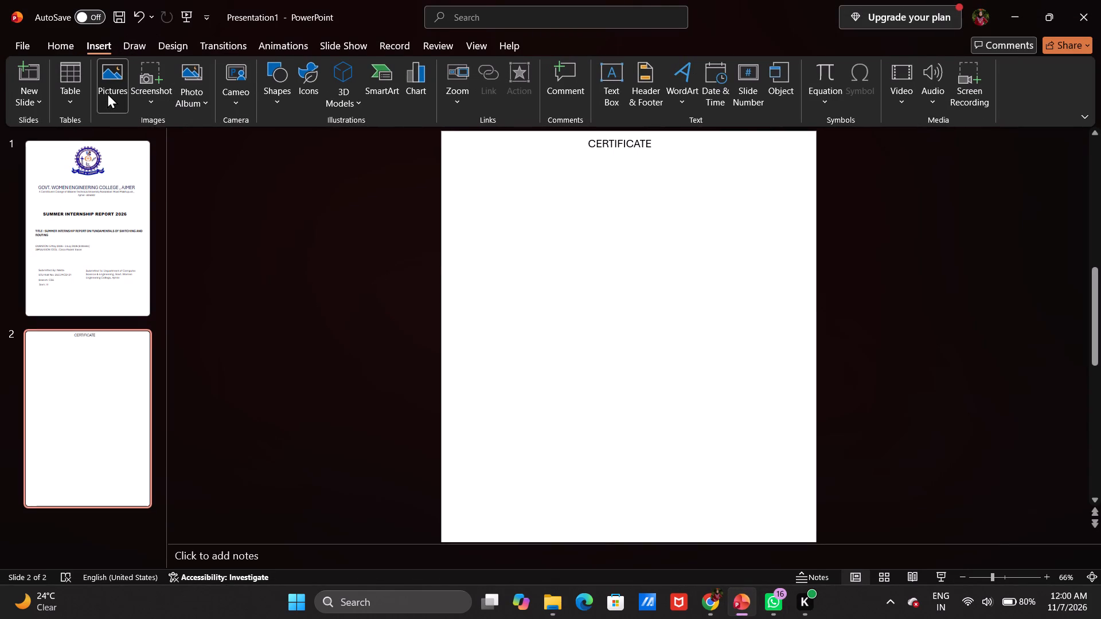
pyautogui.click(125, 146)
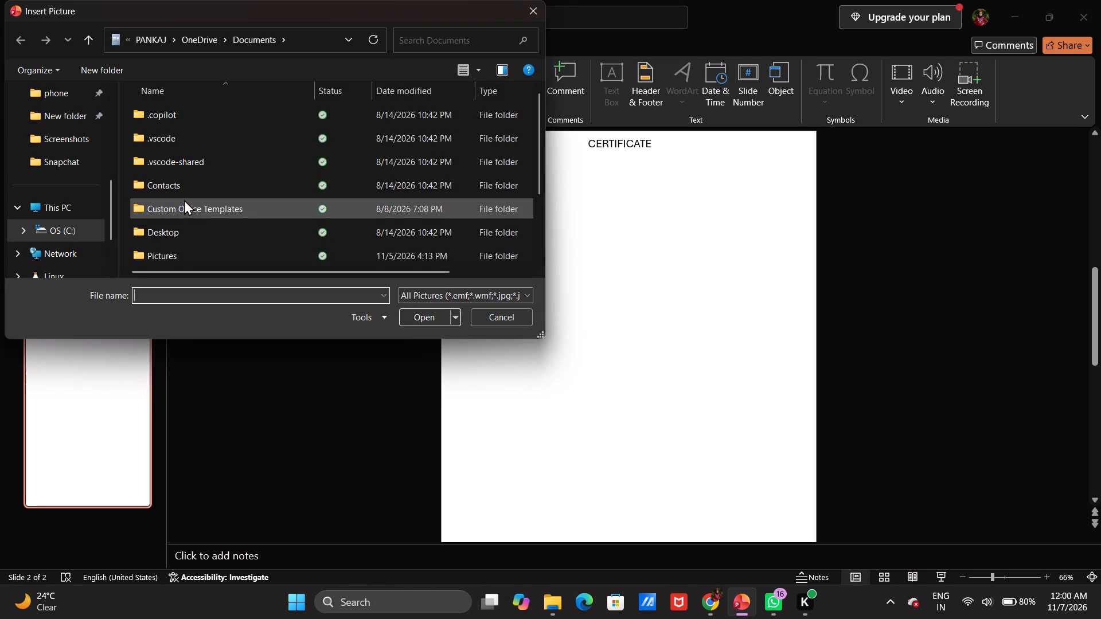
pyautogui.write('IEEE')
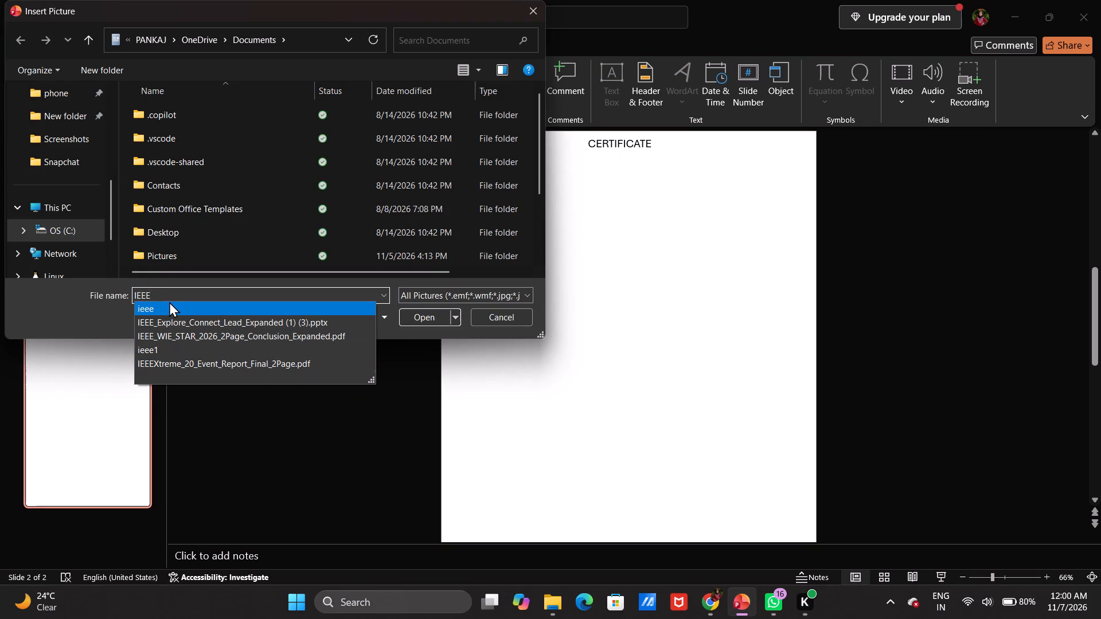
pyautogui.press('space')
pyautogui.press('BackSpace')
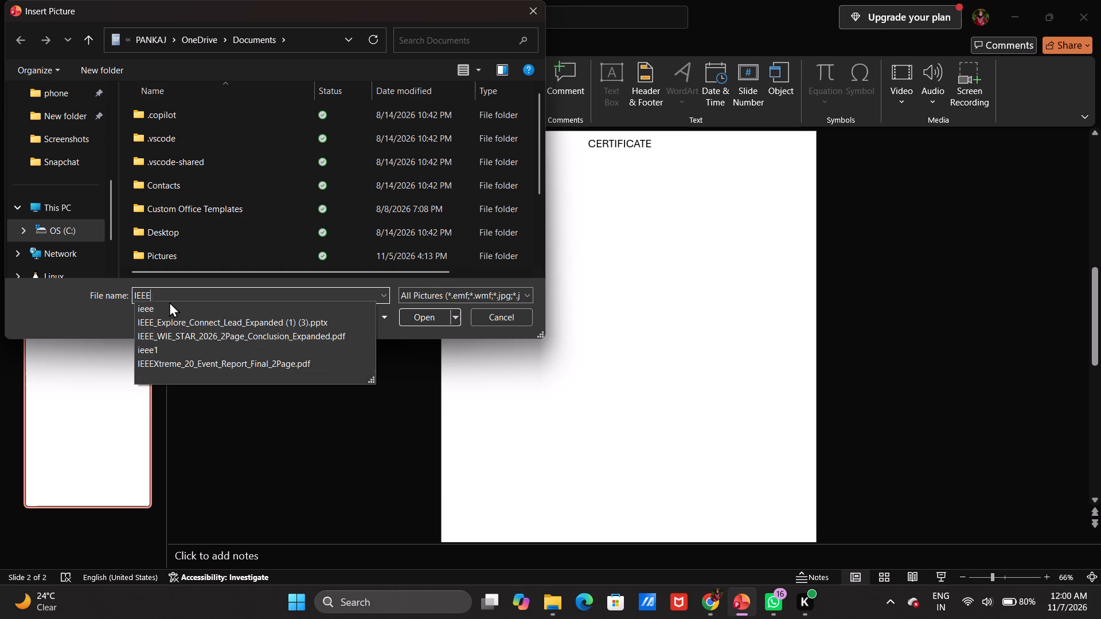
pyautogui.press('BackSpace')
pyautogui.press('BackSpace')
pyautogui.press('BackSpace')
pyautogui.press('BackSpace')
pyautogui.press('BackSpace')
pyautogui.write('CE')
pyautogui.press('BackSpace')
pyautogui.press('BackSpace')
pyautogui.press('BackSpace')
pyautogui.press('BackSpace')
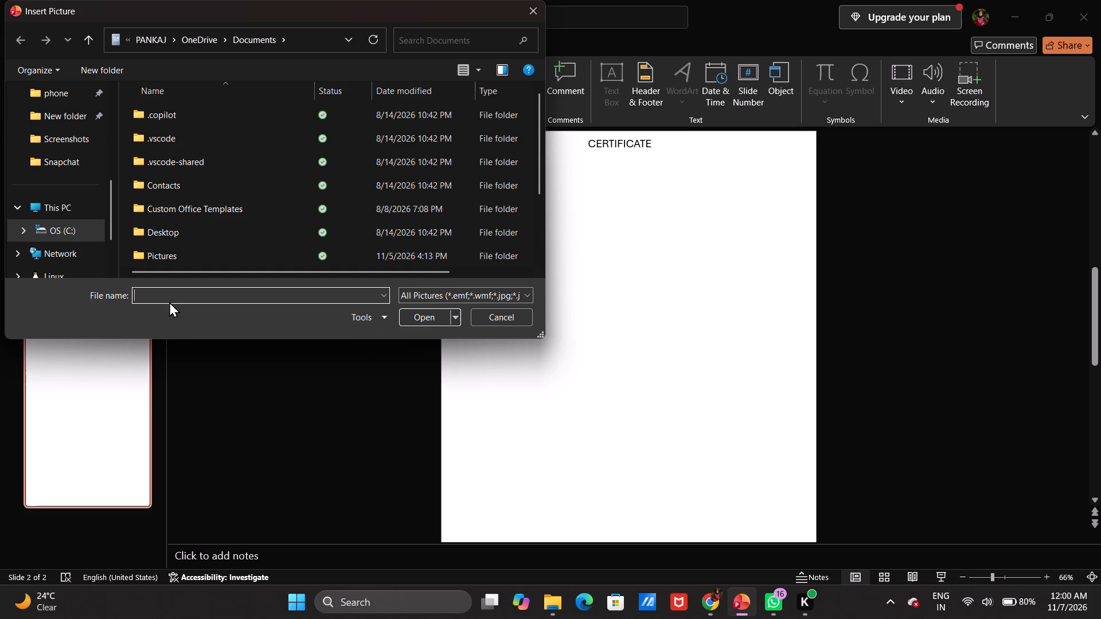
pyautogui.write('SRE')
pyautogui.press('BackSpace')
pyautogui.write('WE')
# Look through the Documents, This PC and Pictures locations for the certificate picture to insert.
pyautogui.scroll(-1, 157, 232)
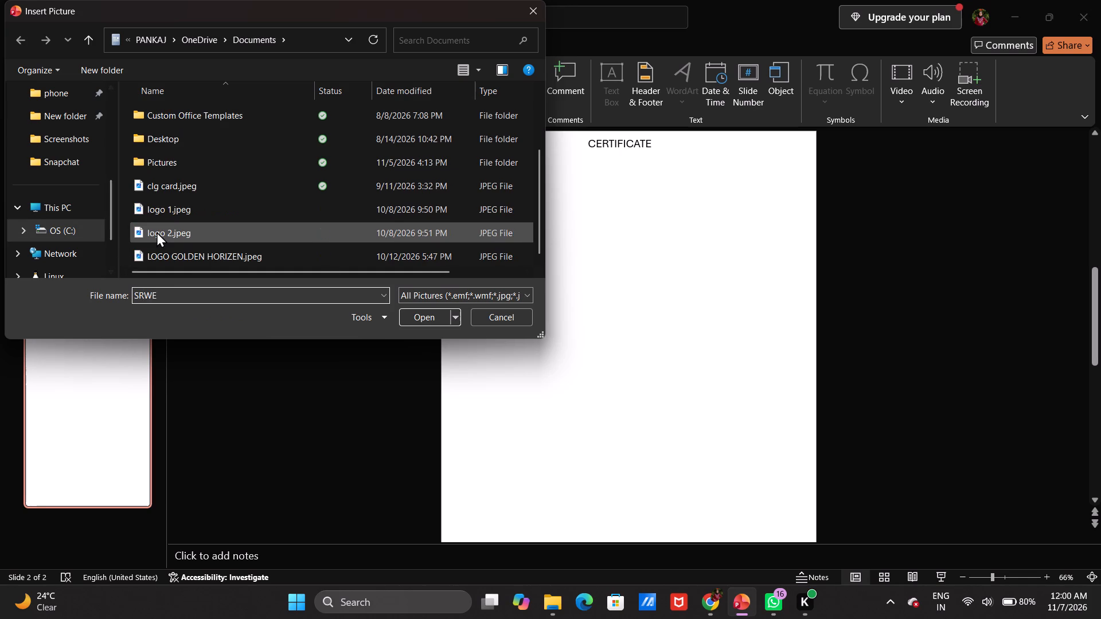
pyautogui.scroll(-1, 157, 232)
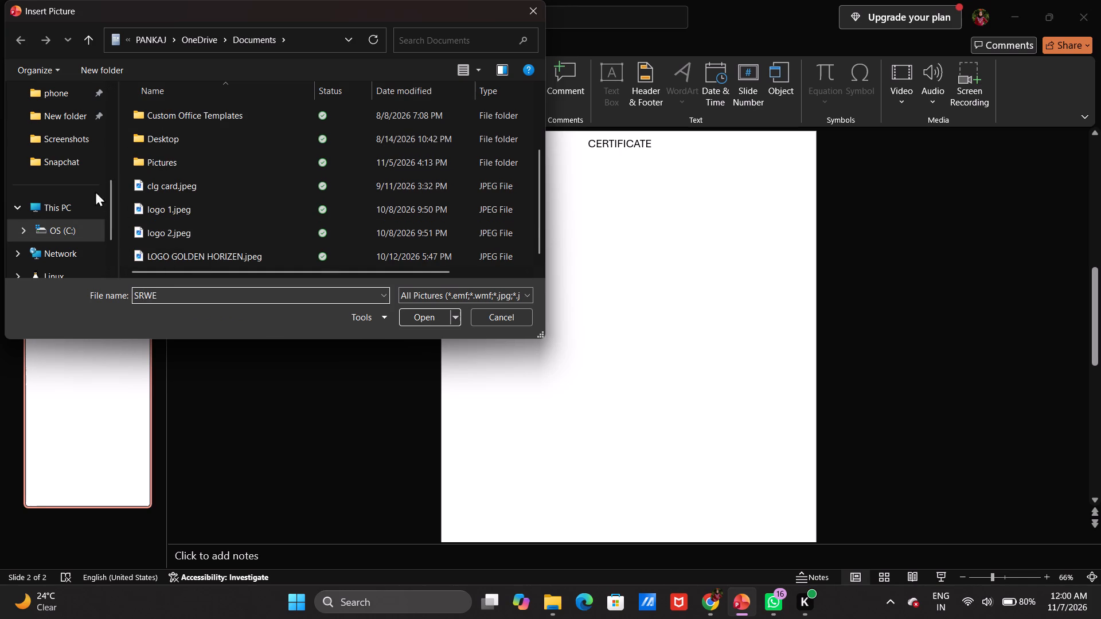
pyautogui.click(68, 214)
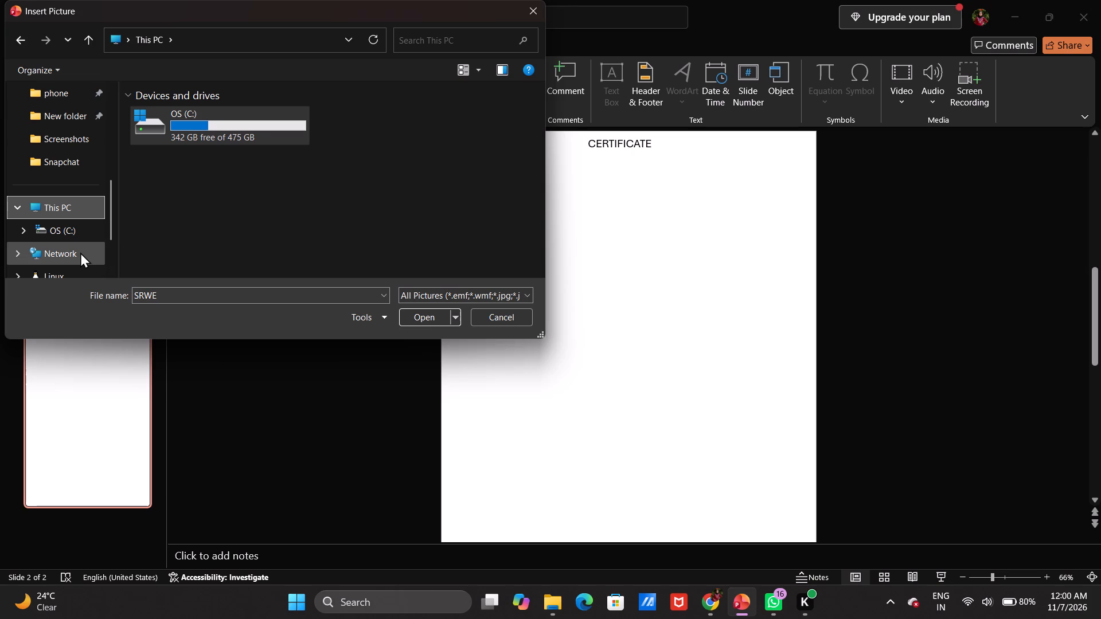
pyautogui.scroll(-1, 77, 218)
pyautogui.rightClick(77, 218)
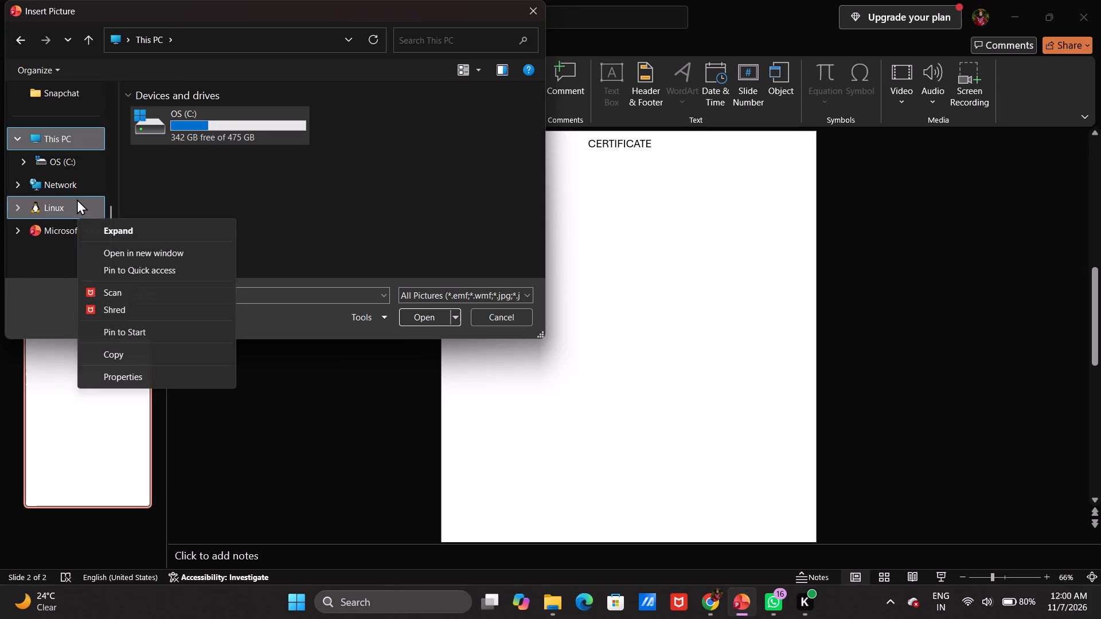
pyautogui.scroll(1, 77, 199)
pyautogui.rightClick(77, 199)
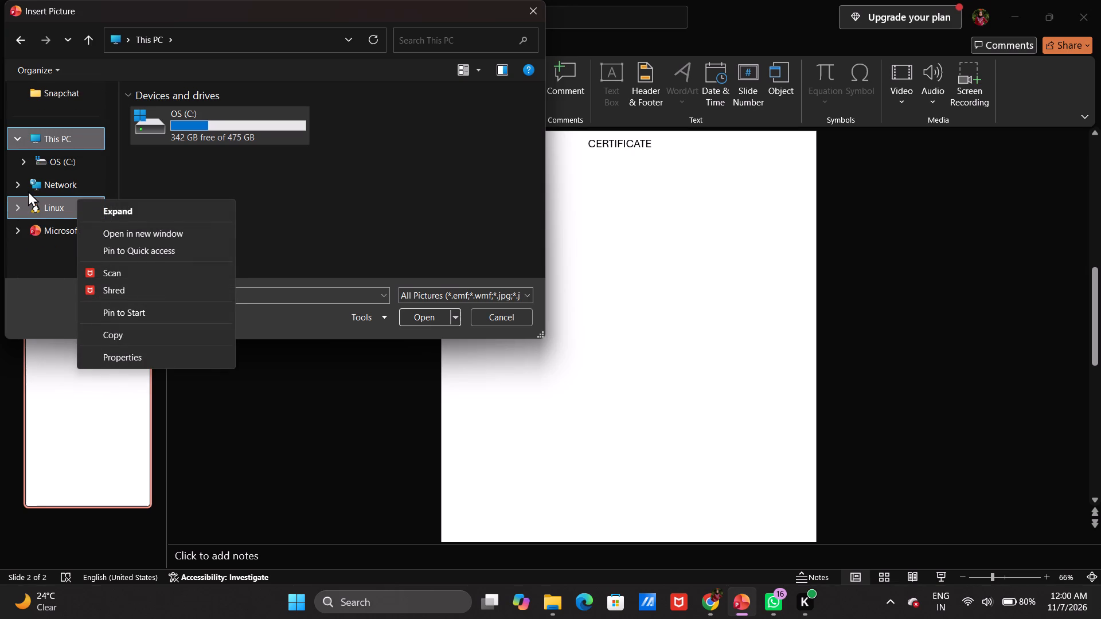
pyautogui.scroll(3, 28, 191)
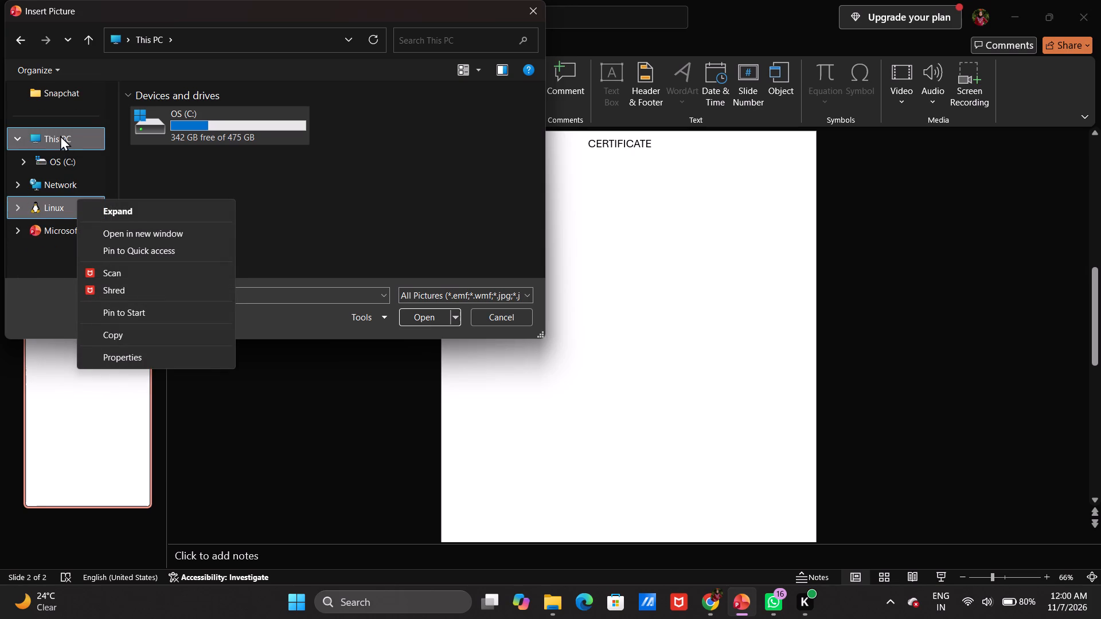
pyautogui.click(60, 135)
pyautogui.hscroll(1, 75, 151)
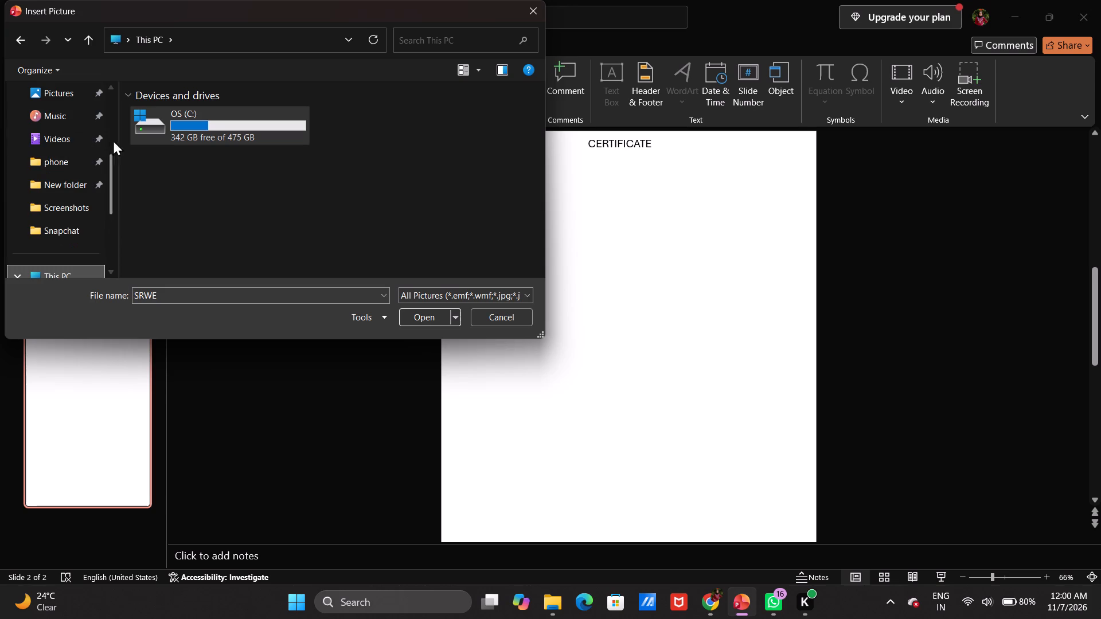
pyautogui.click(73, 97)
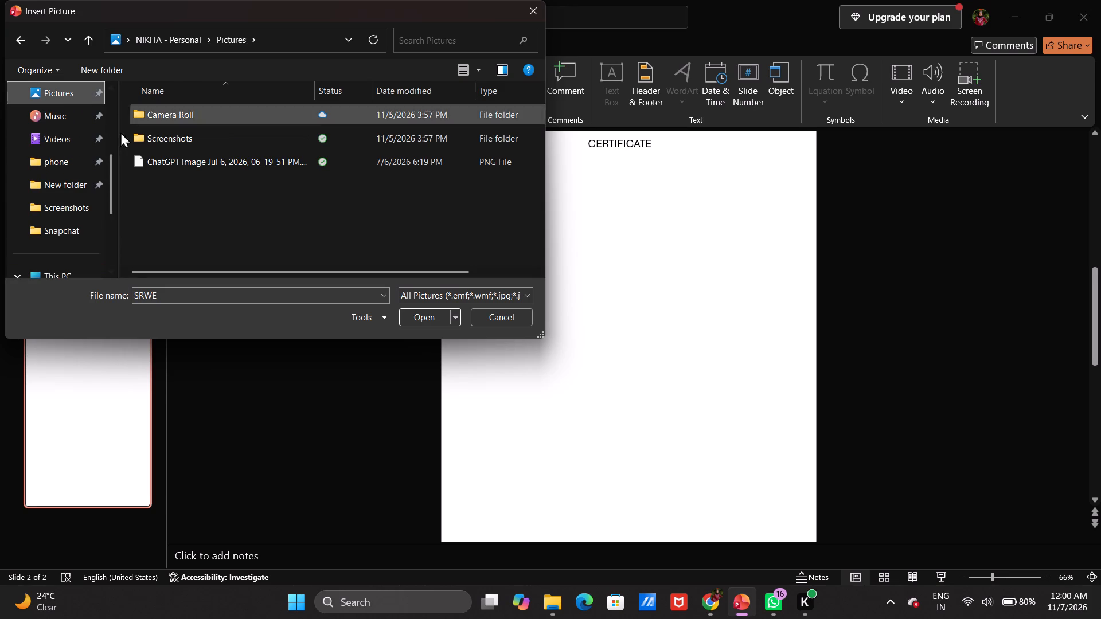
pyautogui.scroll(1, 75, 142)
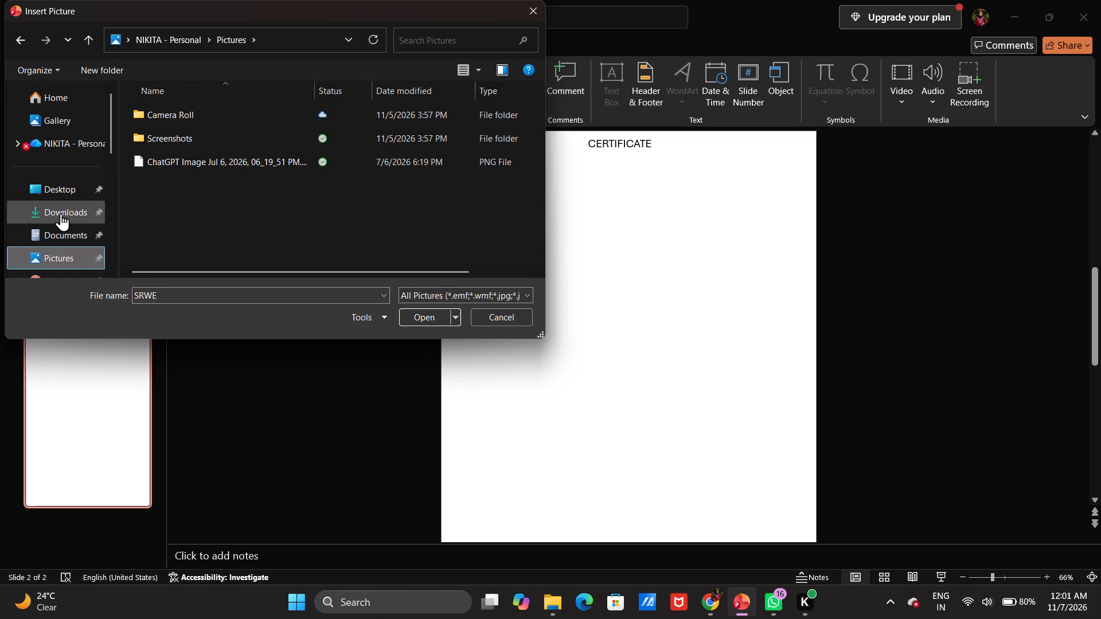
# Look through the picture files in the Downloads folder for the SRWE certificate.
pyautogui.click(61, 213)
pyautogui.scroll(-1, 163, 195)
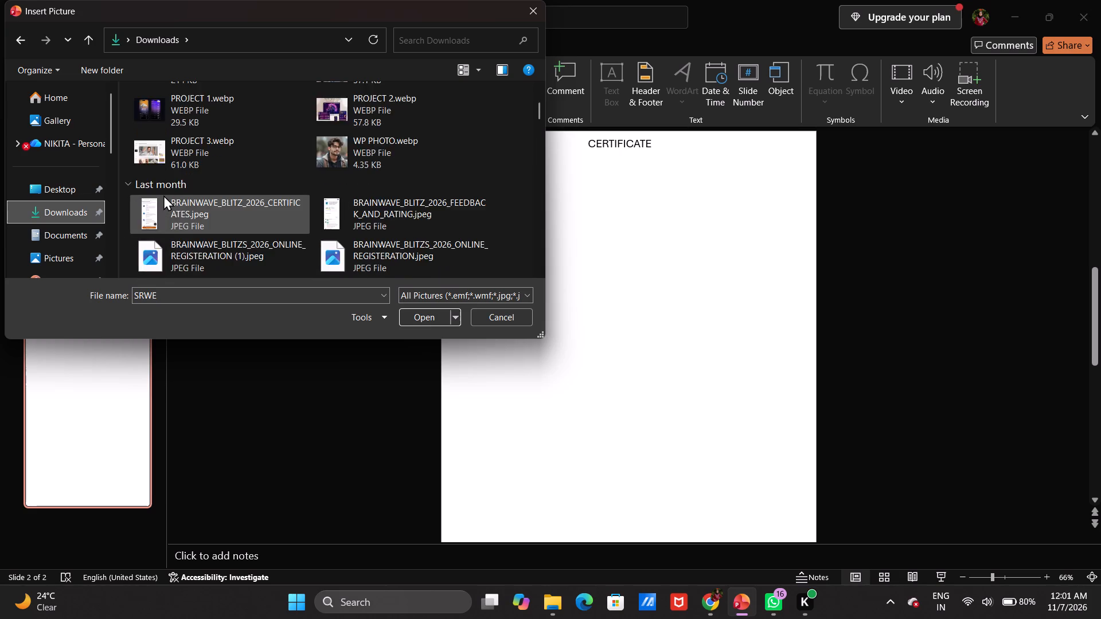
pyautogui.scroll(-3, 163, 195)
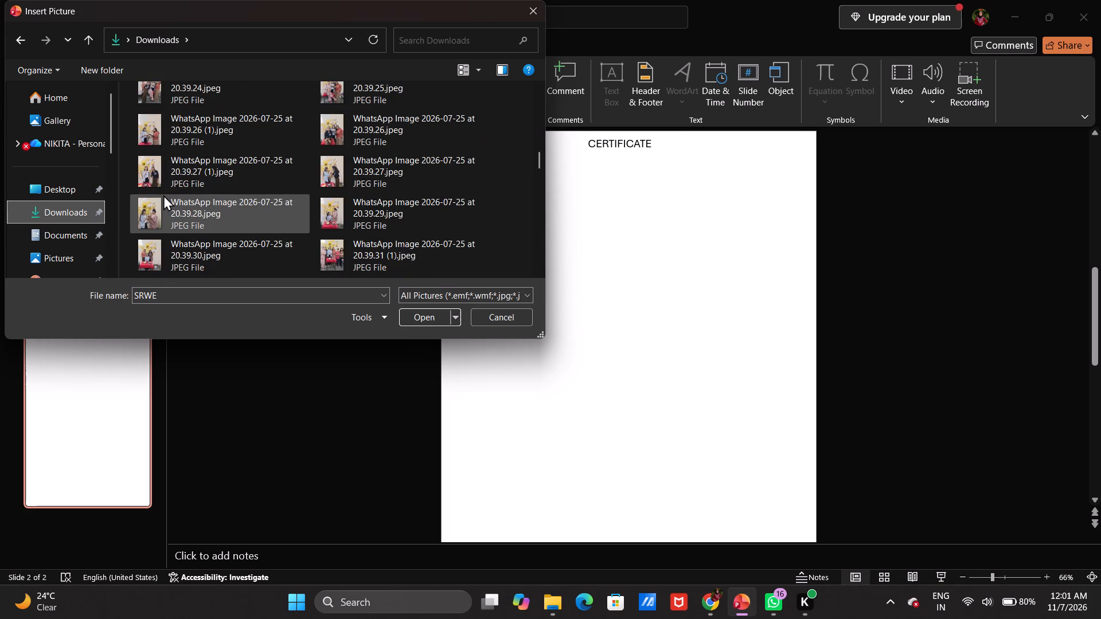
pyautogui.scroll(-4, 163, 195)
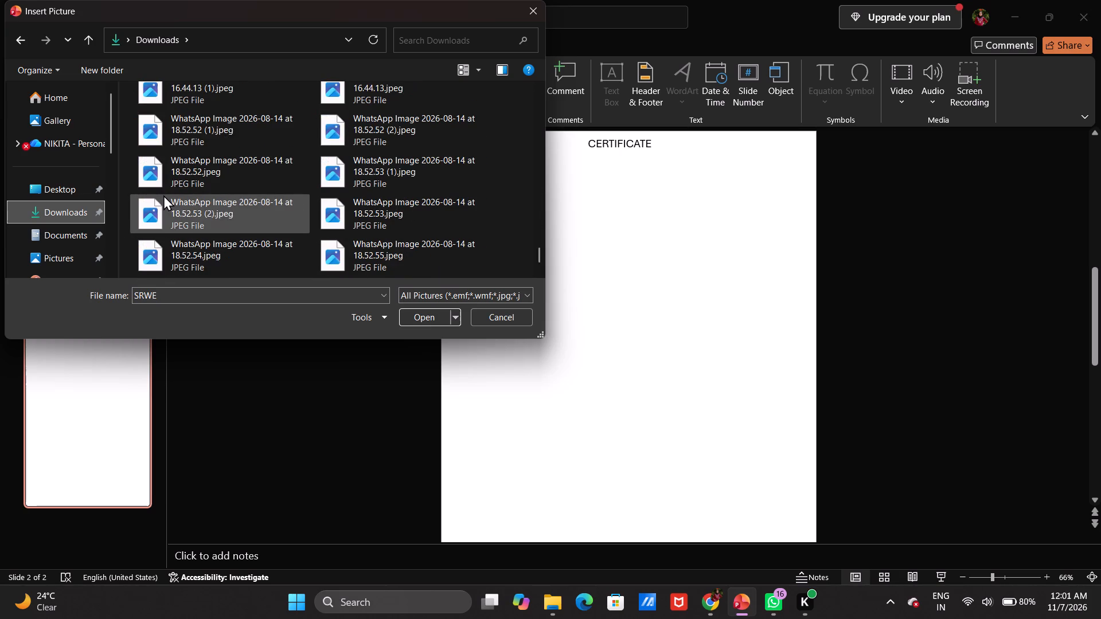
pyautogui.scroll(-5, 163, 195)
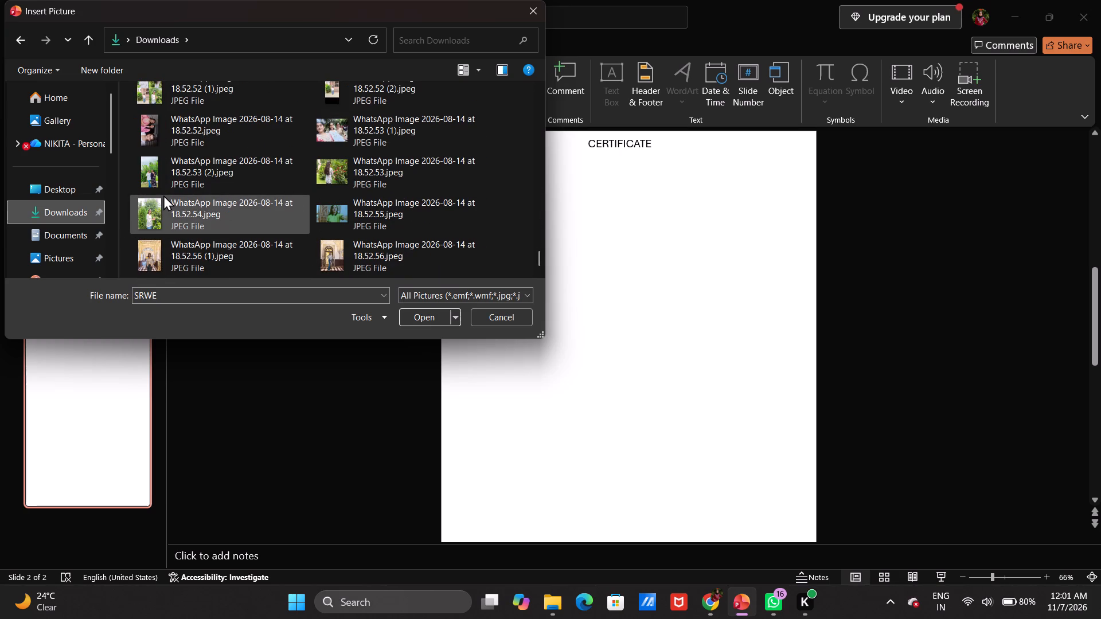
pyautogui.scroll(1, 163, 195)
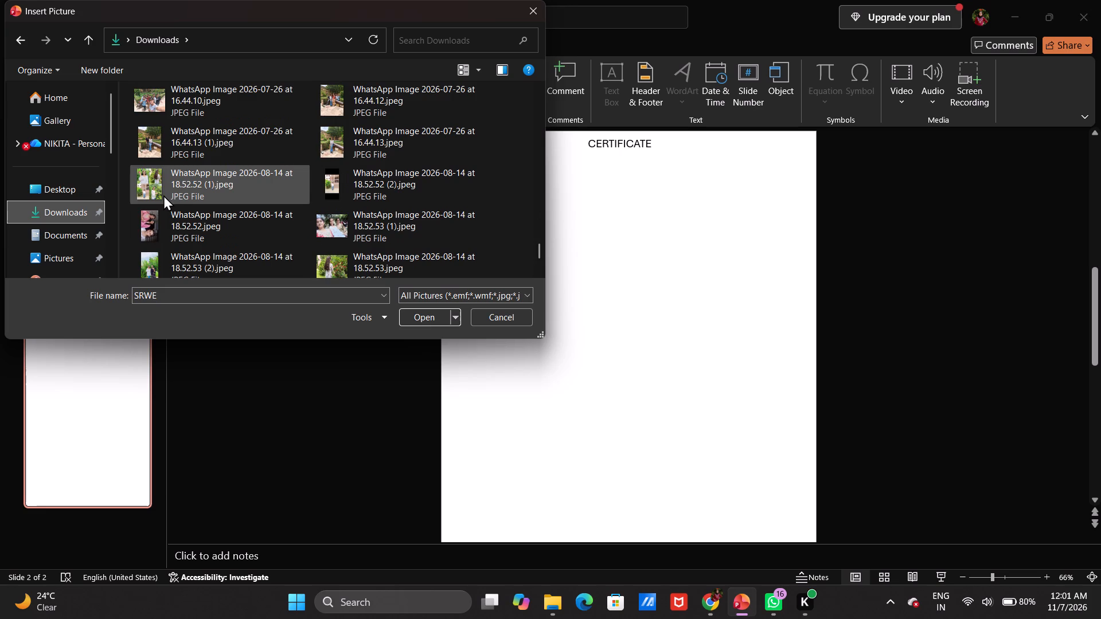
pyautogui.scroll(3, 163, 195)
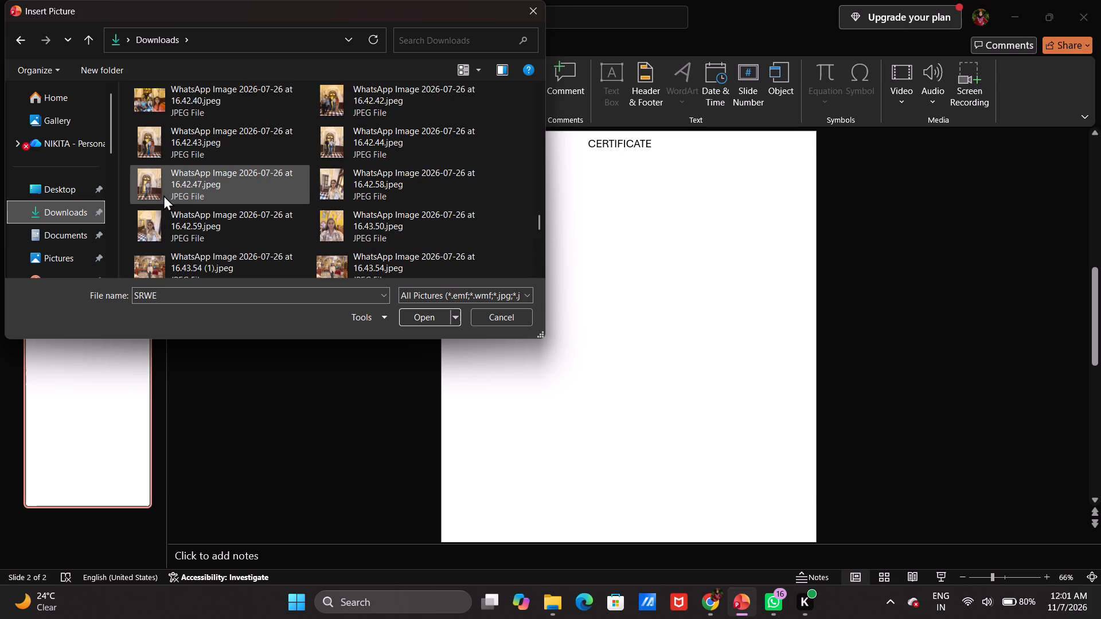
pyautogui.scroll(2, 163, 195)
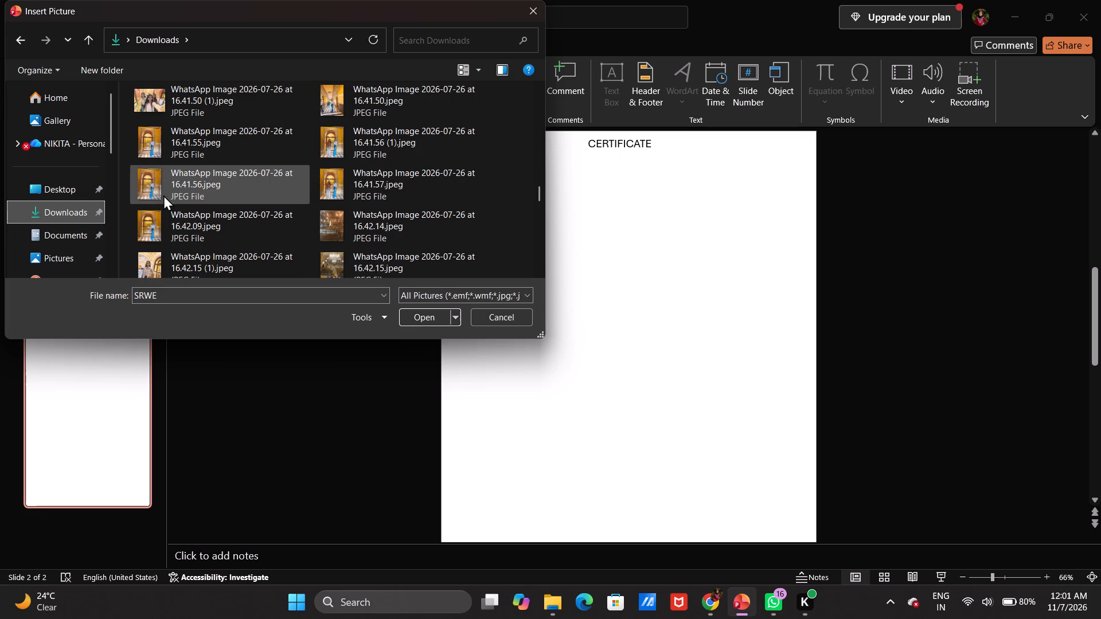
pyautogui.scroll(1, 163, 195)
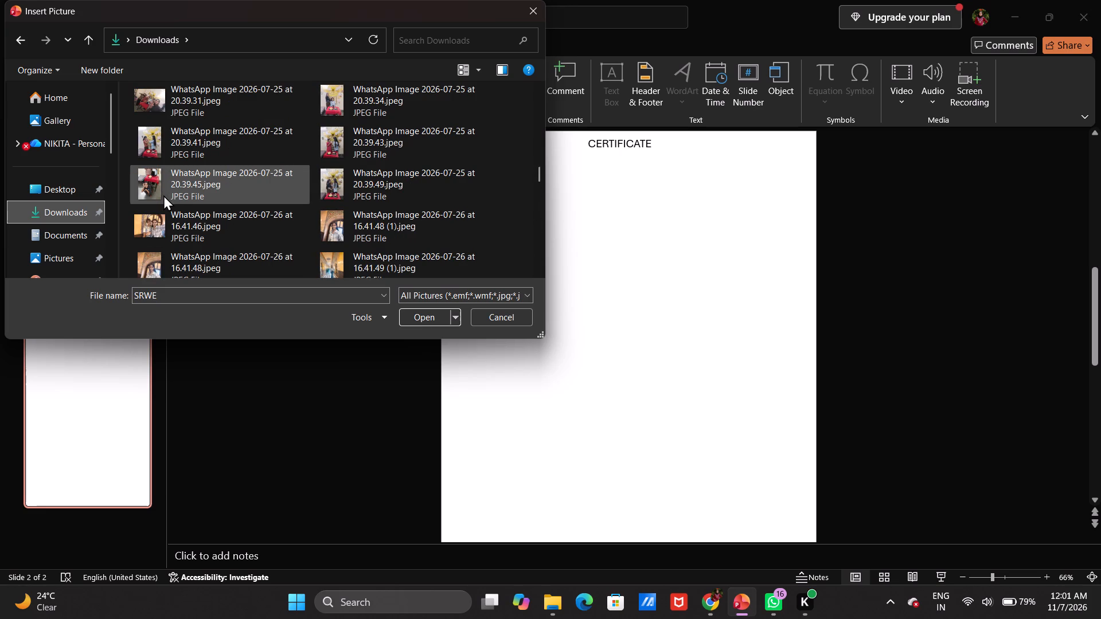
pyautogui.scroll(2, 163, 195)
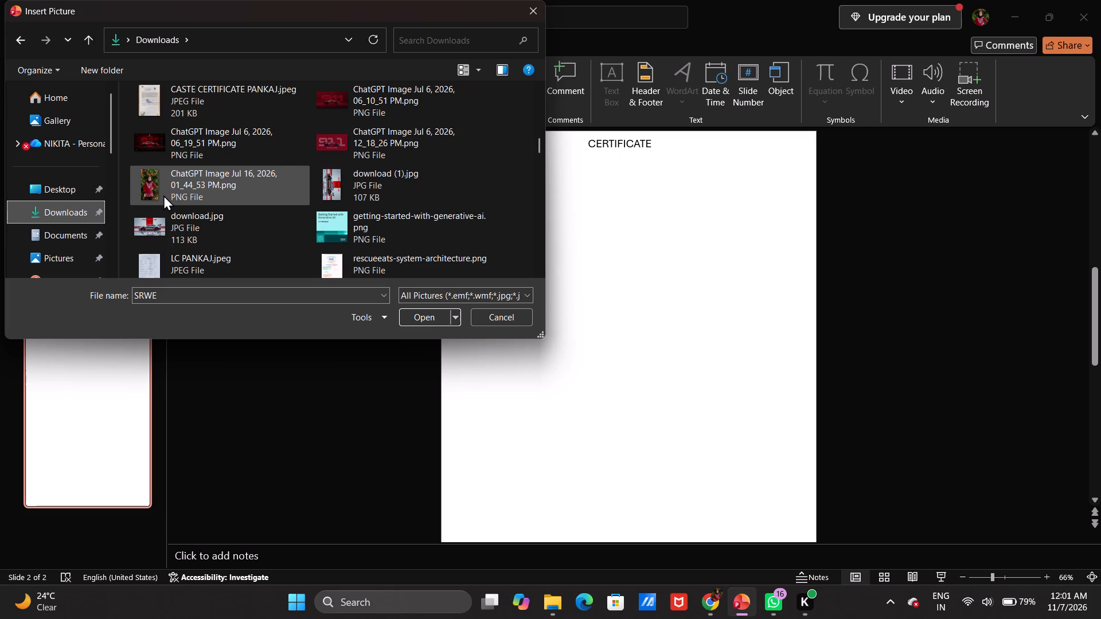
pyautogui.scroll(1, 163, 195)
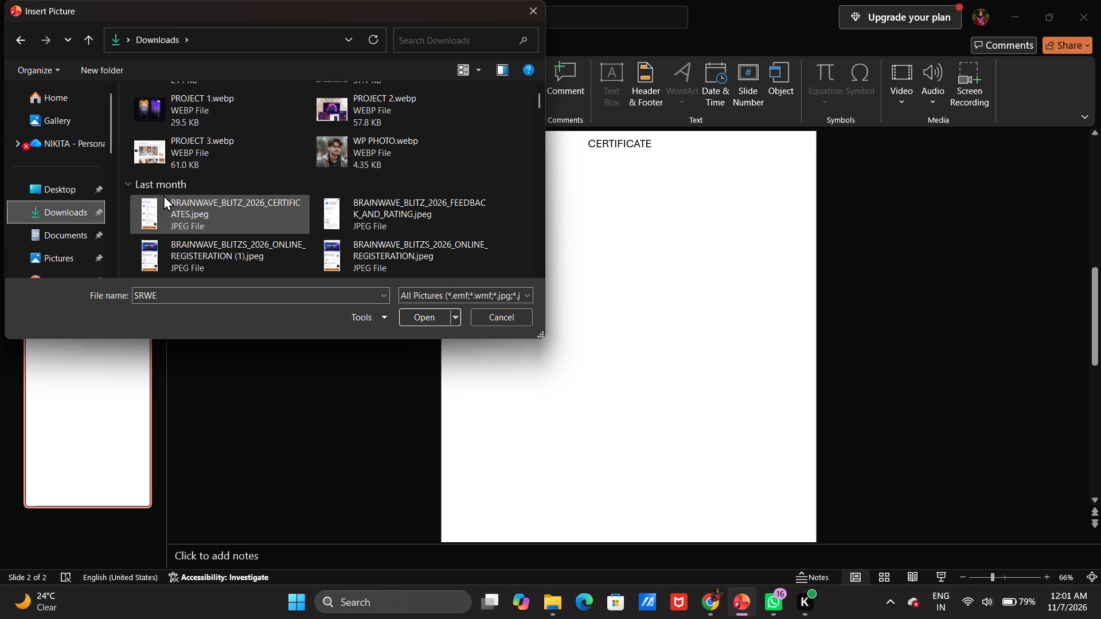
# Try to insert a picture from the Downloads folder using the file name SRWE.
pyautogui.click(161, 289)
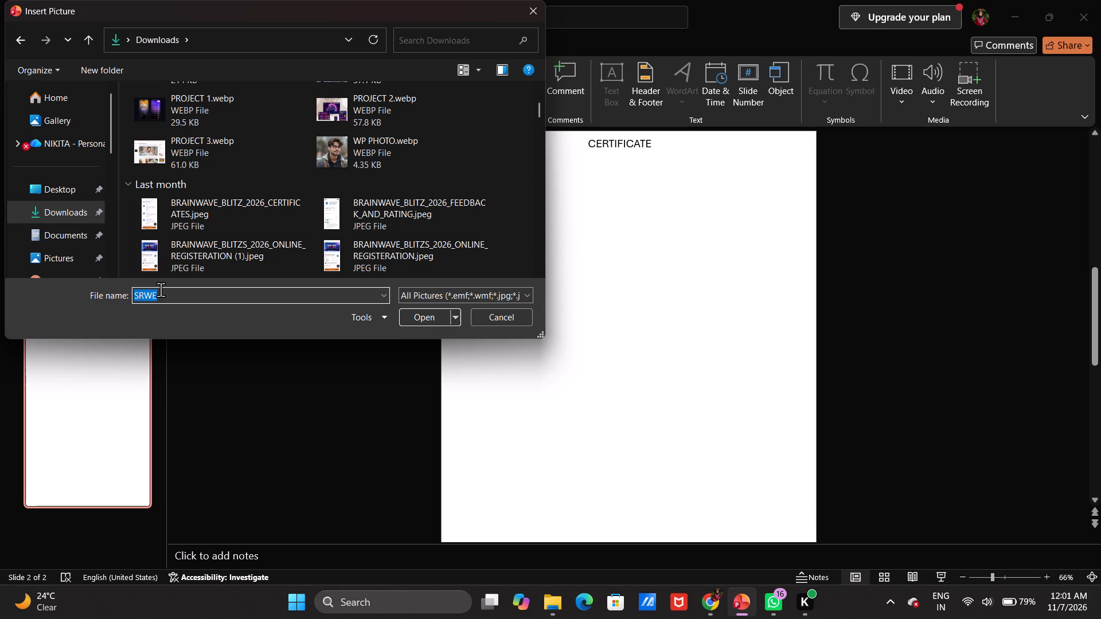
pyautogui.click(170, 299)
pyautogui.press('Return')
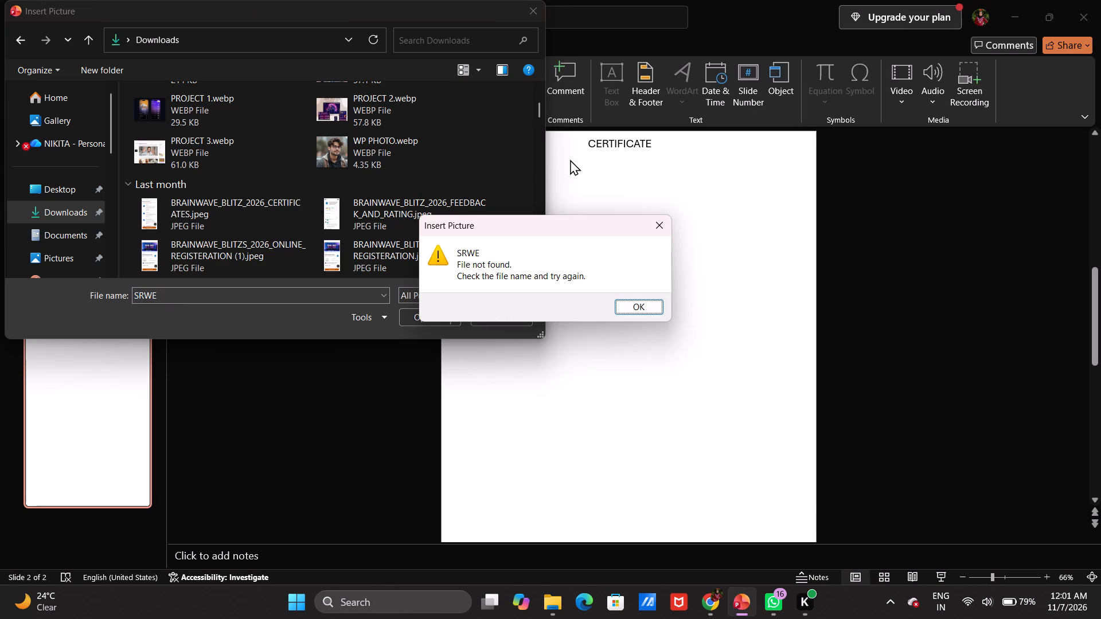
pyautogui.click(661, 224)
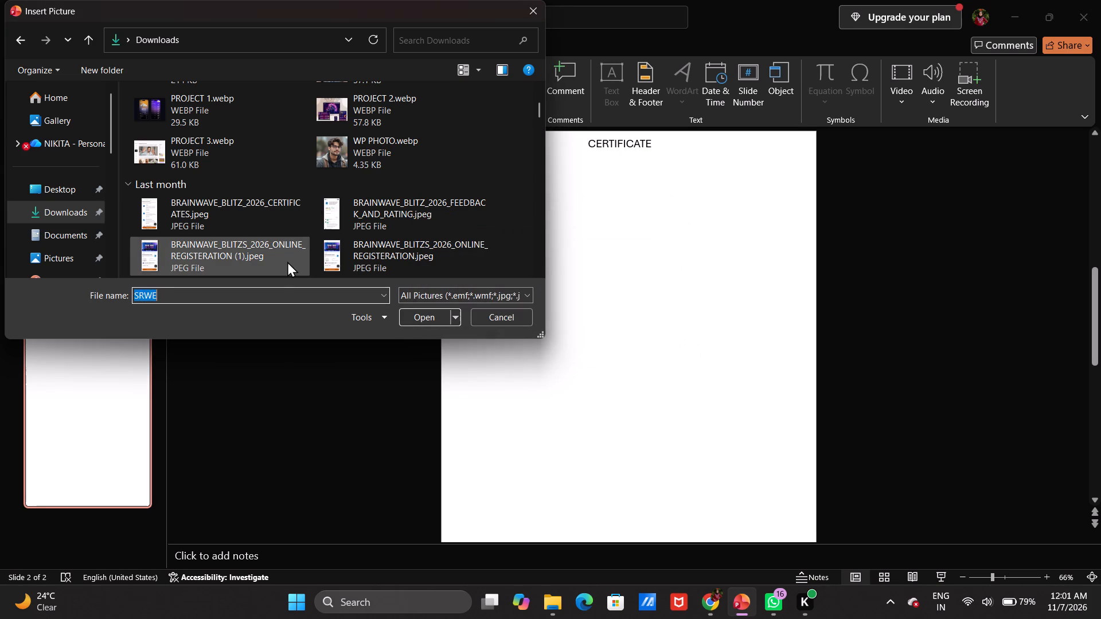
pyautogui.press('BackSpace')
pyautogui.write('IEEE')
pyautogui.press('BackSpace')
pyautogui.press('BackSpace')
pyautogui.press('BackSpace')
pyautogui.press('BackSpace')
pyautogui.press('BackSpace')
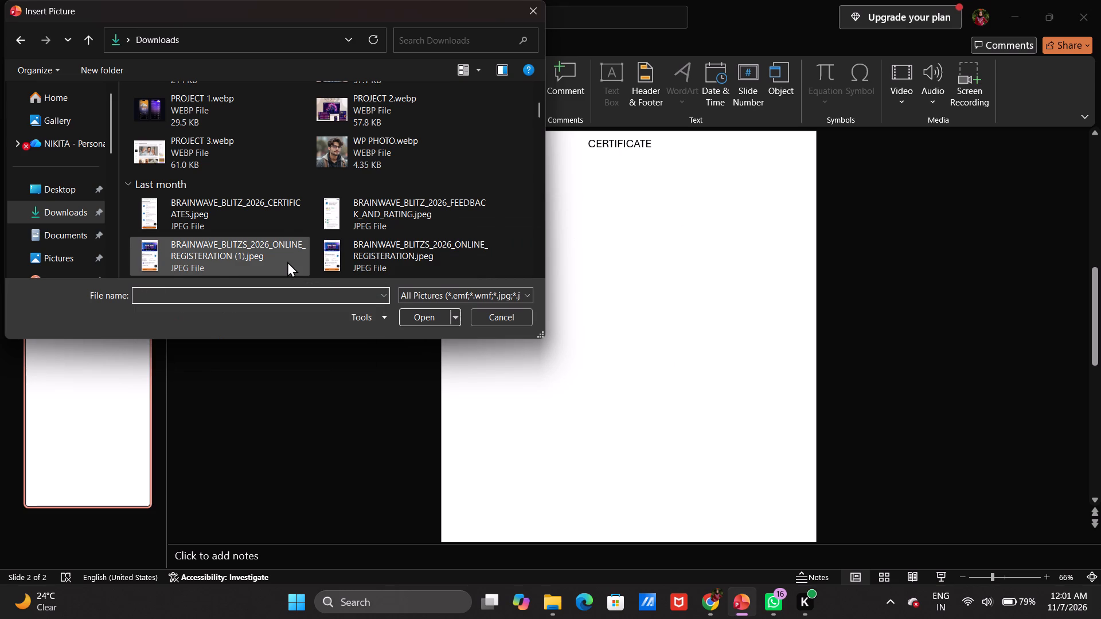
# Switch to File Explorer, open the SRWE certificate PDF from the Downloads folder, and close the YouTube page beside it.
pyautogui.click(546, 605)
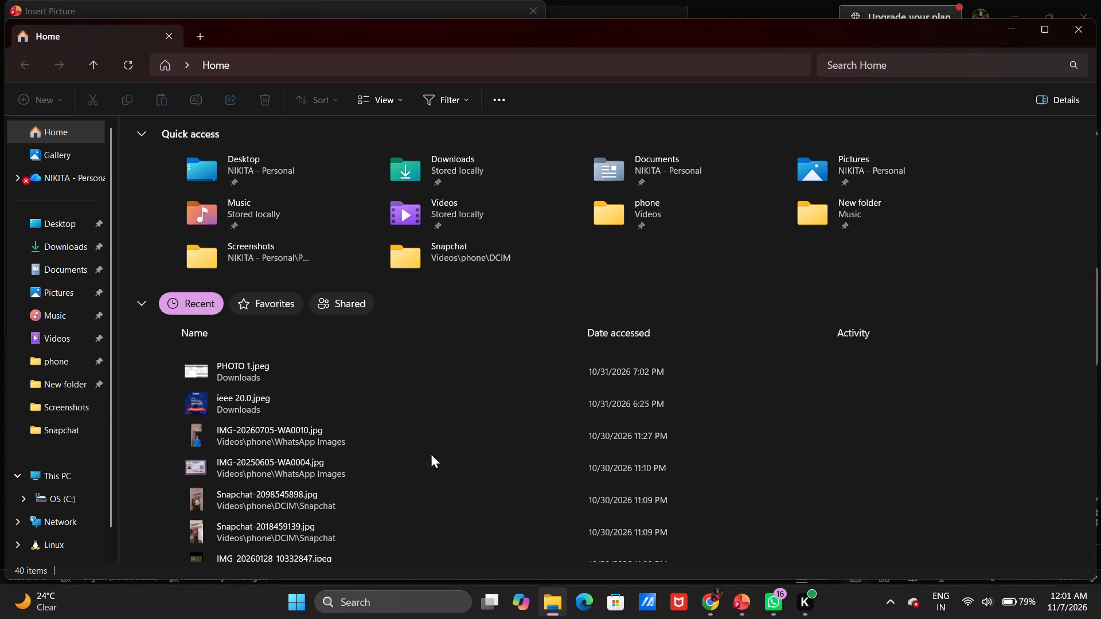
pyautogui.click(57, 240)
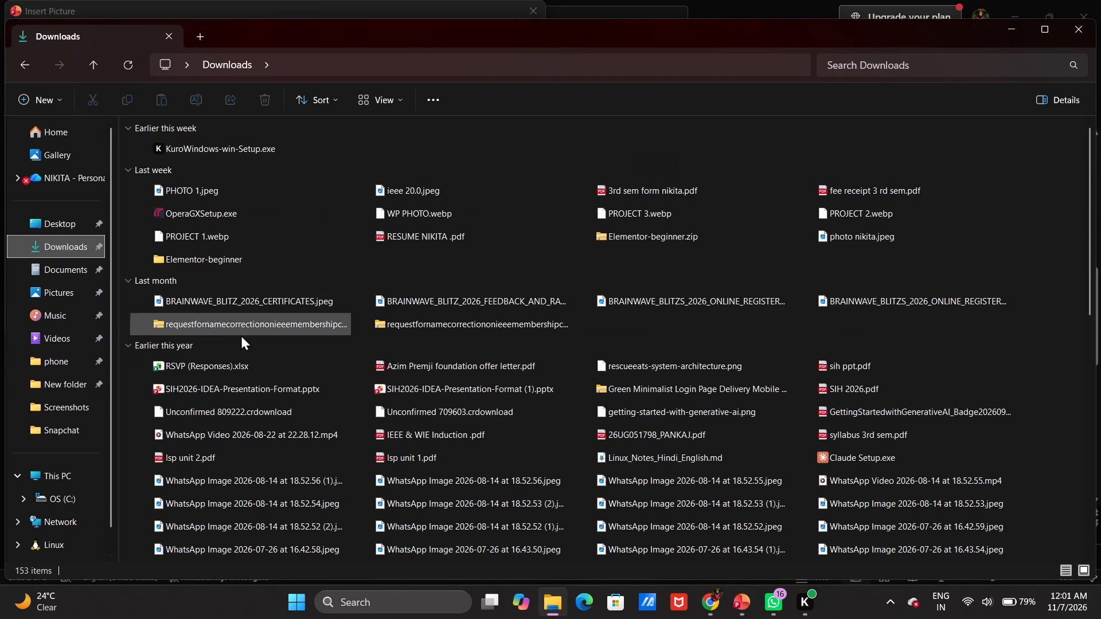
pyautogui.scroll(-4, 513, 425)
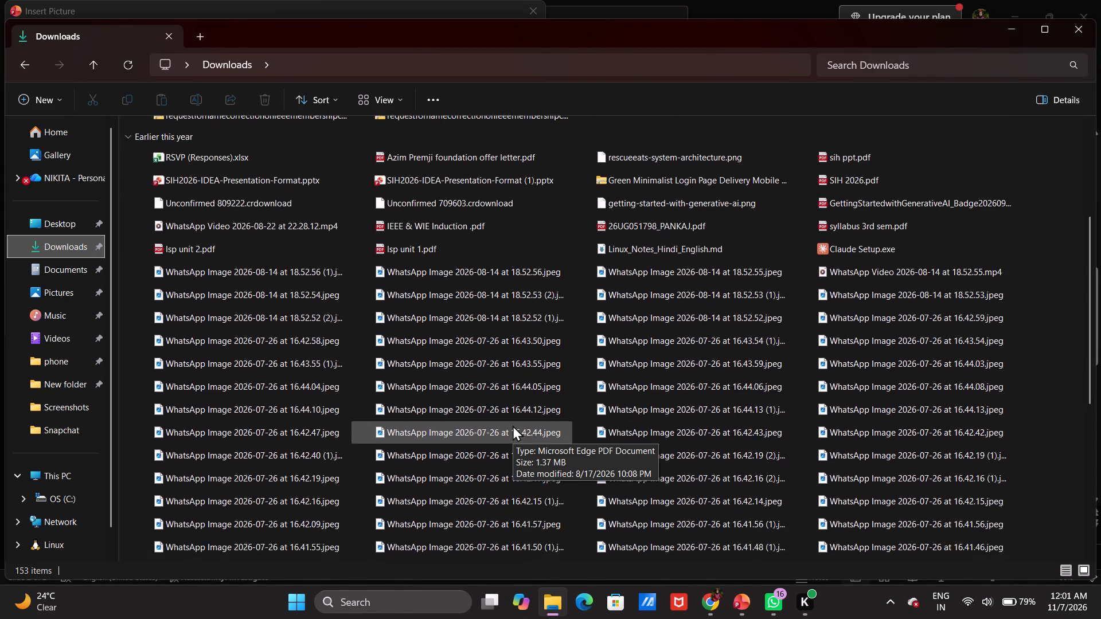
pyautogui.scroll(-3, 513, 425)
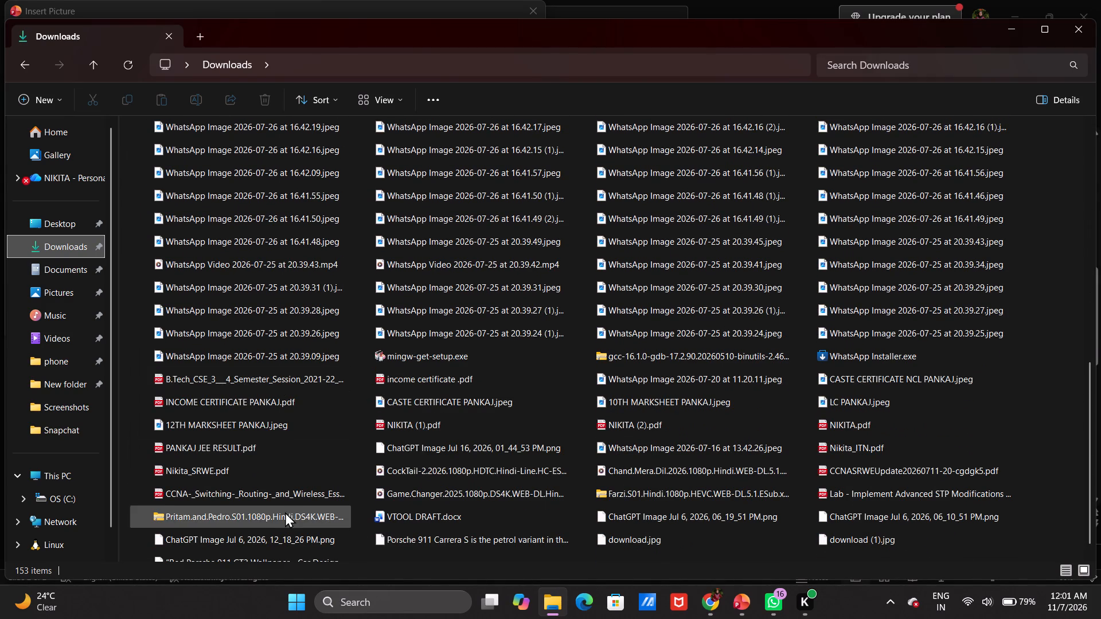
pyautogui.doubleClick(262, 471)
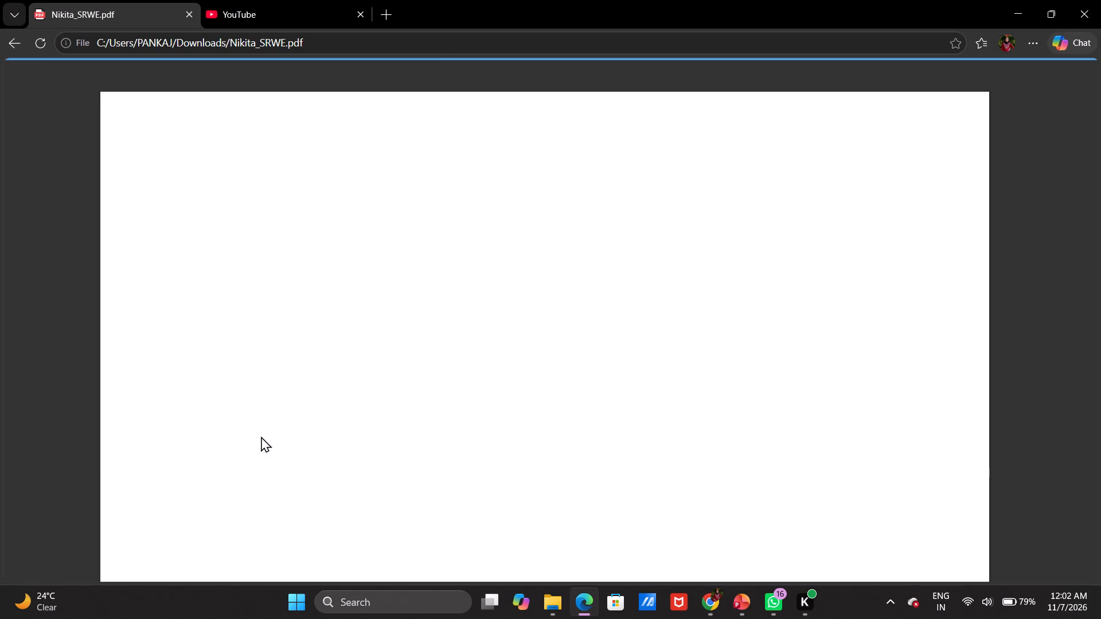
pyautogui.click(364, 14)
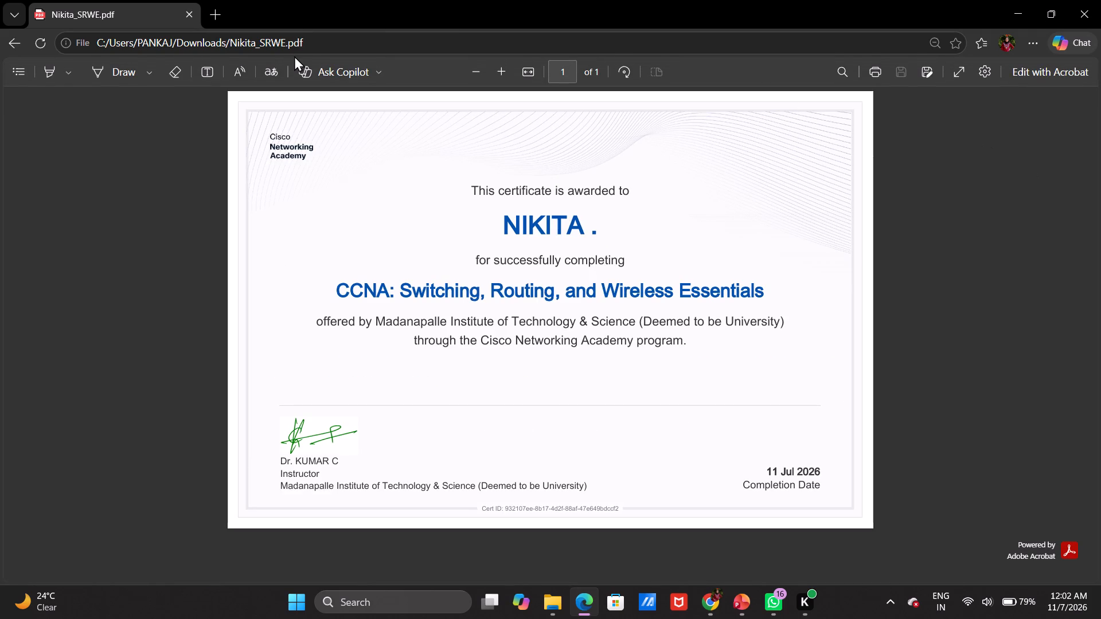
# Capture a rectangular screenshot of the full CCNA: Switching, Routing, and Wireless Essentials certificate page.
pyautogui.press('Print')
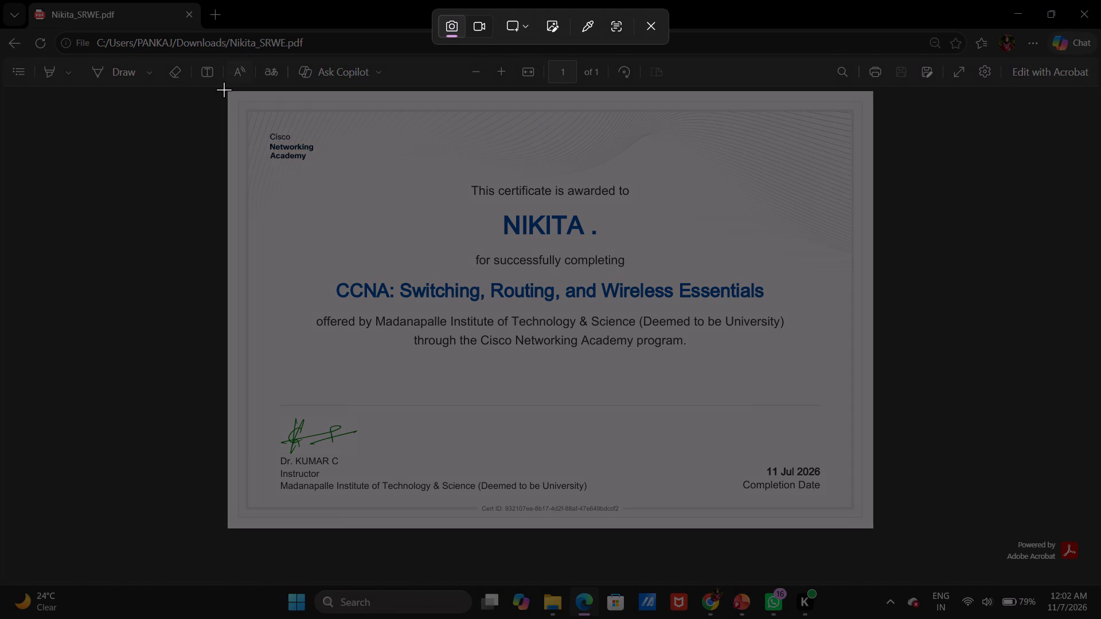
pyautogui.moveTo(224, 89); pyautogui.dragTo(884, 487)
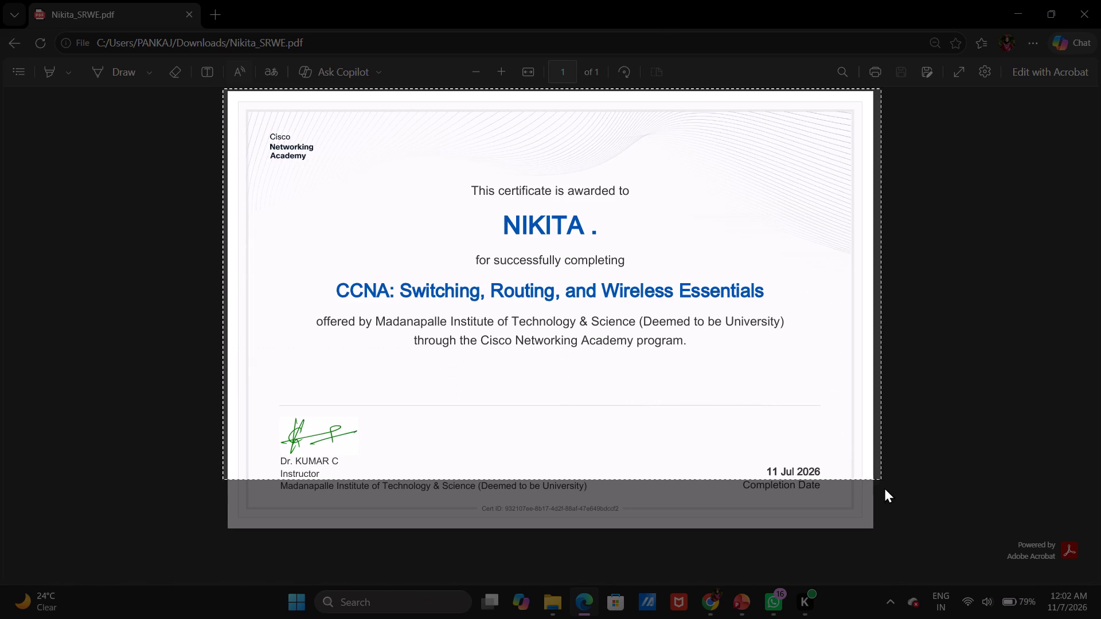
pyautogui.moveTo(884, 487); pyautogui.dragTo(876, 530)
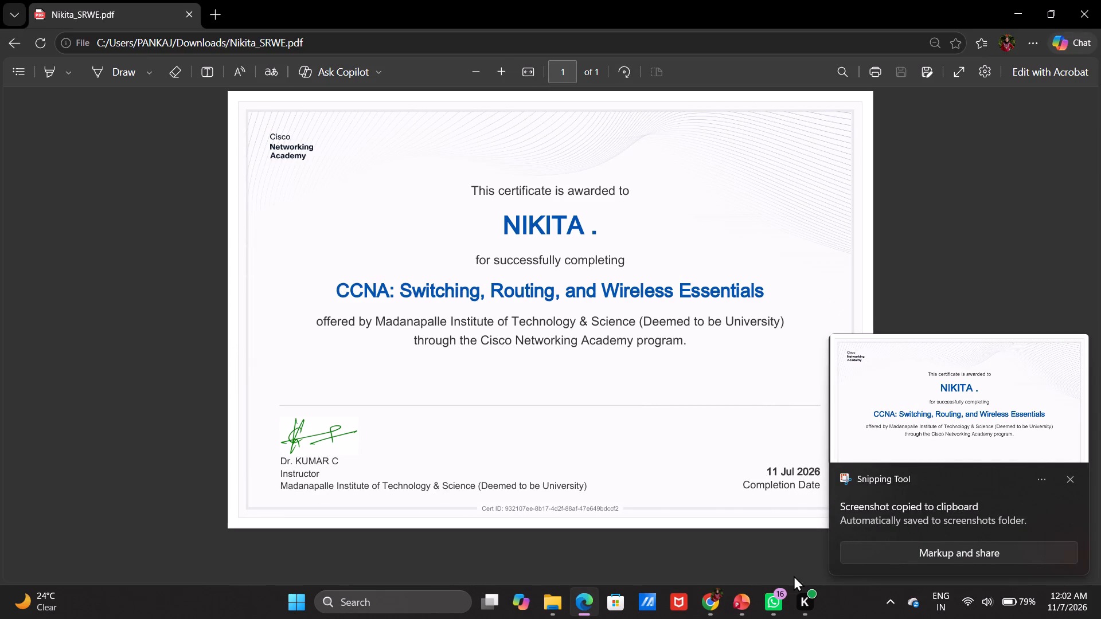
# Switch to File Explorer, dismiss the screenshot notification, and open the ITN certificate PDF from the Downloads folder.
pyautogui.click(564, 598)
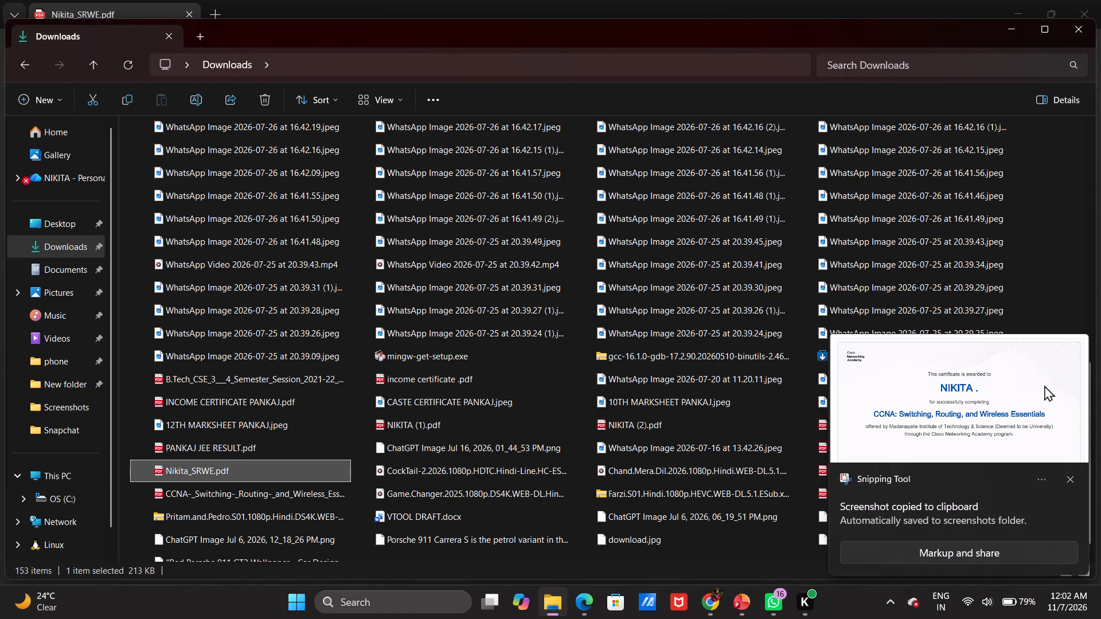
pyautogui.click(1069, 480)
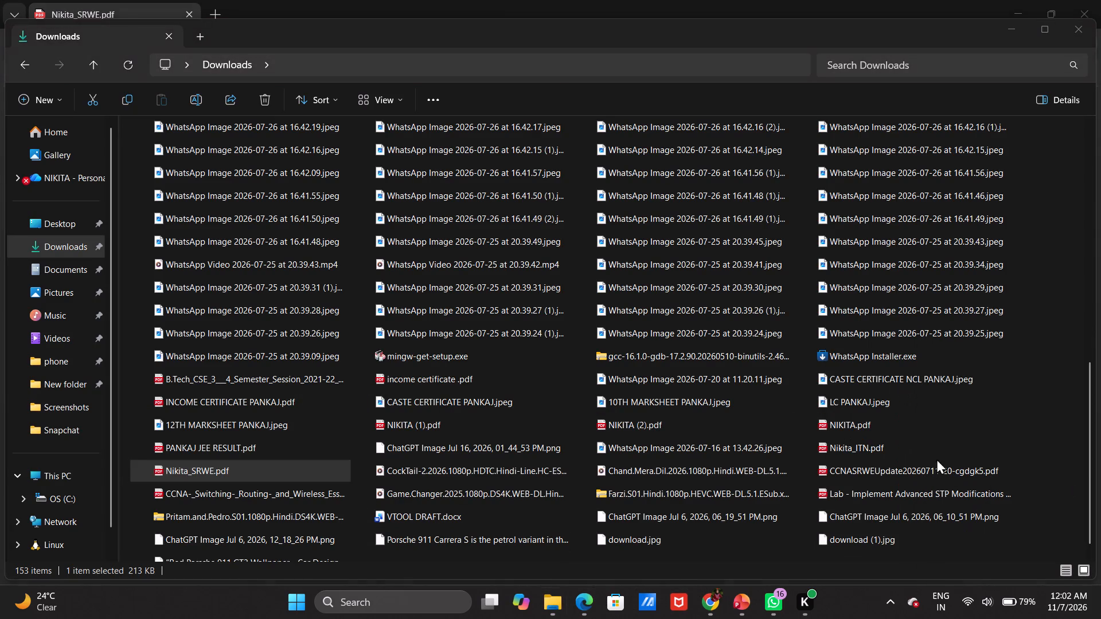
pyautogui.doubleClick(874, 451)
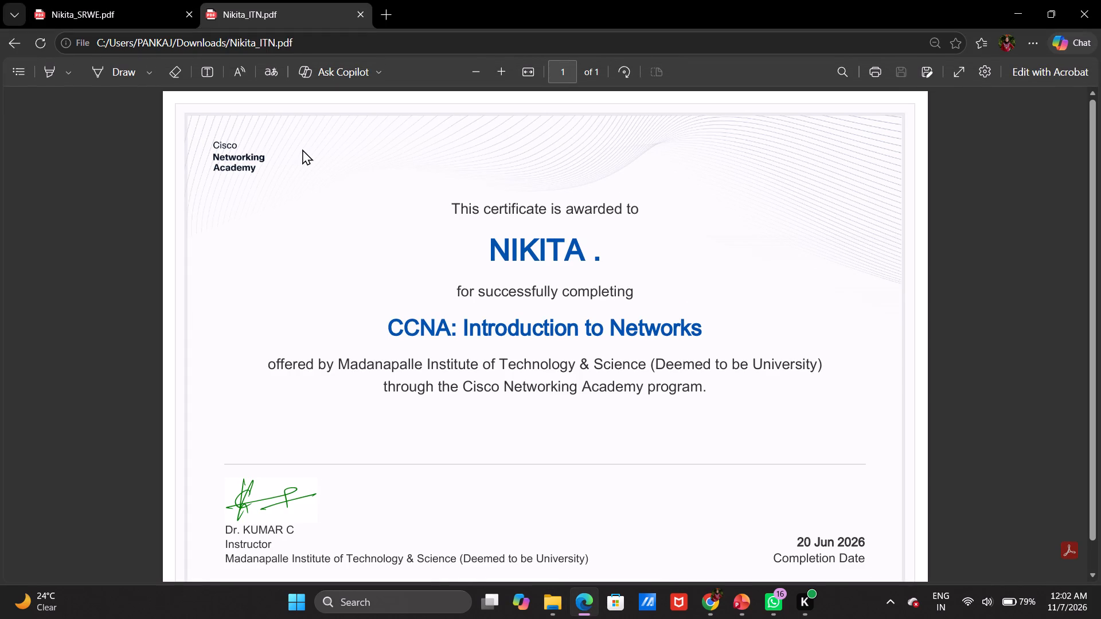
# Capture a rectangular screenshot of the full CCNA: Introduction to Networks certificate page.
pyautogui.scroll(1, 302, 149)
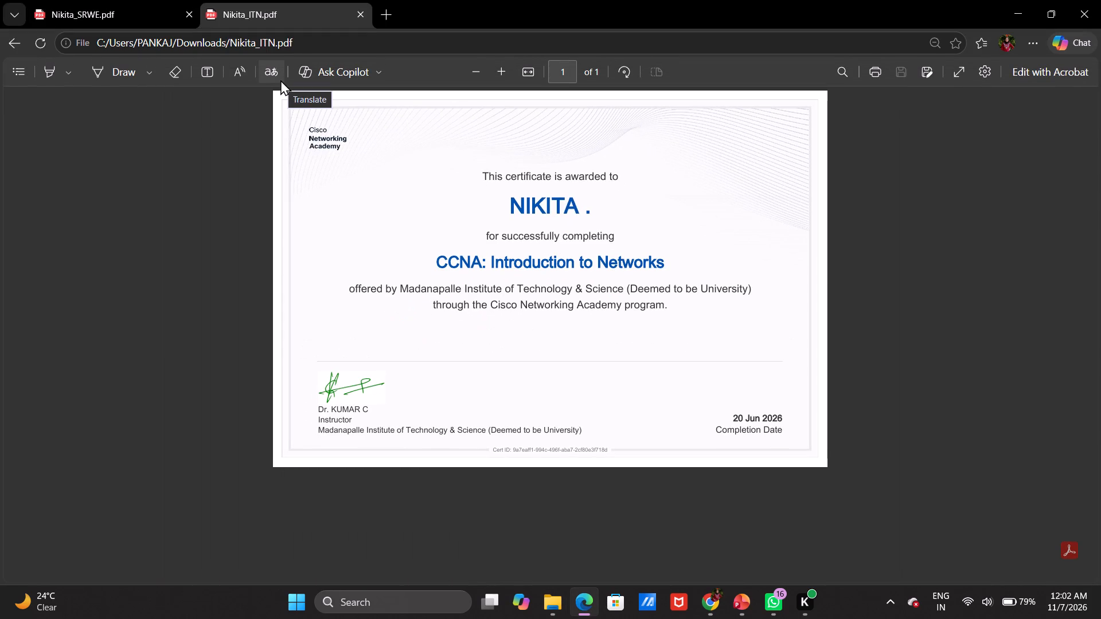
pyautogui.press('Print')
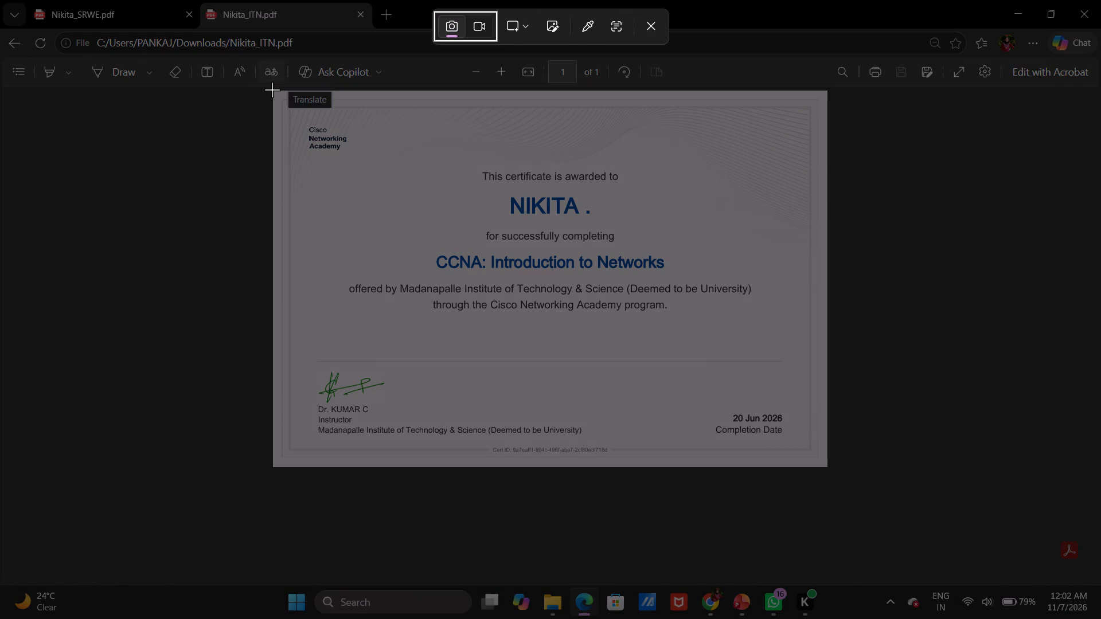
pyautogui.moveTo(272, 89); pyautogui.dragTo(706, 463)
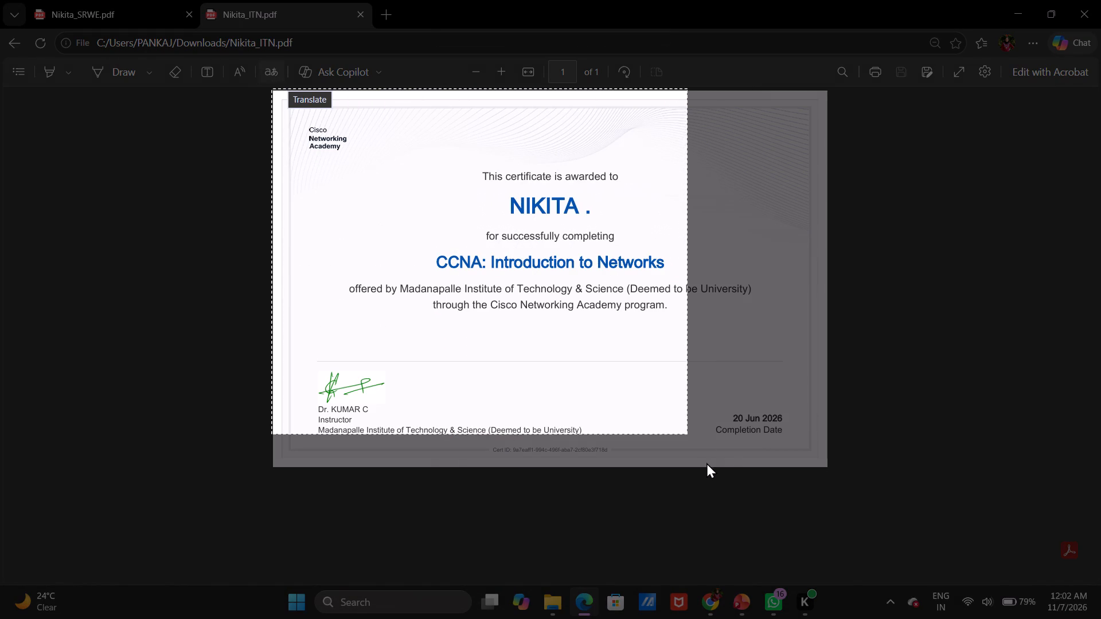
pyautogui.moveTo(706, 463); pyautogui.dragTo(826, 465)
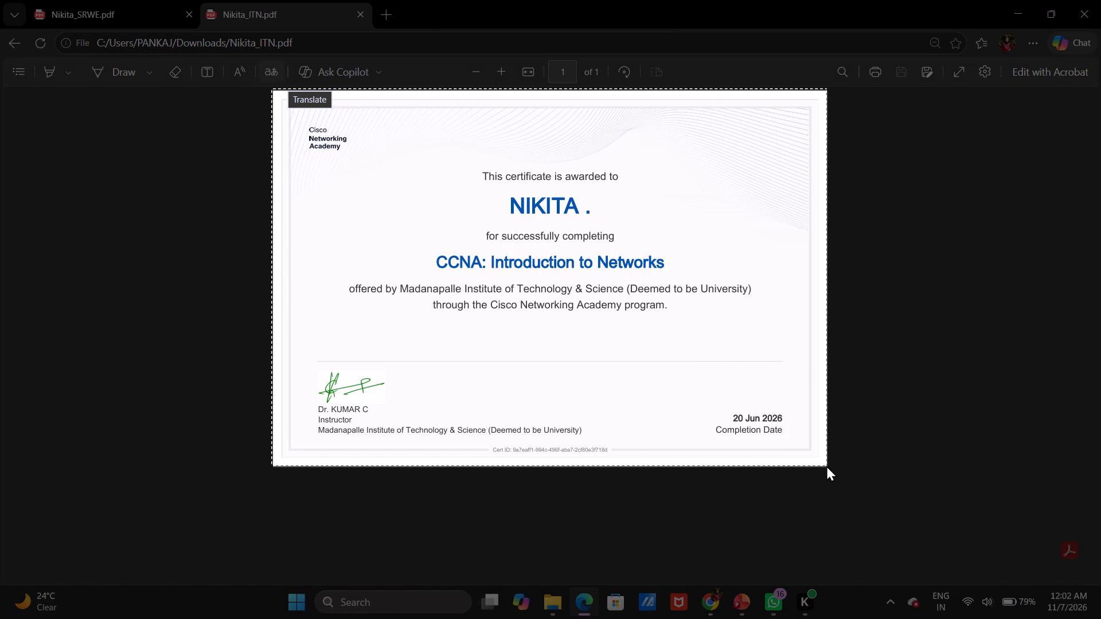
pyautogui.moveTo(826, 465); pyautogui.dragTo(828, 468)
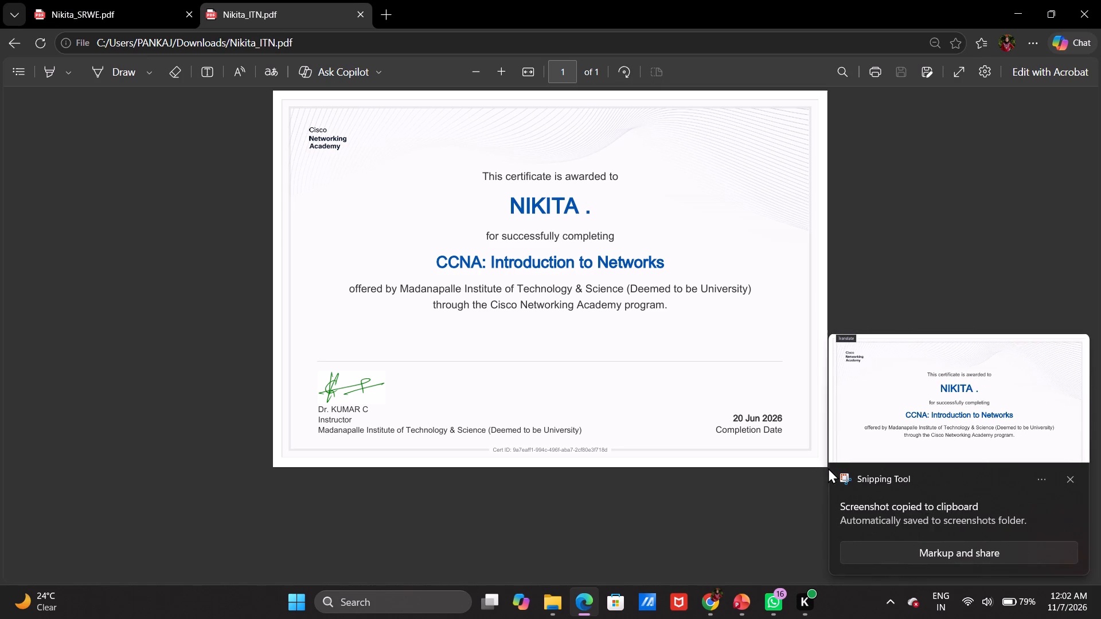
# Switch to PowerPoint and browse for the captured certificate screenshots in the open Insert Picture dialog.
pyautogui.click(738, 597)
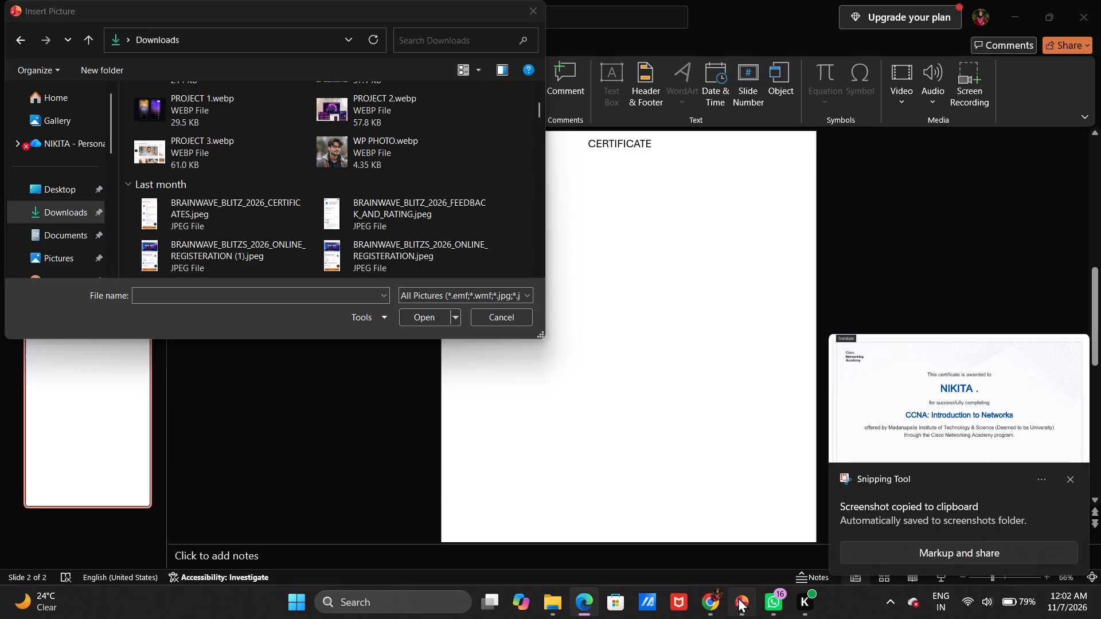
pyautogui.scroll(3, 337, 197)
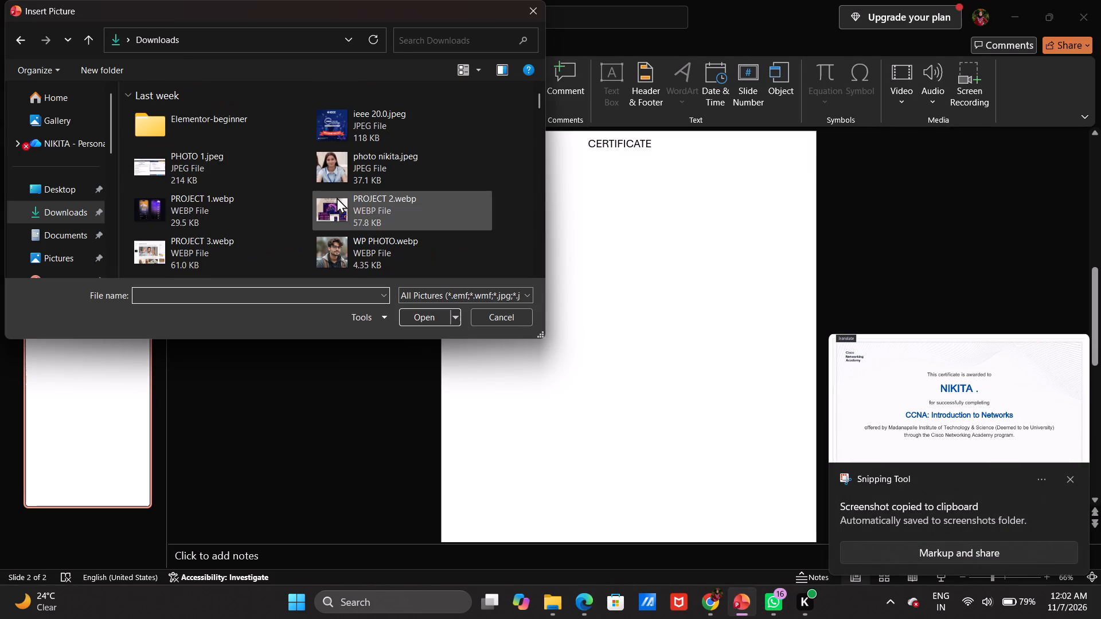
pyautogui.scroll(2, 337, 197)
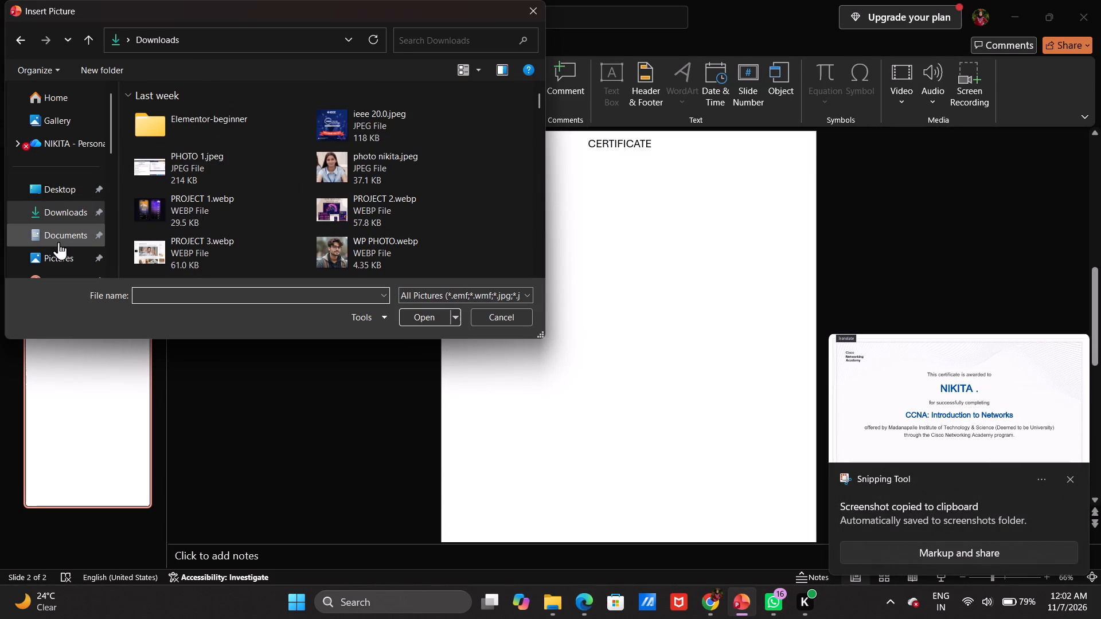
# Insert the Switching, Routing, and Wireless Essentials certificate image, Screenshot 2026-11-07 000220.png, from the Pictures Screenshots folder onto slide 2.
pyautogui.click(59, 242)
pyautogui.click(61, 259)
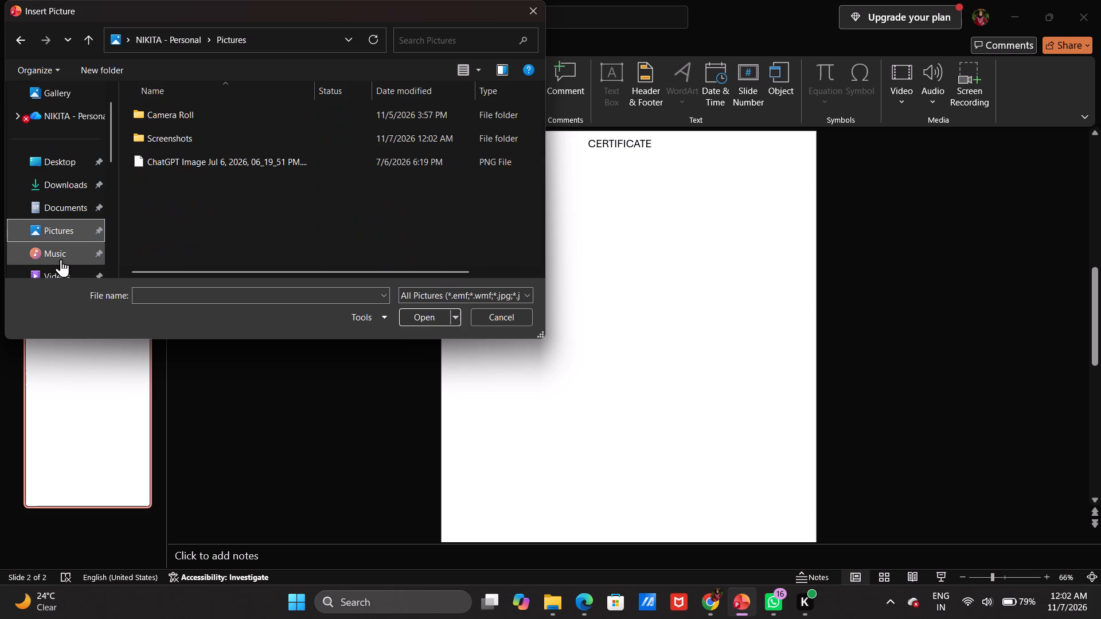
pyautogui.scroll(-1, 52, 232)
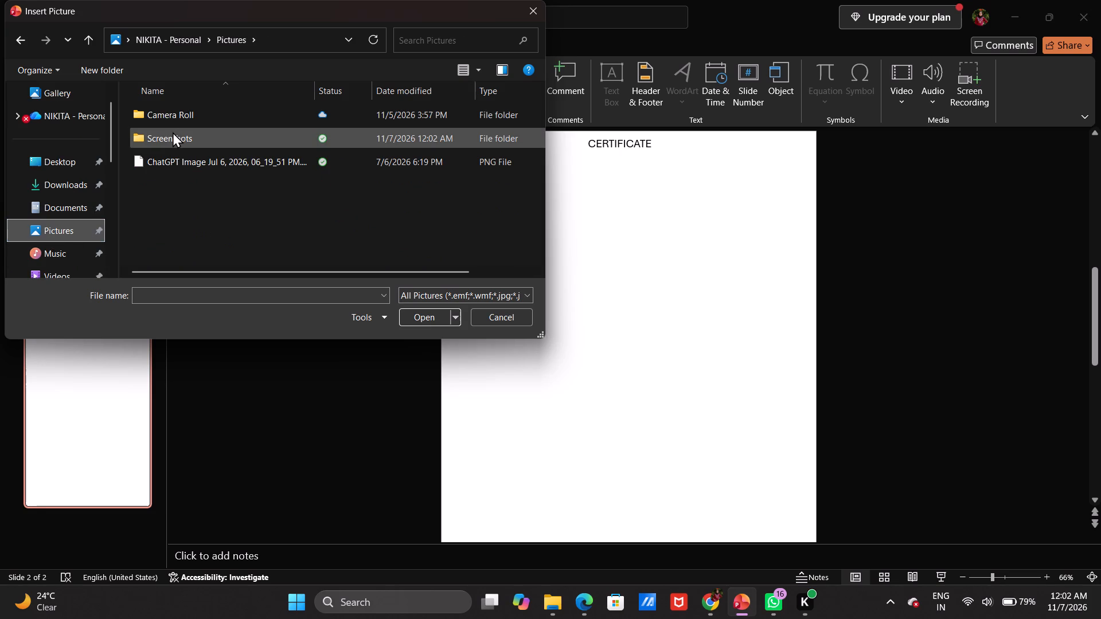
pyautogui.click(173, 132)
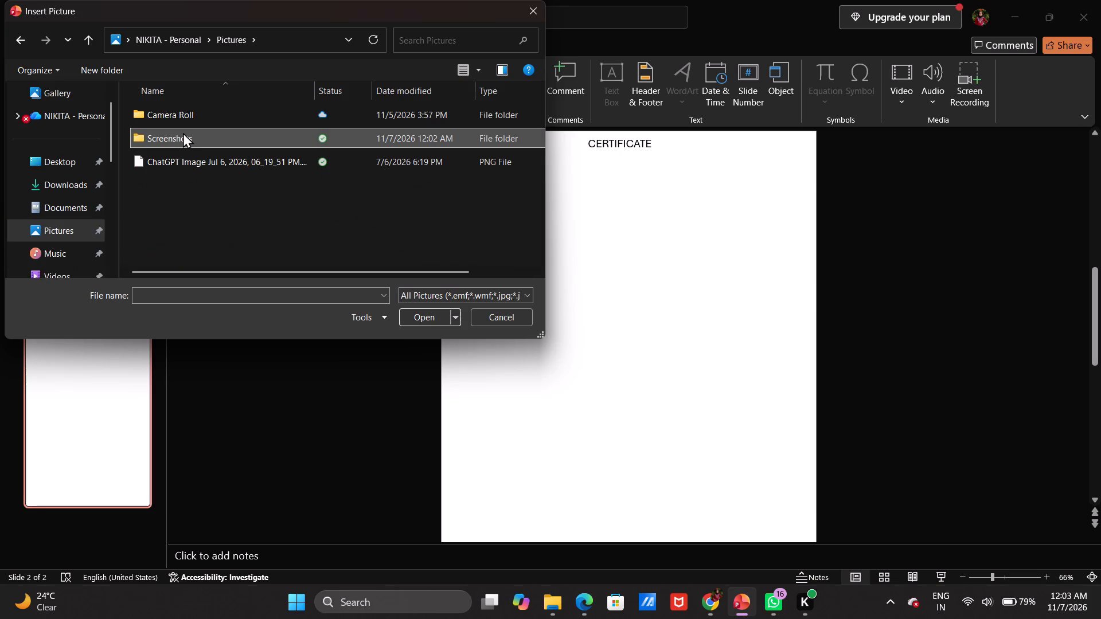
pyautogui.doubleClick(182, 134)
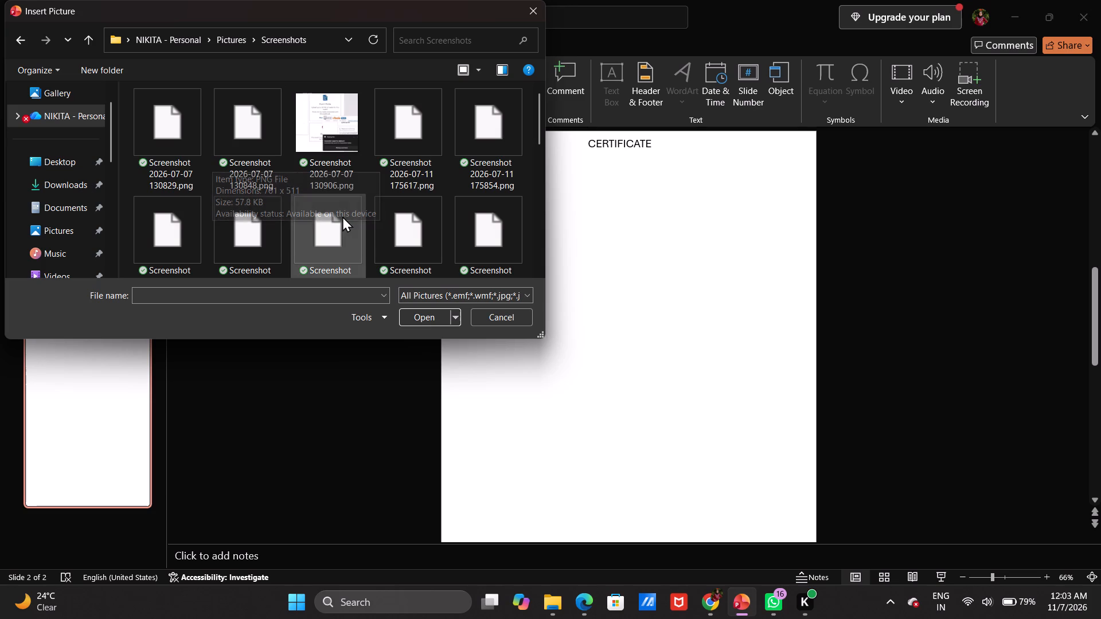
pyautogui.scroll(-2, 288, 191)
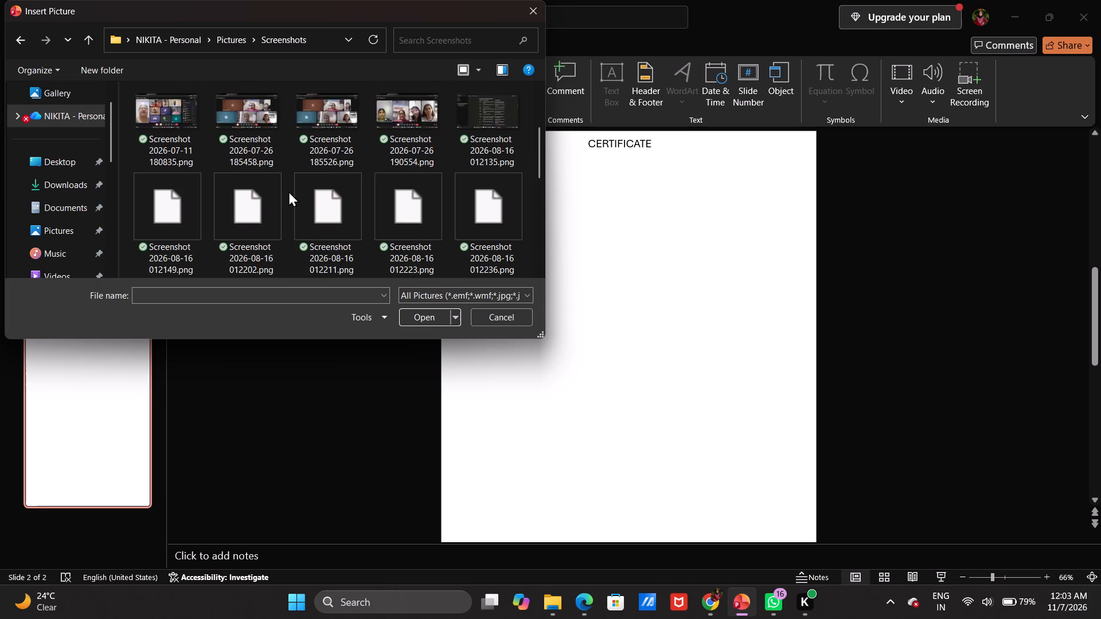
pyautogui.scroll(-1, 288, 191)
pyautogui.scroll(4, 288, 191)
pyautogui.scroll(-2, 288, 191)
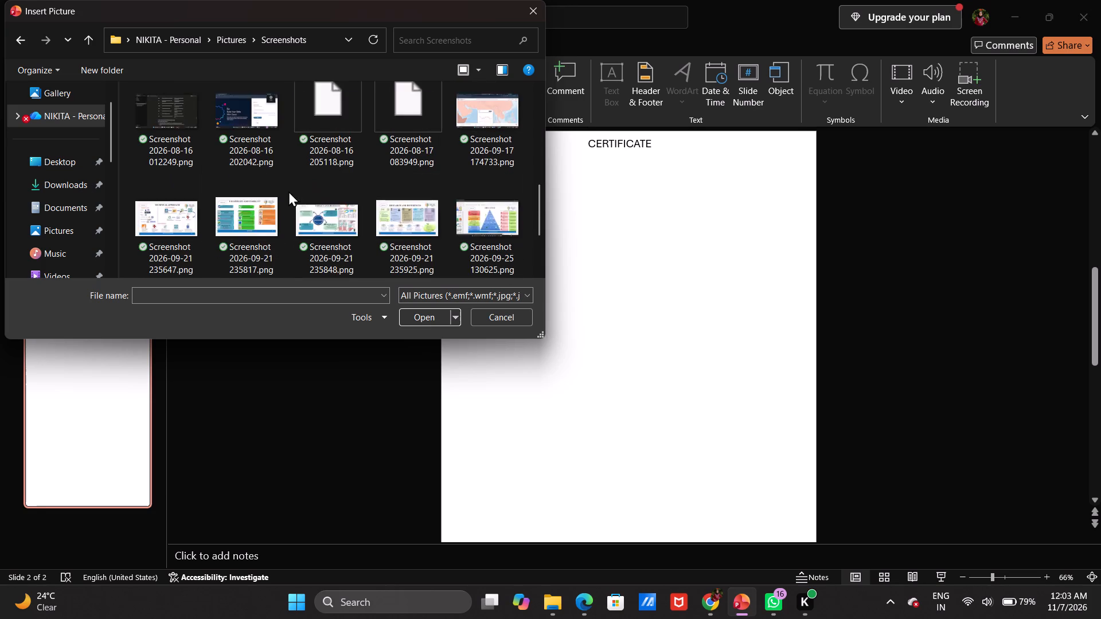
pyautogui.scroll(-1, 288, 191)
pyautogui.click(307, 200)
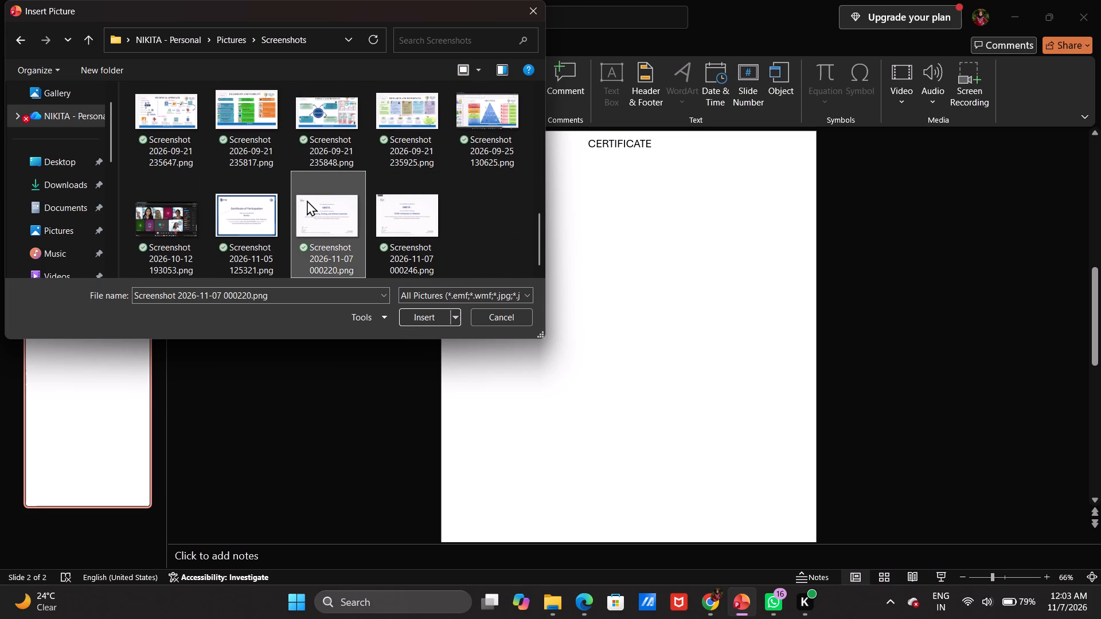
pyautogui.click(408, 315)
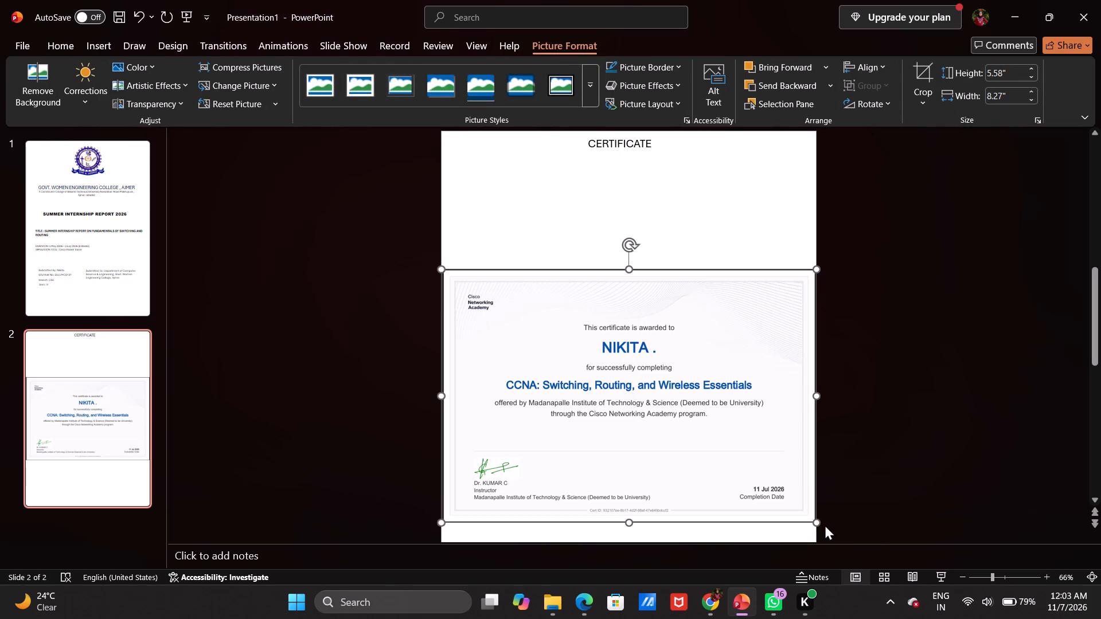
# Resize the inserted certificate to about 5.1" high by 7.09" wide and centre it horizontally near the bottom of slide 2.
pyautogui.moveTo(818, 523); pyautogui.dragTo(763, 464)
pyautogui.moveTo(655, 422); pyautogui.dragTo(679, 469)
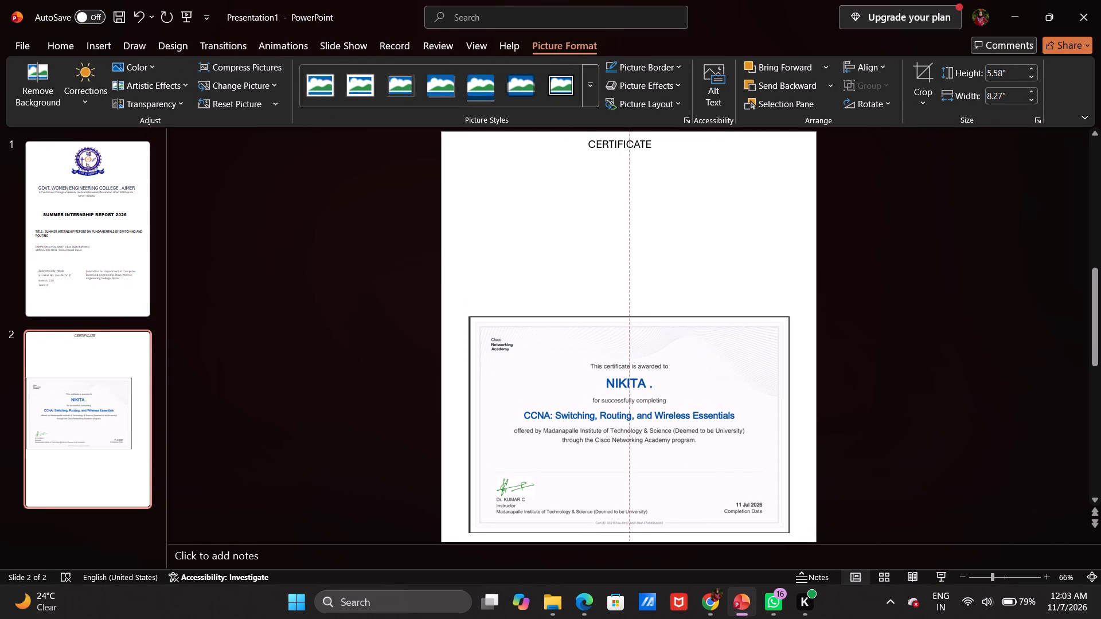
pyautogui.moveTo(679, 469); pyautogui.dragTo(679, 469)
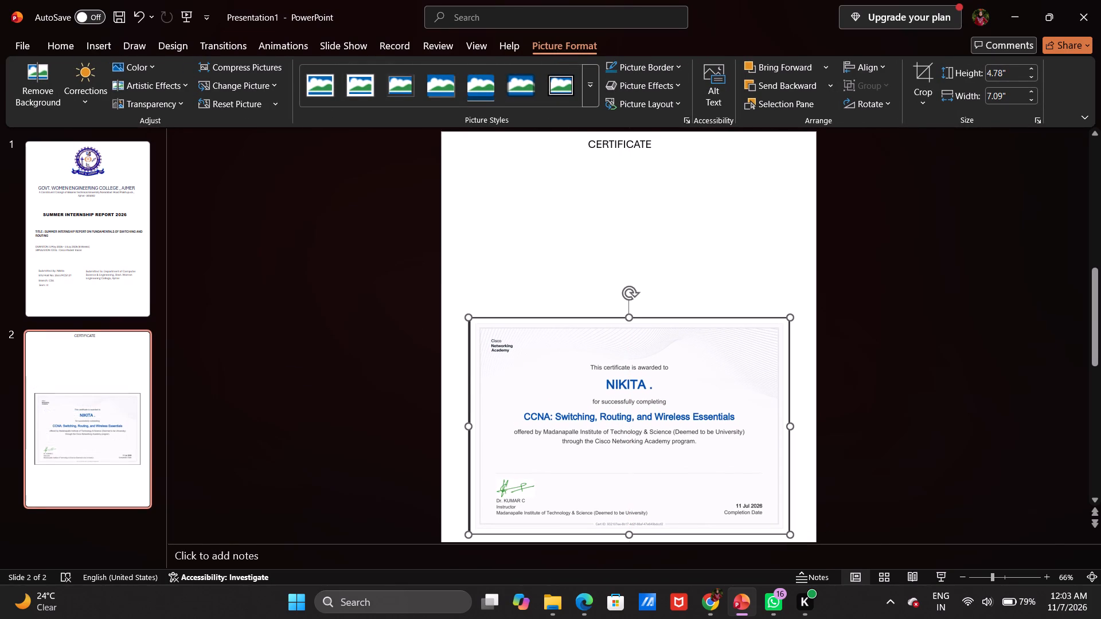
pyautogui.scroll(-3, 604, 340)
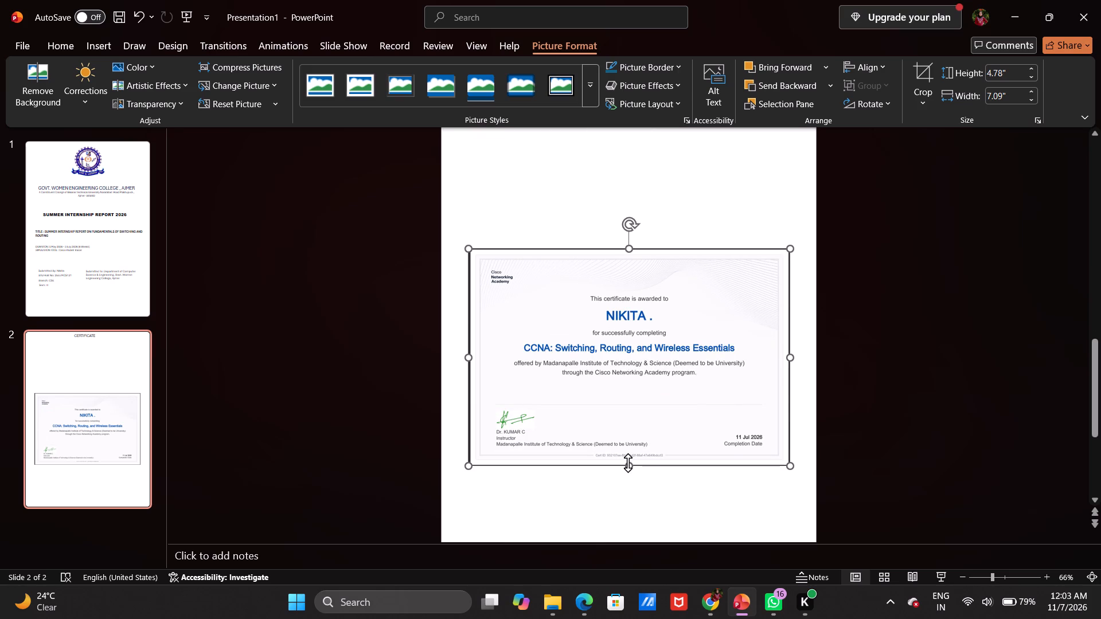
pyautogui.moveTo(628, 463); pyautogui.dragTo(649, 533)
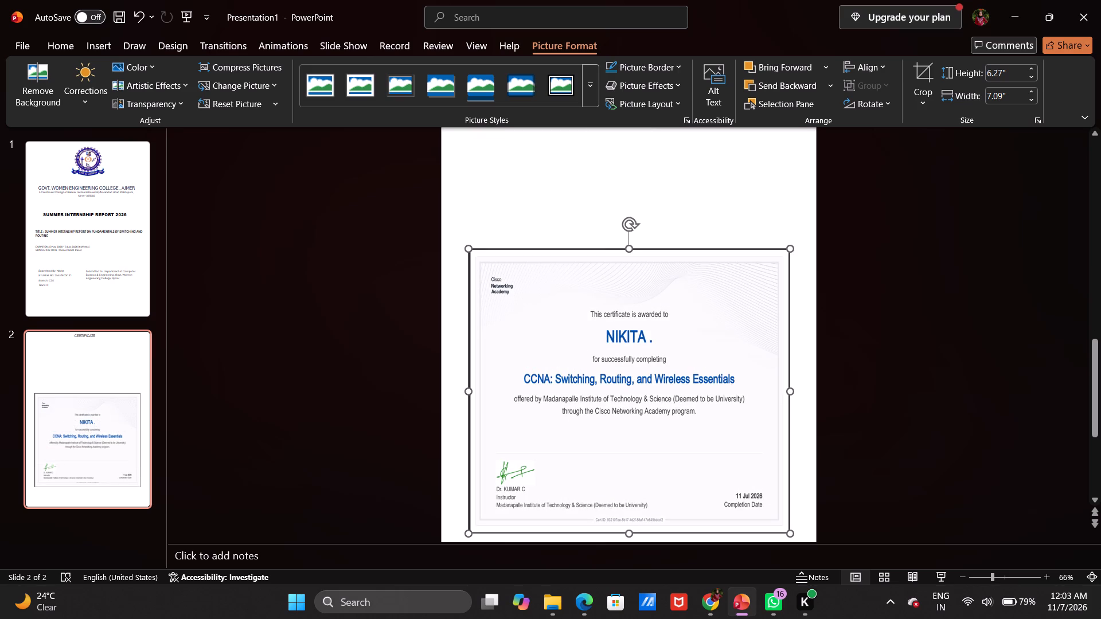
pyautogui.moveTo(627, 248); pyautogui.dragTo(646, 303)
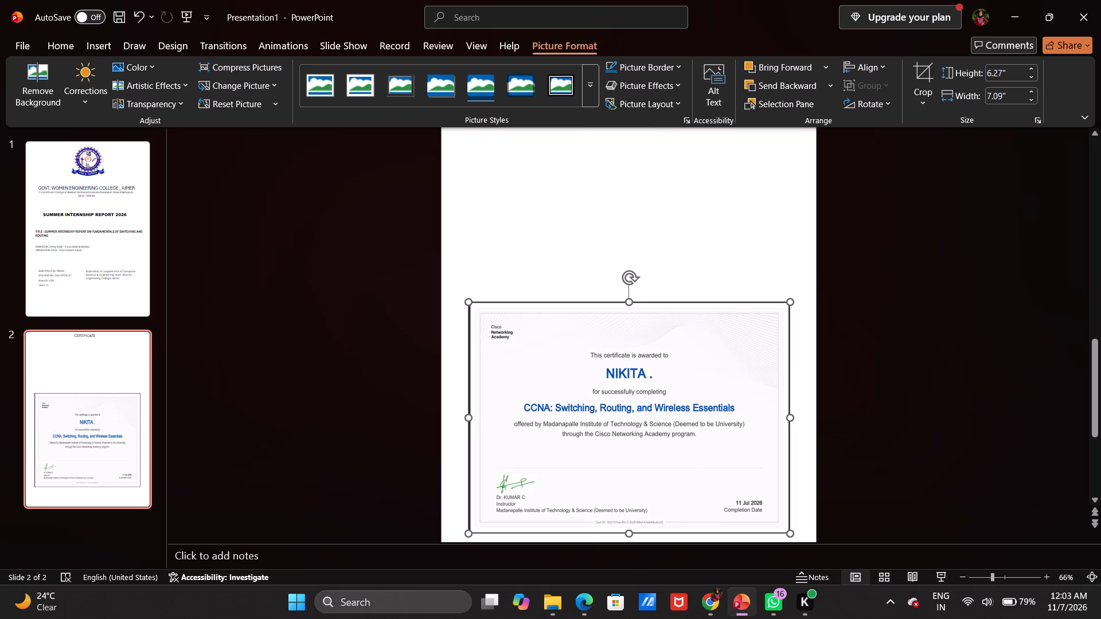
# Insert the CCNA: Introduction to Networks certificate image, Screenshot 2026-11-07 000246.png, from the Screenshots folder onto slide 2.
pyautogui.scroll(1, 644, 358)
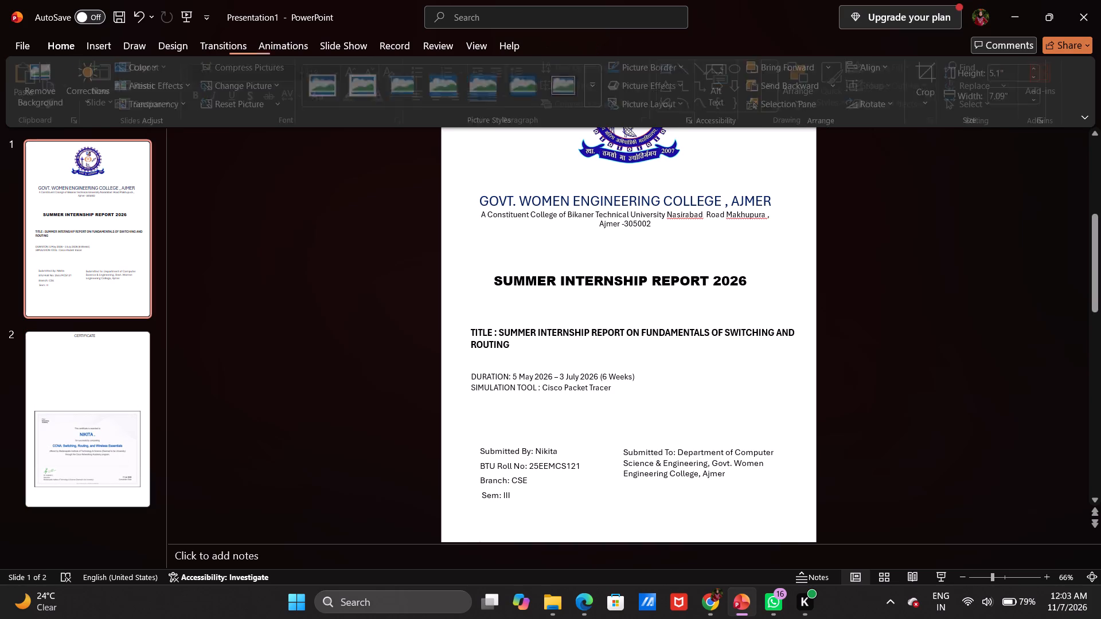
pyautogui.click(67, 389)
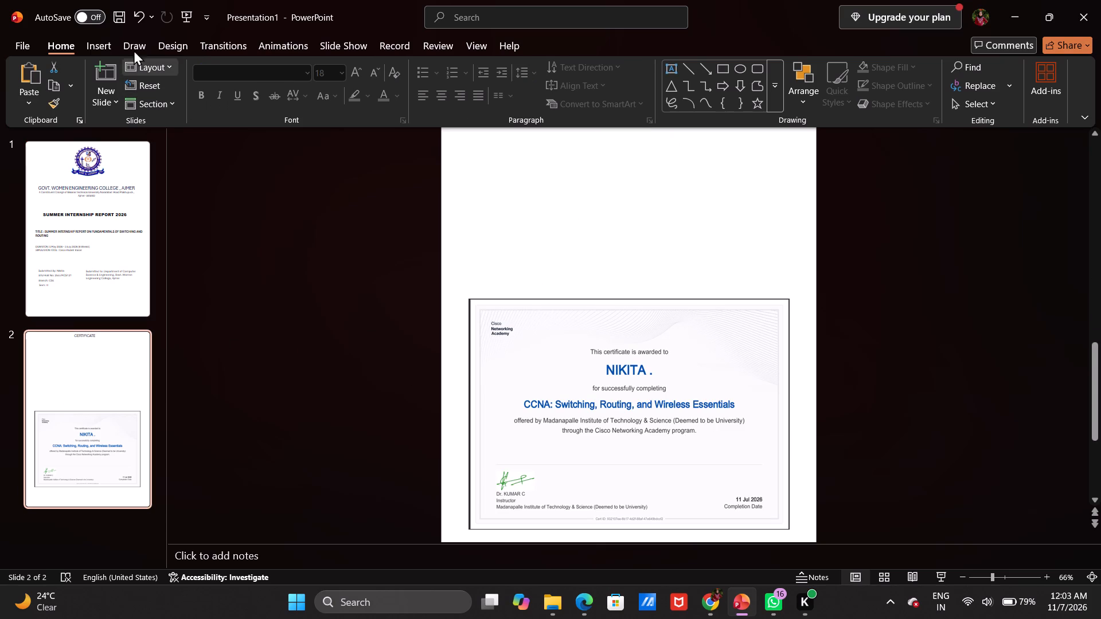
pyautogui.click(102, 38)
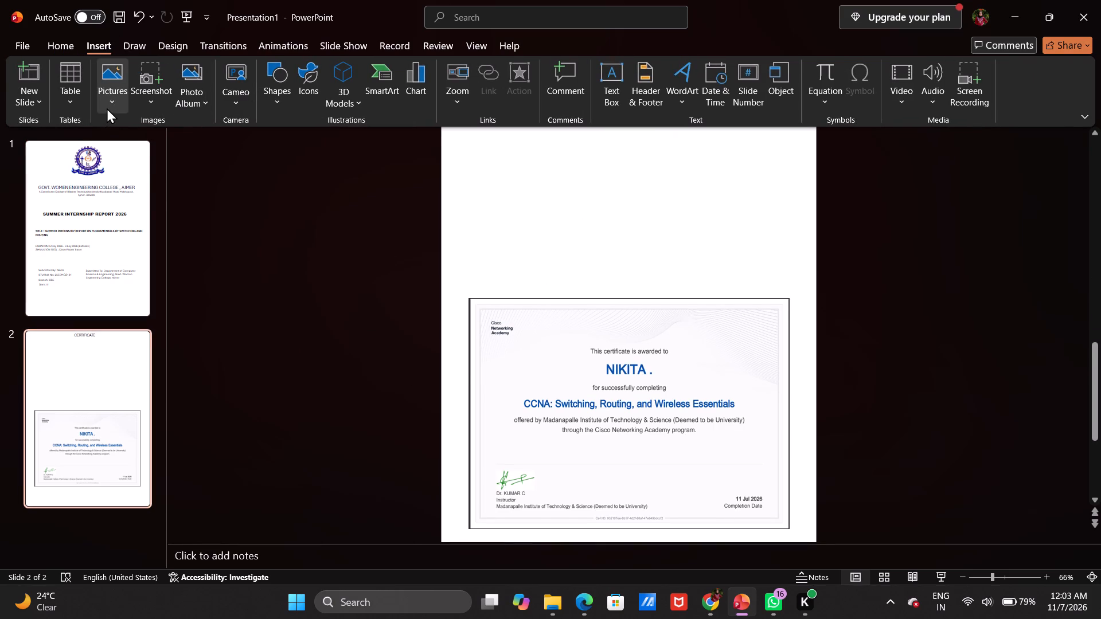
pyautogui.click(107, 108)
pyautogui.click(122, 144)
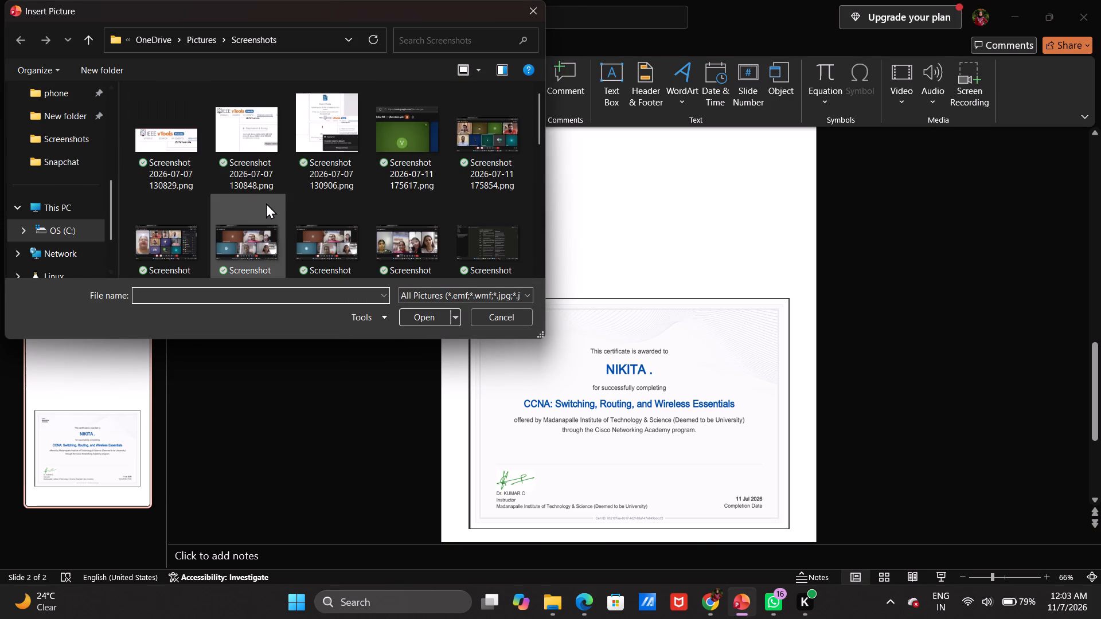
pyautogui.scroll(-9, 266, 203)
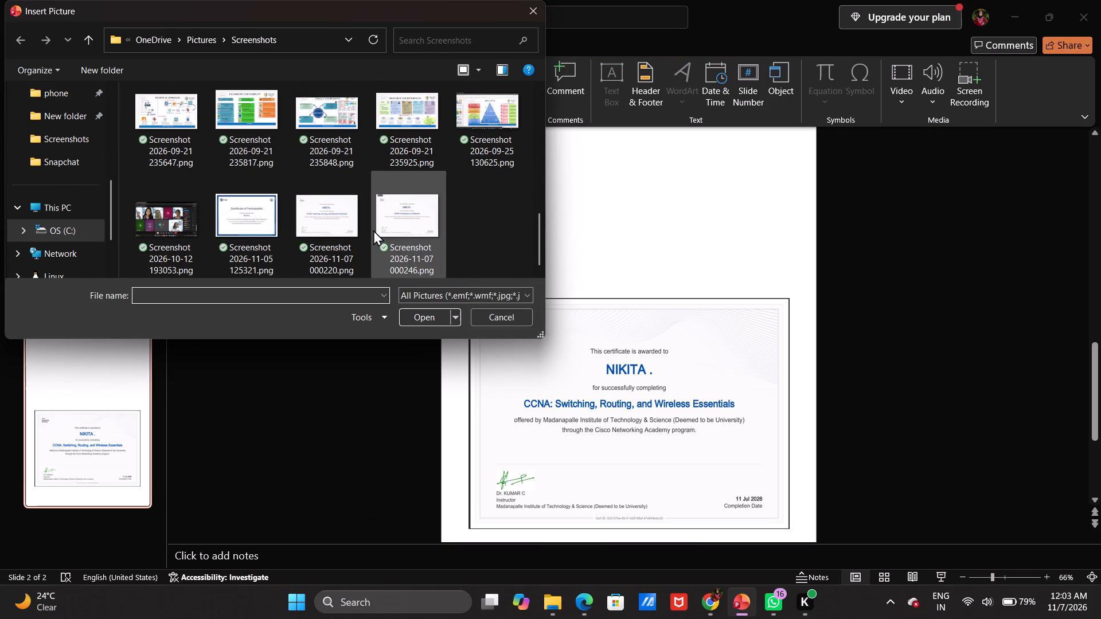
pyautogui.keyDown('ctrl'); pyautogui.scroll(2, 373, 230); pyautogui.keyUp('ctrl')
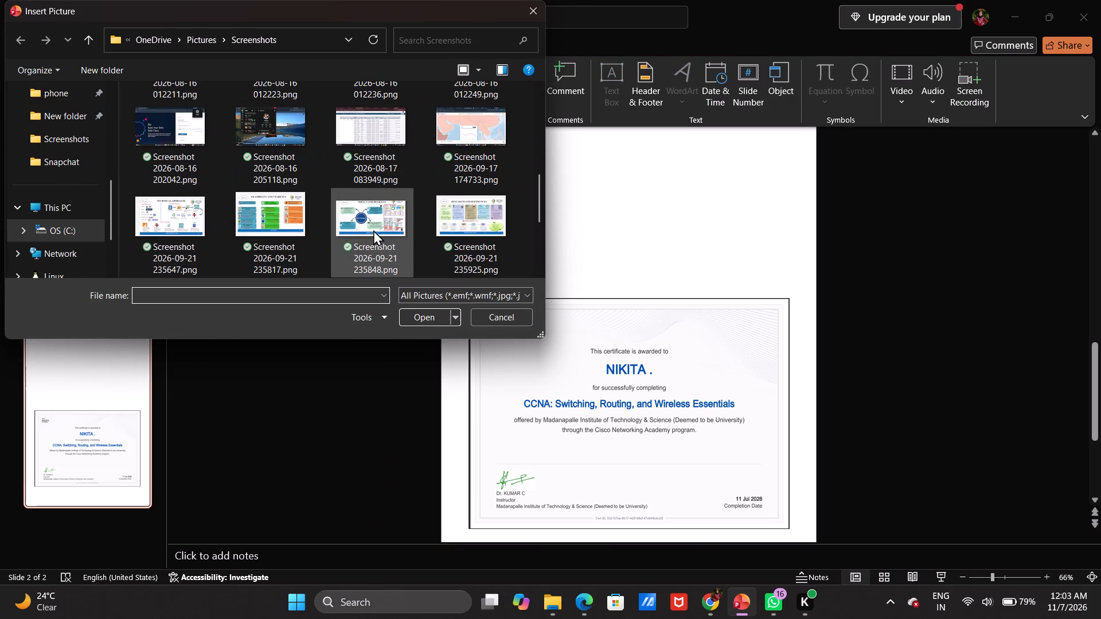
pyautogui.scroll(-2, 373, 230)
pyautogui.keyDown('ctrl'); pyautogui.scroll(2, 373, 230); pyautogui.keyUp('ctrl')
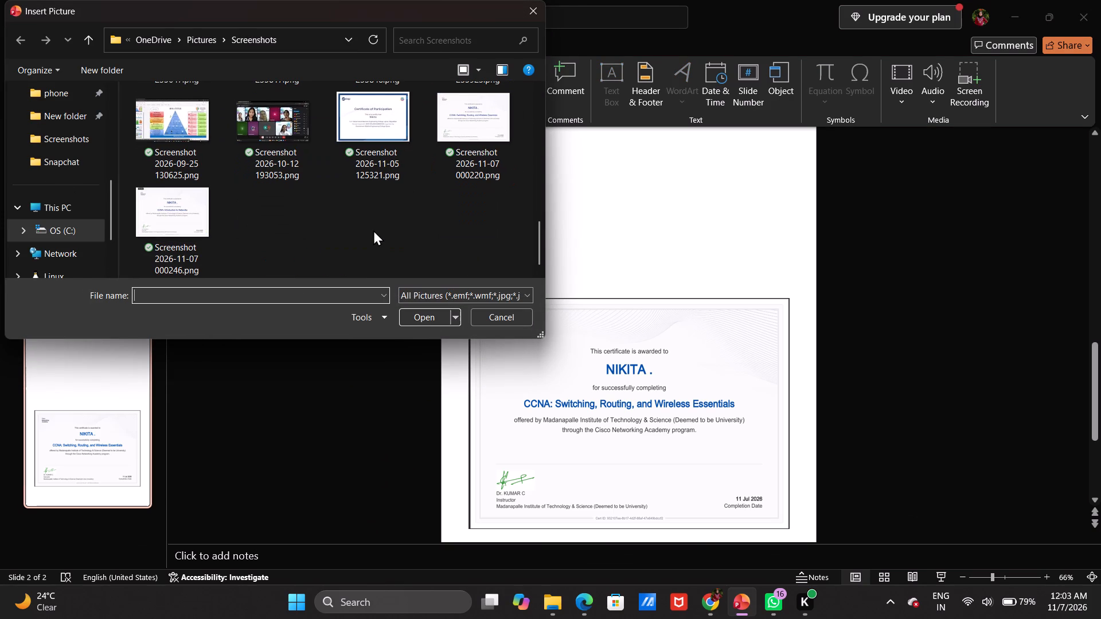
pyautogui.keyDown('ctrl'); pyautogui.scroll(2, 373, 230); pyautogui.keyUp('ctrl')
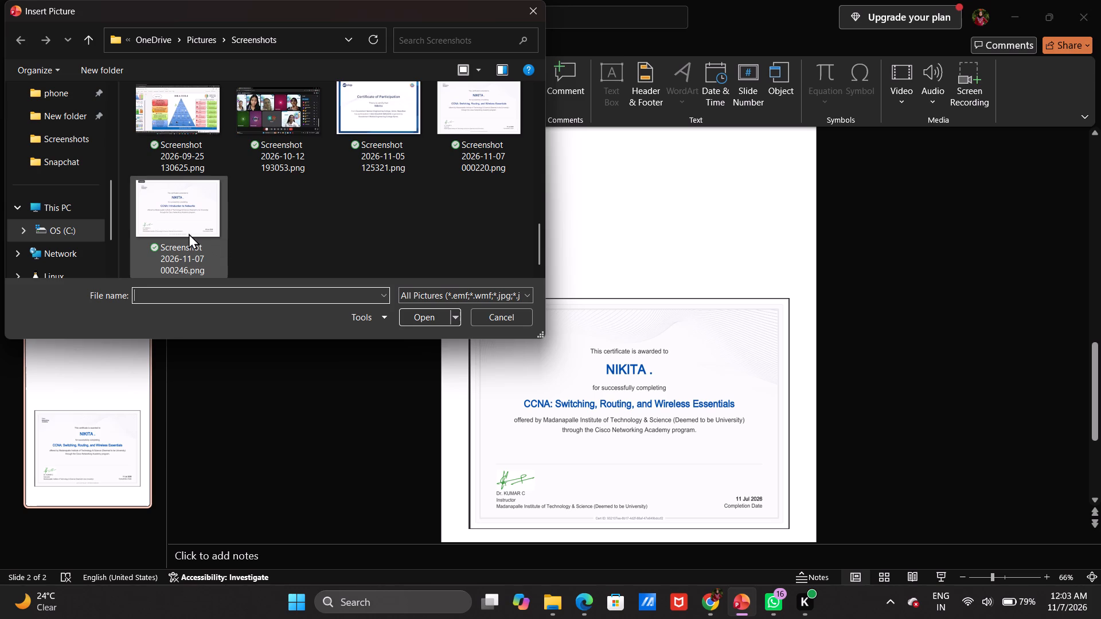
pyautogui.click(189, 233)
pyautogui.click(426, 310)
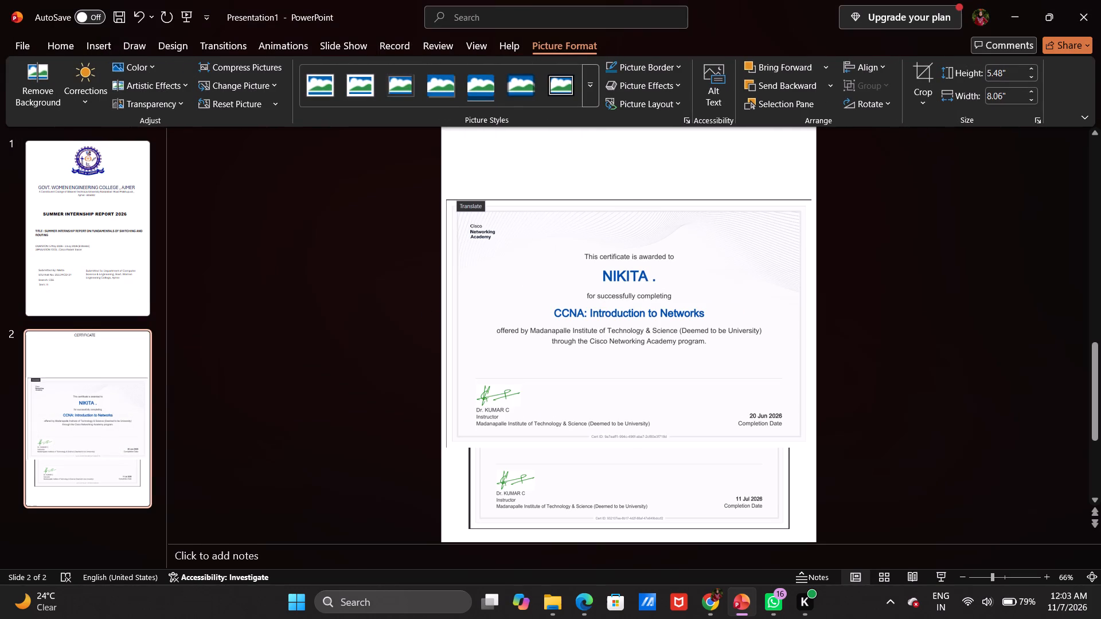
# Shrink the CCNA: Introduction to Networks certificate picture proportionally to about 5.15" high by 7.57" wide.
pyautogui.click(783, 397)
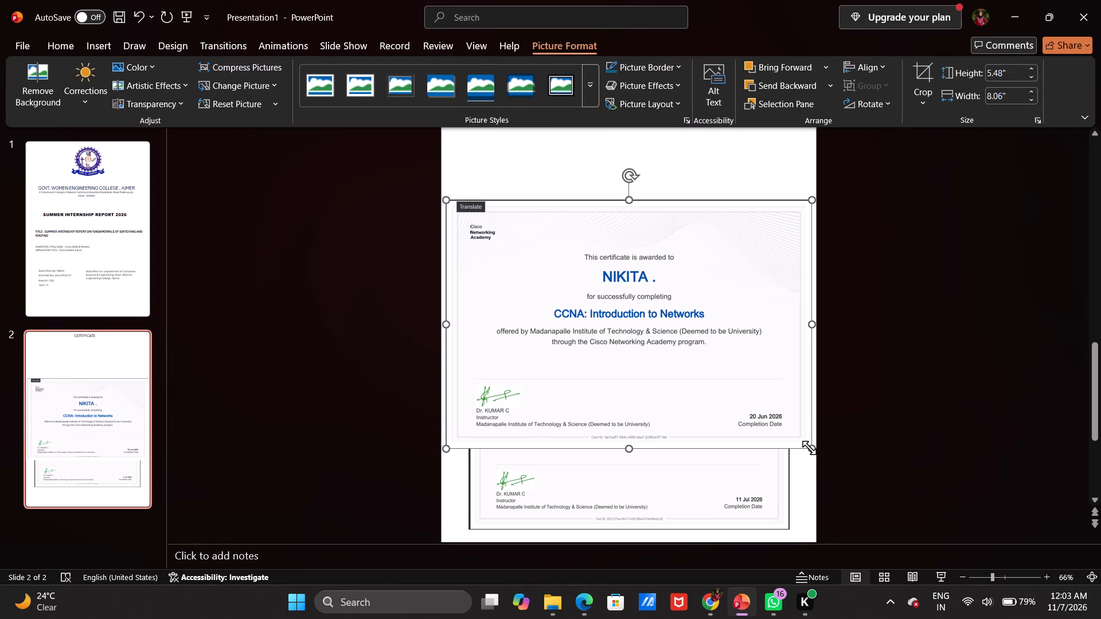
pyautogui.moveTo(809, 448); pyautogui.dragTo(792, 398)
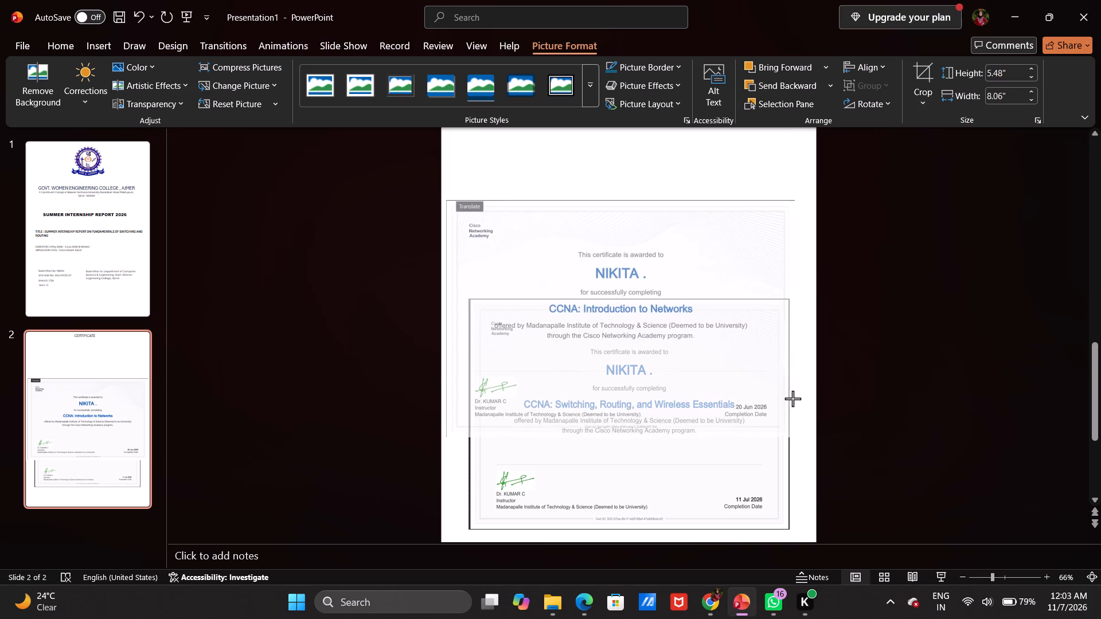
pyautogui.moveTo(792, 398); pyautogui.dragTo(791, 397)
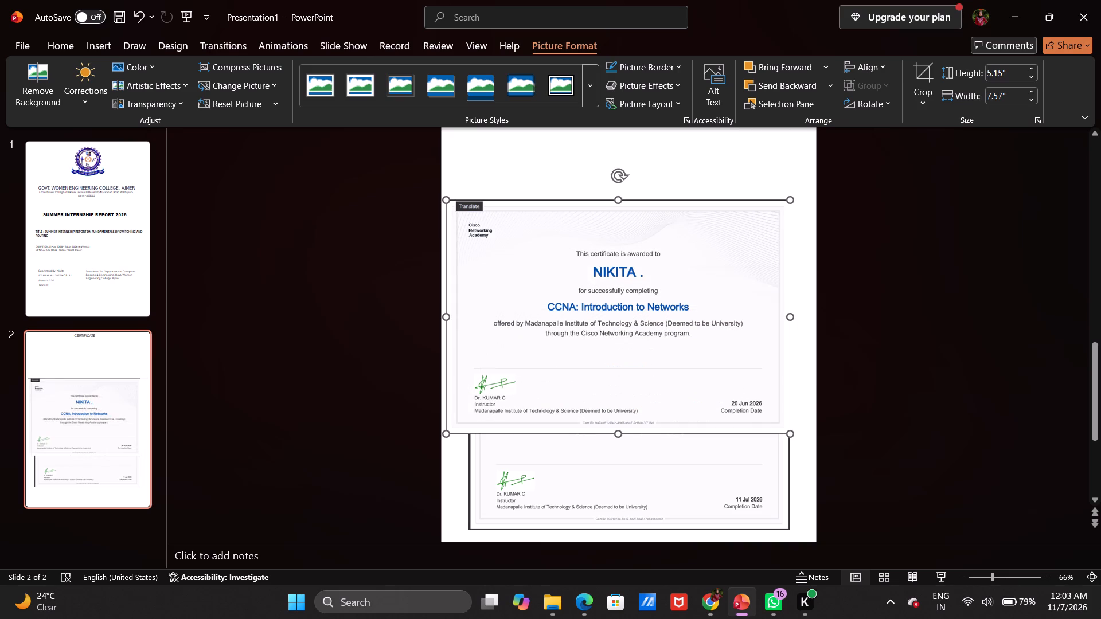
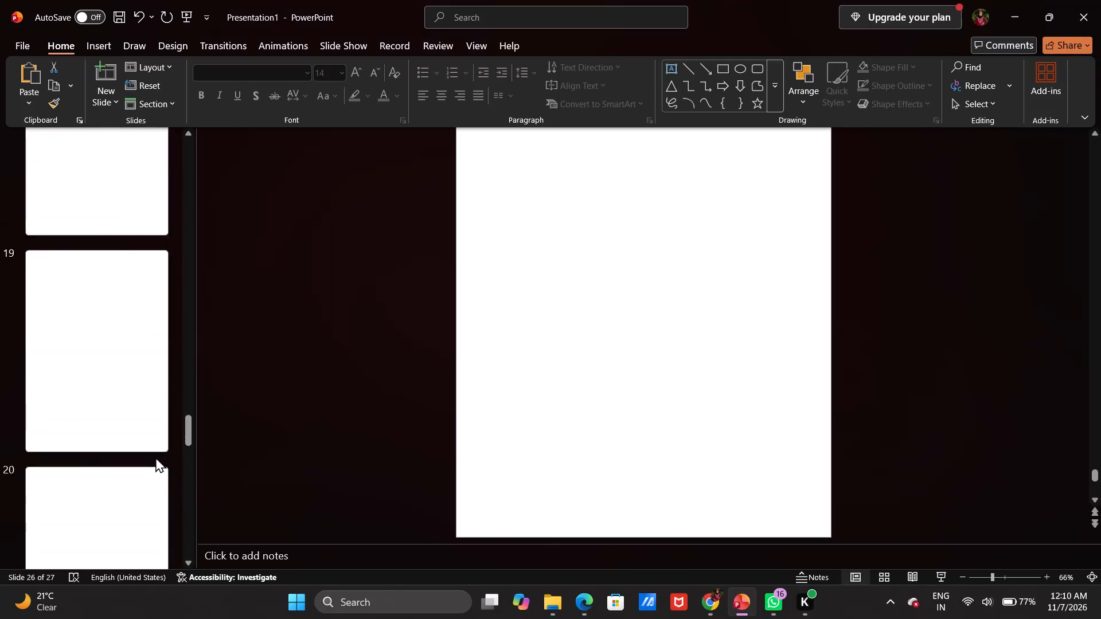
# Go to blank slide 4, directly after the certificate of participation page, and get ready to insert content on it.
pyautogui.scroll(-1, 126, 386)
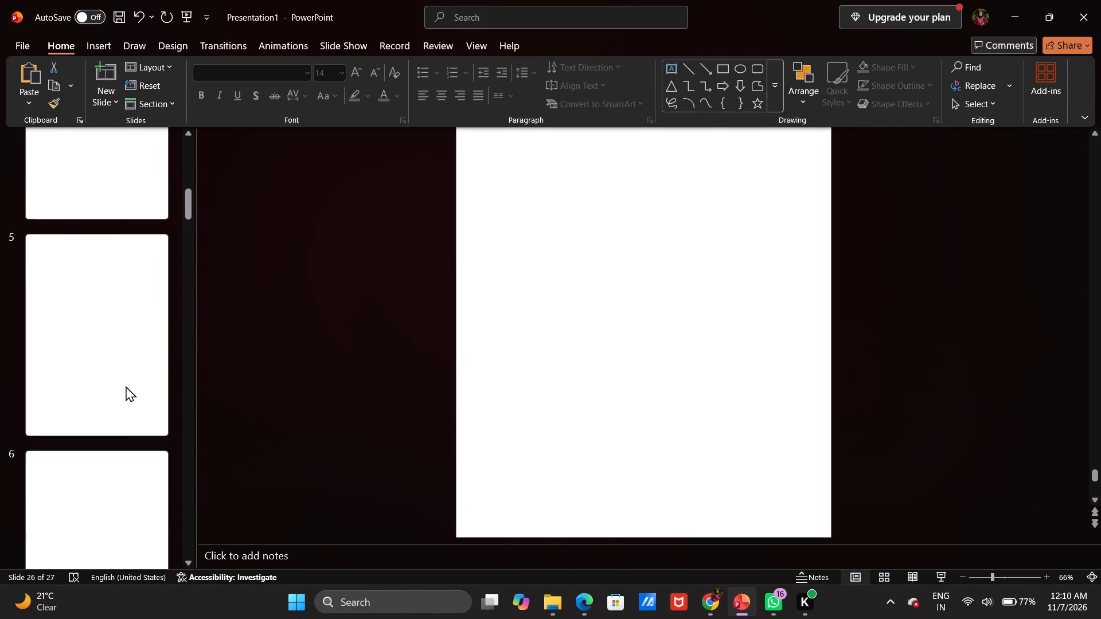
pyautogui.scroll(-1, 126, 386)
pyautogui.scroll(1, 126, 386)
pyautogui.click(126, 386)
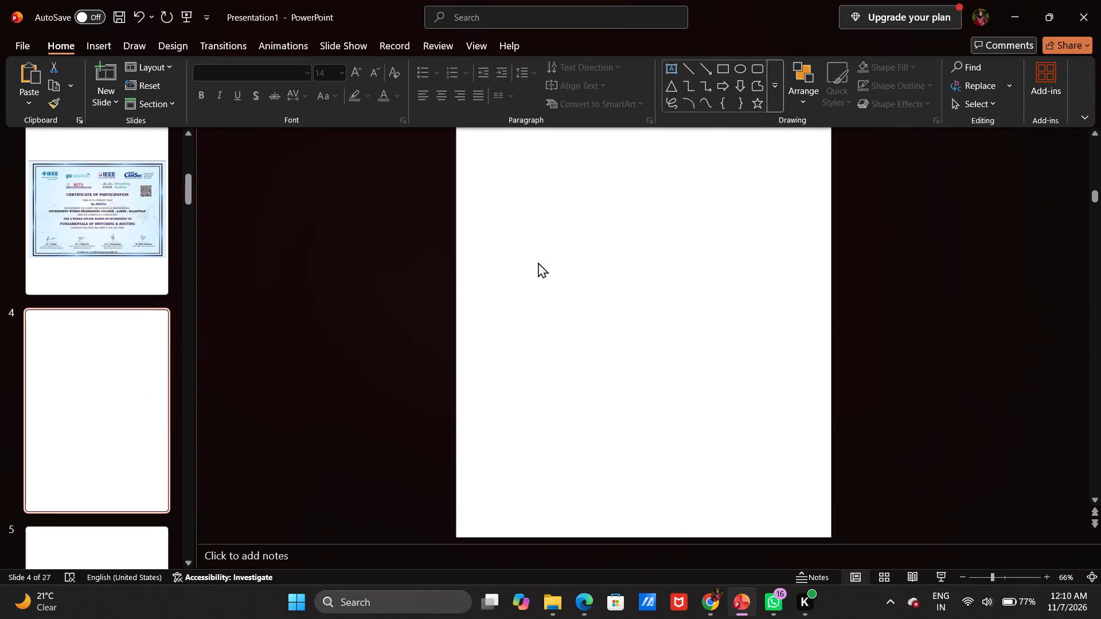
pyautogui.click(100, 40)
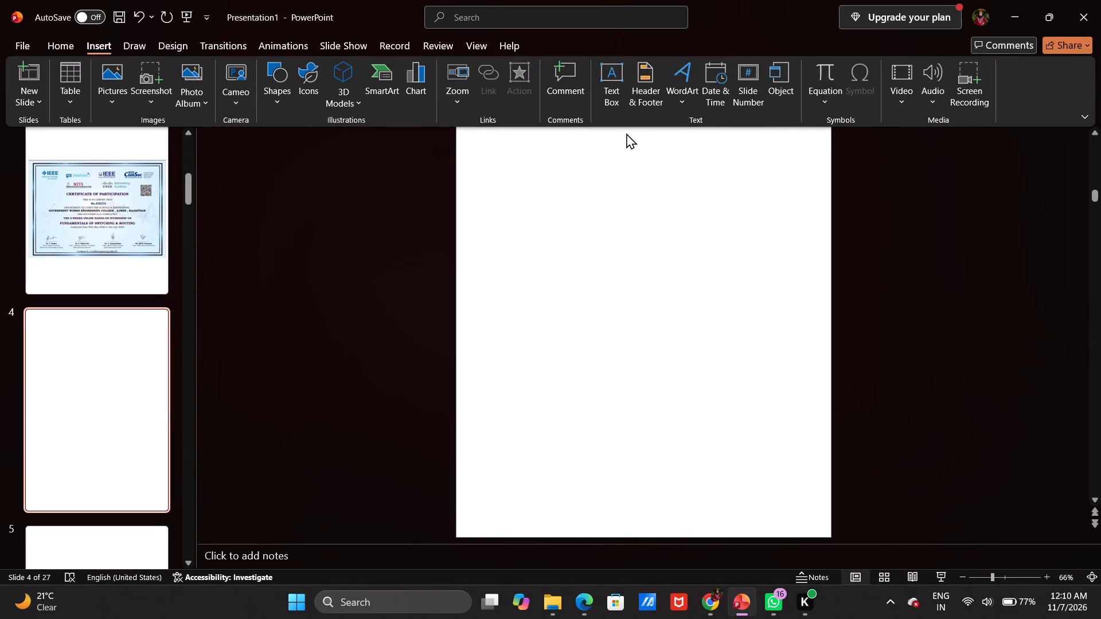
# Insert a text box on blank slide 4 and paste the copied ACKNOWLEDGEMENT heading and its three thank-you paragraphs.
pyautogui.click(616, 108)
pyautogui.click(586, 195)
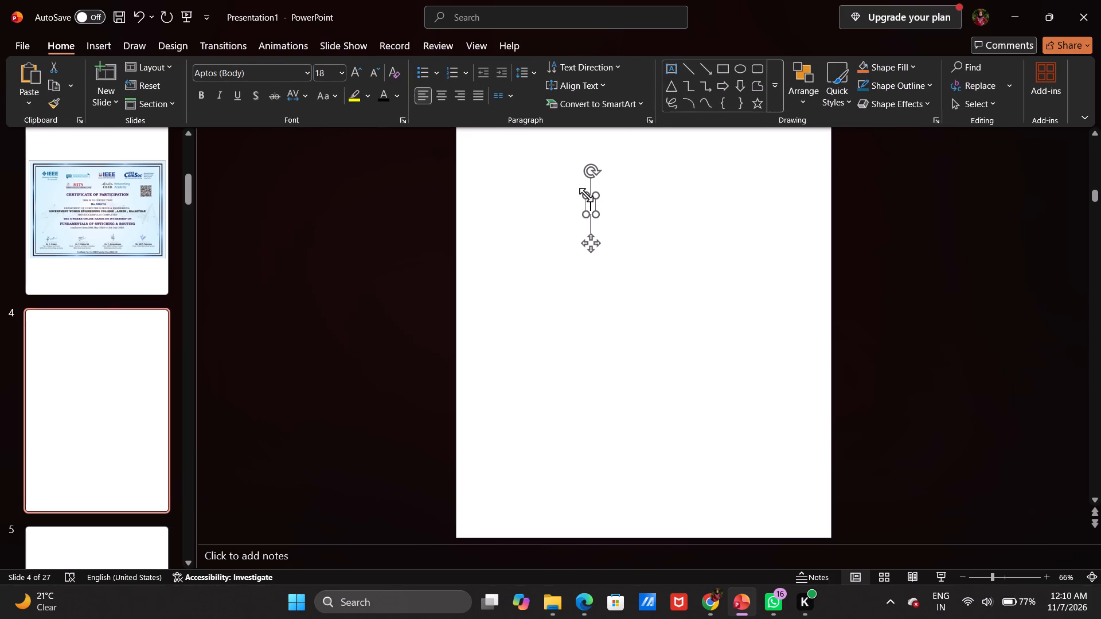
pyautogui.hotkey('ctrl', 'v')
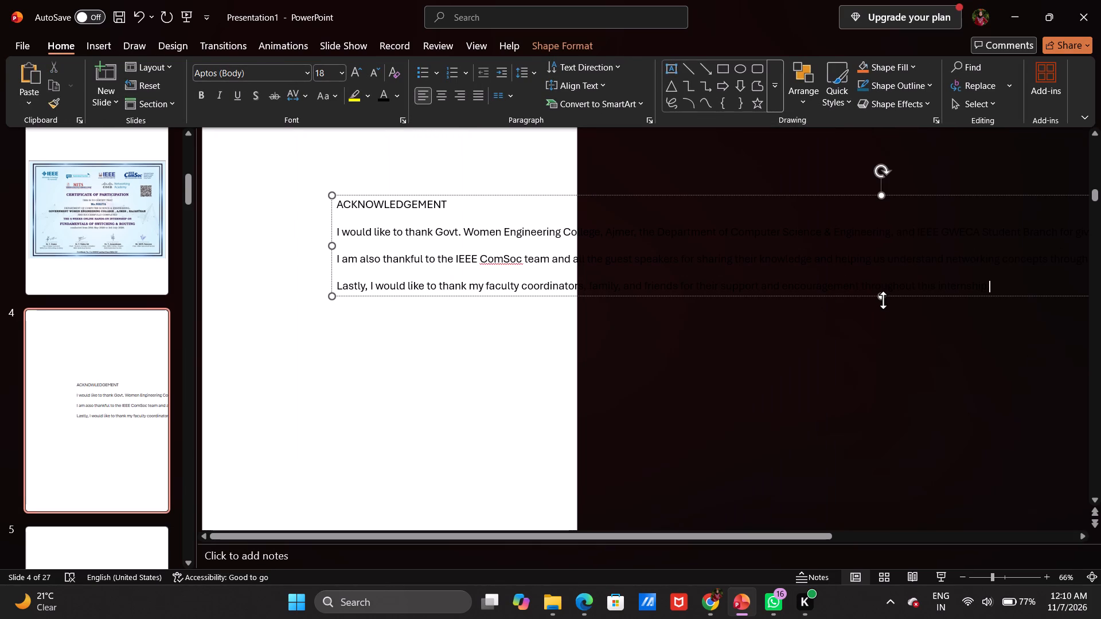
# Resize the acknowledgement text box so its paragraphs wrap within the page, spanning most of the slide's width.
pyautogui.moveTo(883, 300); pyautogui.dragTo(614, 445)
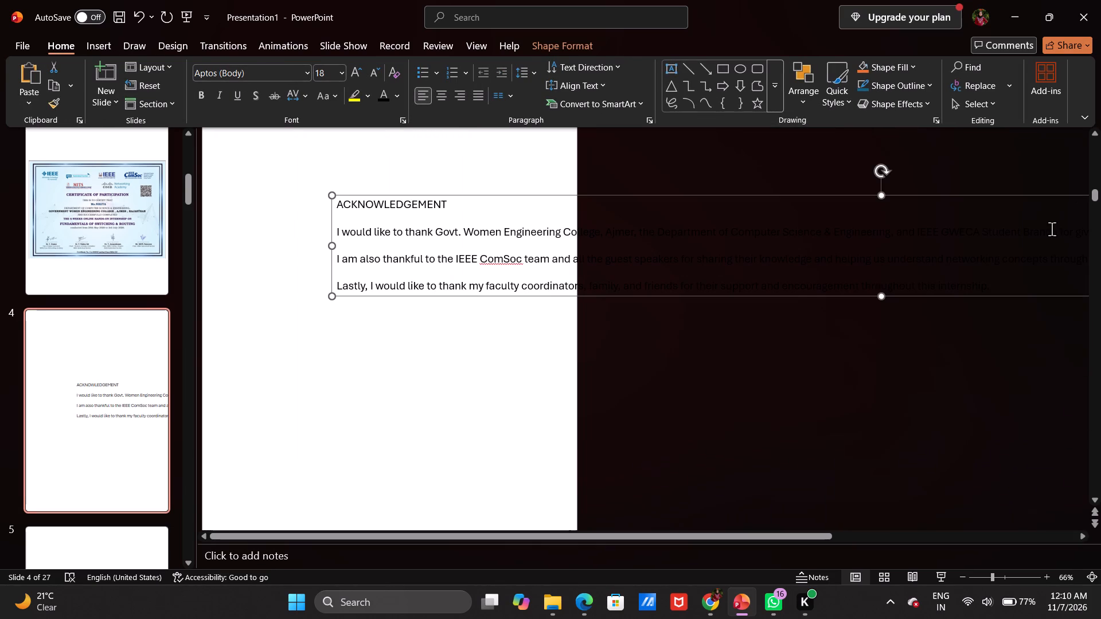
pyautogui.hscroll(-11, 1052, 229)
pyautogui.rightClick(1052, 229)
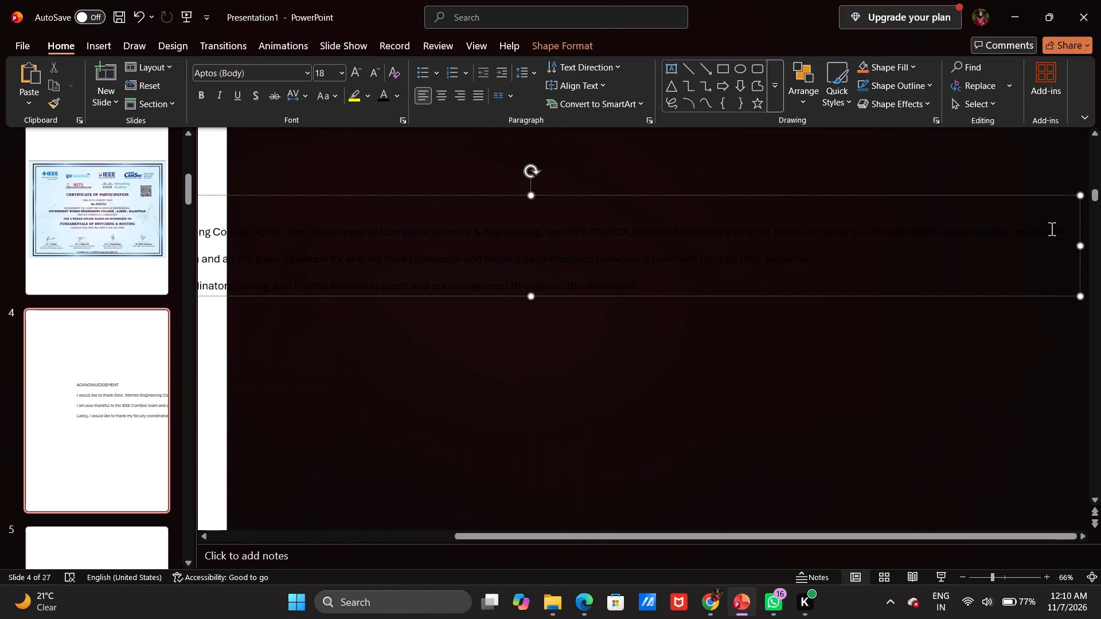
pyautogui.click(1079, 258)
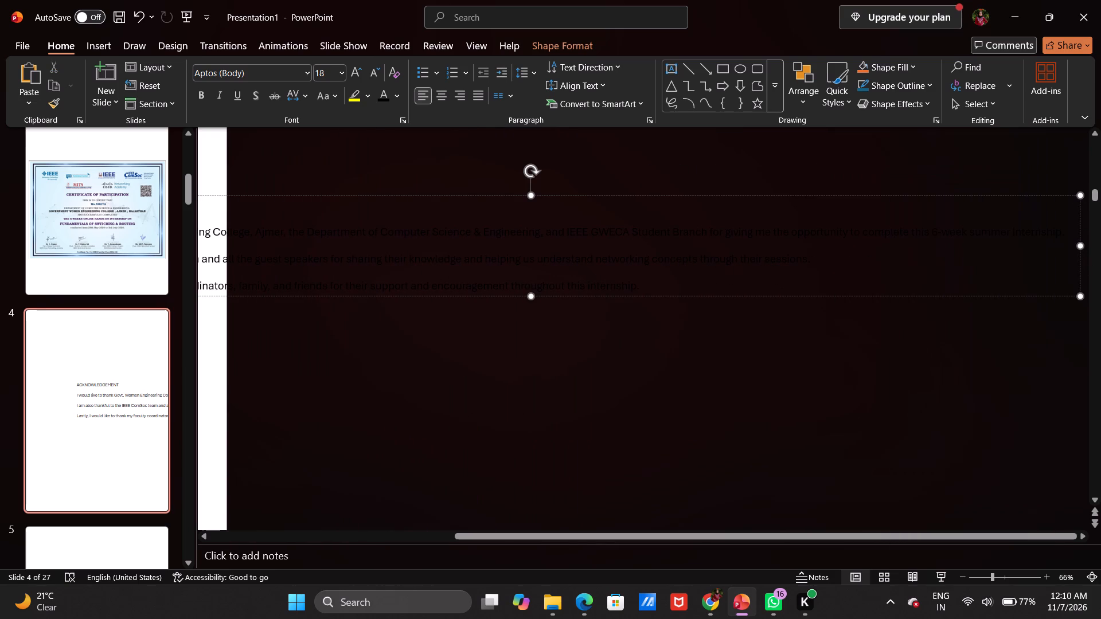
pyautogui.moveTo(1076, 245); pyautogui.dragTo(162, 464)
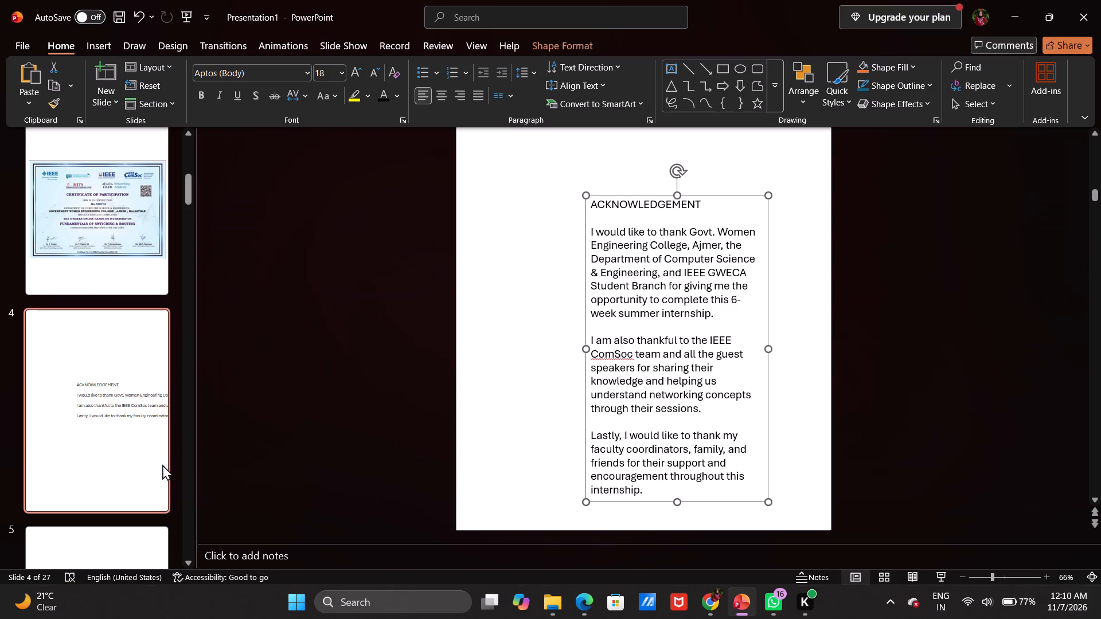
pyautogui.moveTo(588, 197); pyautogui.dragTo(500, 159)
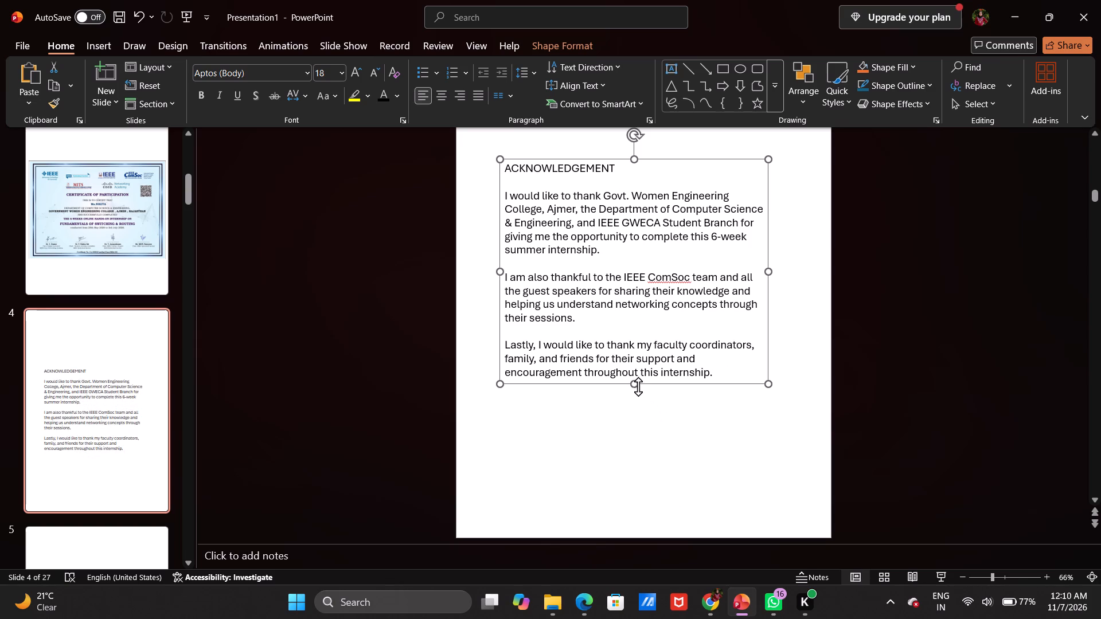
pyautogui.moveTo(637, 383); pyautogui.dragTo(659, 535)
pyautogui.moveTo(770, 381); pyautogui.dragTo(791, 502)
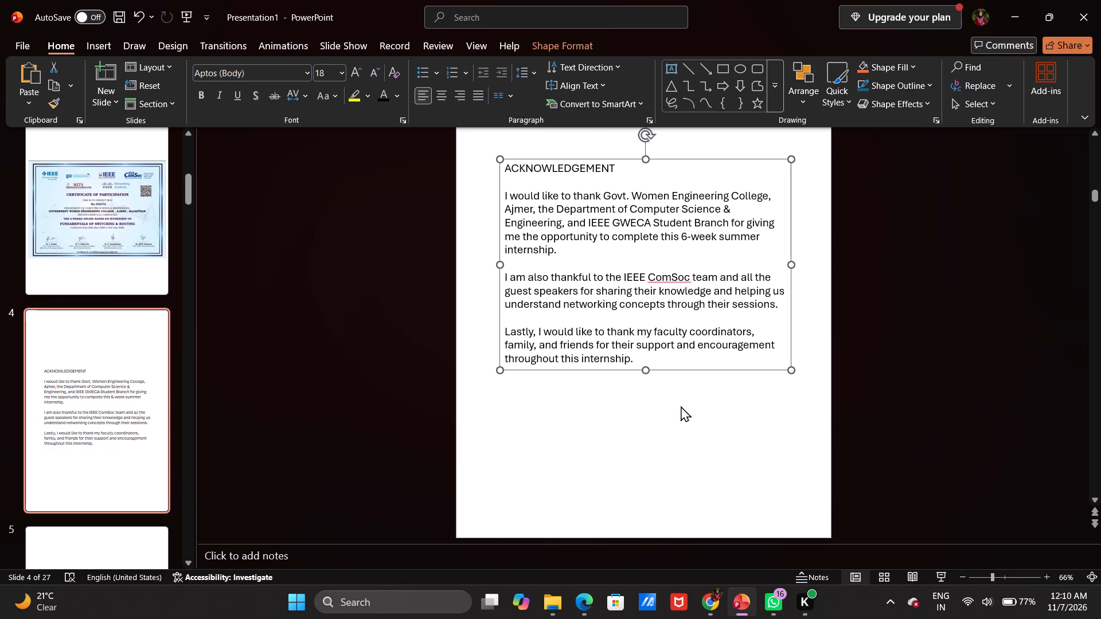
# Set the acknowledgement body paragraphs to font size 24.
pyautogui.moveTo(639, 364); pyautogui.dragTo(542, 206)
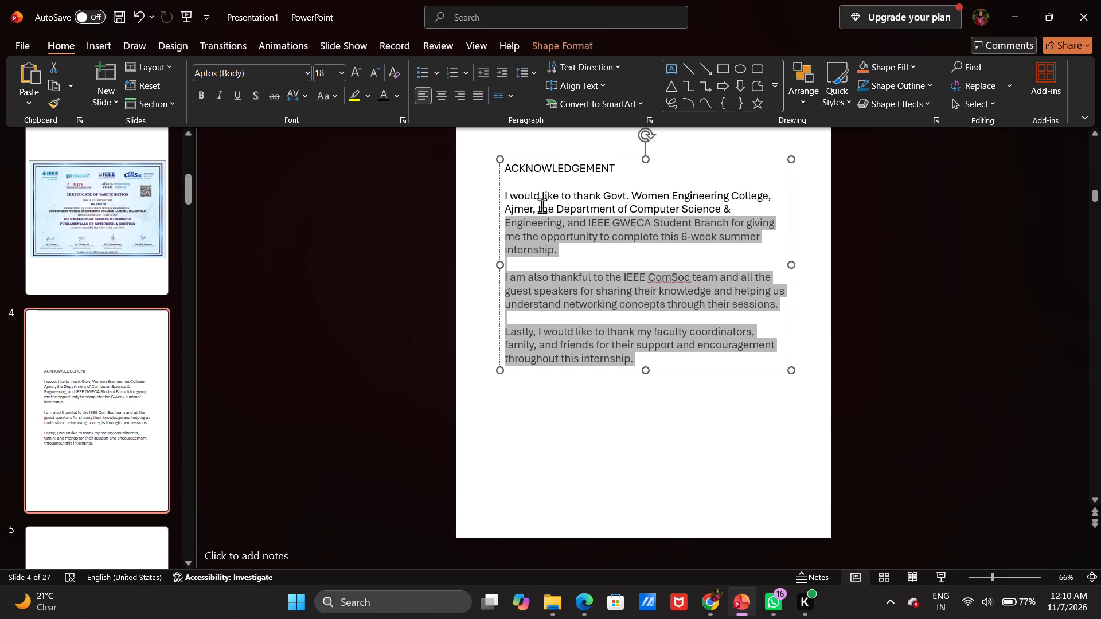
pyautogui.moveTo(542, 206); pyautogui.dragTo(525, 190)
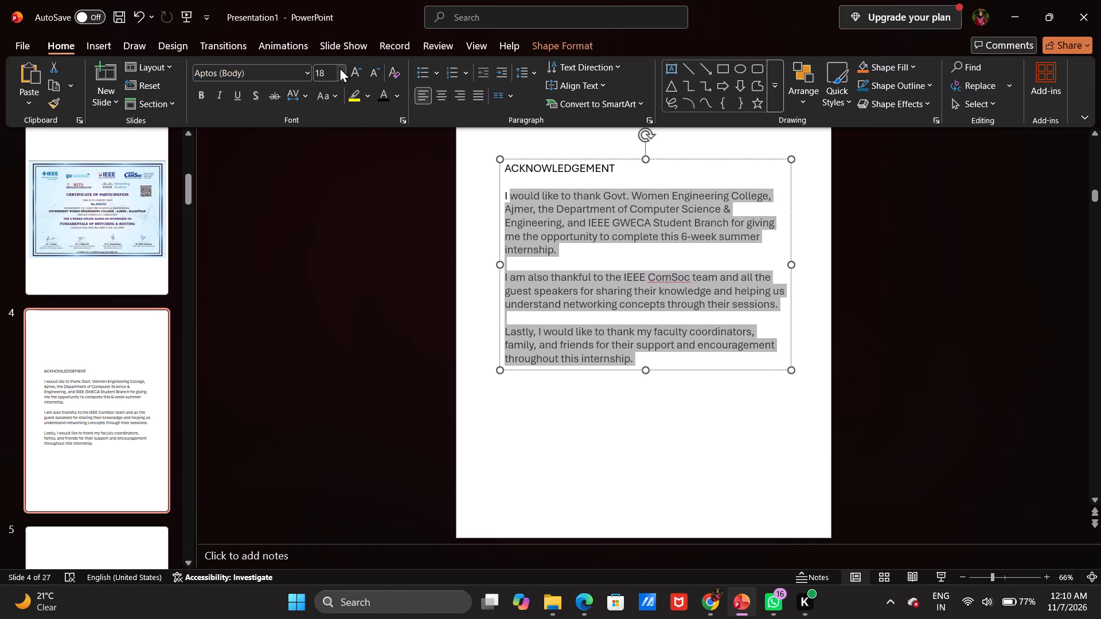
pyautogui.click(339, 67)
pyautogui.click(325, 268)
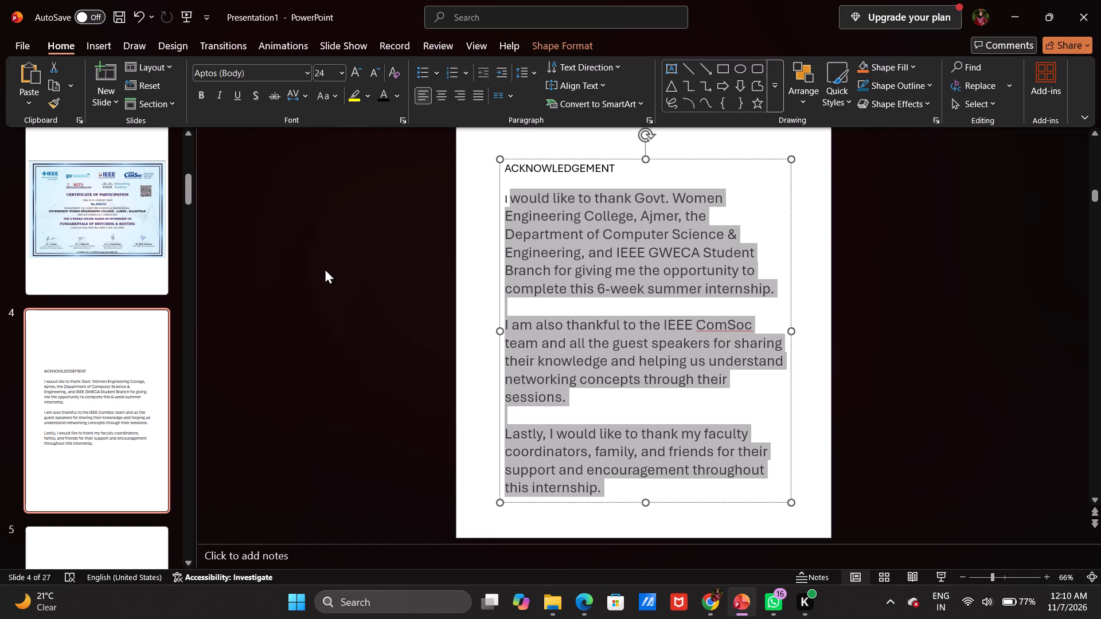
# Set all the text in the acknowledgement box, heading included, to font size 20.
pyautogui.moveTo(610, 492); pyautogui.dragTo(495, 162)
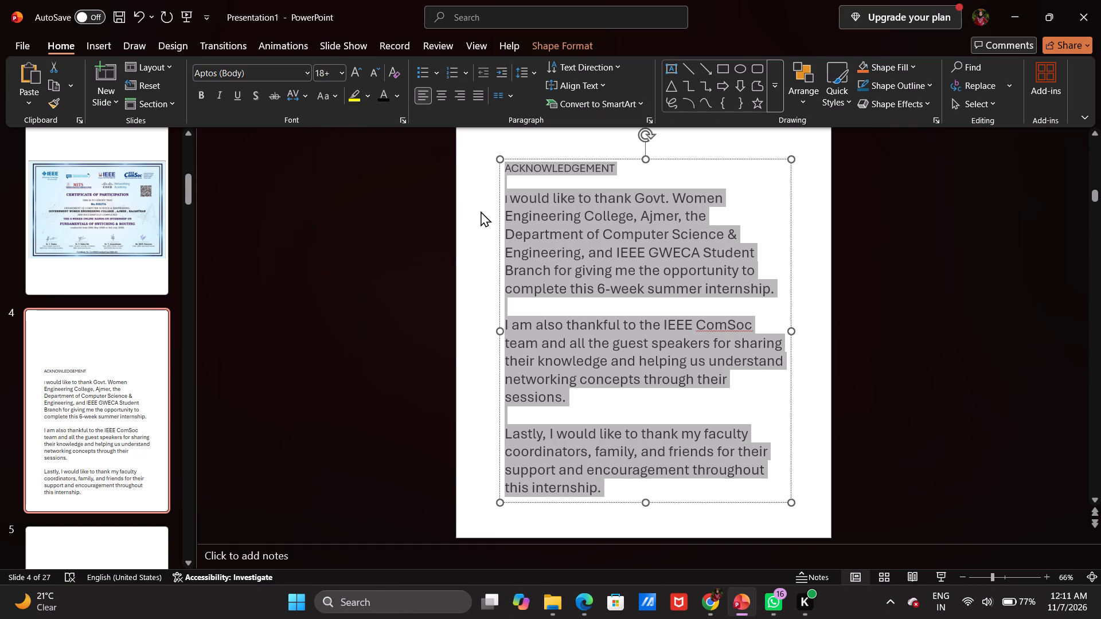
pyautogui.click(342, 67)
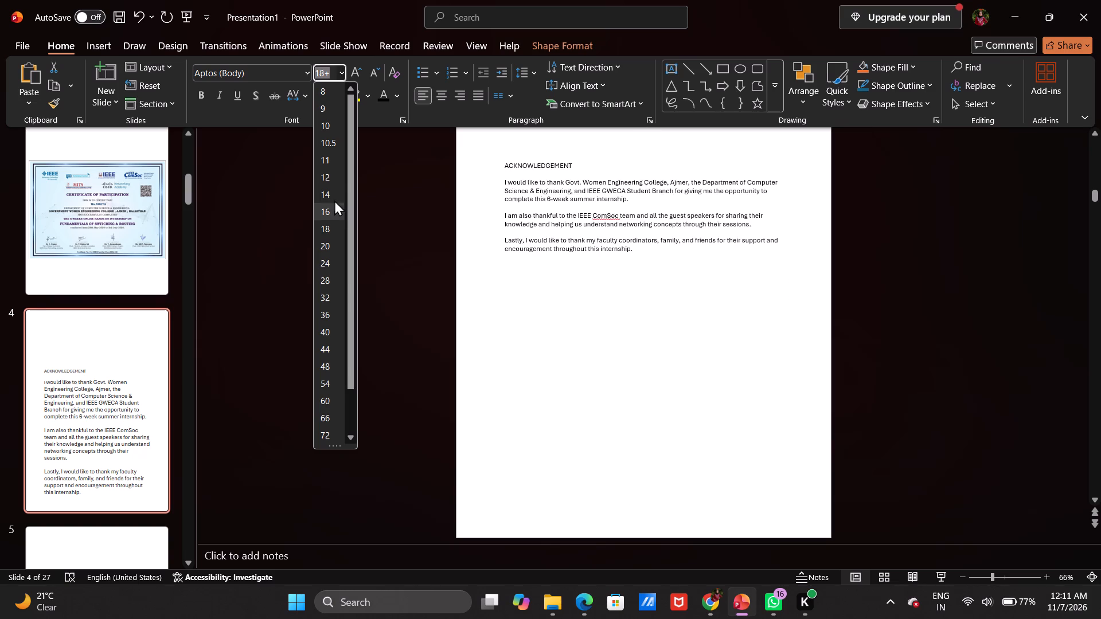
pyautogui.click(328, 245)
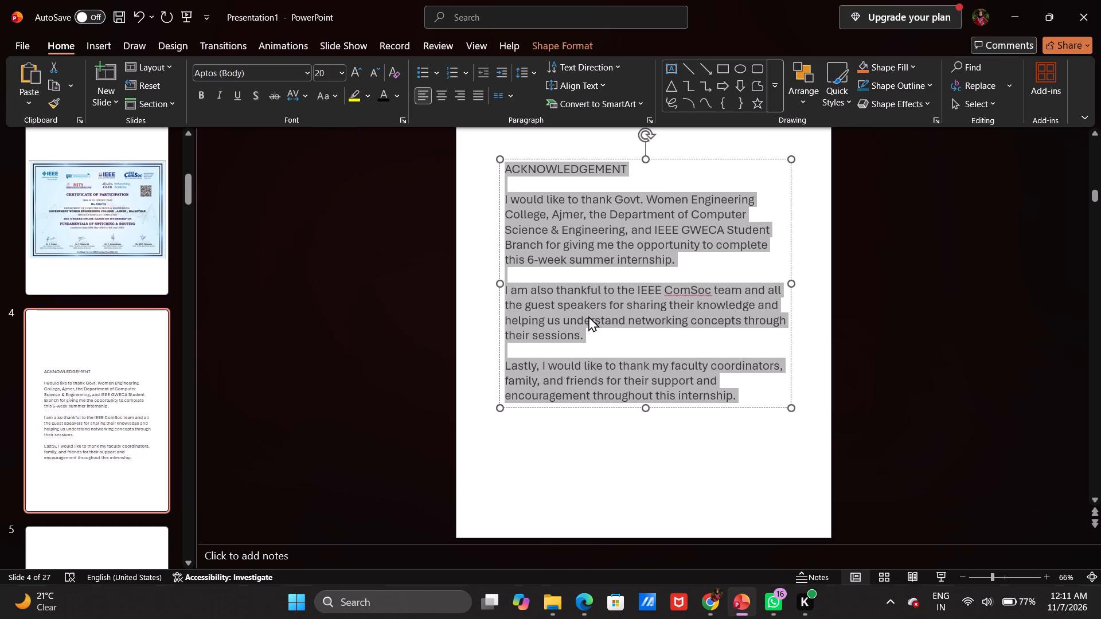
# Format the ACKNOWLEDGEMENT heading in Arial Black at font size 32.
pyautogui.scroll(1, 588, 316)
pyautogui.click(631, 262)
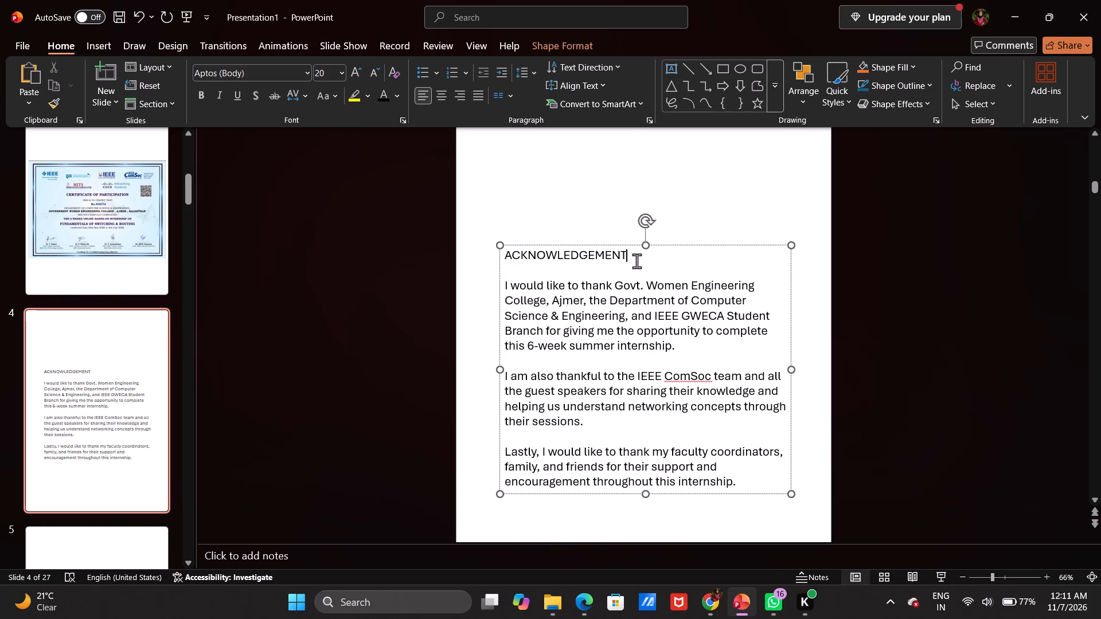
pyautogui.moveTo(637, 261); pyautogui.dragTo(427, 260)
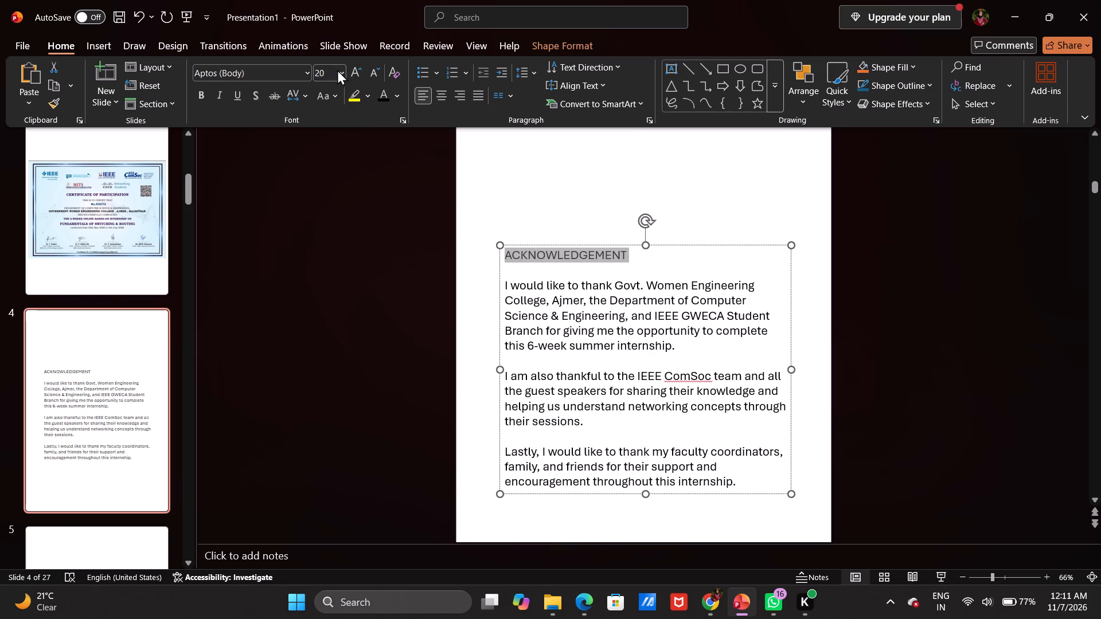
pyautogui.click(342, 69)
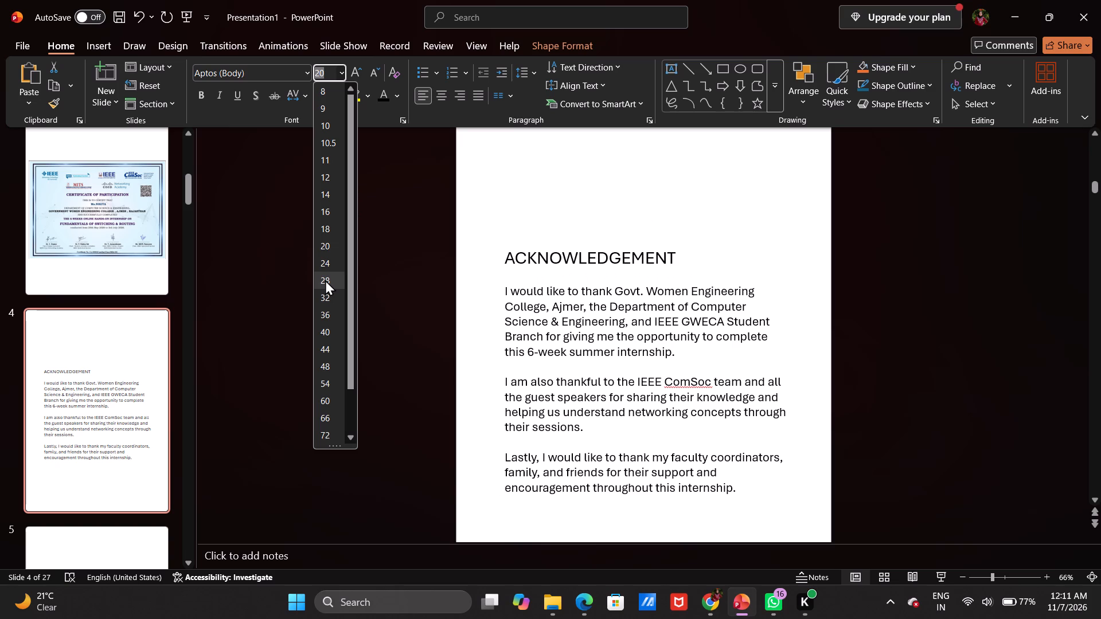
pyautogui.click(325, 289)
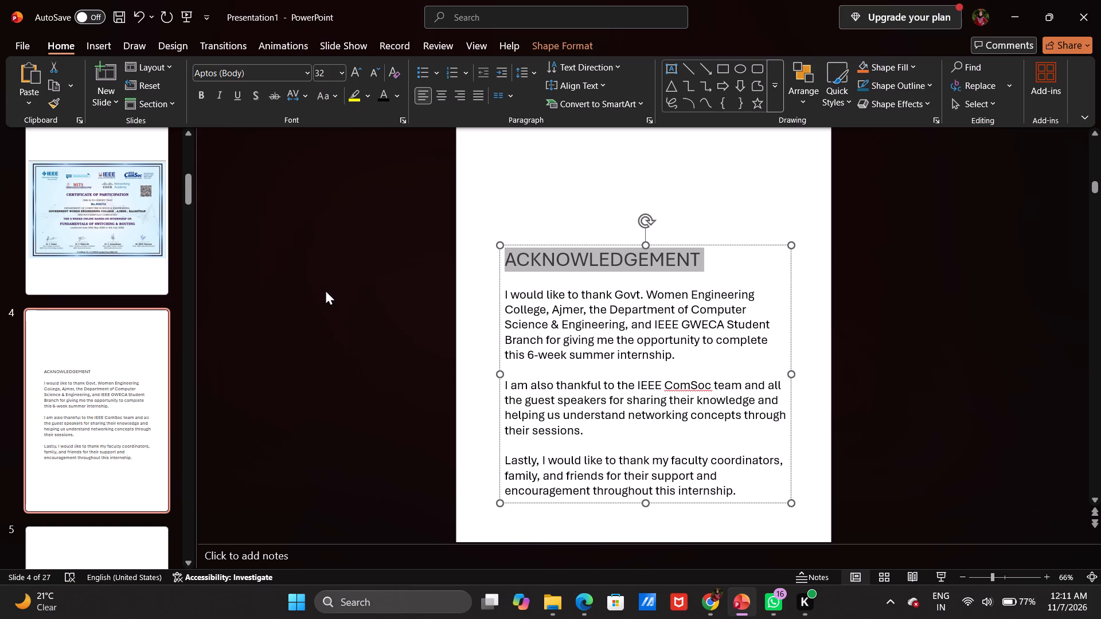
pyautogui.click(303, 68)
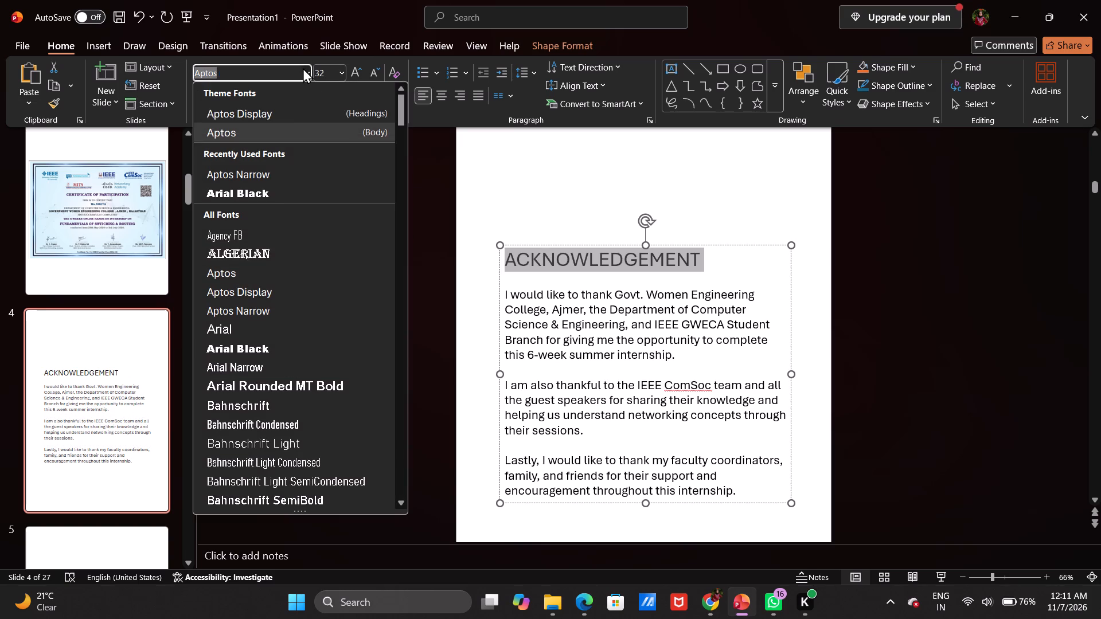
pyautogui.click(276, 196)
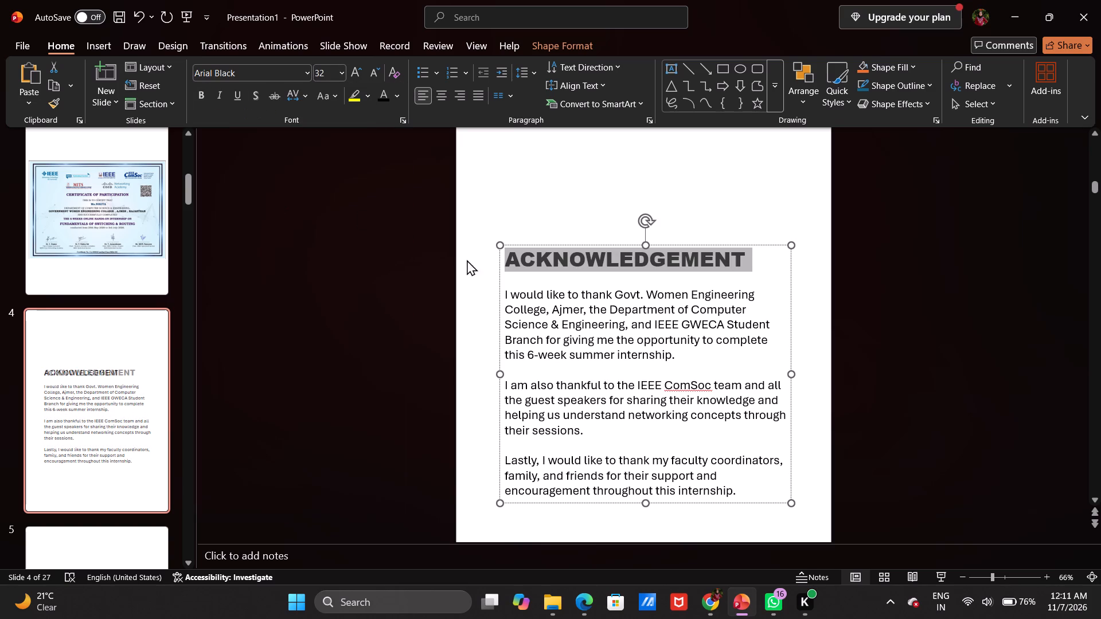
# Extend the acknowledgement text box from its upper-left corner so the heading sits nearer the top of the page.
pyautogui.moveTo(503, 244); pyautogui.dragTo(499, 169)
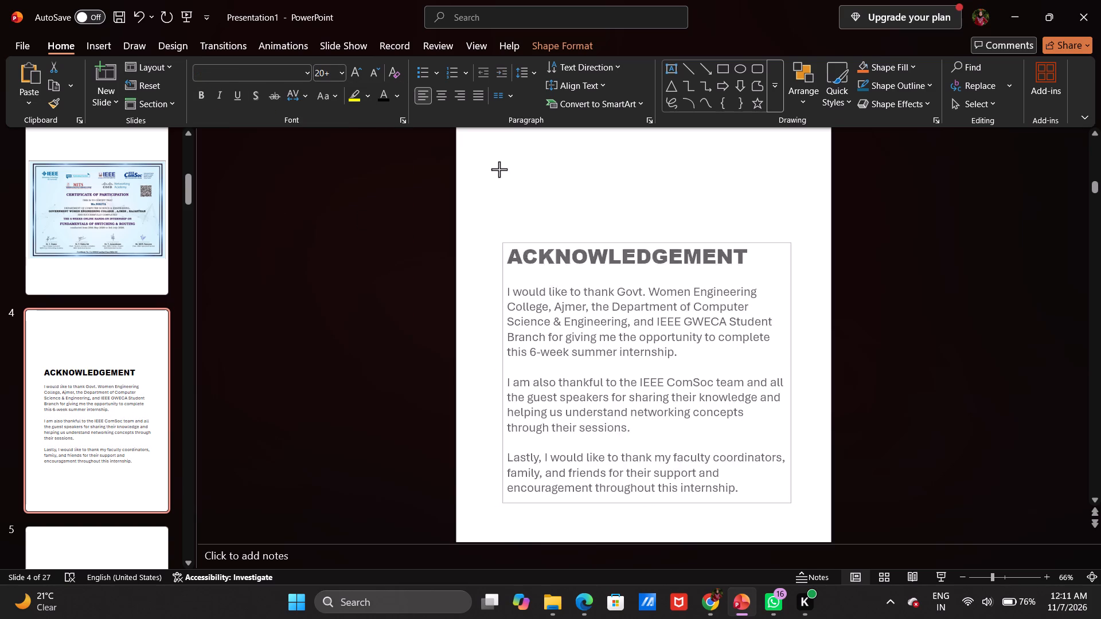
pyautogui.moveTo(499, 169); pyautogui.dragTo(491, 150)
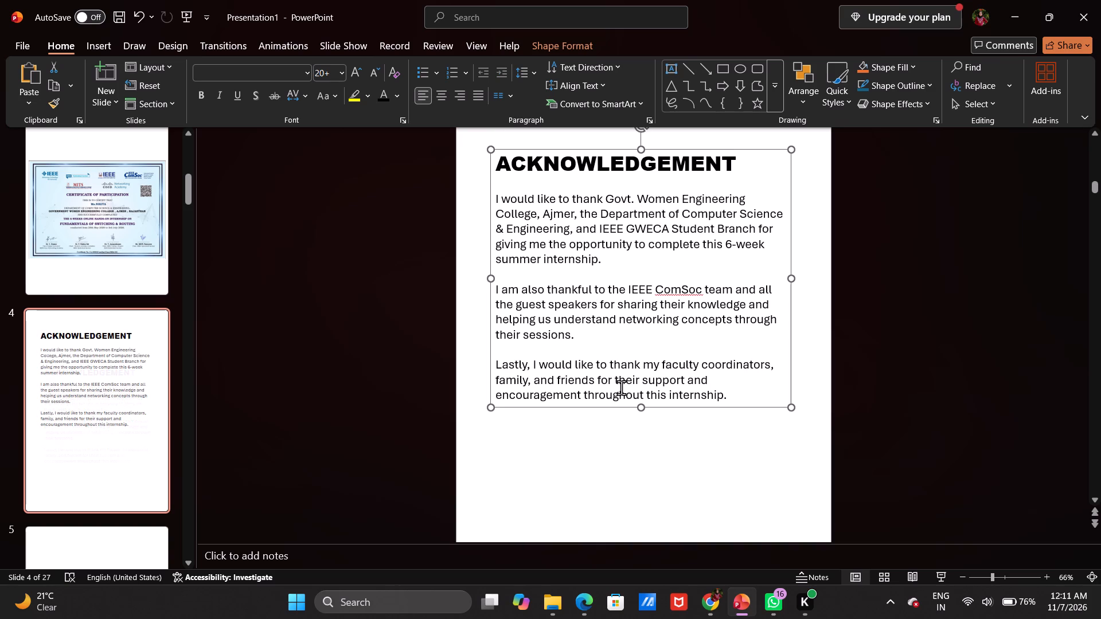
# Delete the three body paragraphs from the acknowledgement text box on slide 4, keeping only the ACKNOWLEDGEMENT heading.
pyautogui.scroll(1, 621, 387)
pyautogui.click(91, 475)
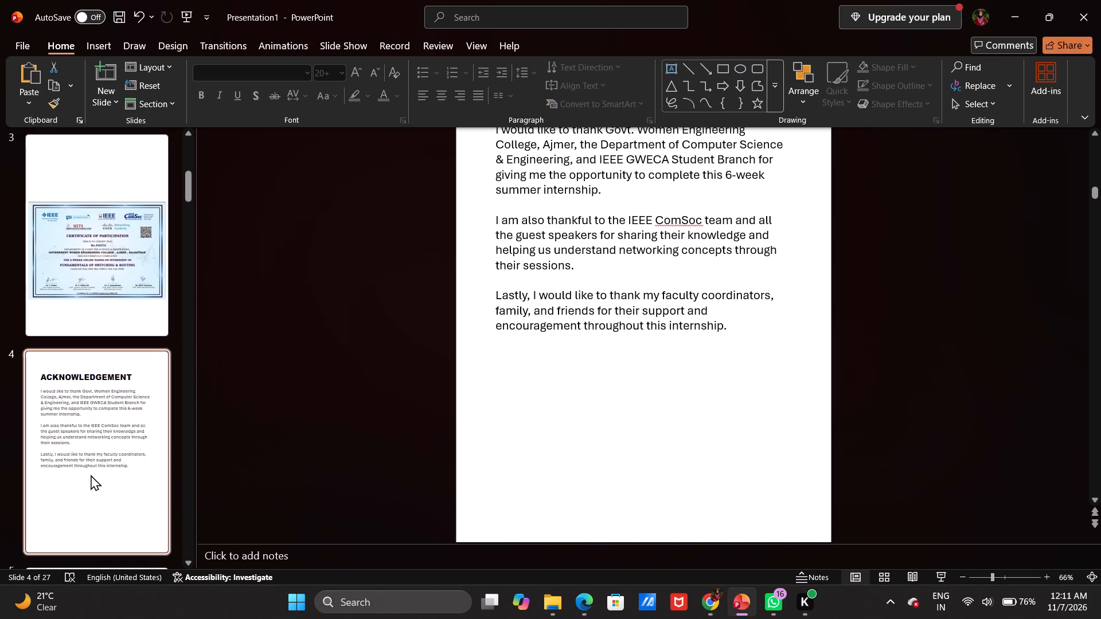
pyautogui.keyDown('ctrl'); pyautogui.scroll(-2, 421, 391); pyautogui.keyUp('ctrl')
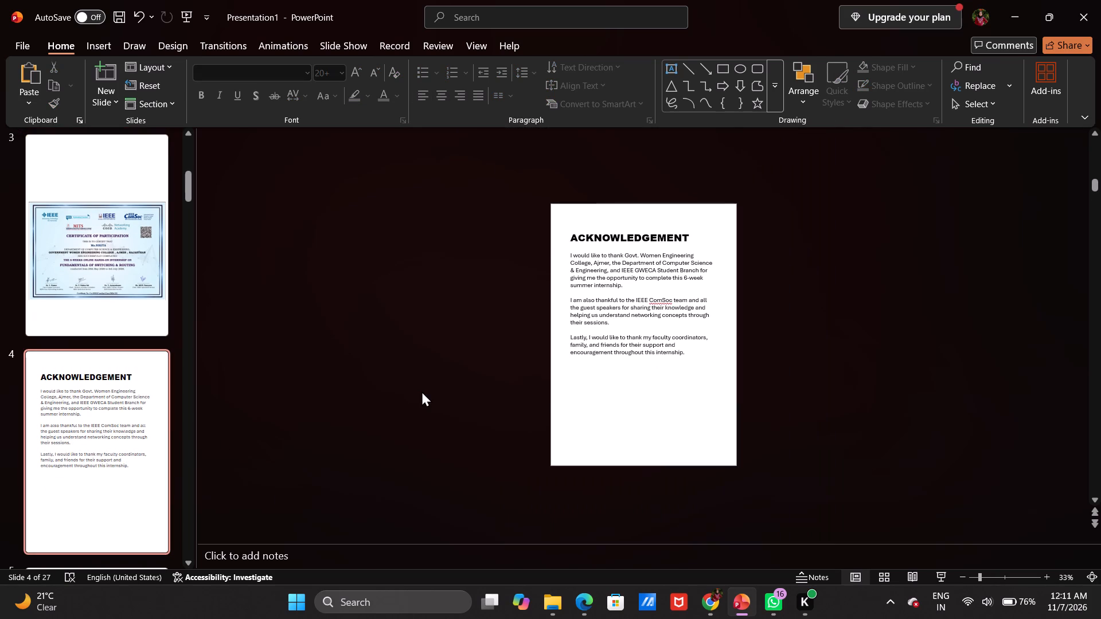
pyautogui.keyDown('ctrl'); pyautogui.scroll(3, 421, 391); pyautogui.keyUp('ctrl')
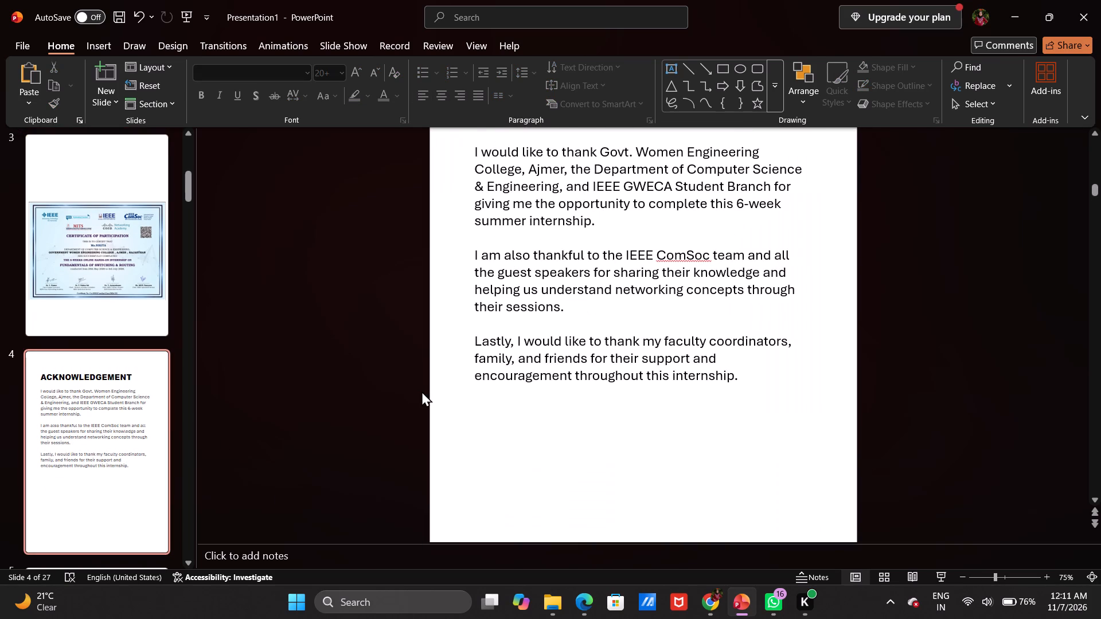
pyautogui.scroll(1, 421, 391)
pyautogui.moveTo(741, 409); pyautogui.dragTo(545, 244)
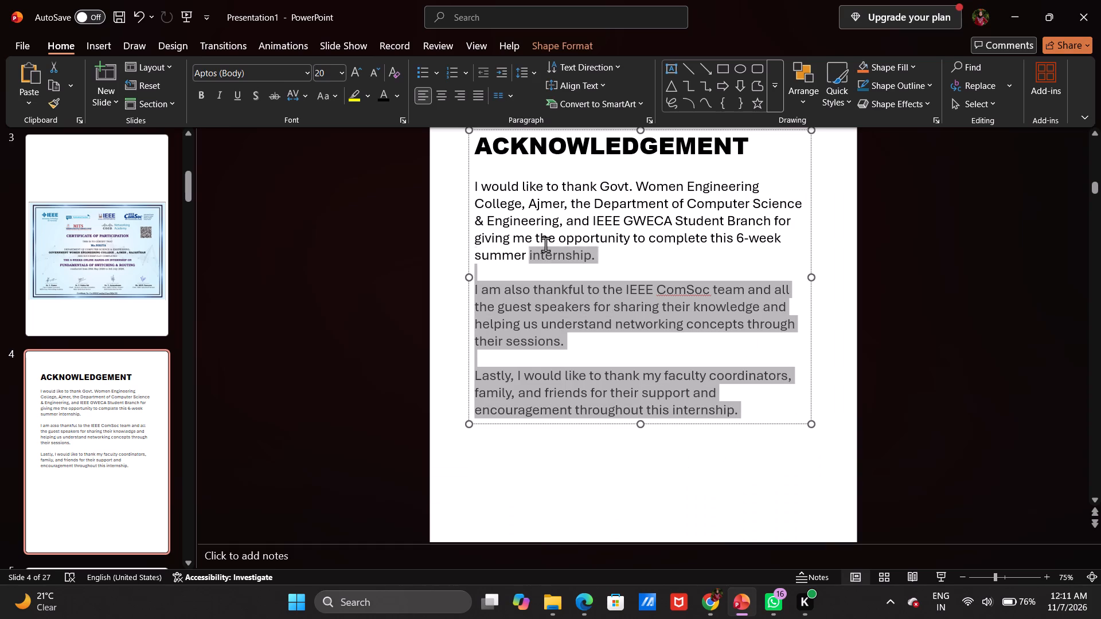
pyautogui.moveTo(545, 244); pyautogui.dragTo(482, 187)
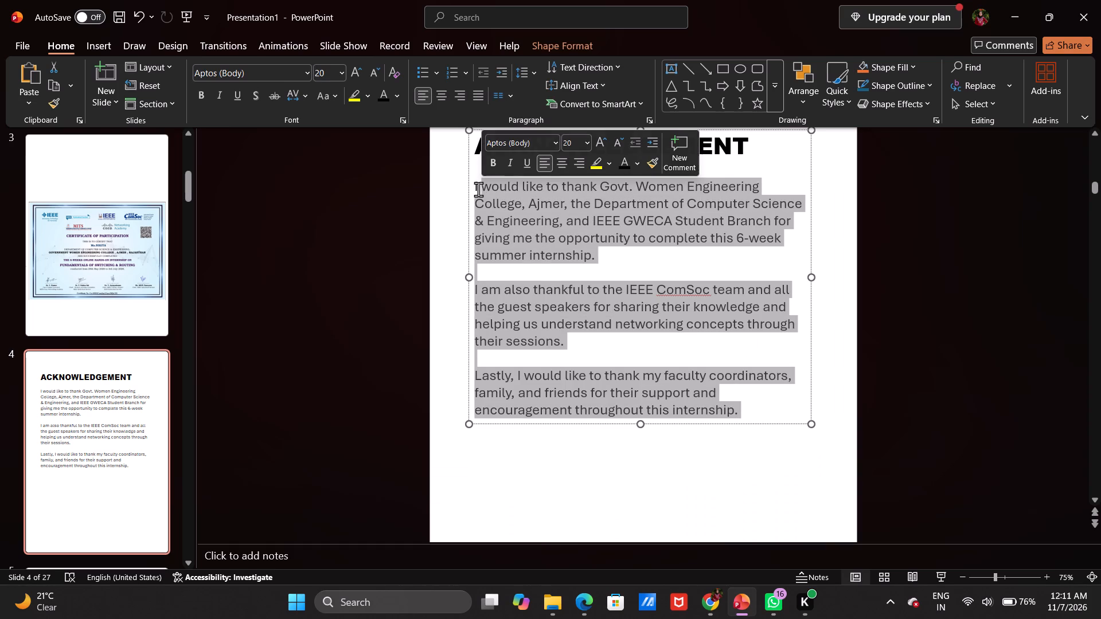
pyautogui.press('BackSpace')
pyautogui.press('BackSpace')
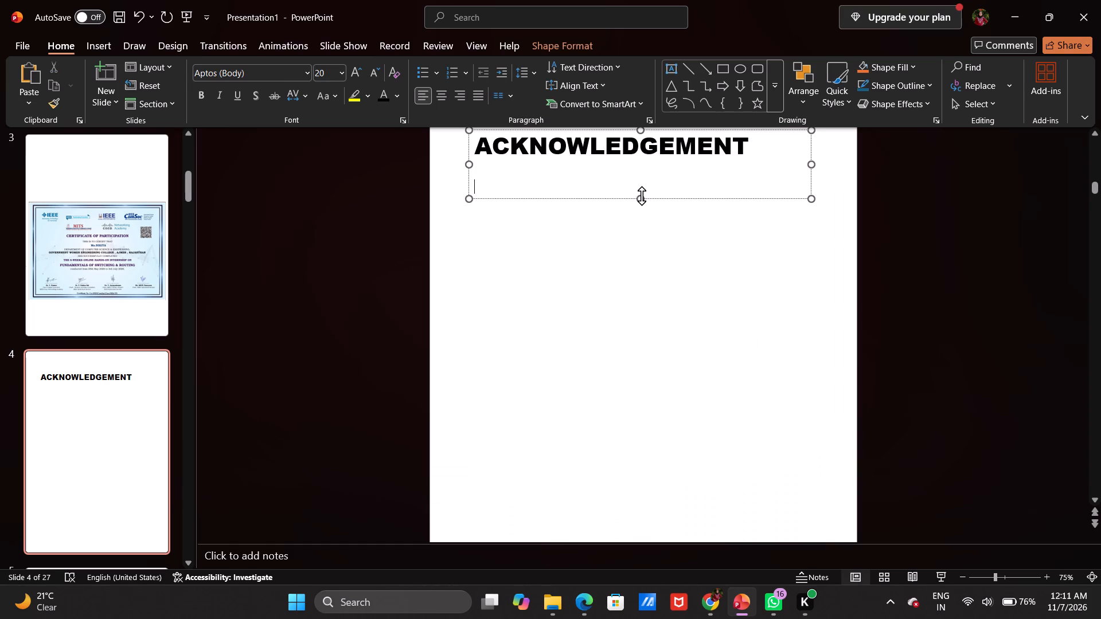
# Try to shrink the text box's height around the ACKNOWLEDGEMENT heading, and narrow the box slightly.
pyautogui.moveTo(642, 195); pyautogui.dragTo(639, 175)
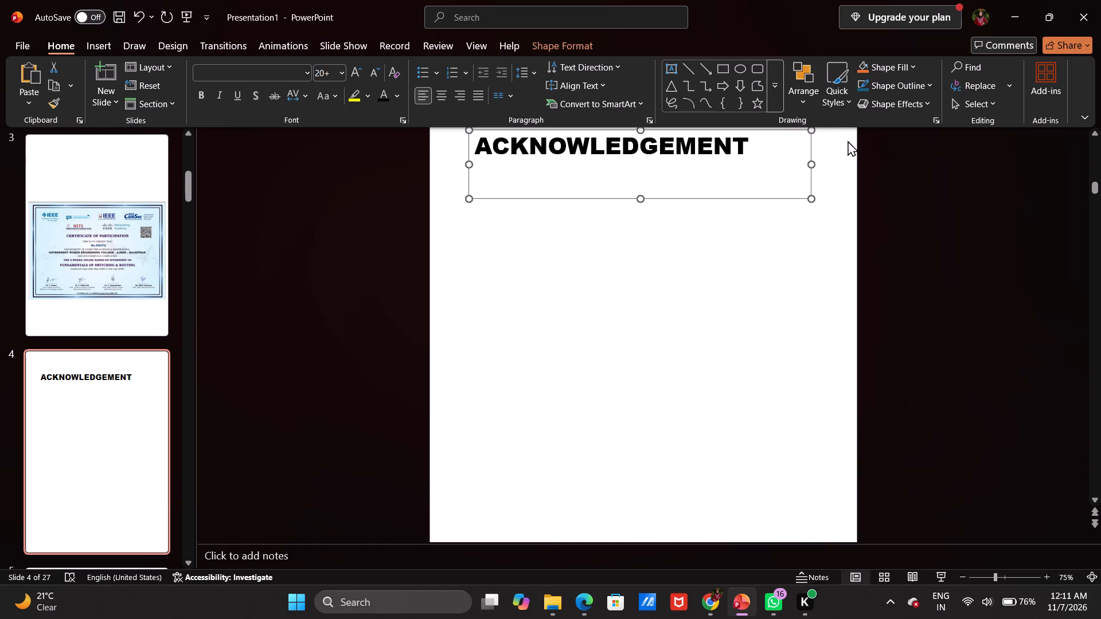
pyautogui.moveTo(809, 198); pyautogui.dragTo(807, 180)
# Move the ACKNOWLEDGEMENT text box up and to the right so the heading sits centred at the very top of slide 4.
pyautogui.scroll(1, 745, 265)
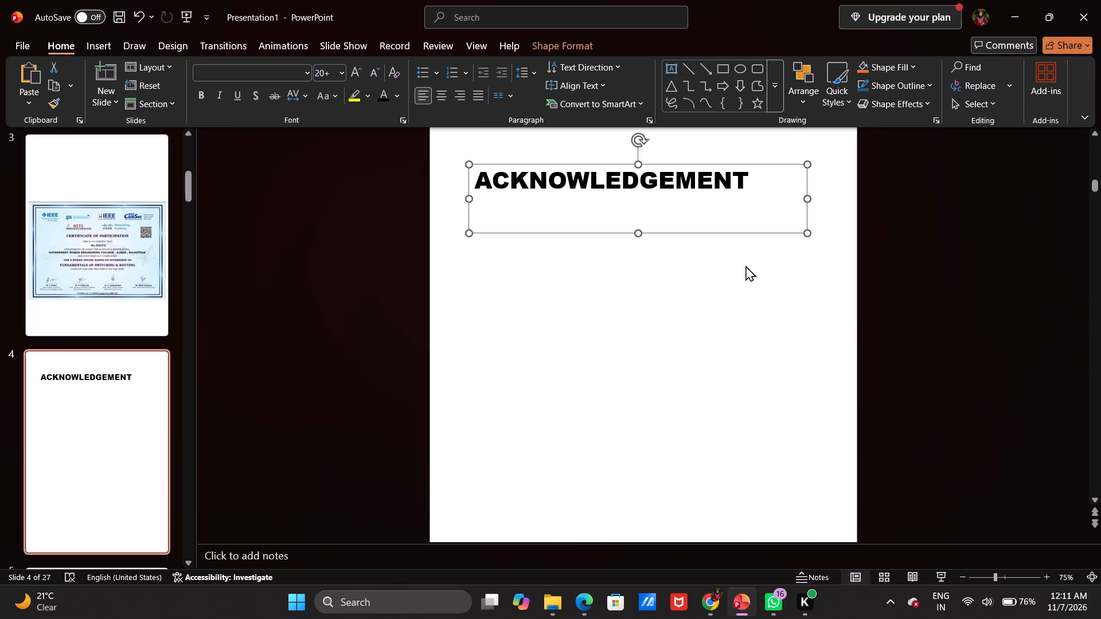
pyautogui.scroll(2, 745, 265)
pyautogui.click(104, 420)
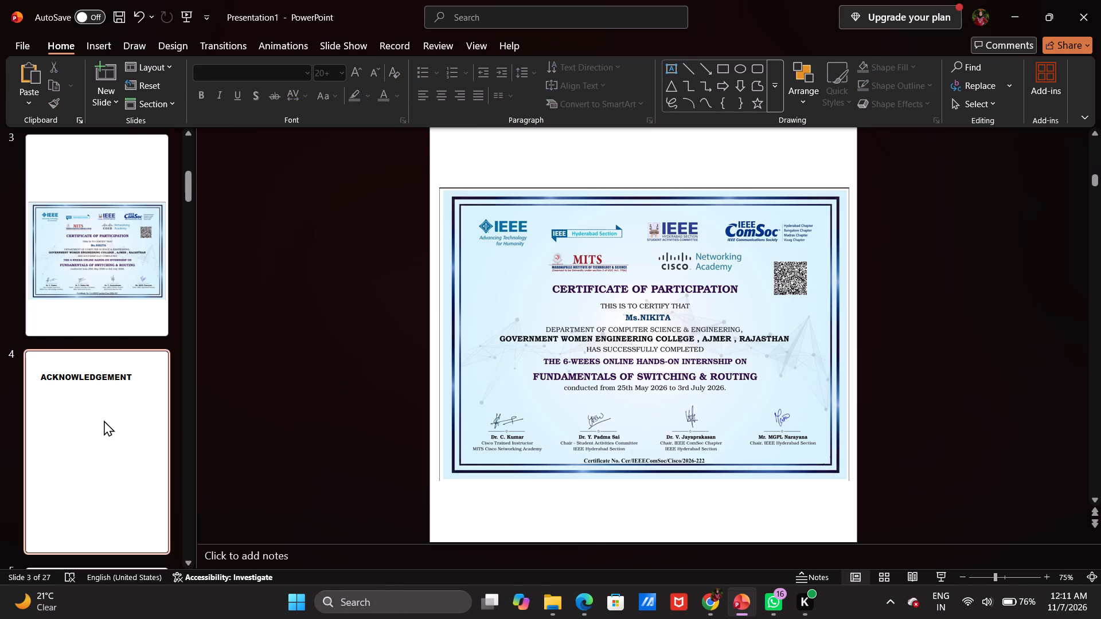
pyautogui.scroll(1, 536, 254)
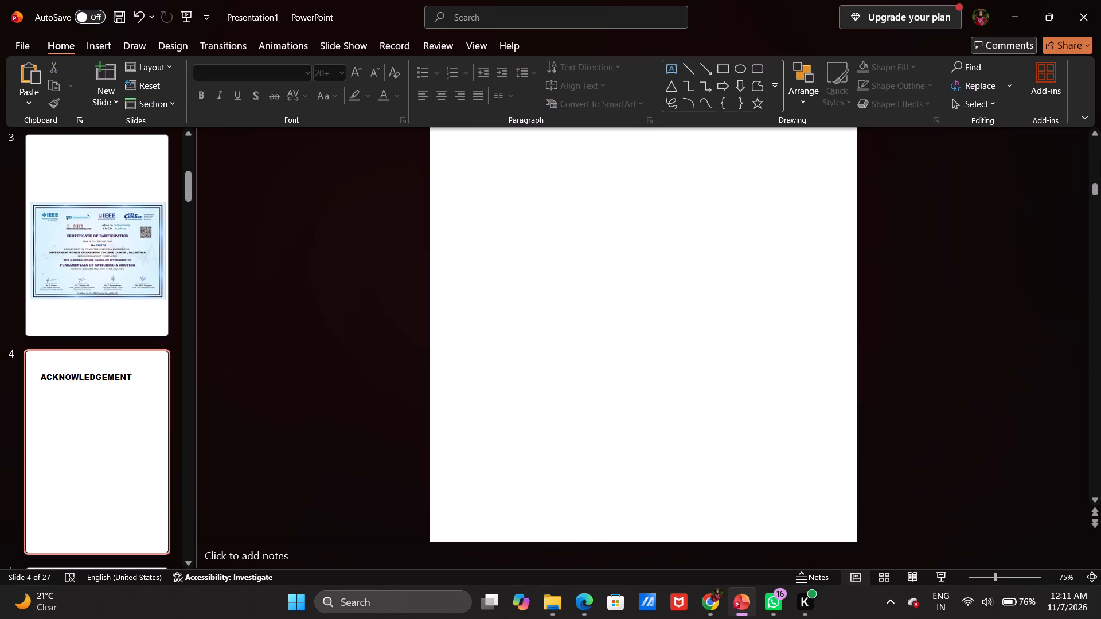
pyautogui.keyDown('ctrl'); pyautogui.scroll(2, 775, 408); pyautogui.keyUp('ctrl')
pyautogui.scroll(1, 775, 408)
pyautogui.keyDown('ctrl'); pyautogui.scroll(-1, 775, 408); pyautogui.keyUp('ctrl')
pyautogui.keyDown('ctrl'); pyautogui.scroll(1, 775, 408); pyautogui.keyUp('ctrl')
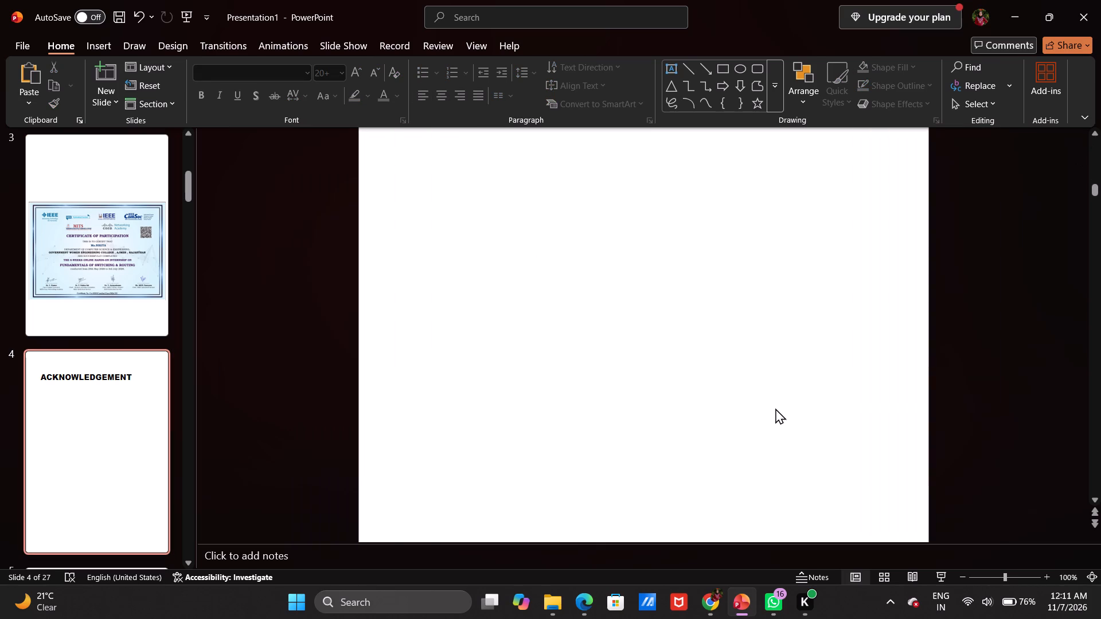
pyautogui.scroll(3, 775, 408)
pyautogui.click(626, 199)
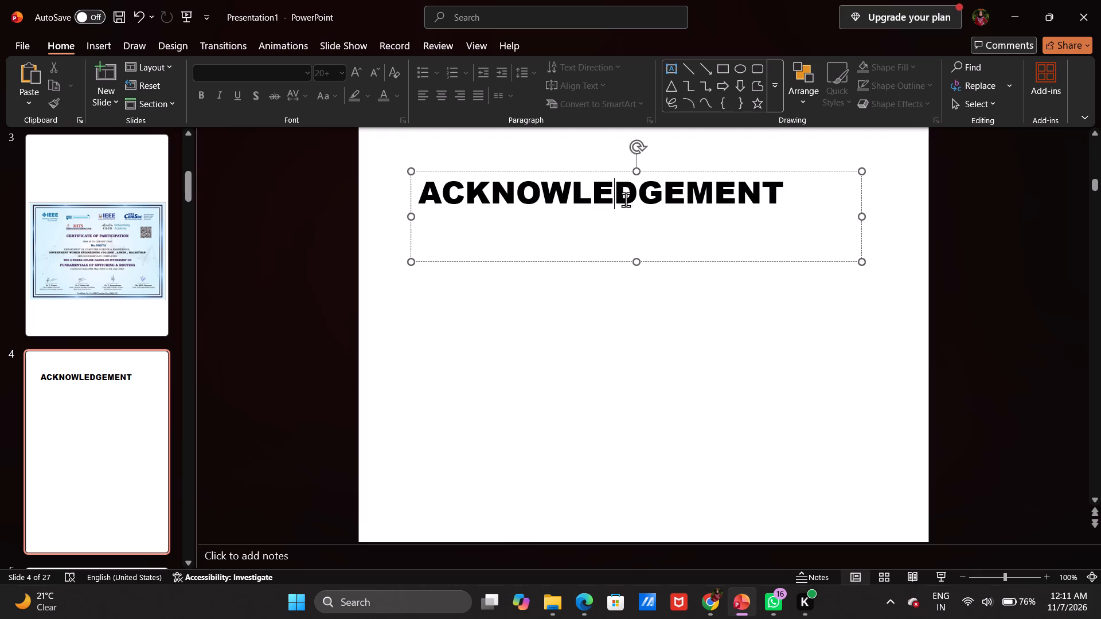
pyautogui.moveTo(626, 199); pyautogui.dragTo(637, 167)
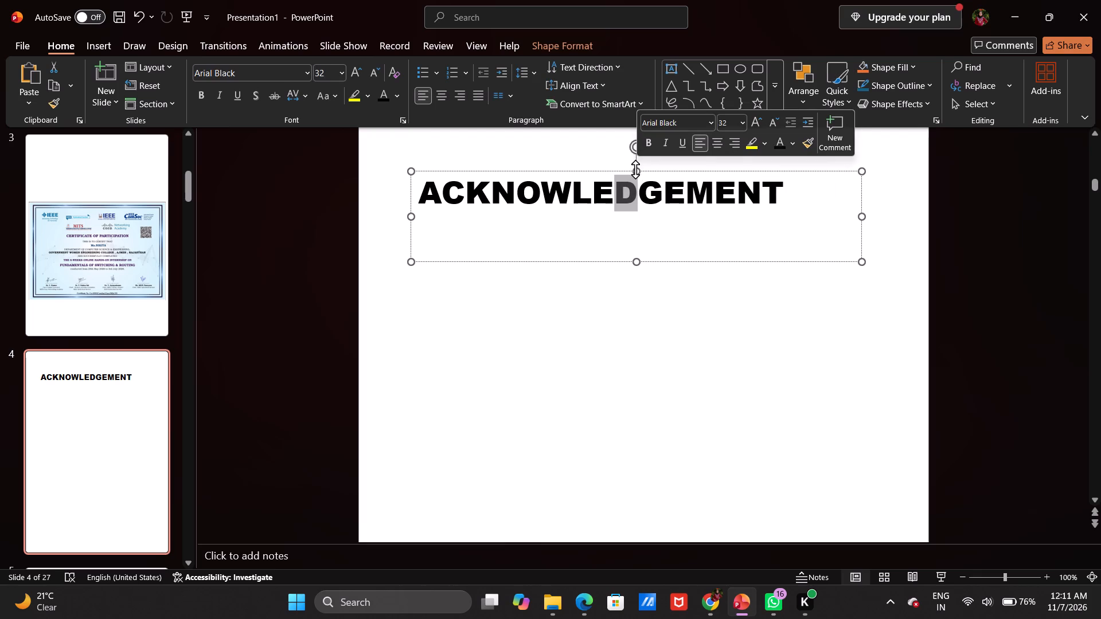
pyautogui.click(619, 169)
pyautogui.moveTo(619, 169); pyautogui.dragTo(635, 131)
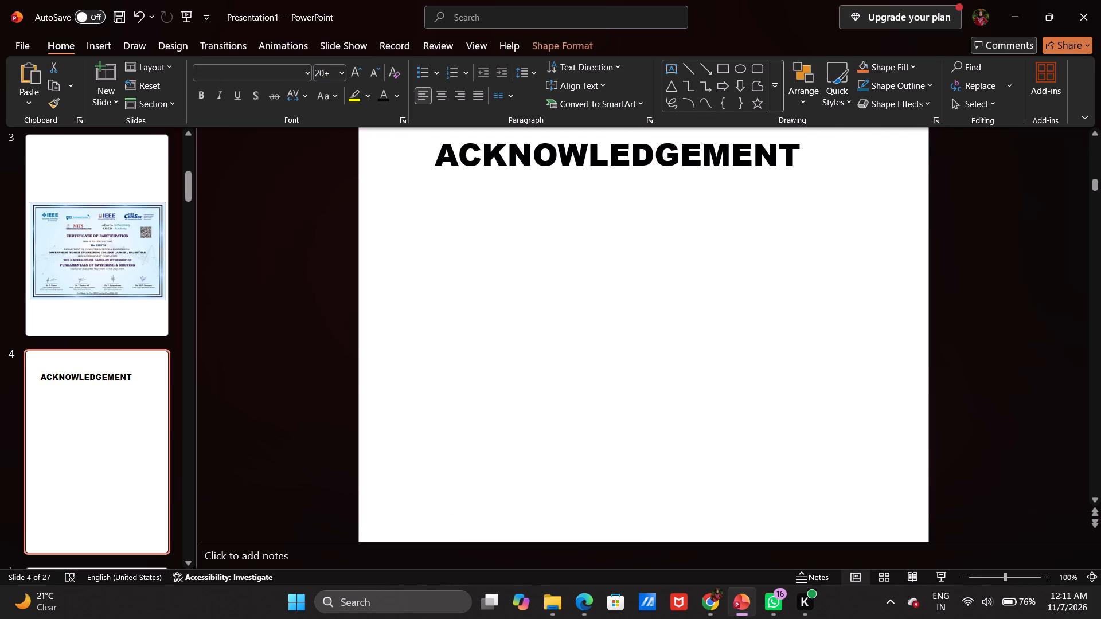
pyautogui.moveTo(635, 131); pyautogui.dragTo(656, 122)
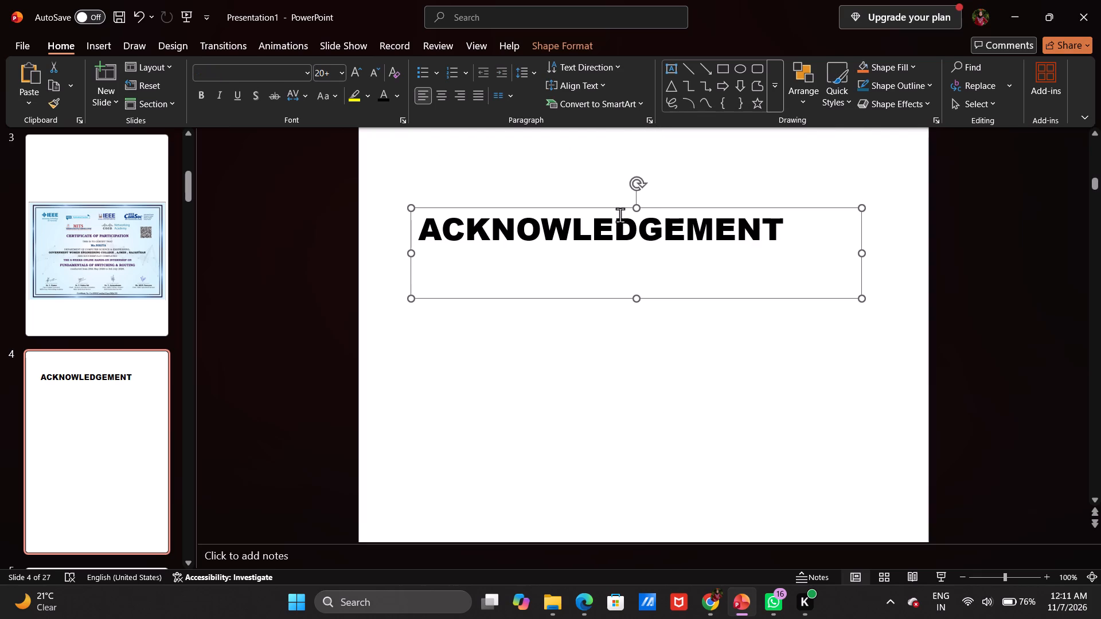
pyautogui.moveTo(618, 208); pyautogui.dragTo(667, 144)
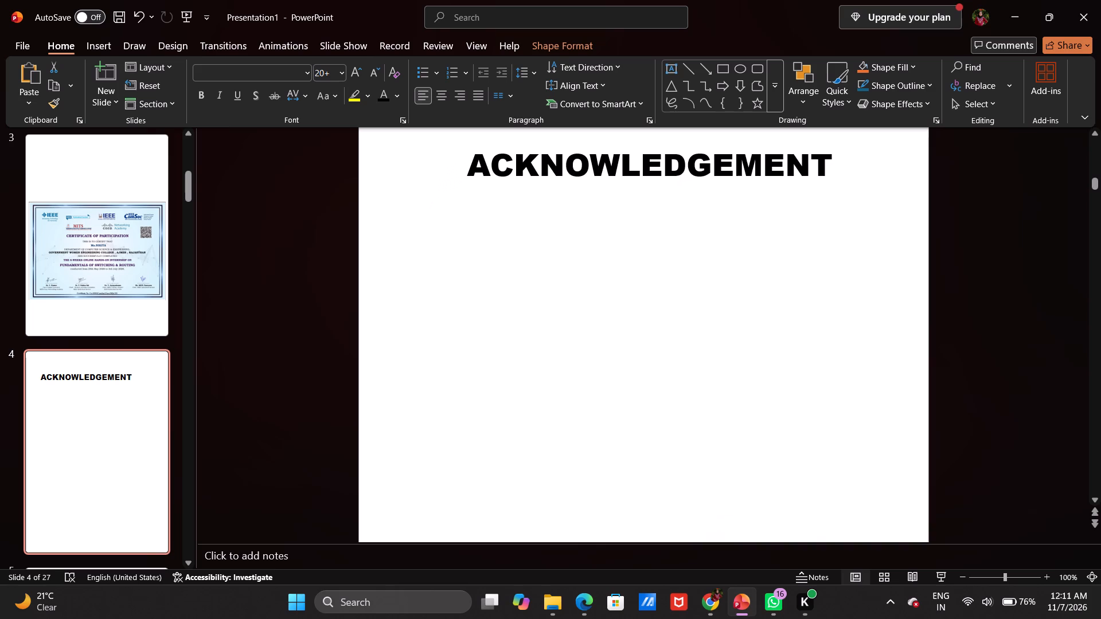
pyautogui.moveTo(667, 144); pyautogui.dragTo(662, 144)
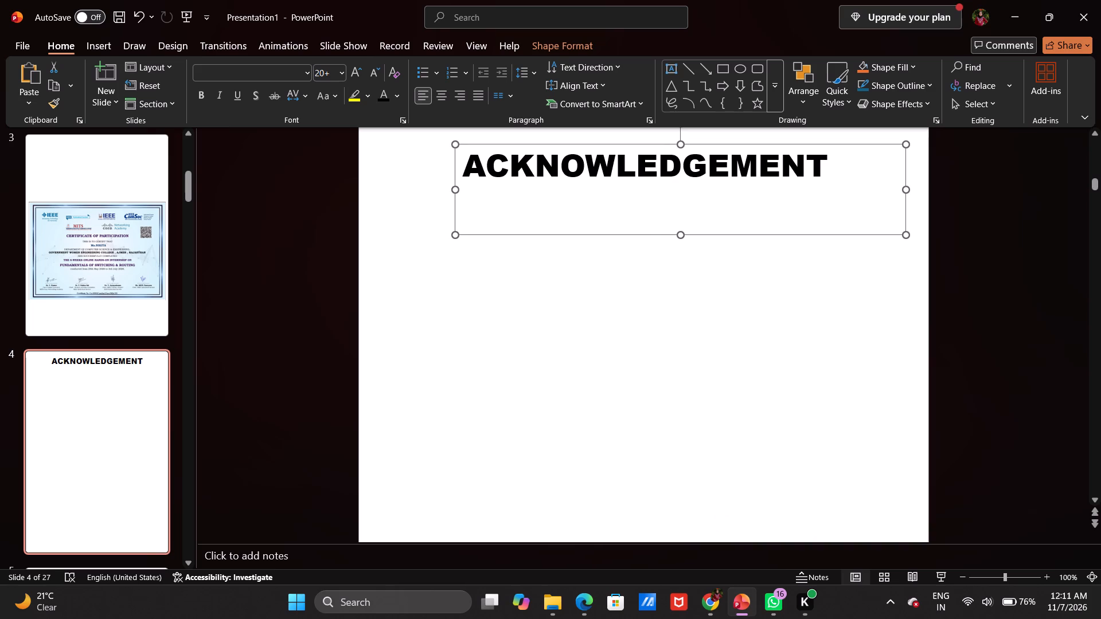
# Lower the ACKNOWLEDGEMENT text box slightly to leave a small margin above the heading, and deselect it.
pyautogui.moveTo(673, 233); pyautogui.dragTo(667, 248)
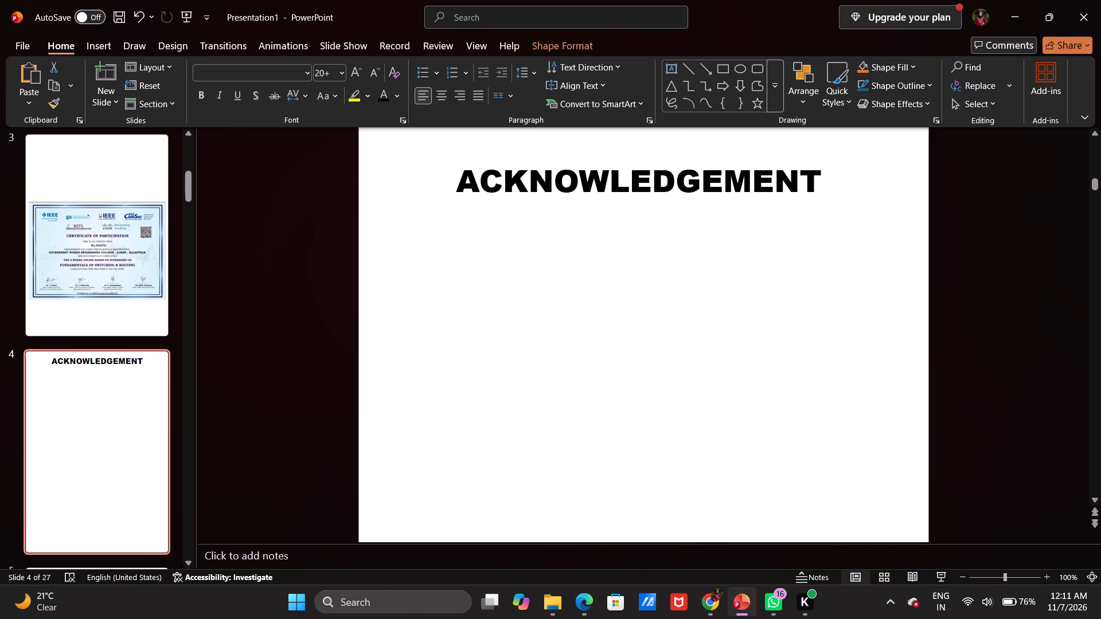
pyautogui.moveTo(667, 248); pyautogui.dragTo(667, 268)
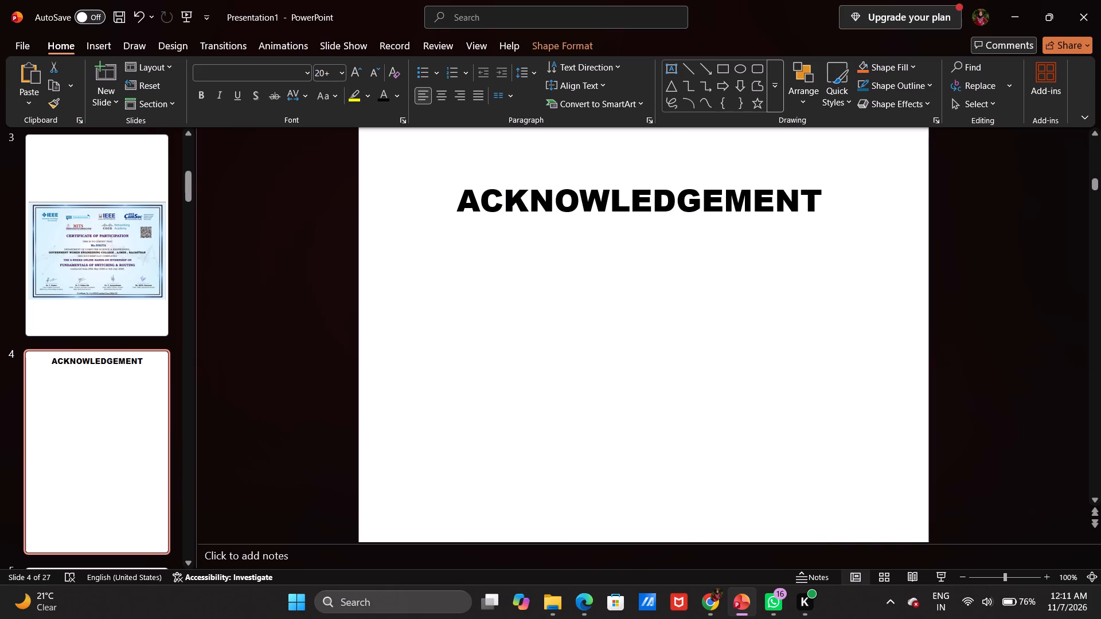
pyautogui.moveTo(667, 268); pyautogui.dragTo(666, 265)
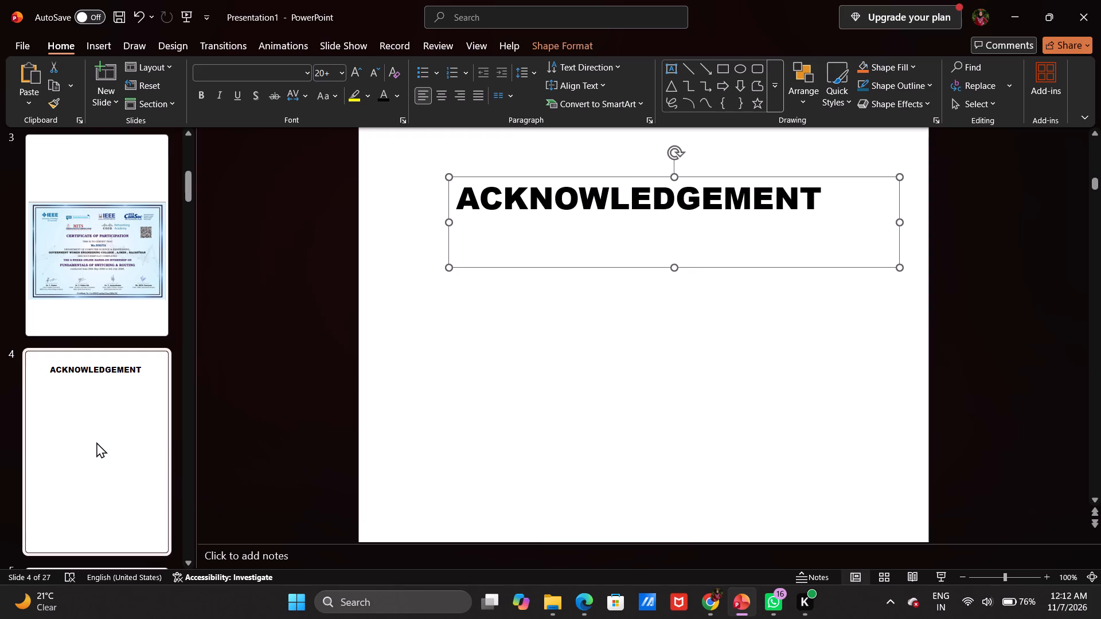
pyautogui.click(388, 261)
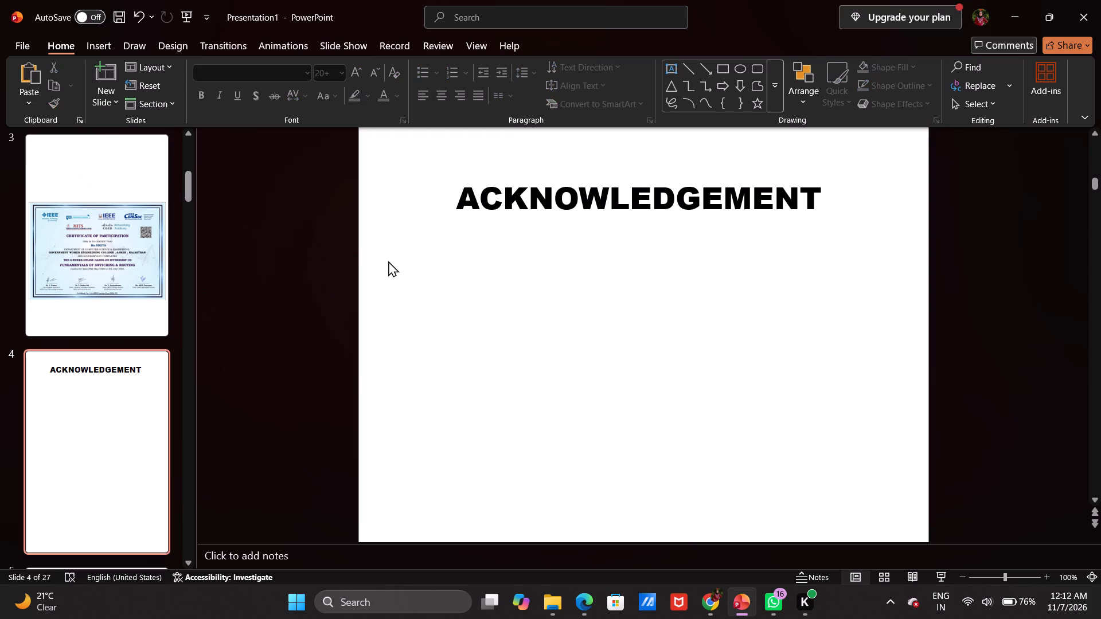
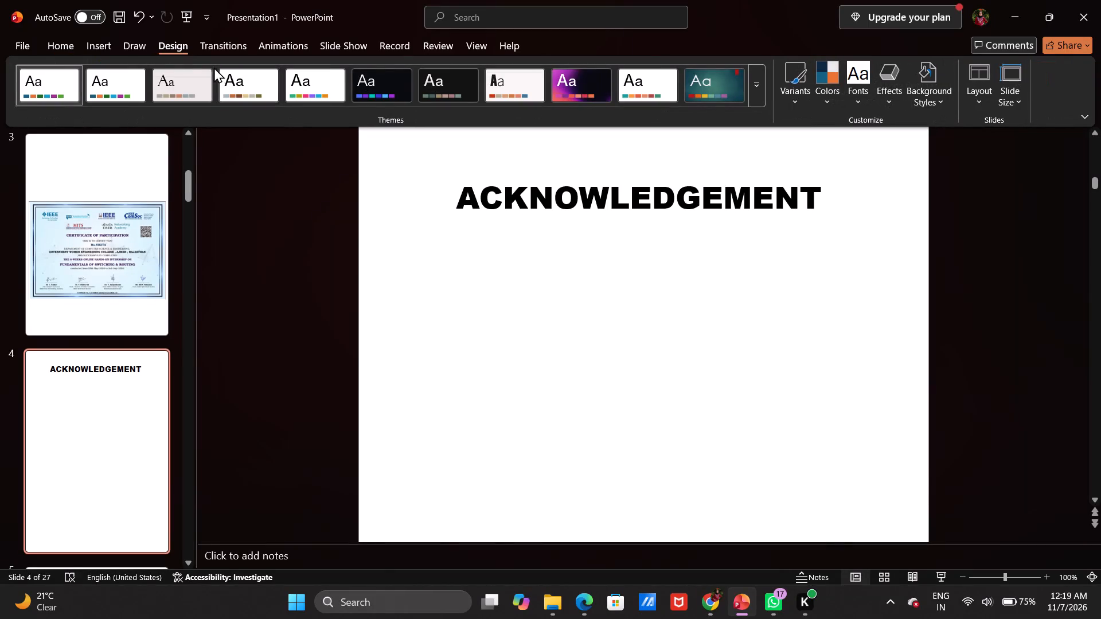
# Insert a new text box below the ACKNOWLEDGEMENT heading on slide 4 and paste the copied acknowledgement text into it.
pyautogui.click(85, 38)
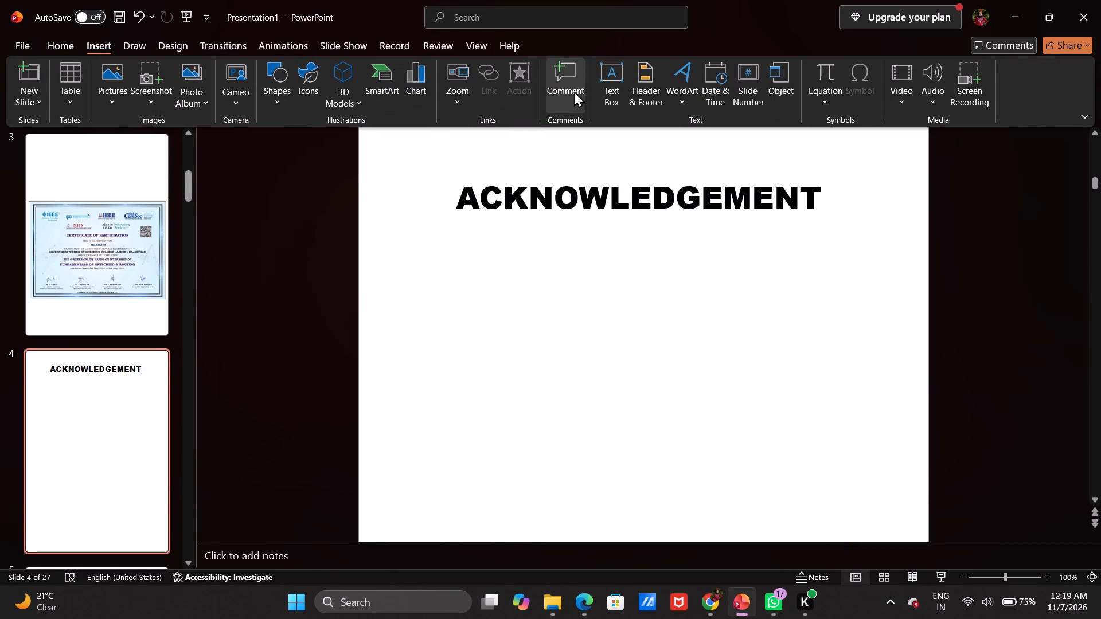
pyautogui.click(621, 95)
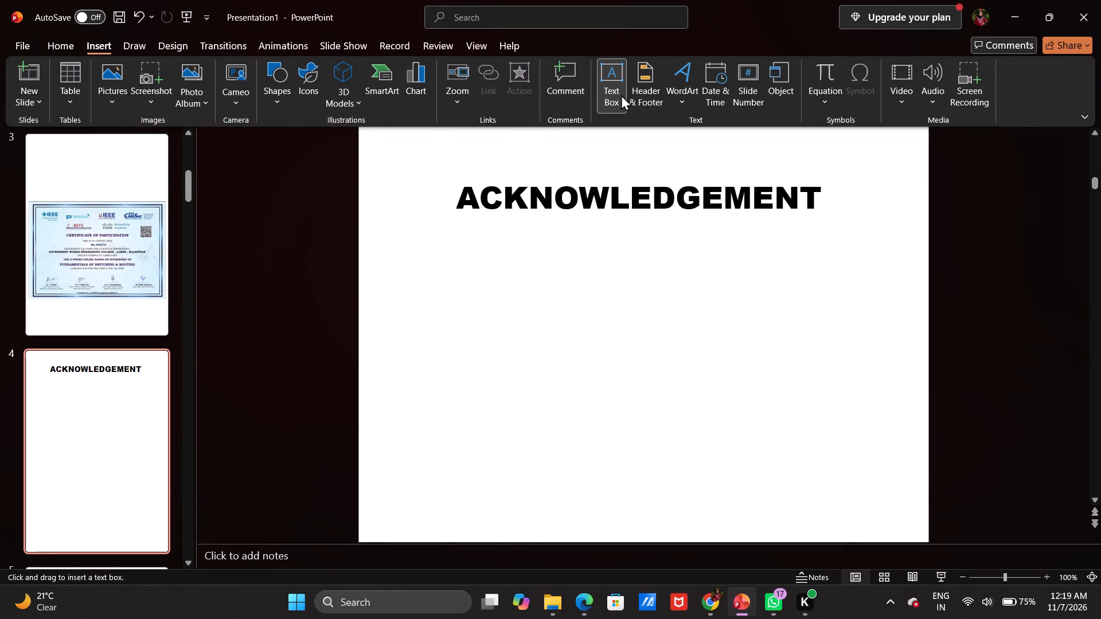
pyautogui.click(561, 246)
pyautogui.hotkey('ctrl', 'v')
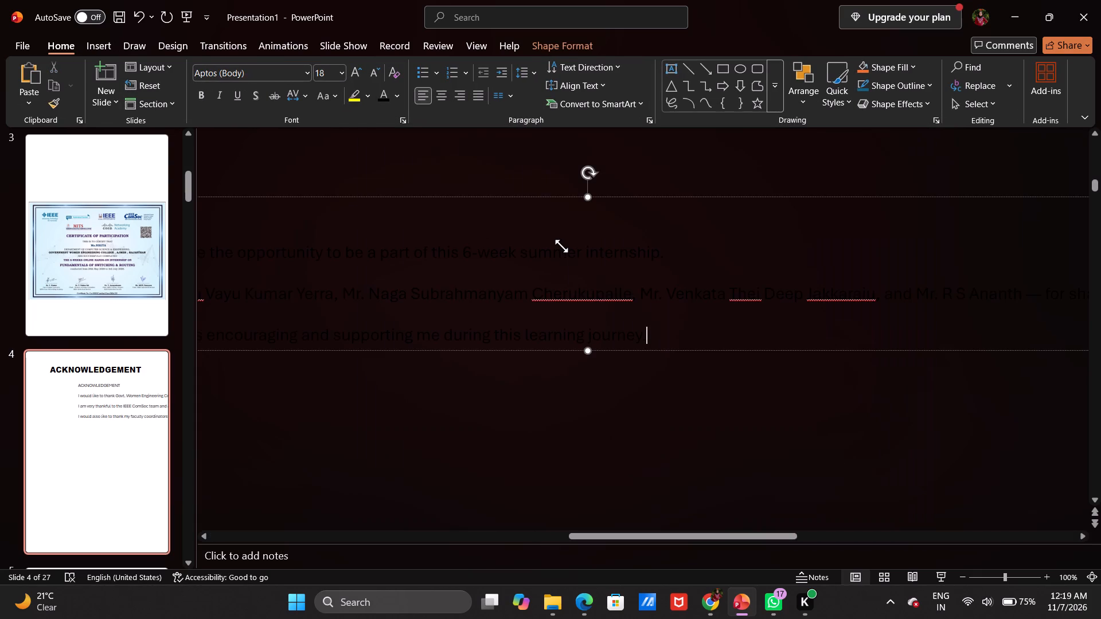
# Resize the acknowledgement body text box on slide 4 from its right edge and upper-left corner so its text wraps within the page margins.
pyautogui.hscroll(-17, 799, 246)
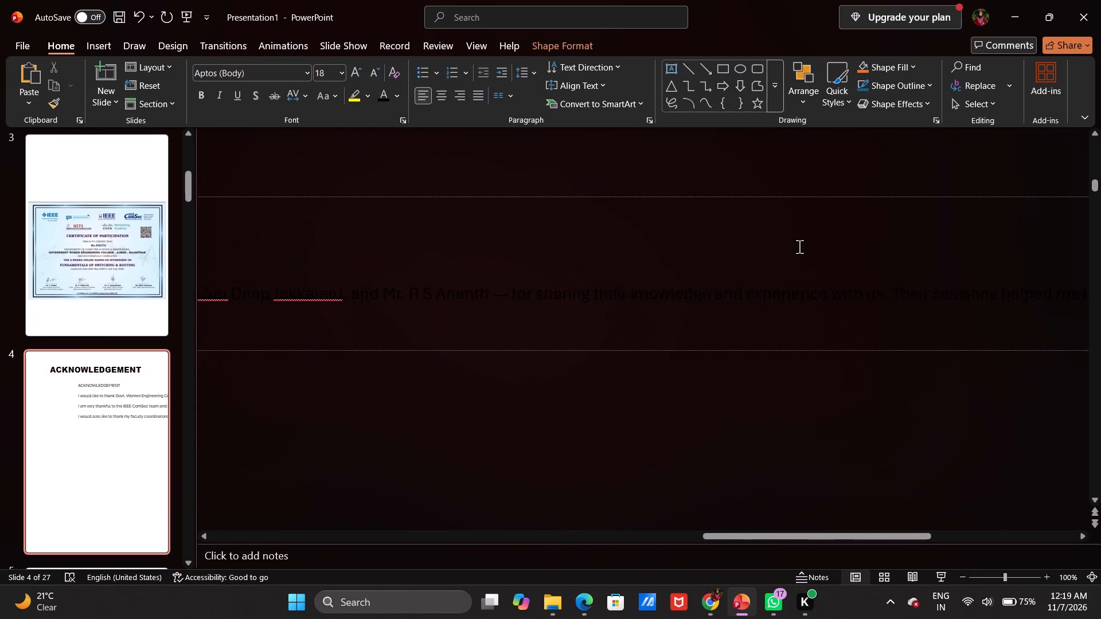
pyautogui.hscroll(-17, 799, 246)
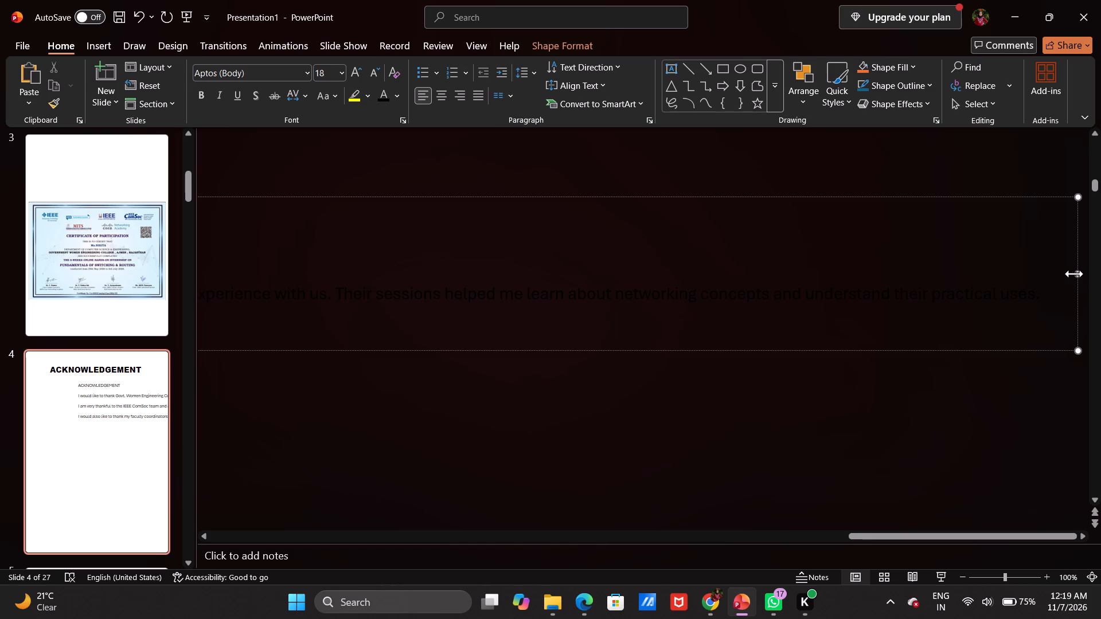
pyautogui.moveTo(1079, 273); pyautogui.dragTo(2, 511)
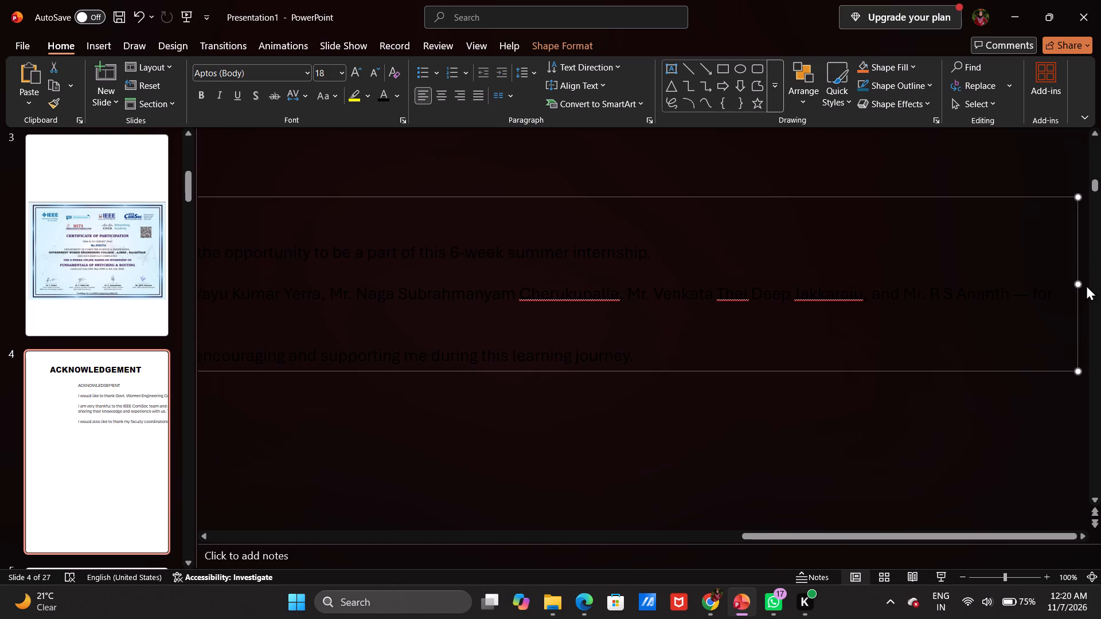
pyautogui.moveTo(1074, 281); pyautogui.dragTo(573, 358)
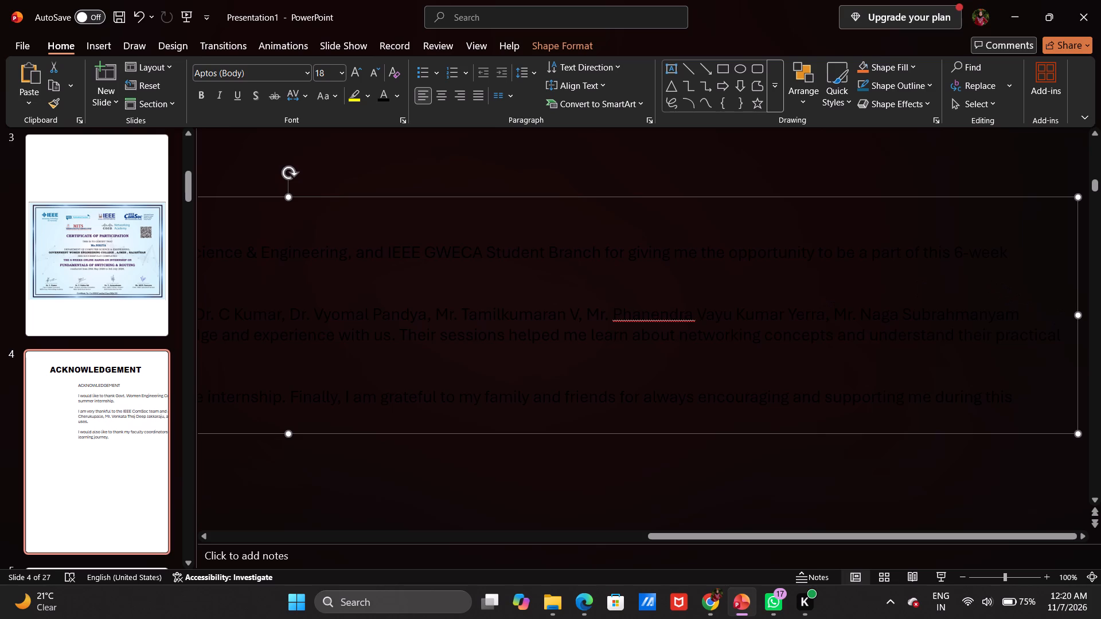
pyautogui.moveTo(1079, 314); pyautogui.dragTo(135, 461)
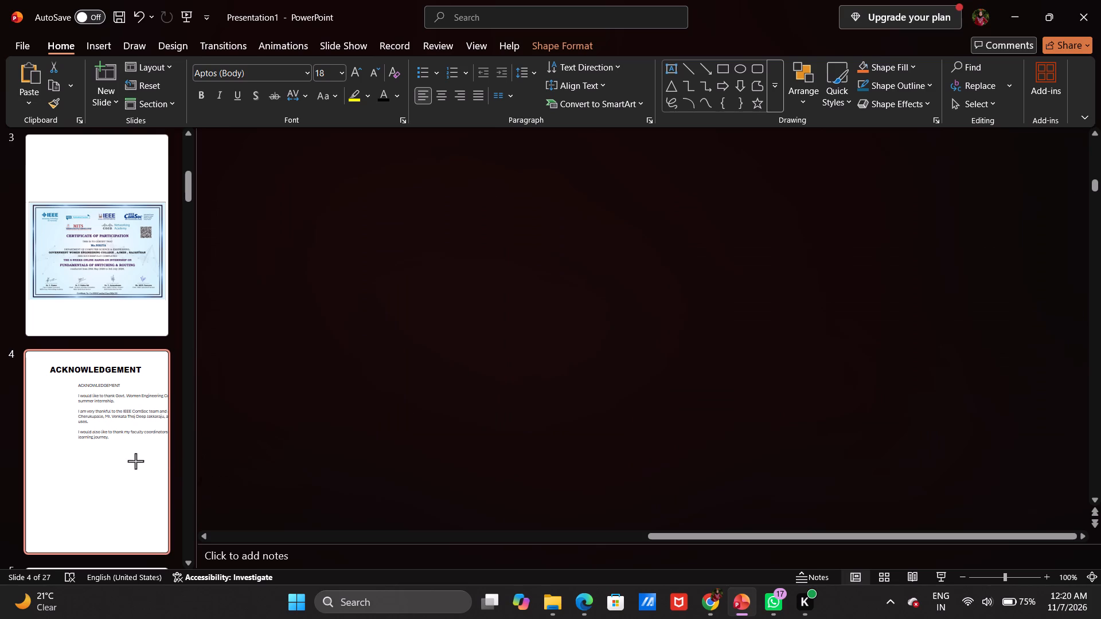
pyautogui.moveTo(135, 461); pyautogui.dragTo(136, 461)
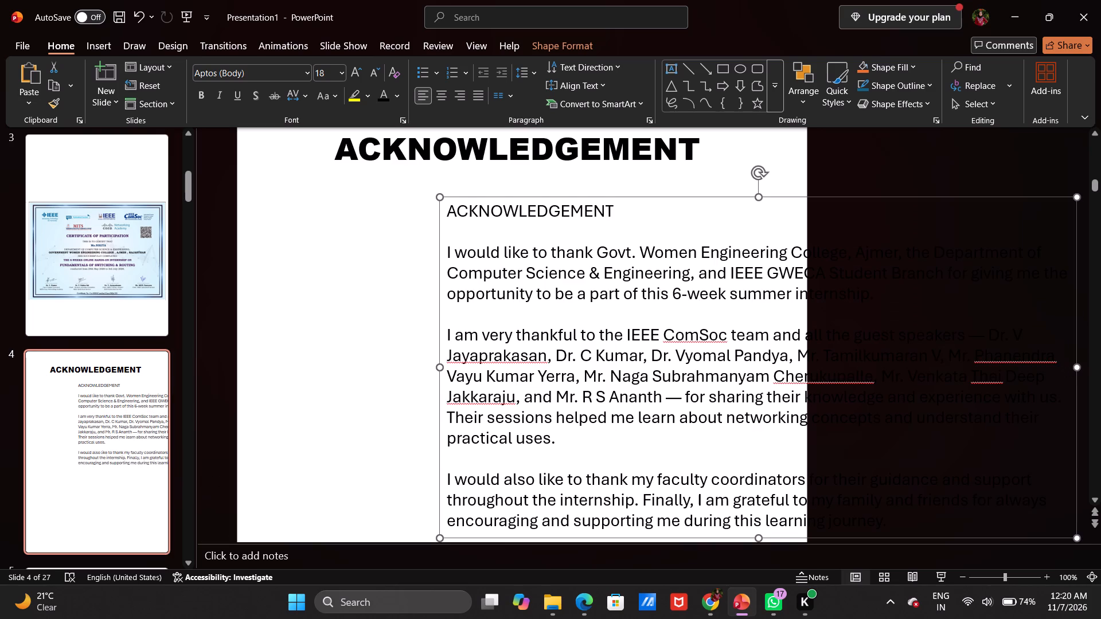
pyautogui.moveTo(1078, 369); pyautogui.dragTo(748, 437)
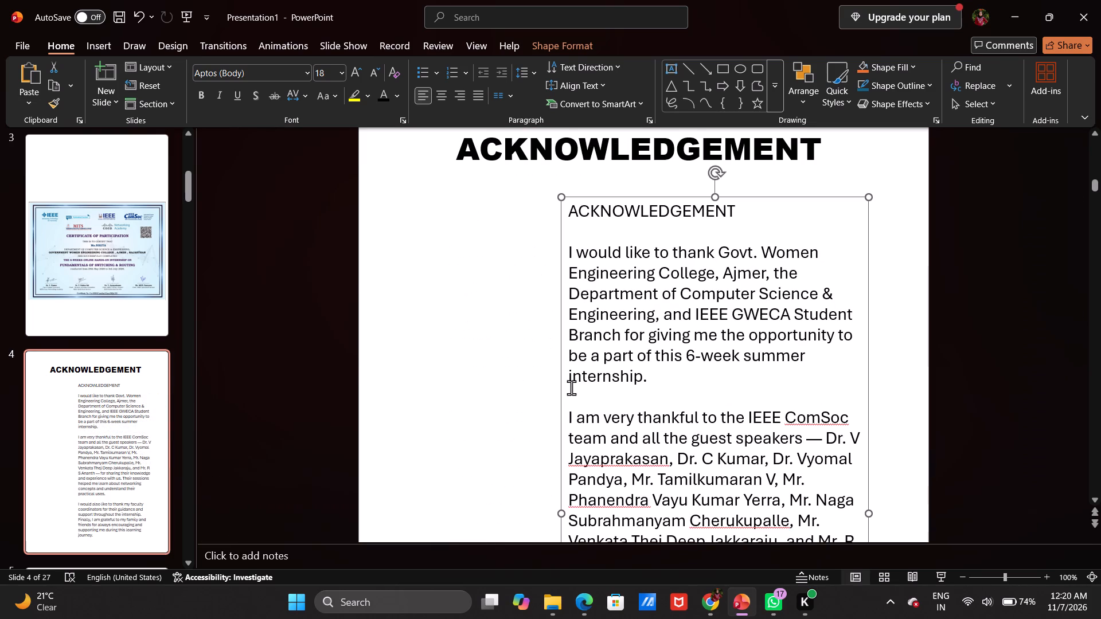
pyautogui.click(571, 387)
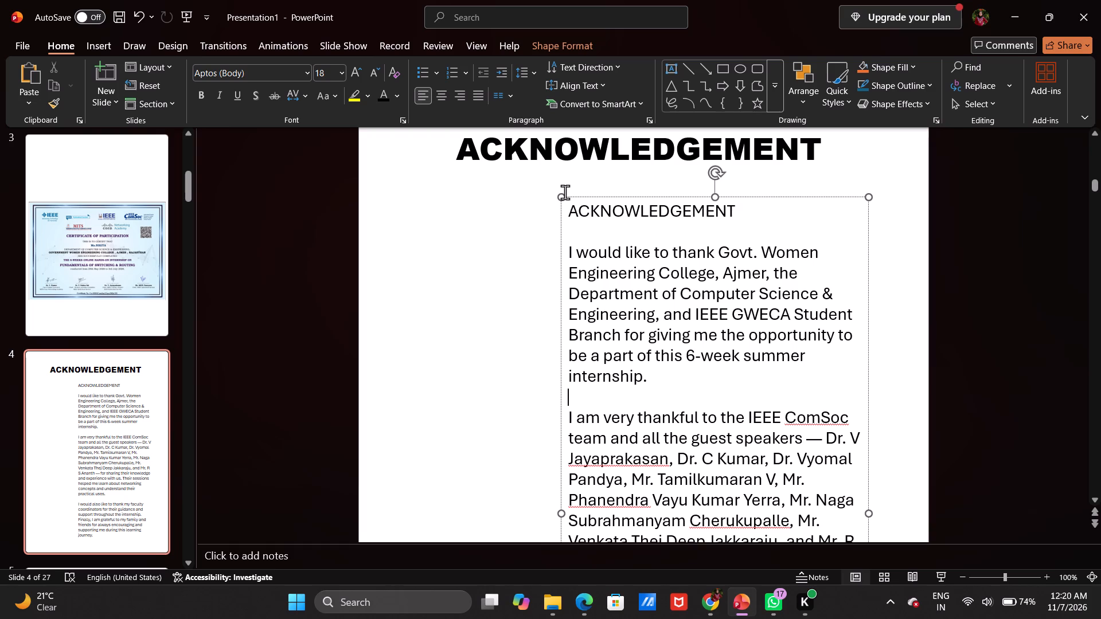
pyautogui.moveTo(562, 194); pyautogui.dragTo(398, 195)
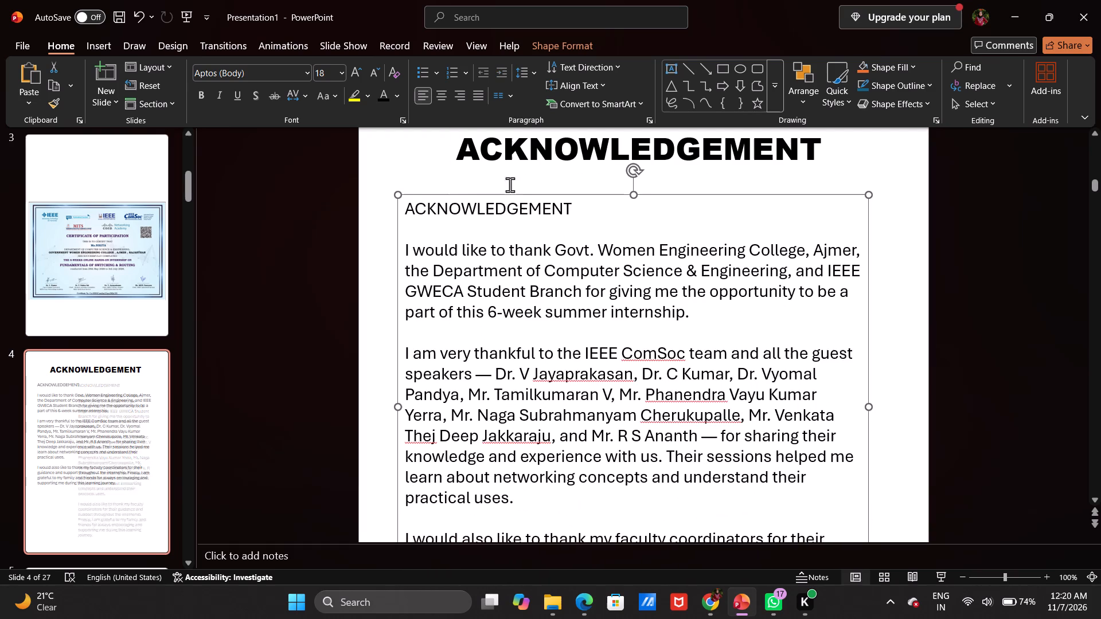
# Delete the duplicate ACKNOWLEDGEMENT line at the start of the body text box, keeping the three paragraphs.
pyautogui.moveTo(580, 208); pyautogui.dragTo(404, 224)
pyautogui.press('BackSpace')
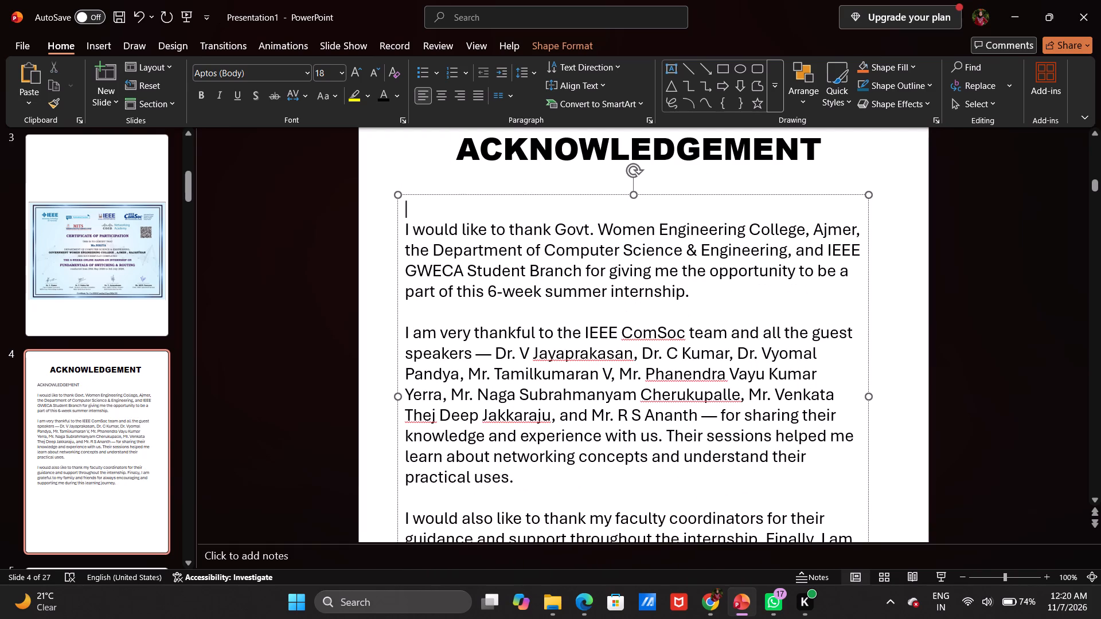
# Insert two extra blank lines after the first and after the second paragraph of the acknowledgement body text.
pyautogui.scroll(-2, 507, 231)
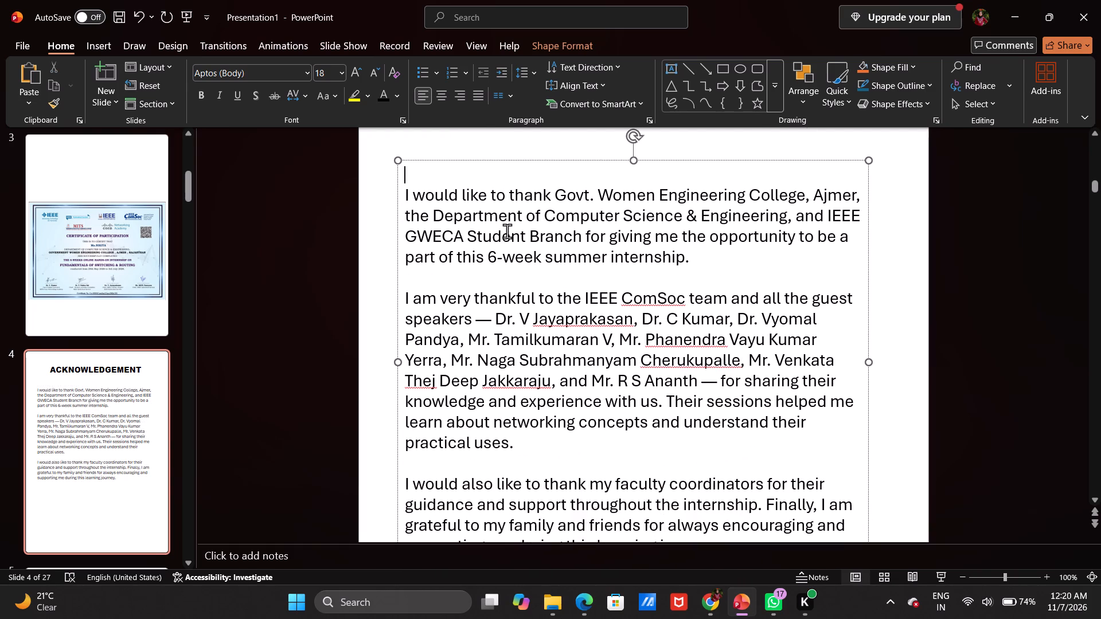
pyautogui.scroll(-3, 507, 231)
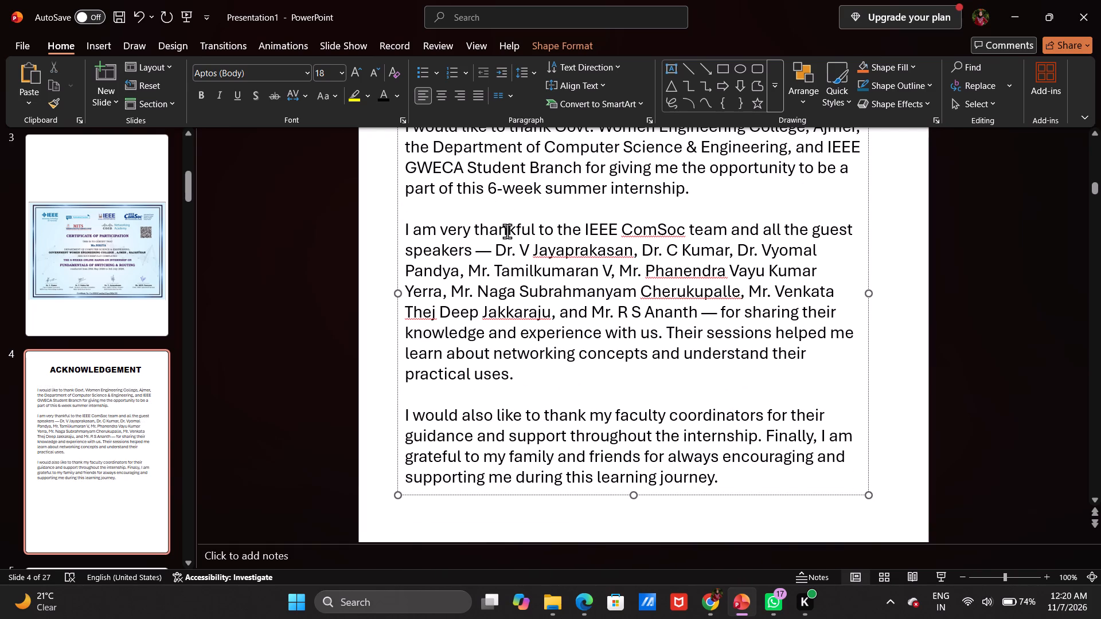
pyautogui.keyDown('ctrl'); pyautogui.scroll(-1, 507, 231); pyautogui.keyUp('ctrl')
pyautogui.keyDown('ctrl'); pyautogui.scroll(2, 507, 231); pyautogui.keyUp('ctrl')
pyautogui.keyDown('ctrl'); pyautogui.scroll(-1, 507, 231); pyautogui.keyUp('ctrl')
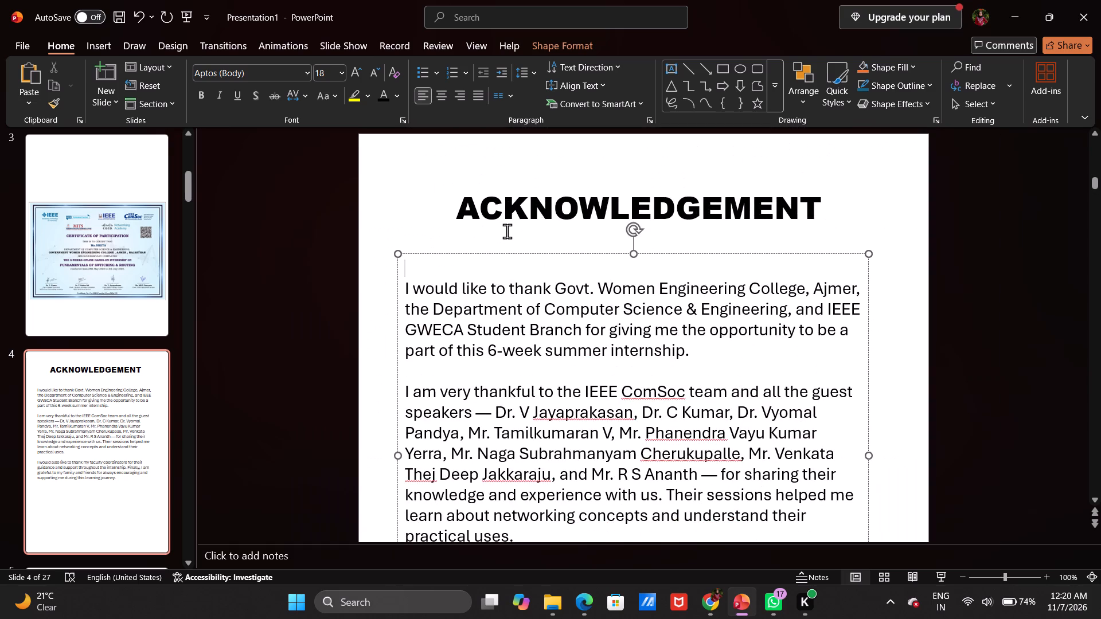
pyautogui.scroll(-5, 507, 231)
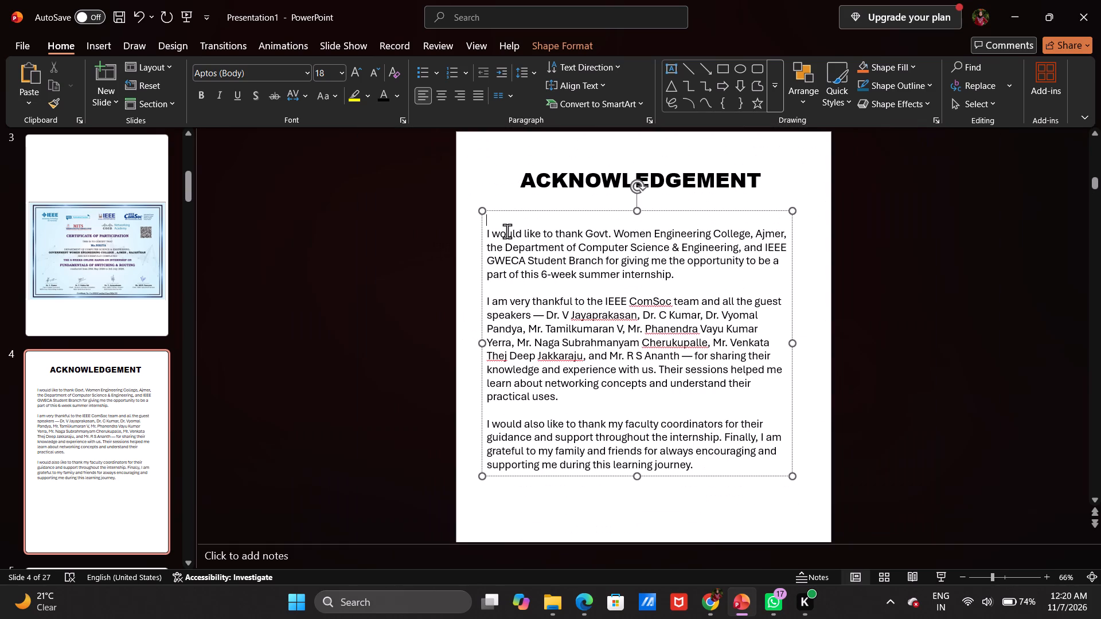
pyautogui.click(708, 282)
pyautogui.press('Return')
pyautogui.press('Return')
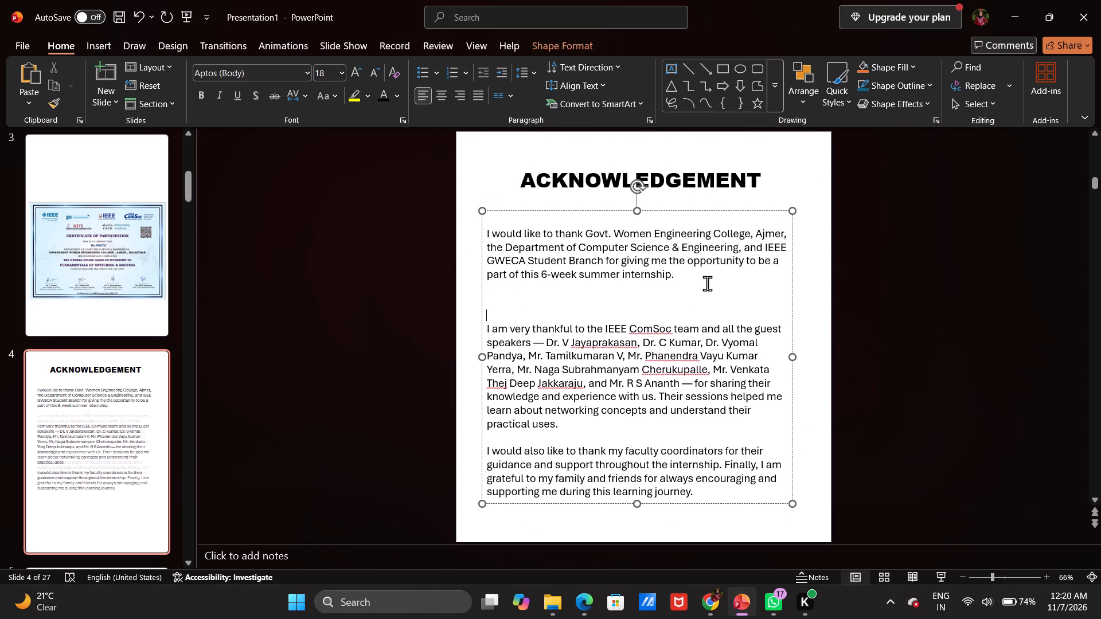
pyautogui.click(579, 441)
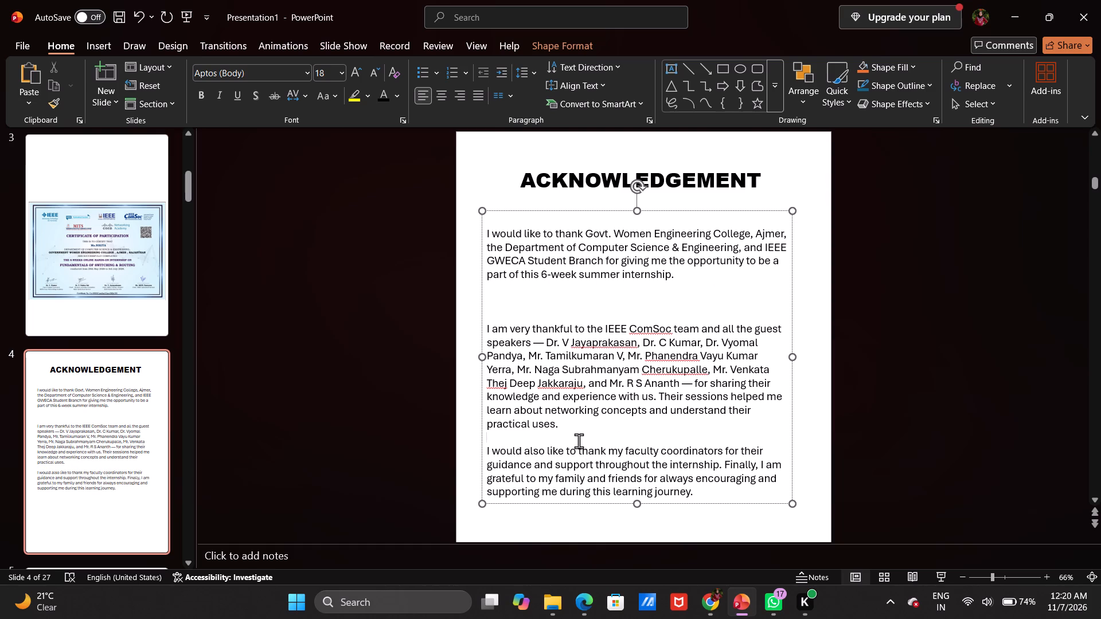
pyautogui.press('Return')
pyautogui.press('Return')
# Try to stretch the body text box's height downward, and widen the box slightly at its right edge.
pyautogui.scroll(-1, 579, 441)
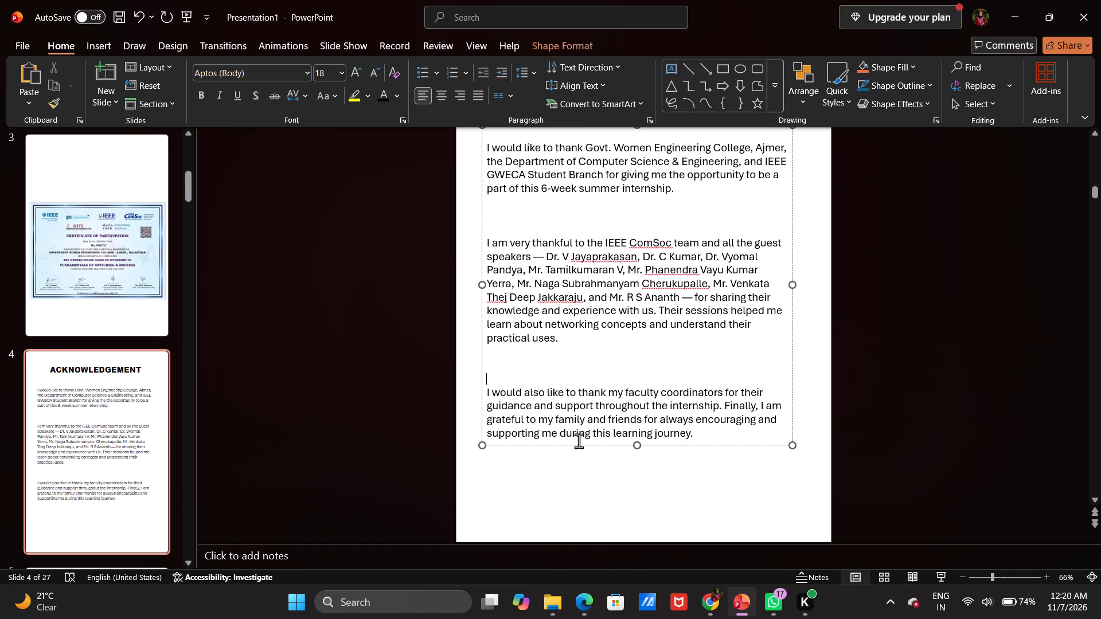
pyautogui.scroll(-1, 579, 441)
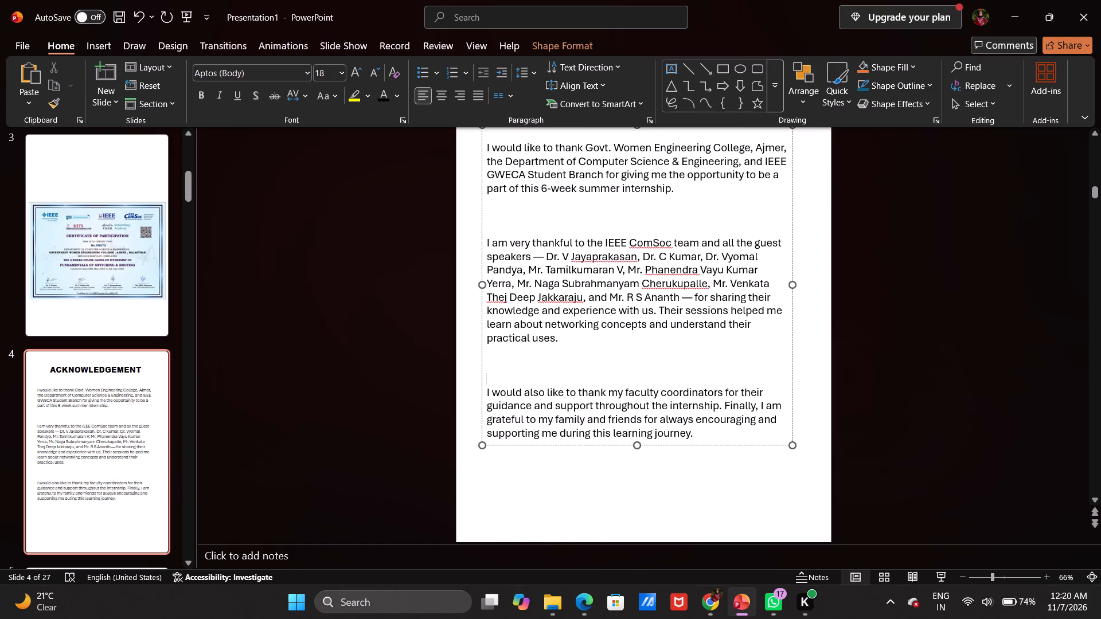
pyautogui.click(639, 443)
pyautogui.moveTo(639, 443); pyautogui.dragTo(637, 530)
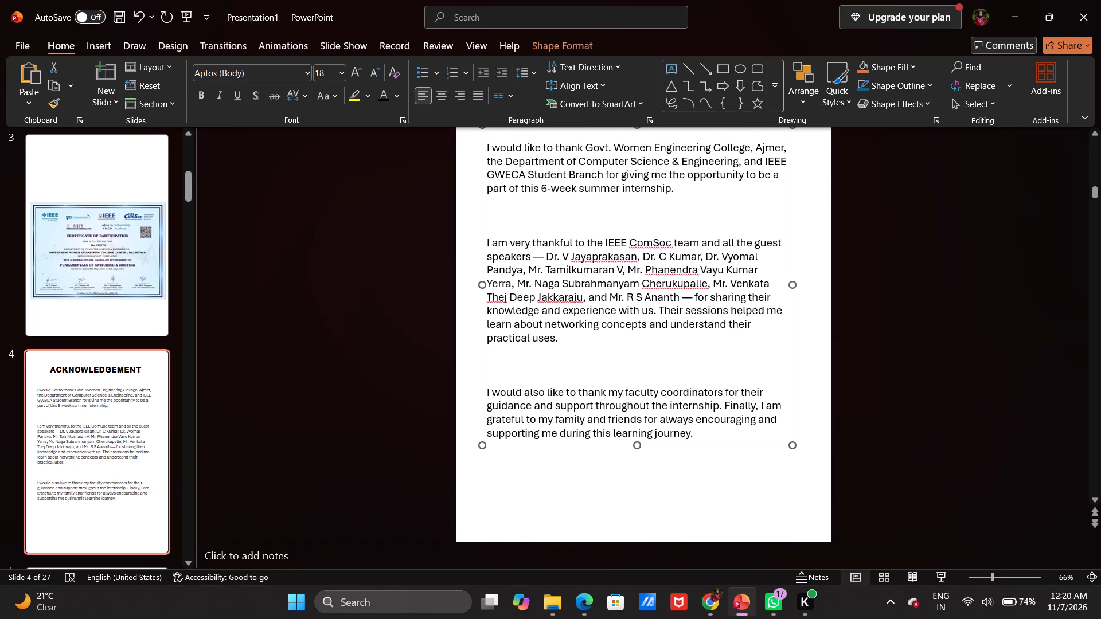
pyautogui.moveTo(790, 284); pyautogui.dragTo(809, 287)
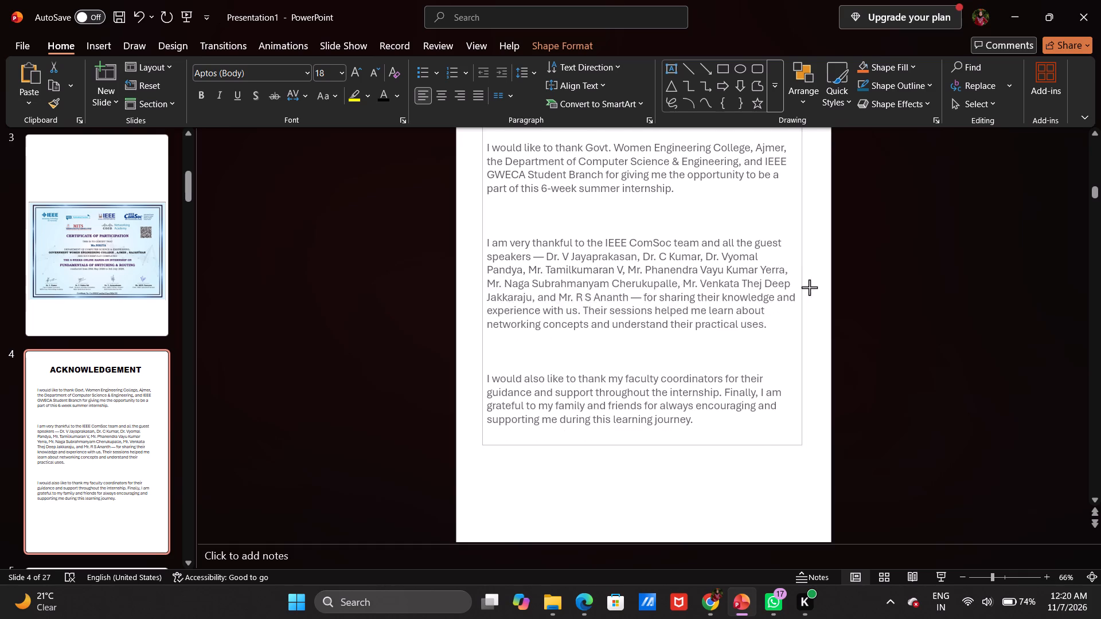
pyautogui.moveTo(809, 287); pyautogui.dragTo(806, 287)
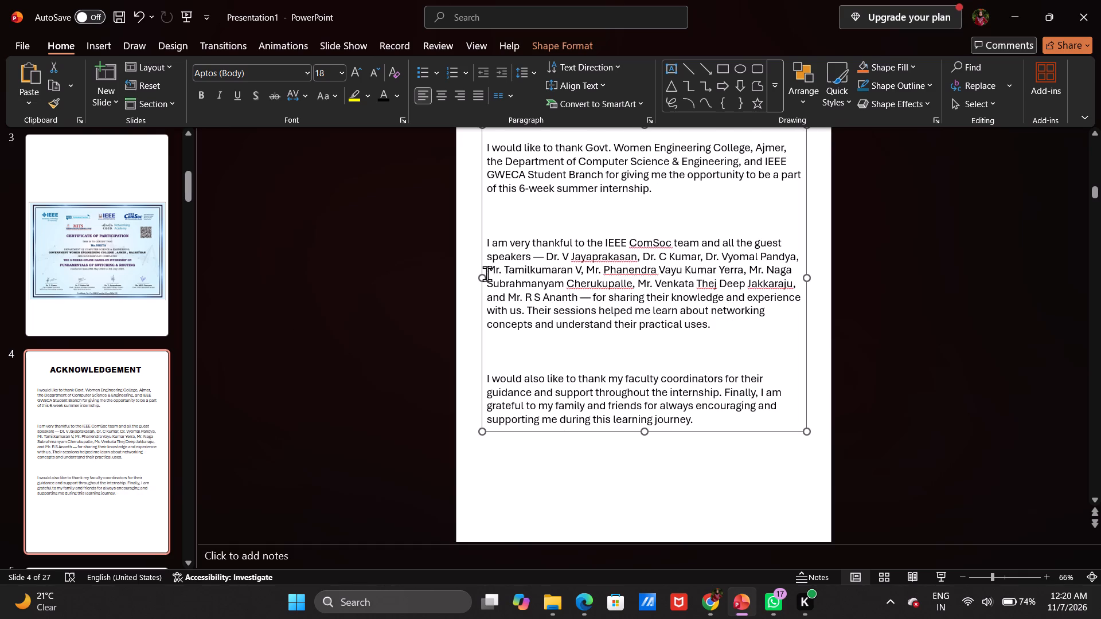
# Move the body text box slightly down and to the right to leave more space below the ACKNOWLEDGEMENT heading.
pyautogui.scroll(2, 505, 336)
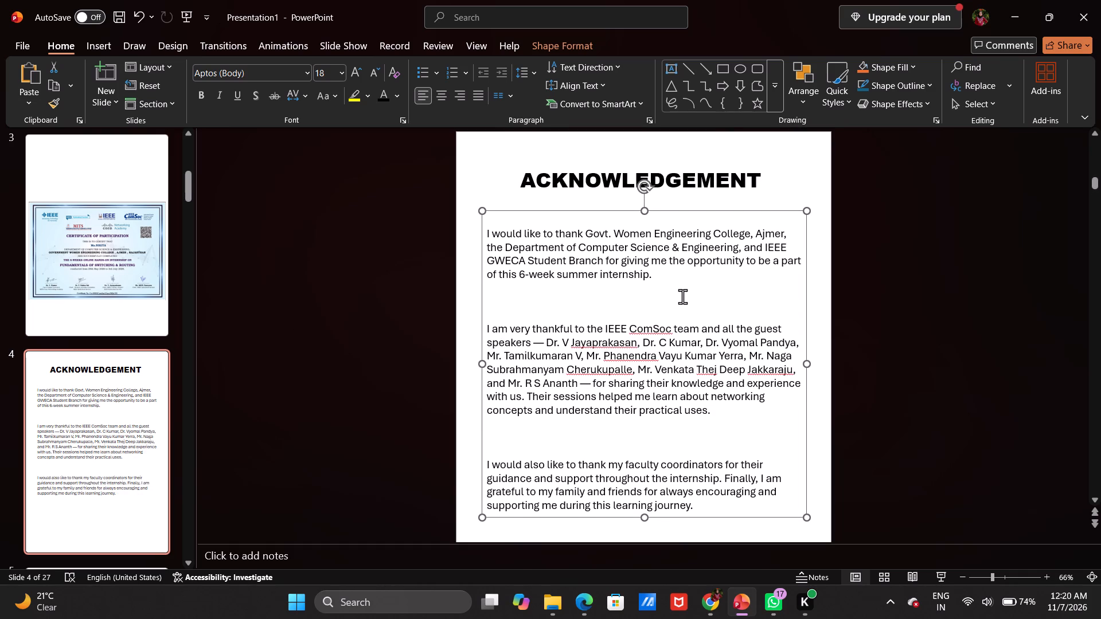
pyautogui.click(682, 293)
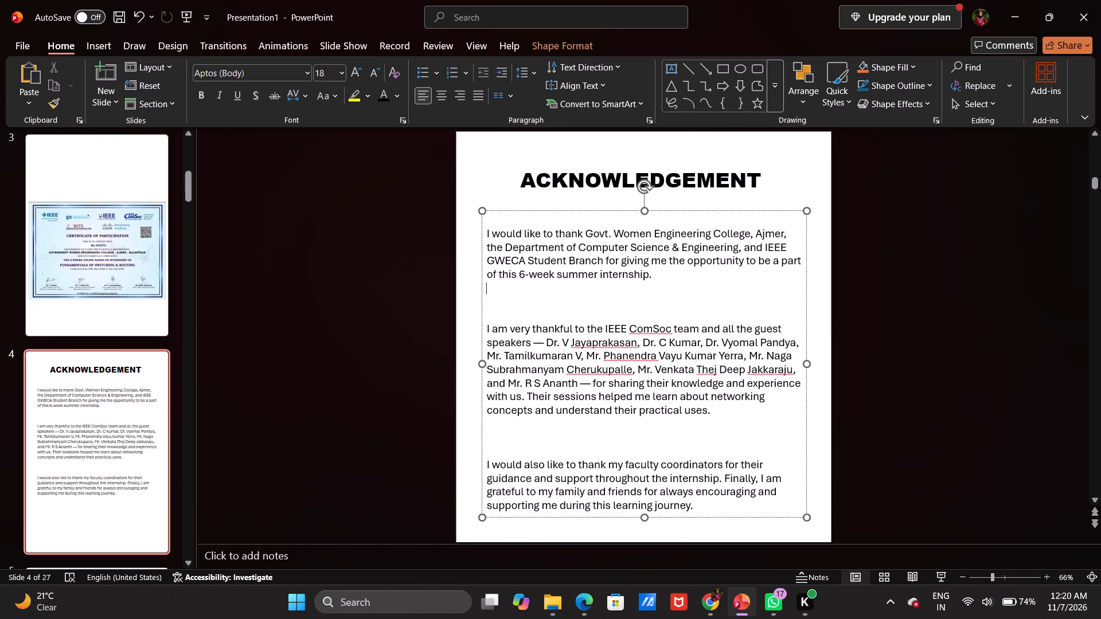
pyautogui.moveTo(619, 210); pyautogui.dragTo(621, 232)
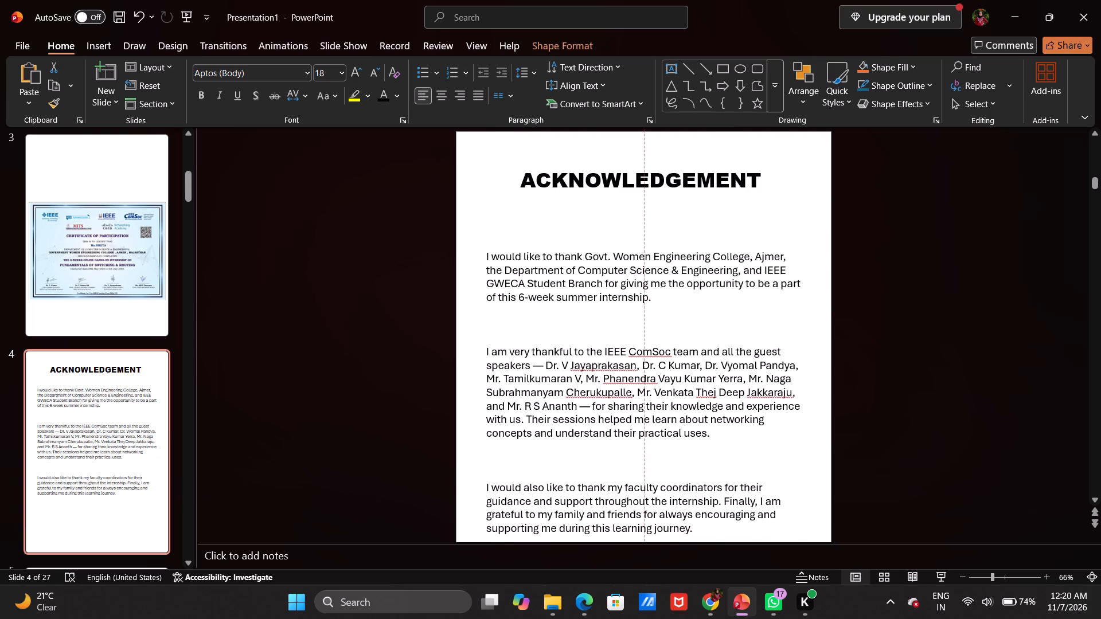
pyautogui.moveTo(621, 232); pyautogui.dragTo(623, 229)
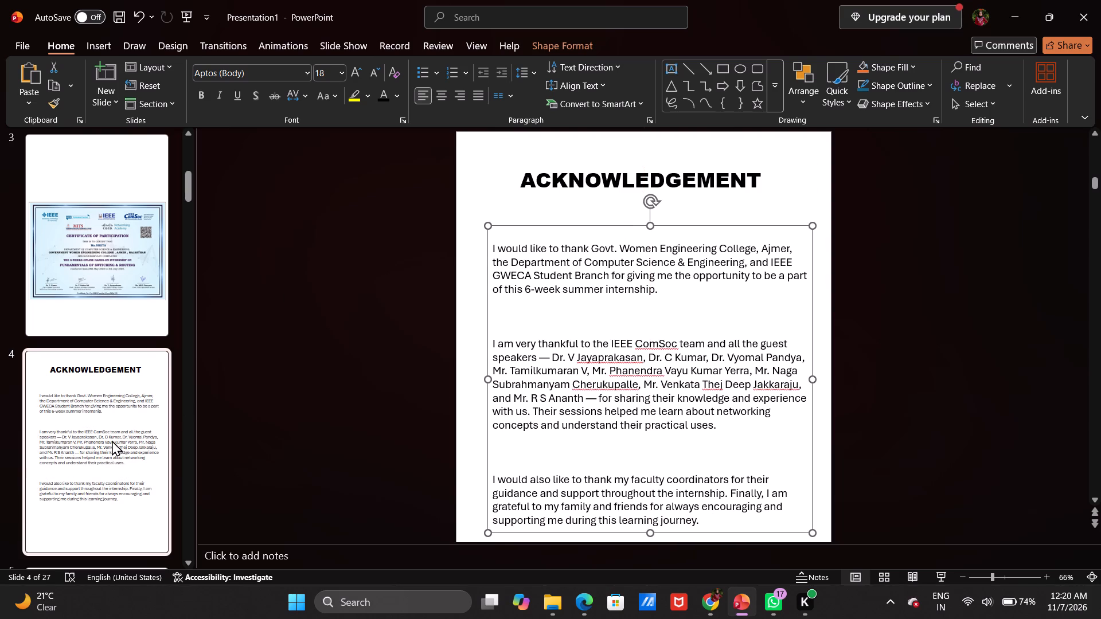
# Go to the blank slide 5.
pyautogui.scroll(-1, 112, 440)
pyautogui.click(102, 490)
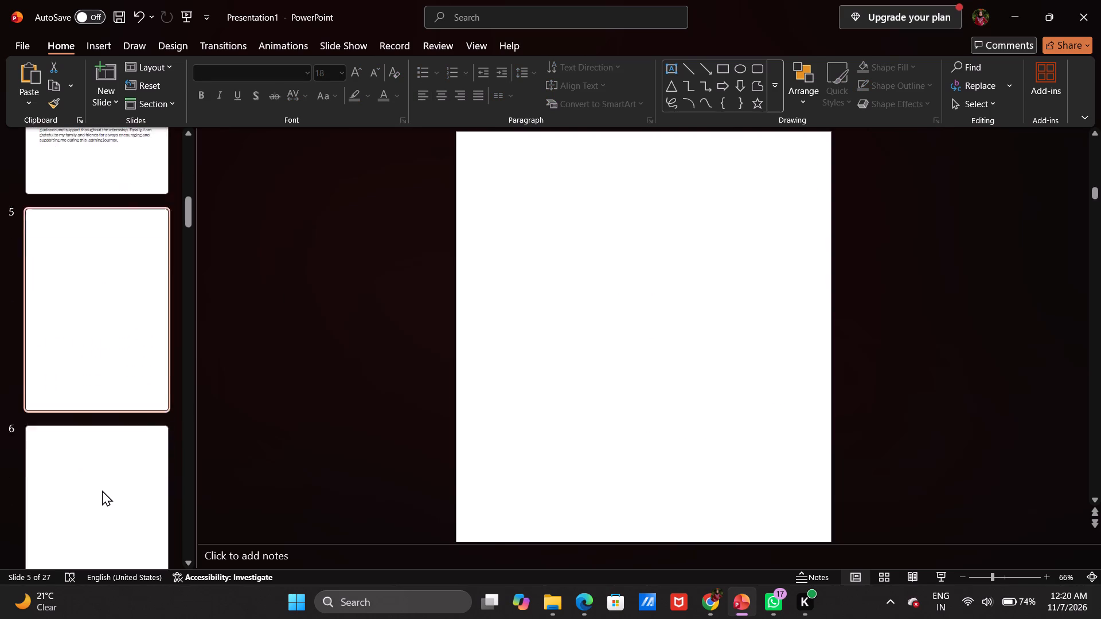
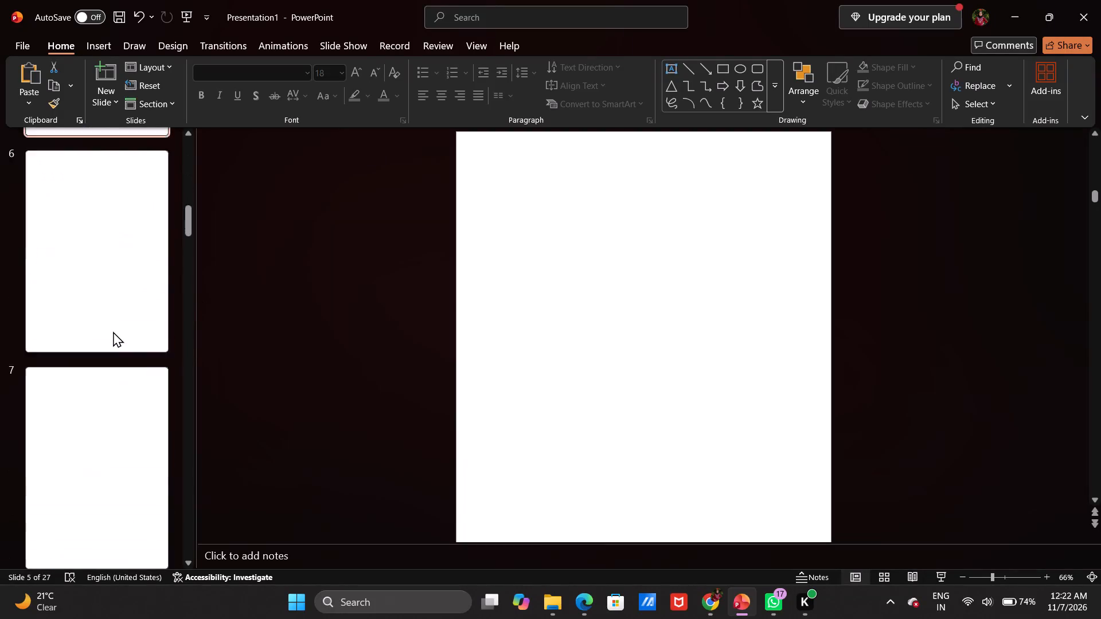
# Insert a text box near the top of slide 5 and paste the copied two-paragraph internship summary into it.
pyautogui.scroll(1, 113, 331)
pyautogui.click(91, 537)
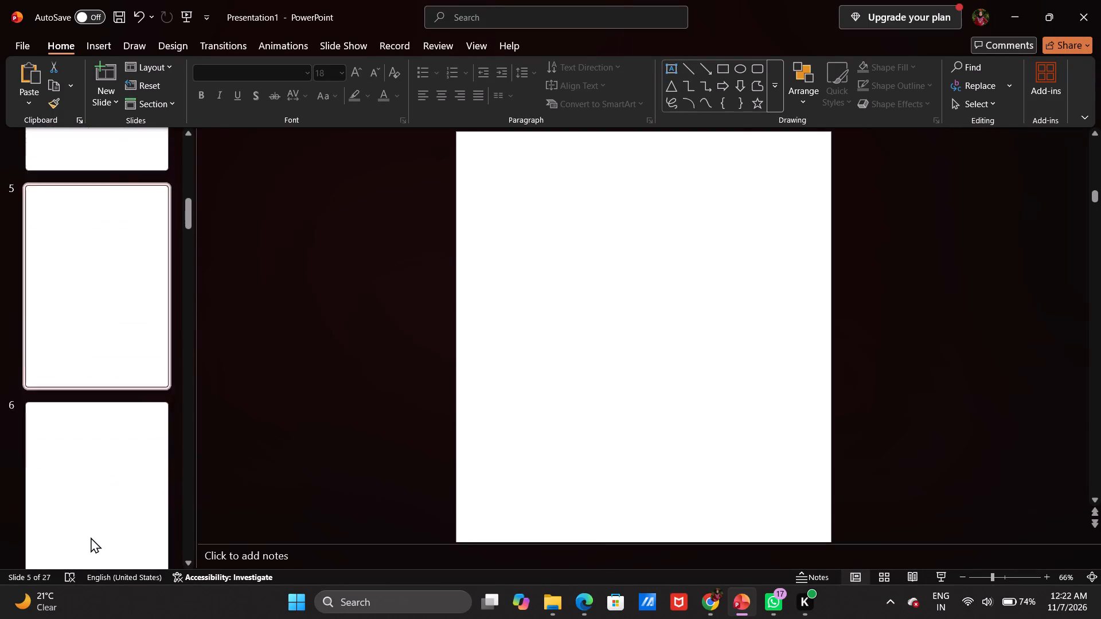
pyautogui.click(104, 41)
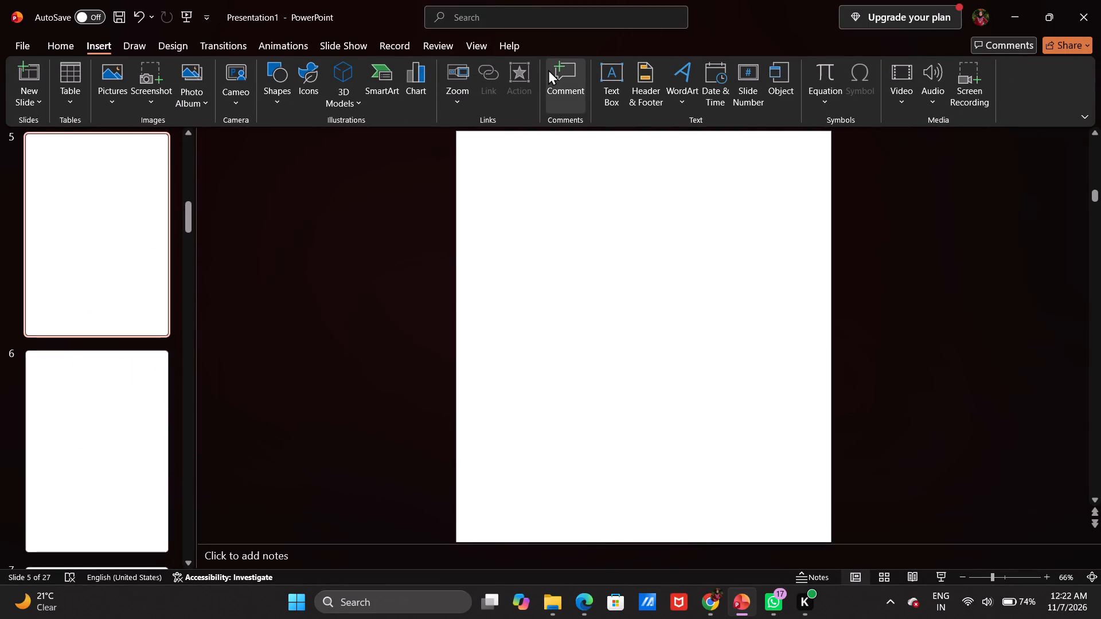
pyautogui.click(583, 80)
pyautogui.click(597, 82)
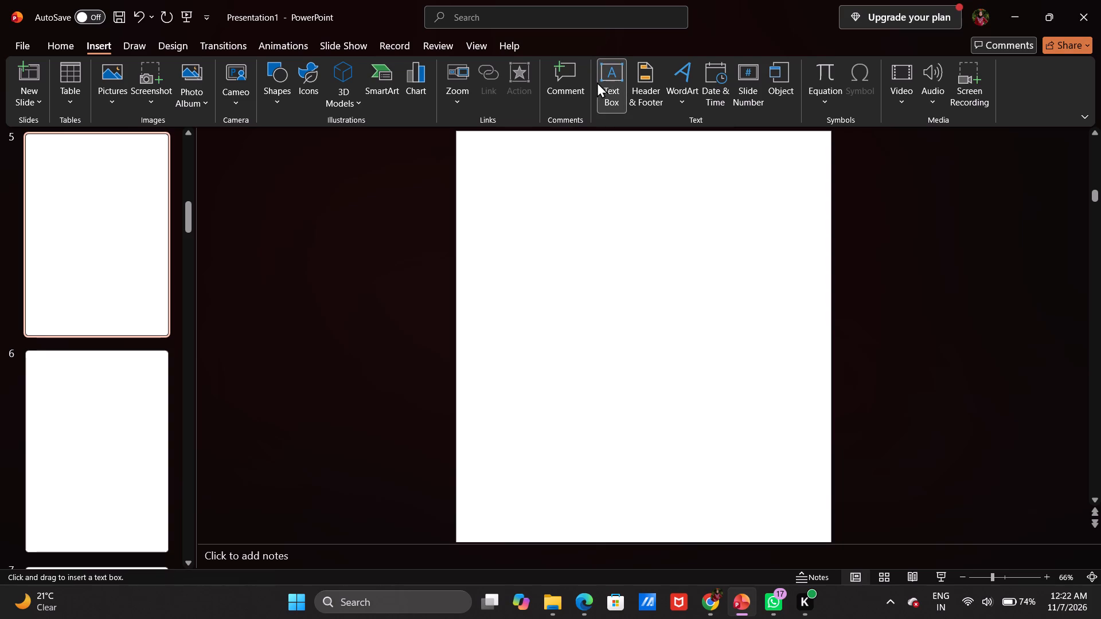
pyautogui.click(573, 187)
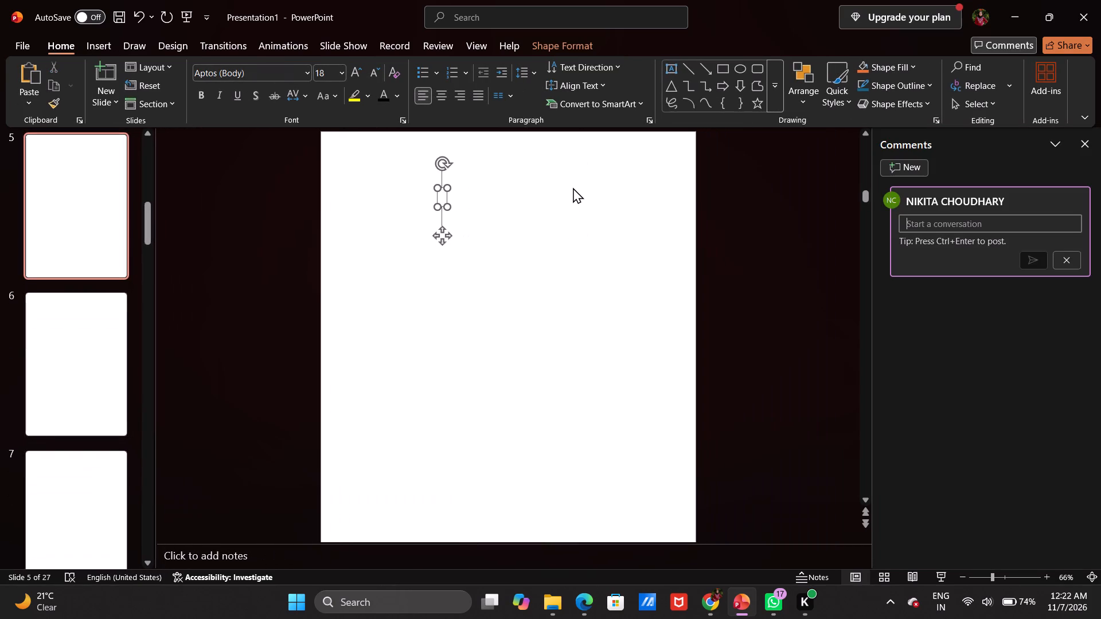
pyautogui.hotkey('ctrl', 'v')
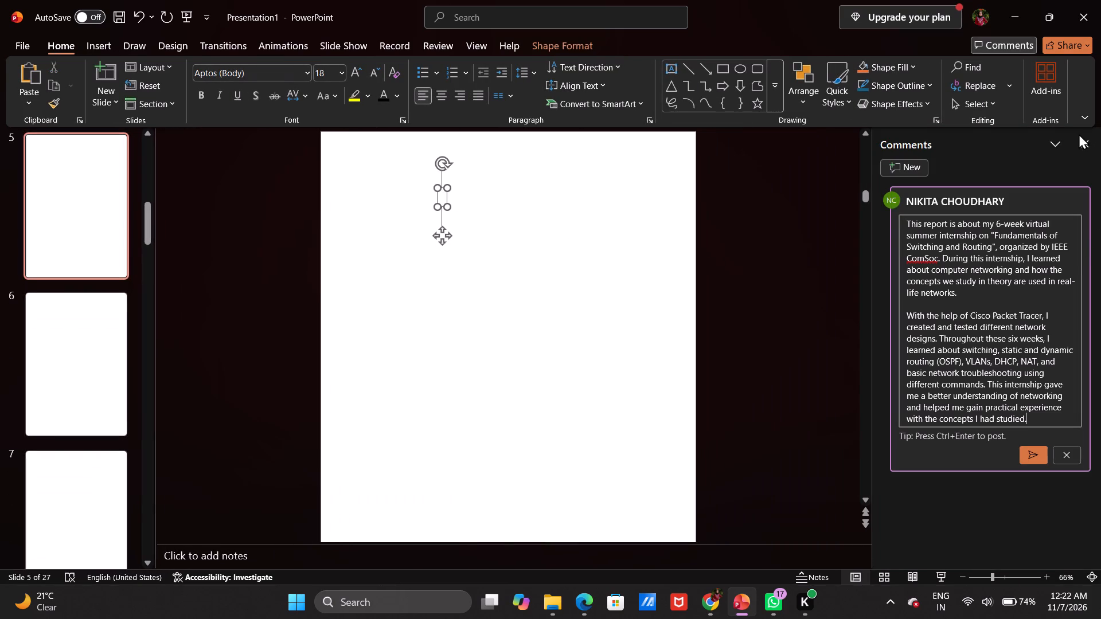
pyautogui.click(1079, 134)
pyautogui.click(582, 202)
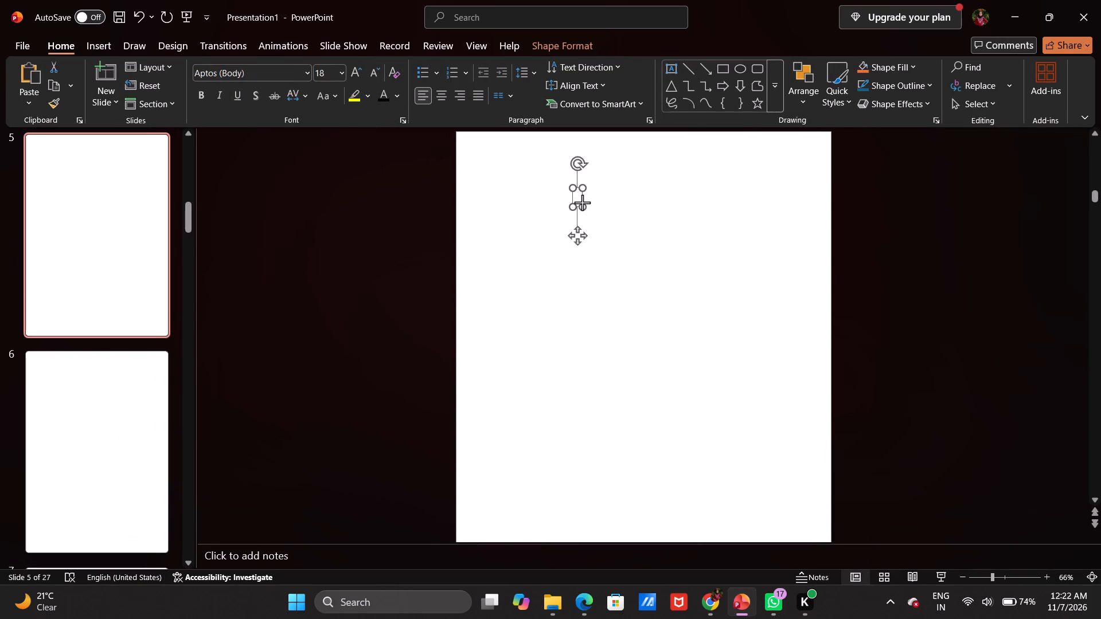
pyautogui.hotkey('ctrl', 'v')
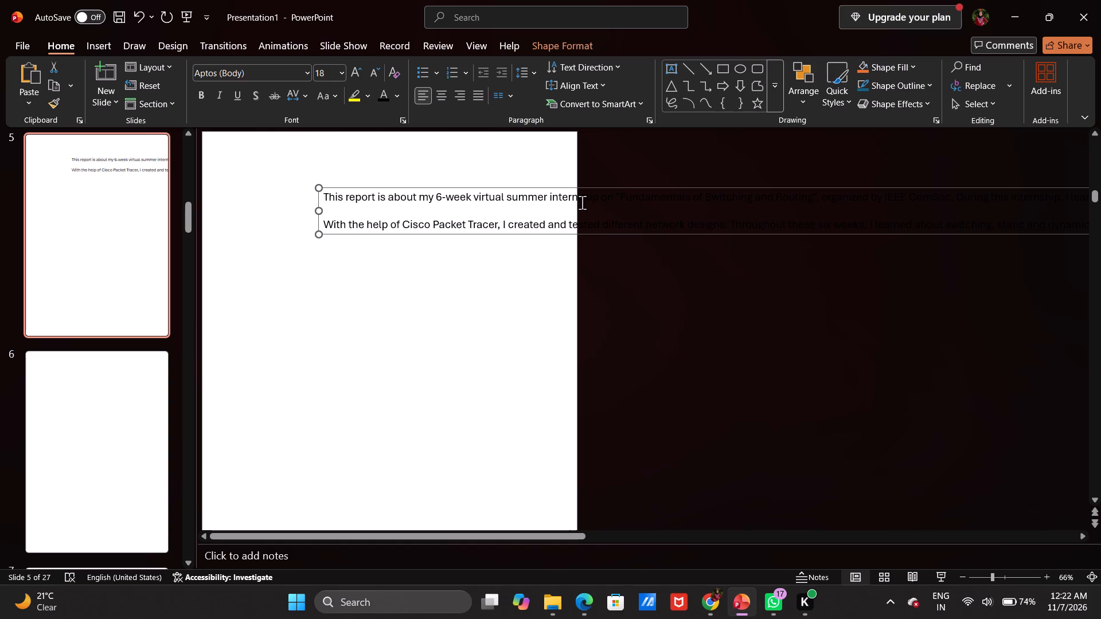
# Resize the pasted text box from both sides so the text wraps within the page width with side margins.
pyautogui.hscroll(-20, 924, 277)
pyautogui.hscroll(-11, 924, 277)
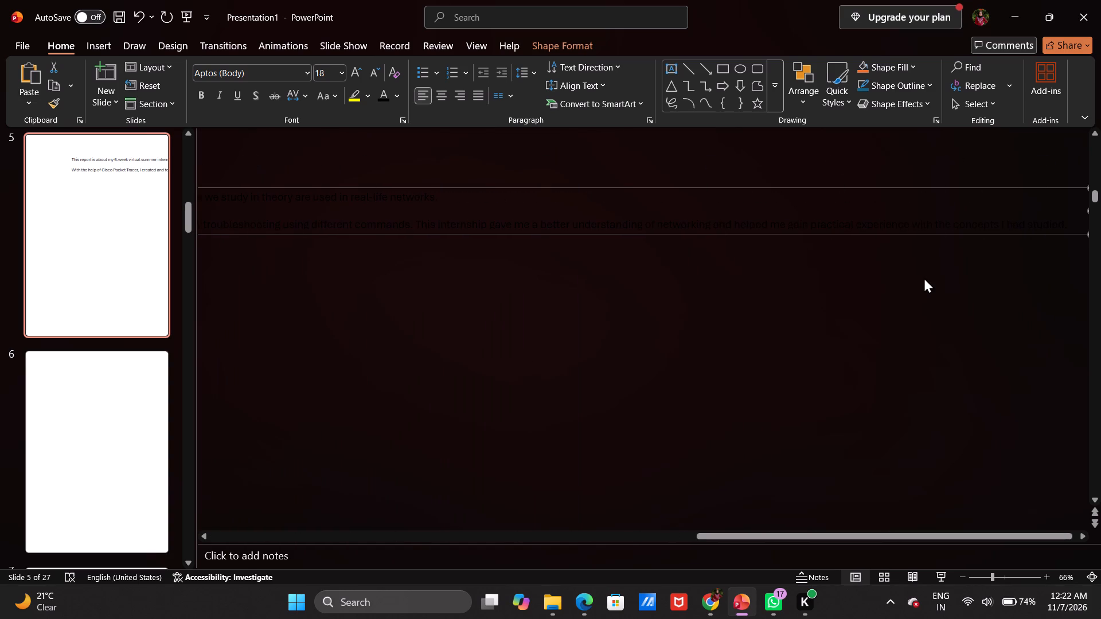
pyautogui.hscroll(-11, 924, 277)
pyautogui.moveTo(1076, 209); pyautogui.dragTo(0, 395)
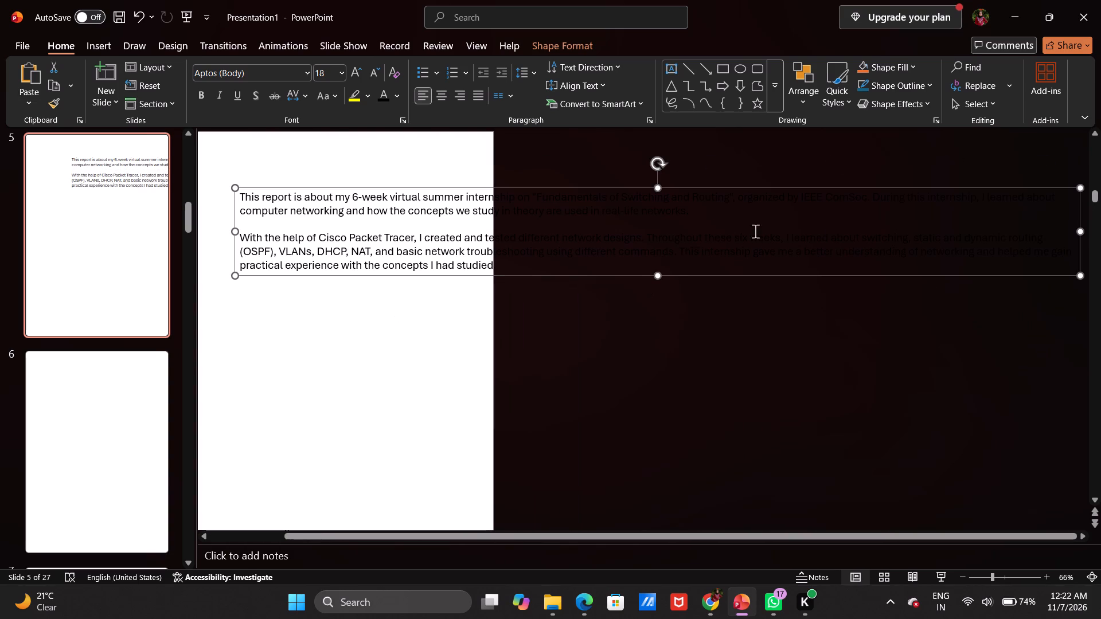
pyautogui.moveTo(1080, 230); pyautogui.dragTo(446, 326)
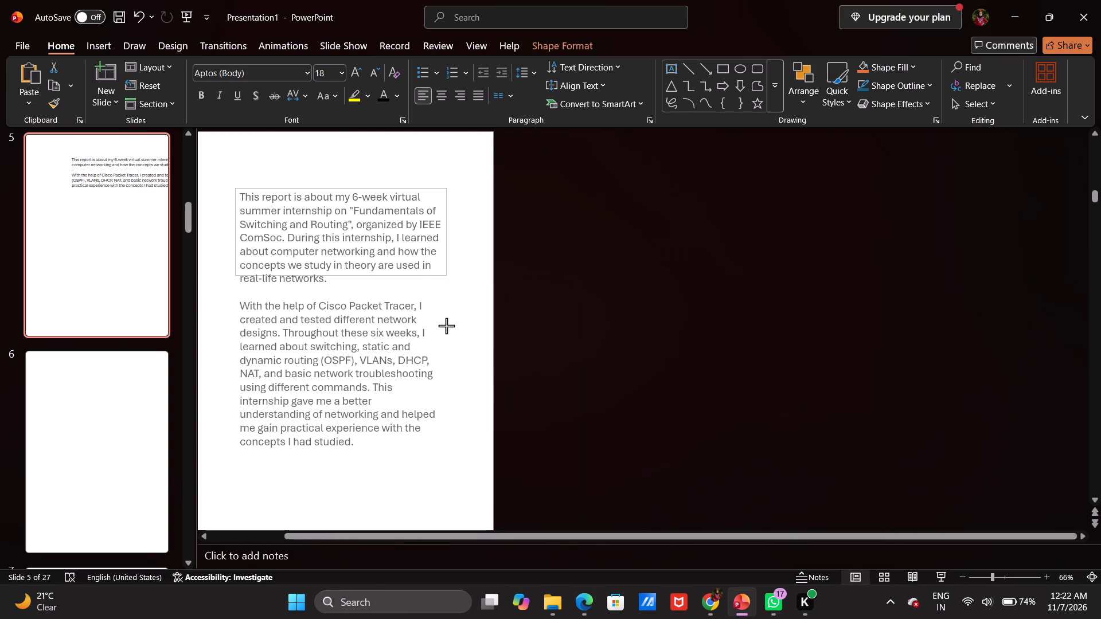
pyautogui.moveTo(446, 326); pyautogui.dragTo(447, 326)
pyautogui.moveTo(573, 184); pyautogui.dragTo(519, 198)
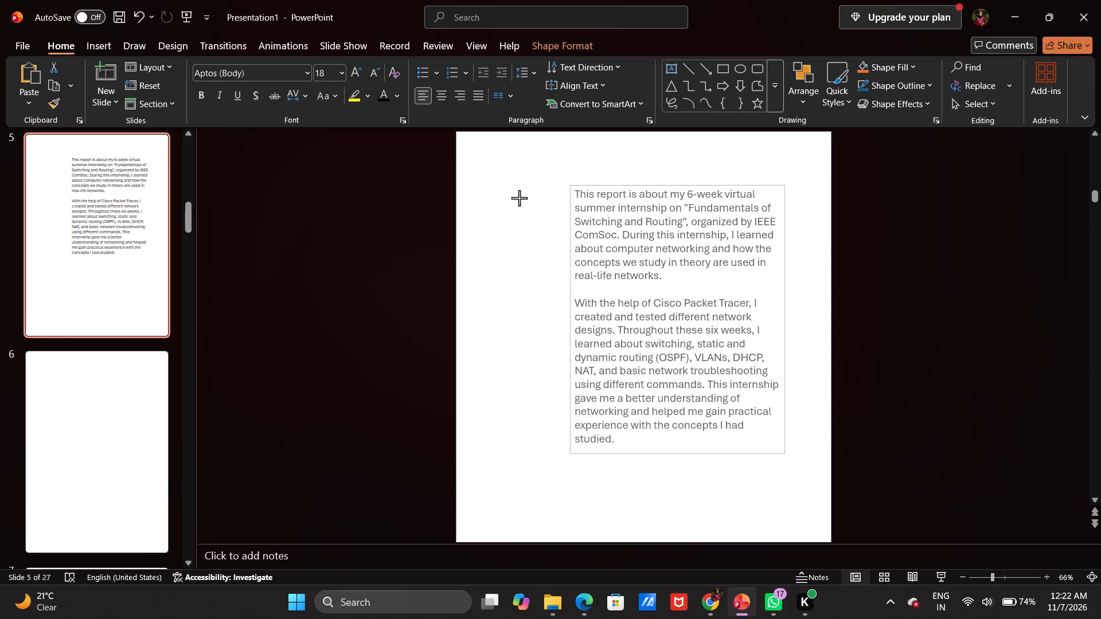
pyautogui.moveTo(519, 198); pyautogui.dragTo(483, 194)
# Insert three extra blank lines between the two paragraphs of the body text on slide 5.
pyautogui.click(655, 281)
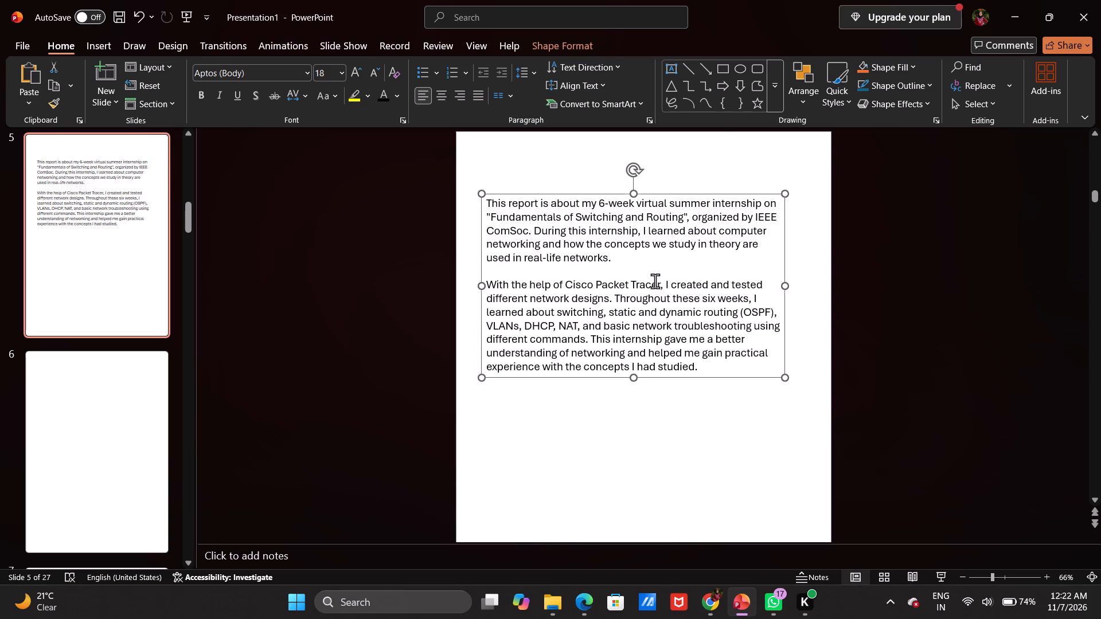
pyautogui.click(643, 274)
pyautogui.click(643, 274)
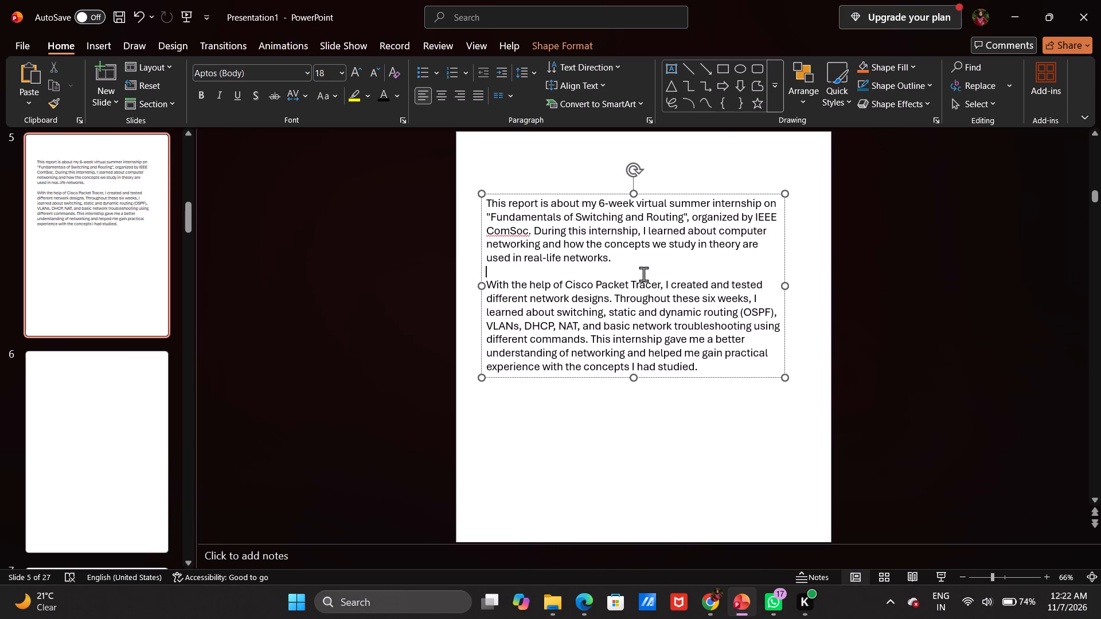
pyautogui.press('Return')
pyautogui.press('Return')
pyautogui.press('Return')
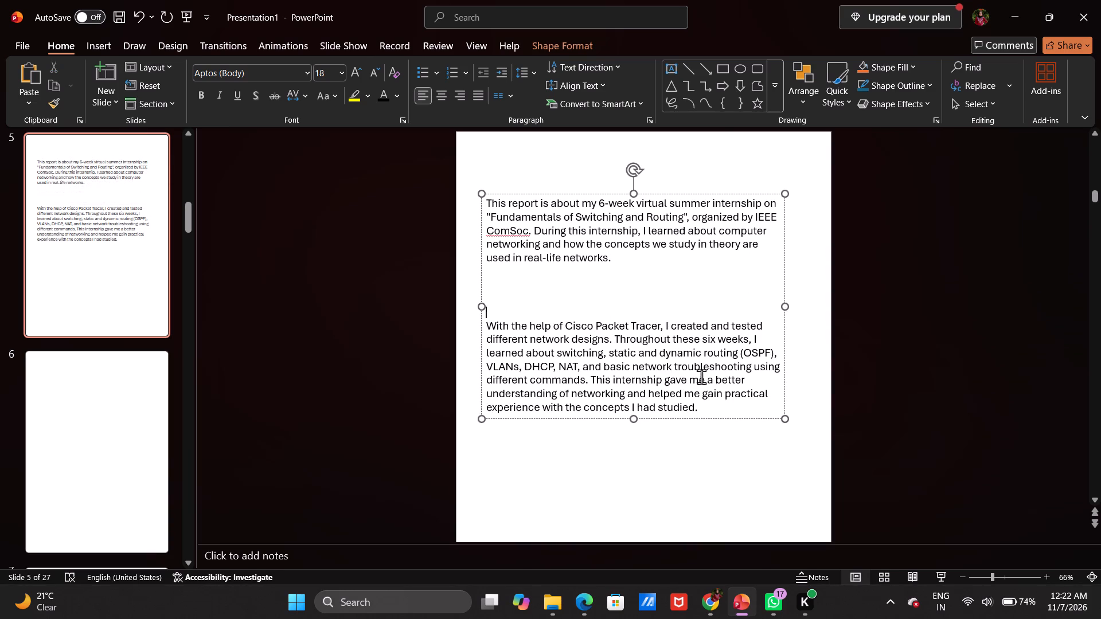
# Move slide 5's body text box down the page to leave room for a heading above it.
pyautogui.scroll(1, 710, 408)
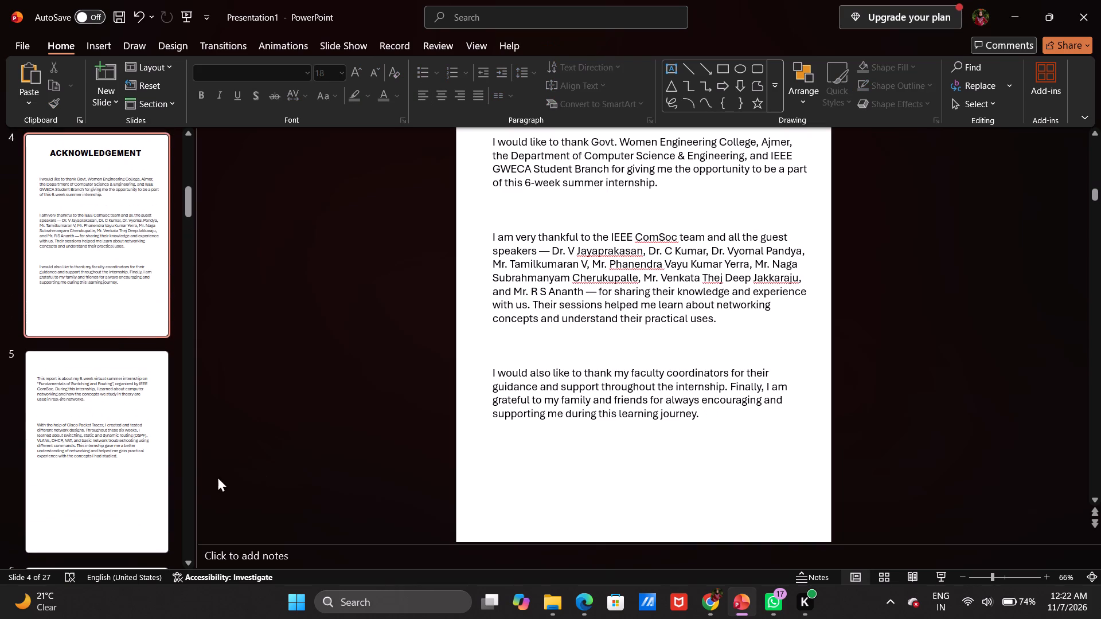
pyautogui.click(95, 446)
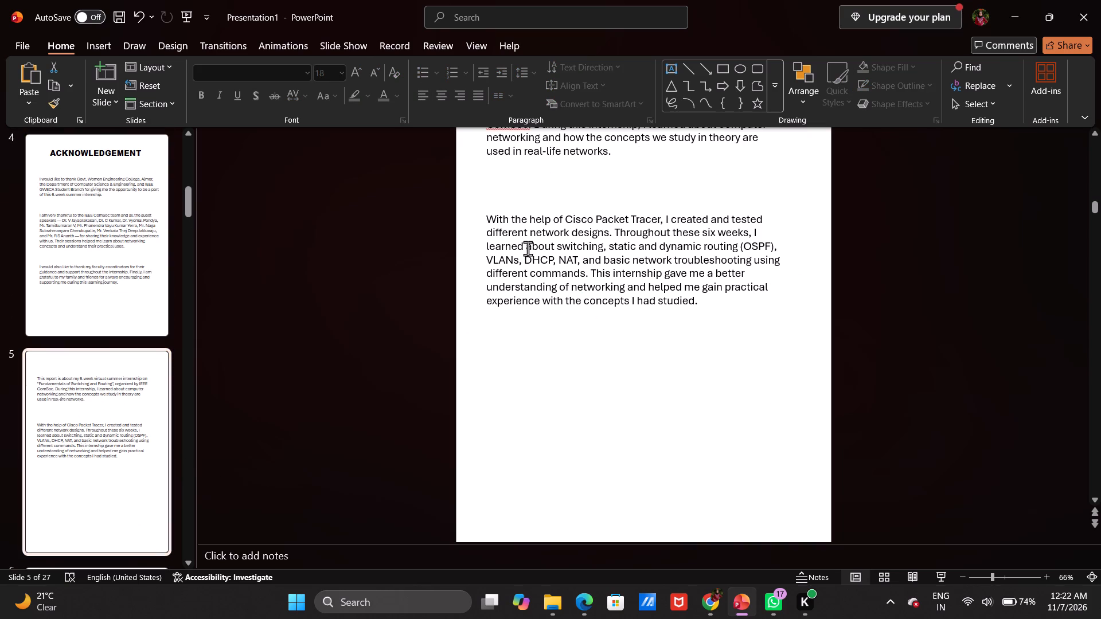
pyautogui.click(528, 248)
pyautogui.scroll(2, 528, 248)
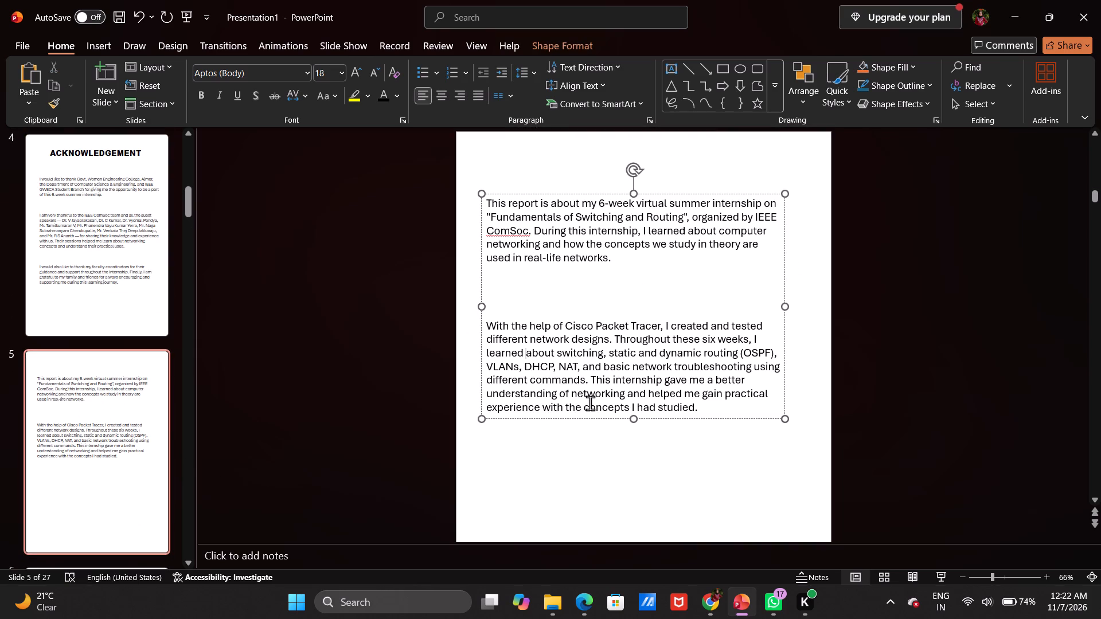
pyautogui.click(590, 410)
pyautogui.moveTo(593, 417); pyautogui.dragTo(600, 510)
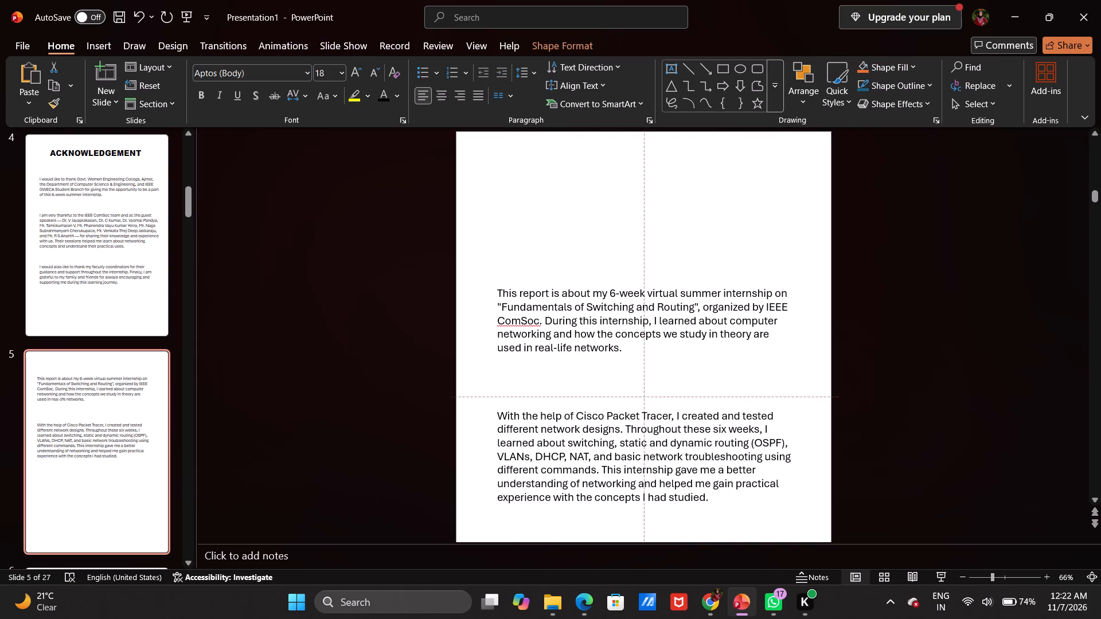
pyautogui.moveTo(600, 510); pyautogui.dragTo(595, 509)
# Add a text box reading ABSTRACT at the top of the body text on slide 5.
pyautogui.scroll(-3, 596, 445)
pyautogui.scroll(1, 596, 445)
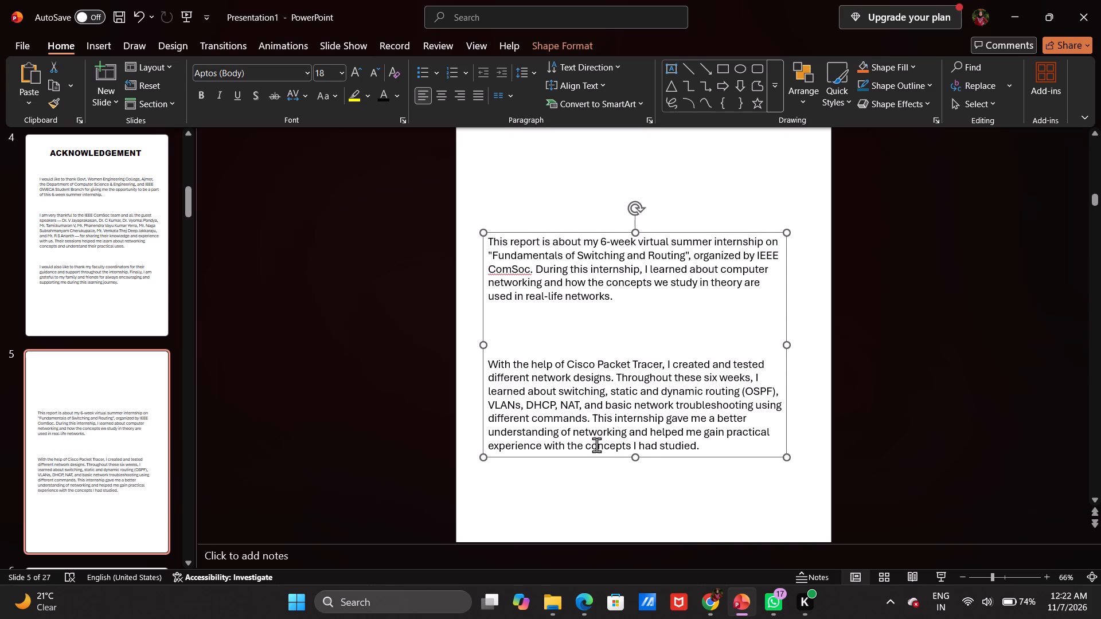
pyautogui.scroll(1, 596, 445)
pyautogui.click(576, 241)
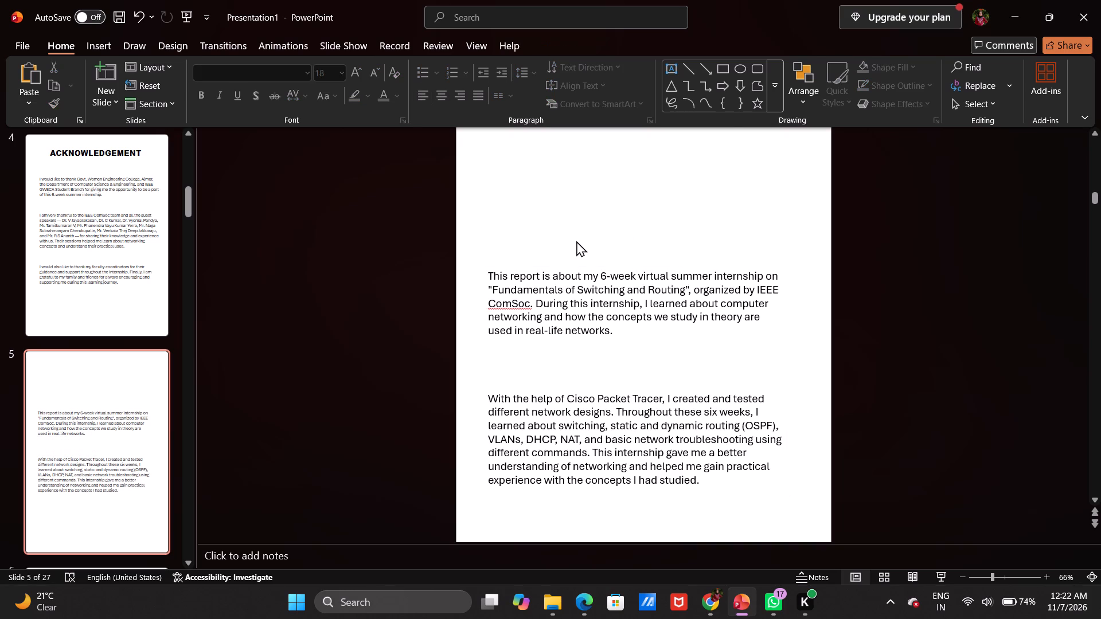
pyautogui.scroll(1, 576, 241)
pyautogui.click(64, 409)
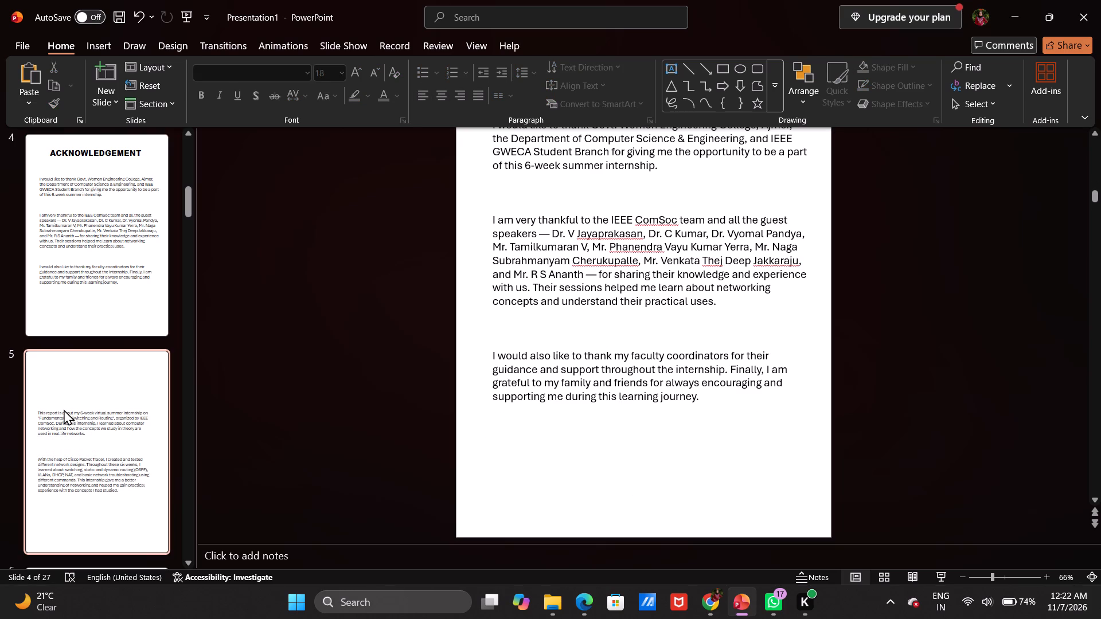
pyautogui.click(97, 52)
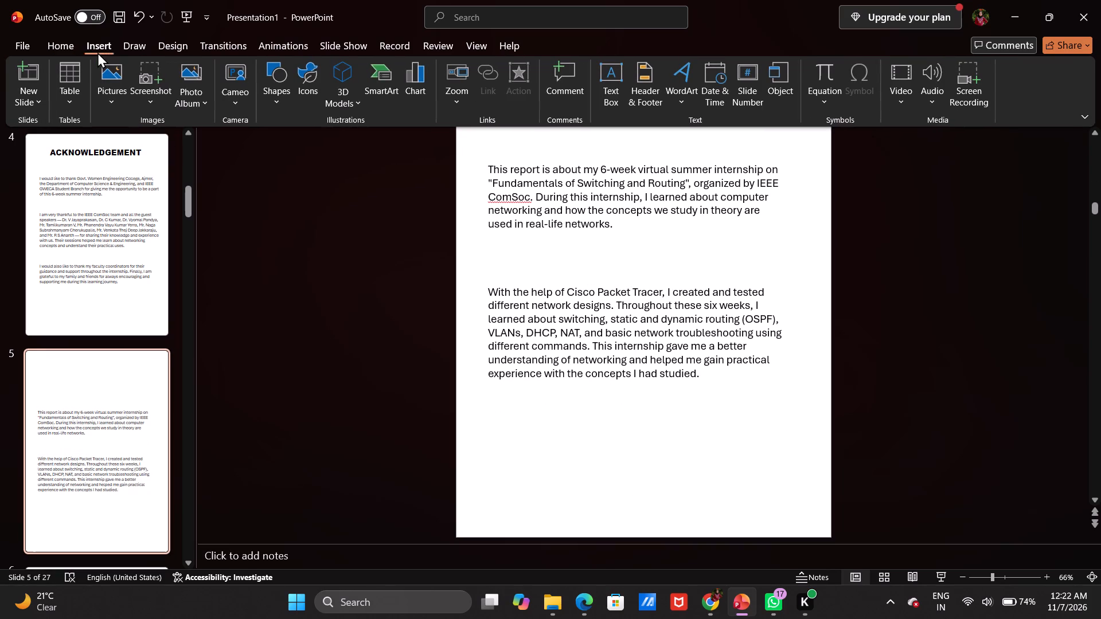
pyautogui.click(612, 81)
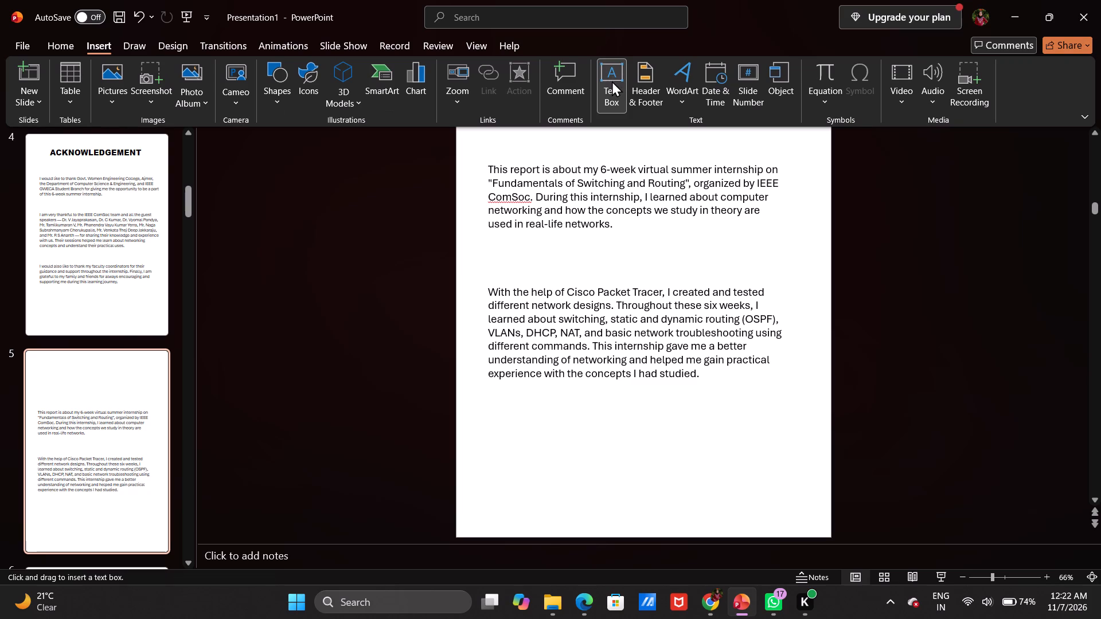
pyautogui.click(584, 152)
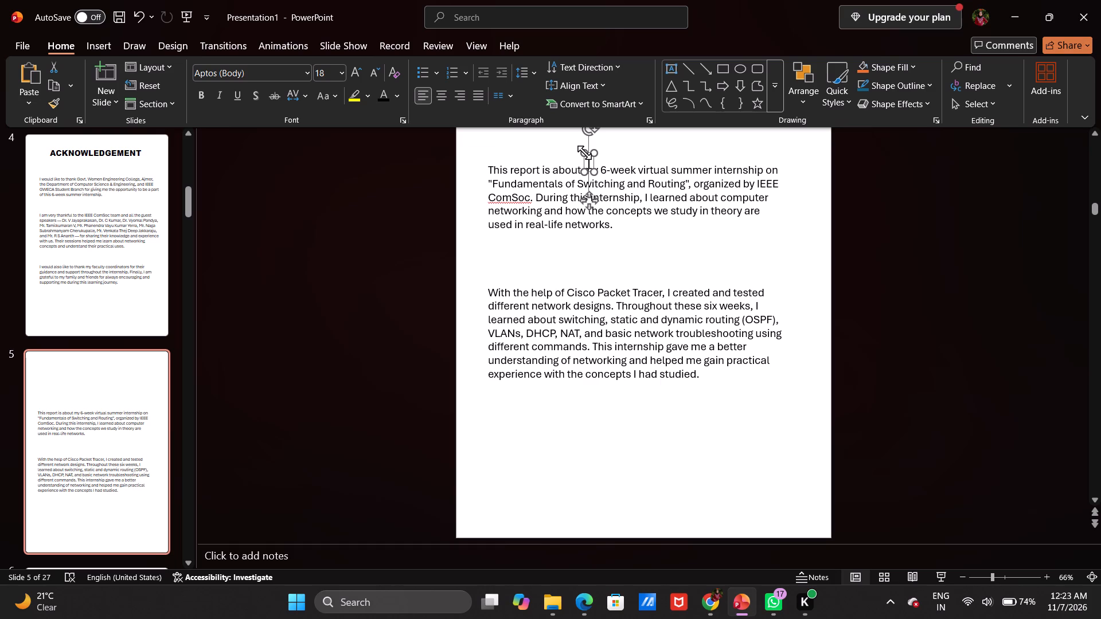
pyautogui.write('ABSTRACT')
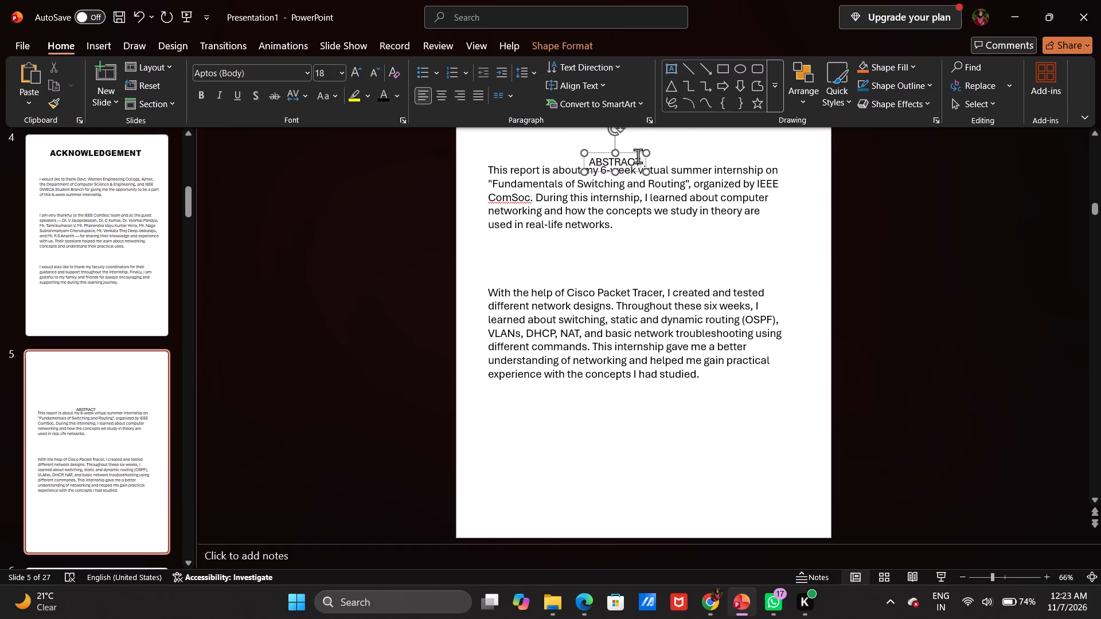
# Format the ABSTRACT heading in Arial Black at size 24.
pyautogui.moveTo(638, 158); pyautogui.dragTo(571, 163)
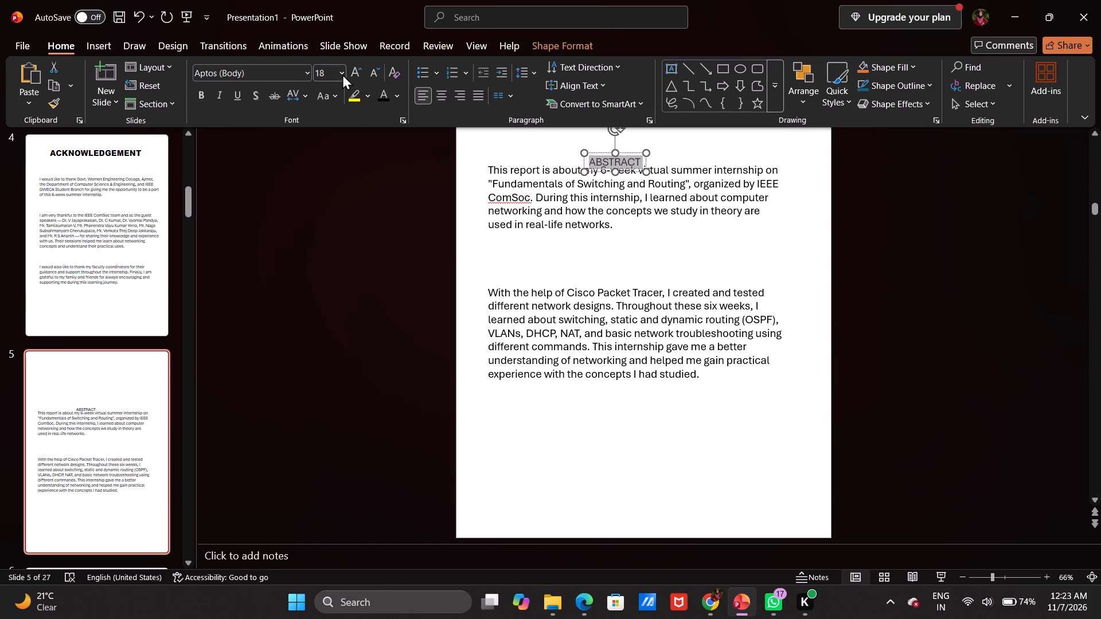
pyautogui.click(342, 74)
pyautogui.click(318, 262)
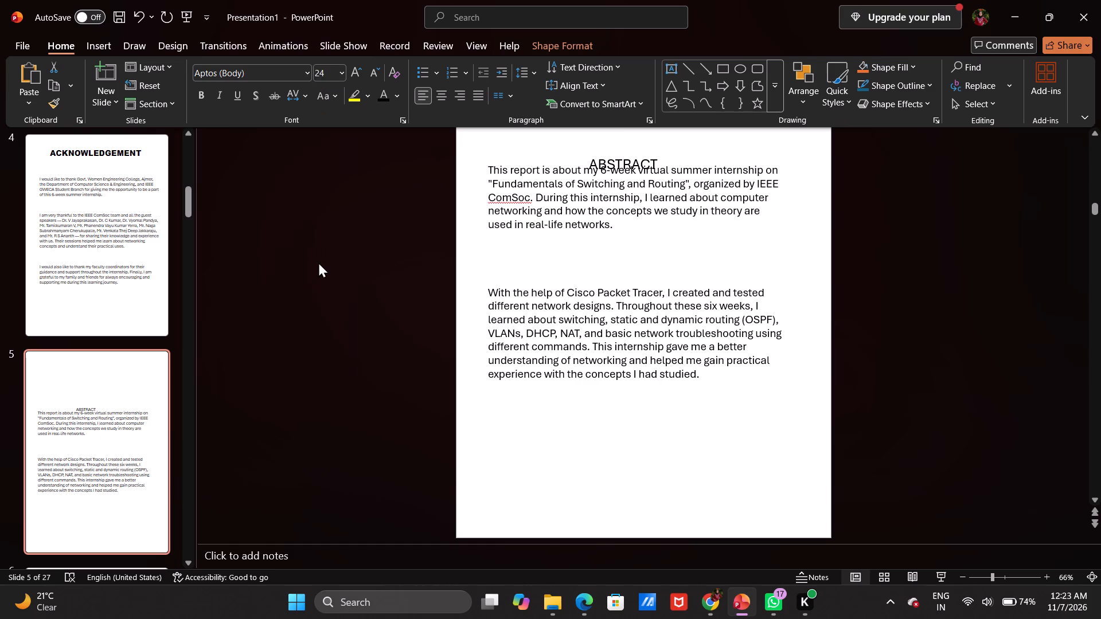
pyautogui.click(346, 73)
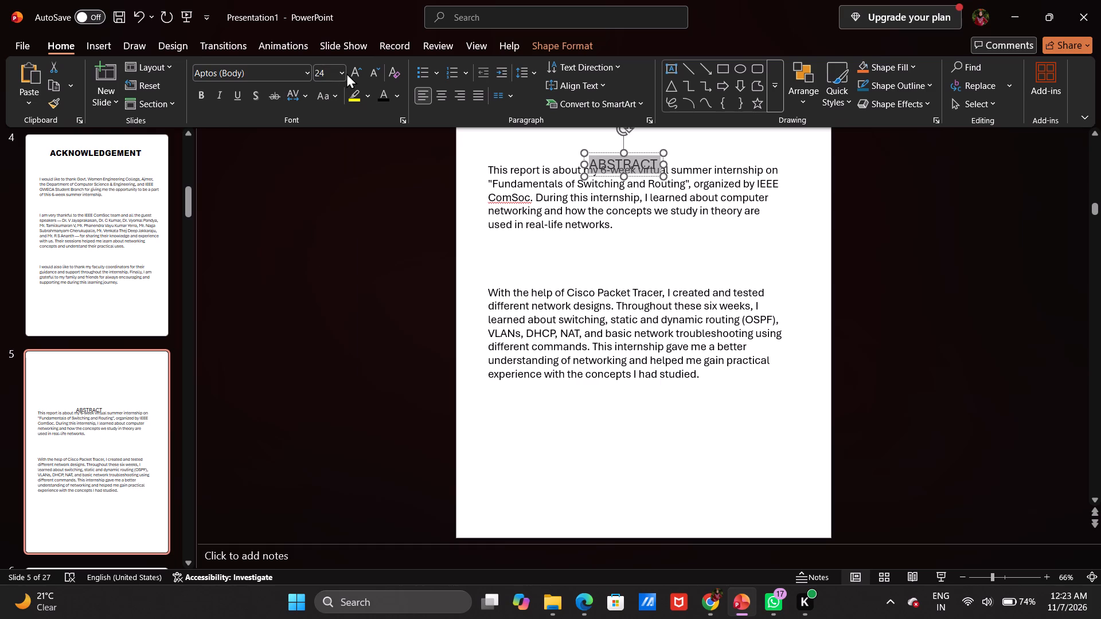
pyautogui.click(304, 72)
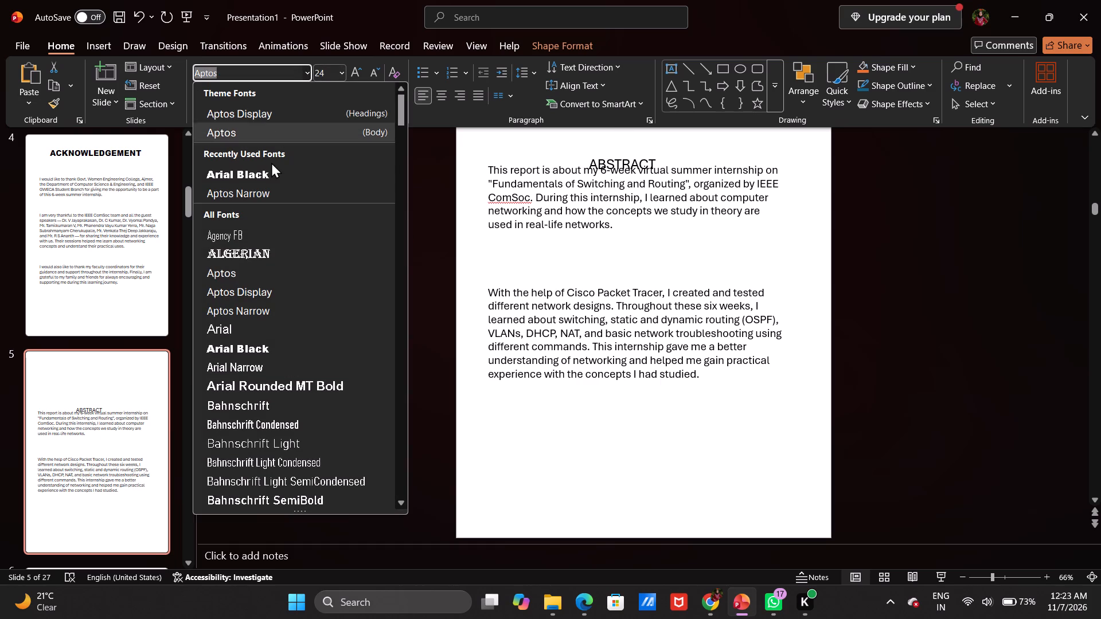
pyautogui.click(271, 175)
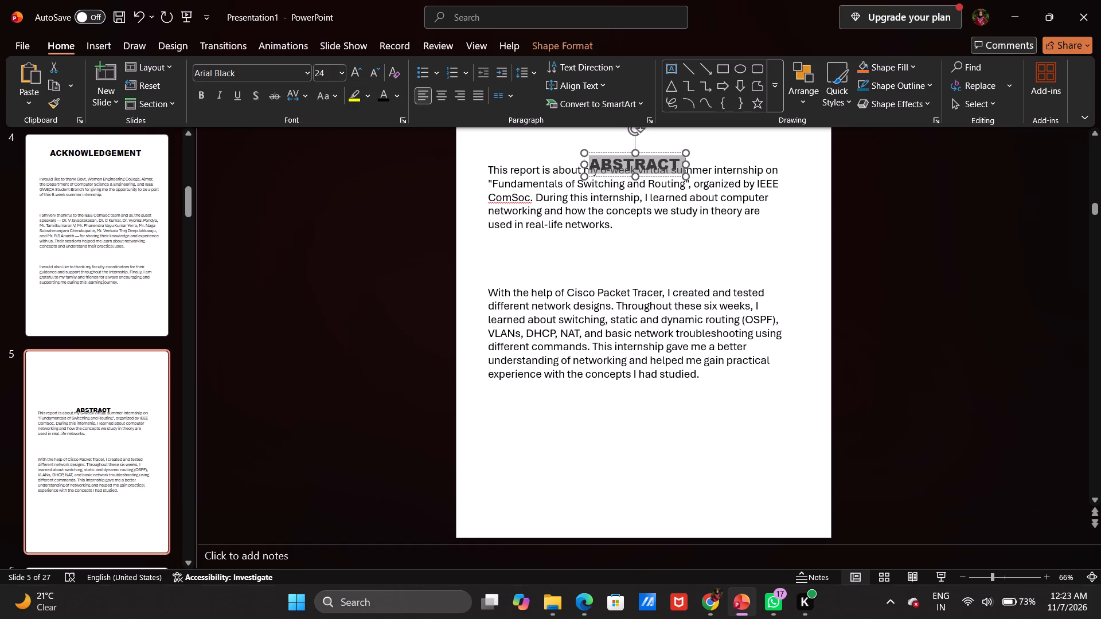
# Move the ABSTRACT heading up clear of the body text, centred over the body text box.
pyautogui.moveTo(589, 151); pyautogui.dragTo(587, 134)
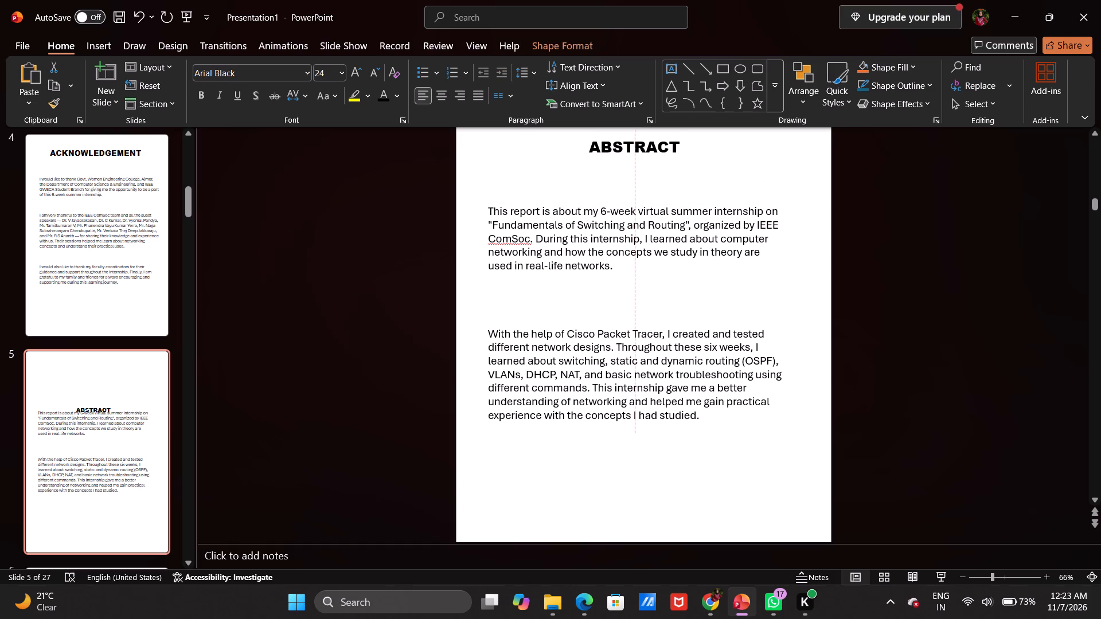
pyautogui.moveTo(587, 134); pyautogui.dragTo(588, 135)
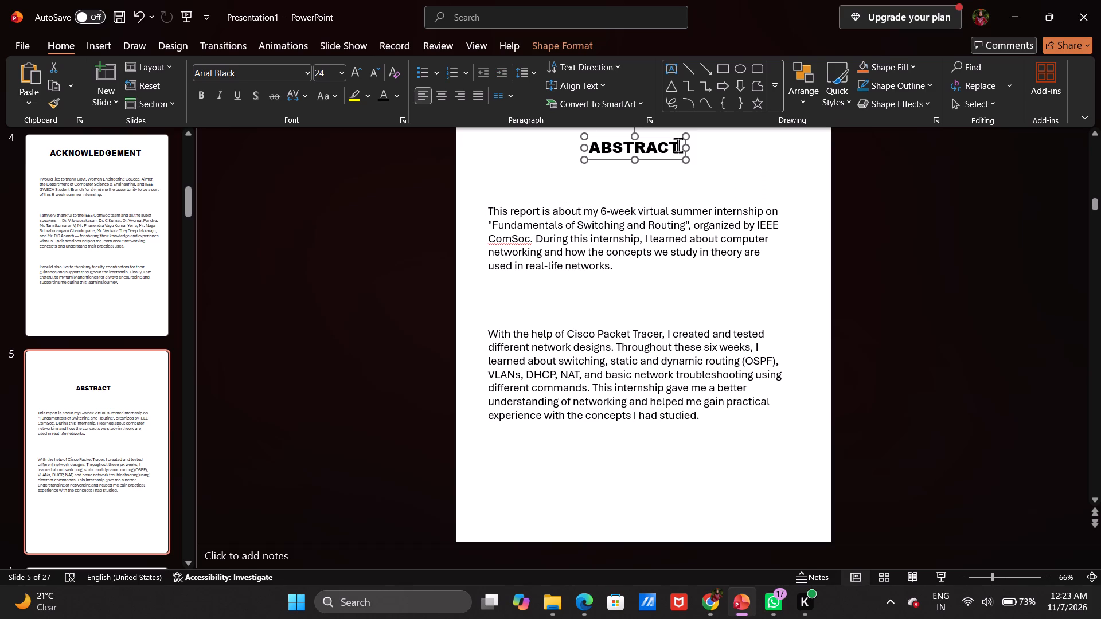
# Set the ABSTRACT heading's font size on slide 5 to 28.
pyautogui.moveTo(678, 146); pyautogui.dragTo(566, 158)
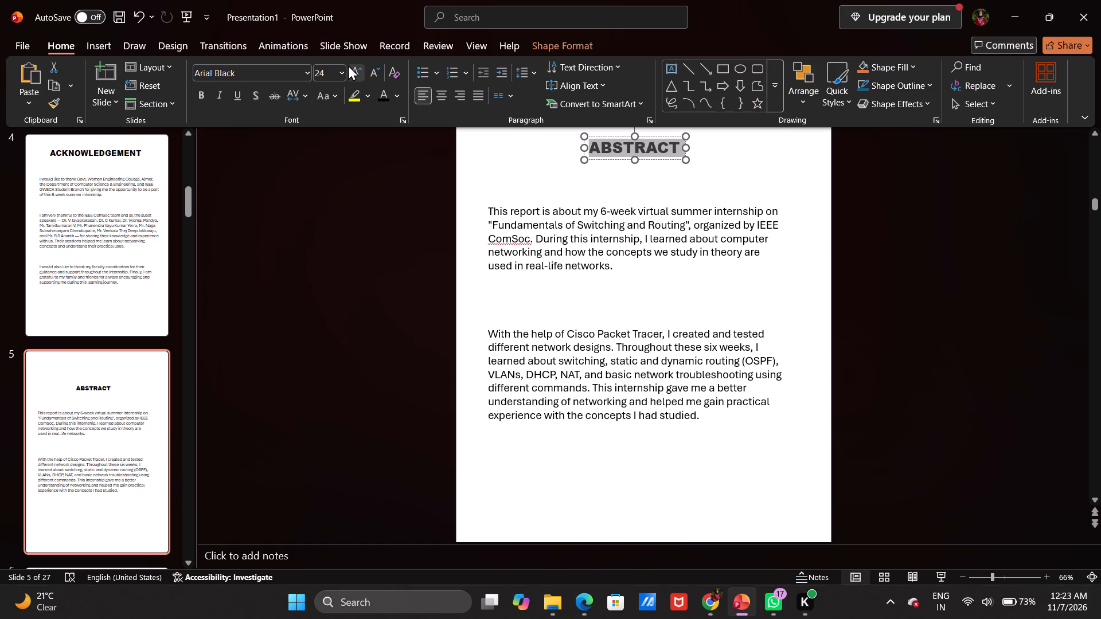
pyautogui.click(345, 67)
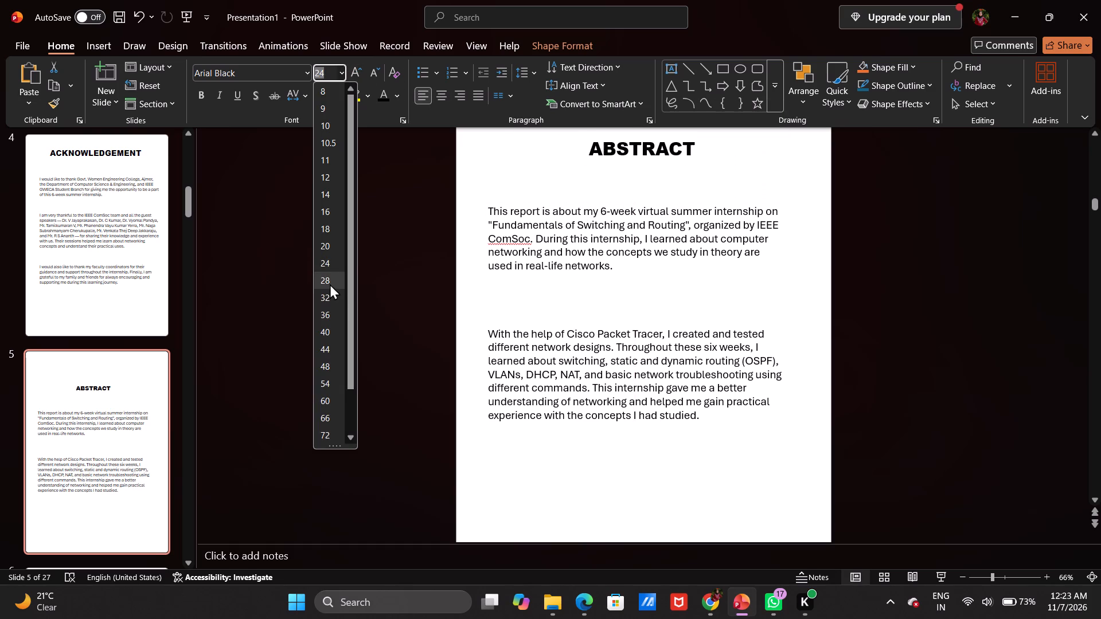
pyautogui.click(326, 276)
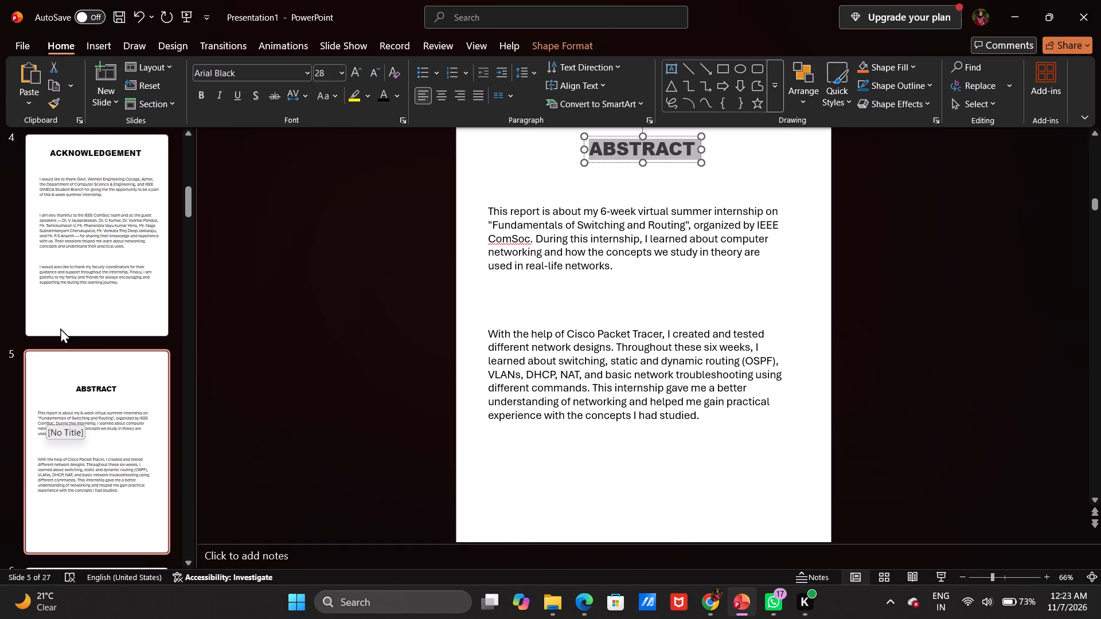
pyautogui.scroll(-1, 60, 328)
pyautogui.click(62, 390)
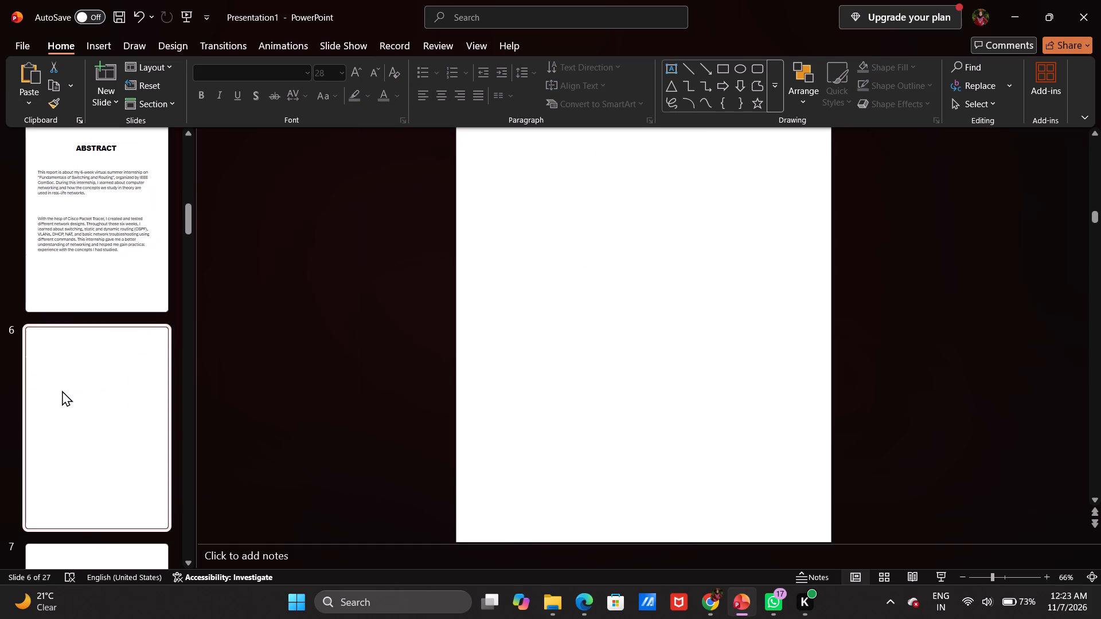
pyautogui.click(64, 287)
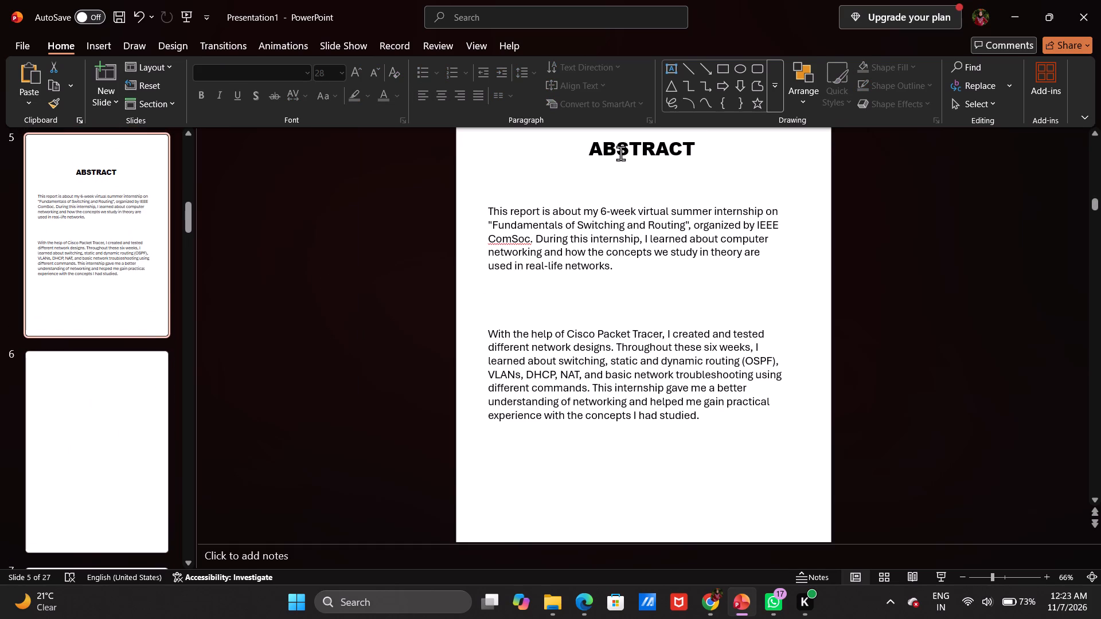
# Move the ABSTRACT heading higher on slide 5, centred on the page with a wider gap above the body text.
pyautogui.click(600, 146)
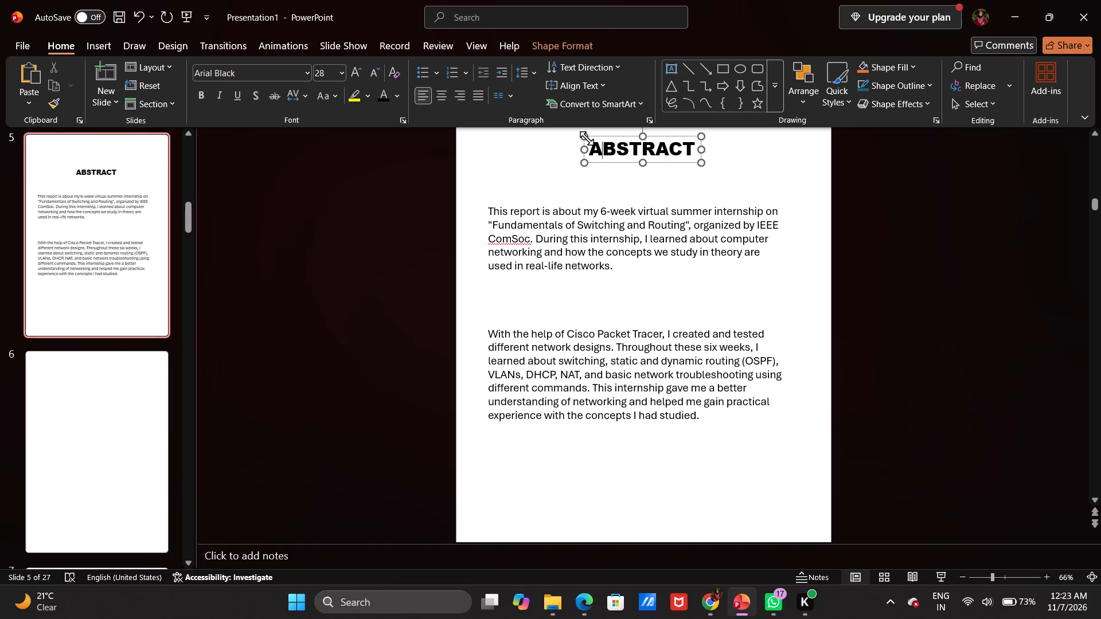
pyautogui.moveTo(612, 134); pyautogui.dragTo(611, 128)
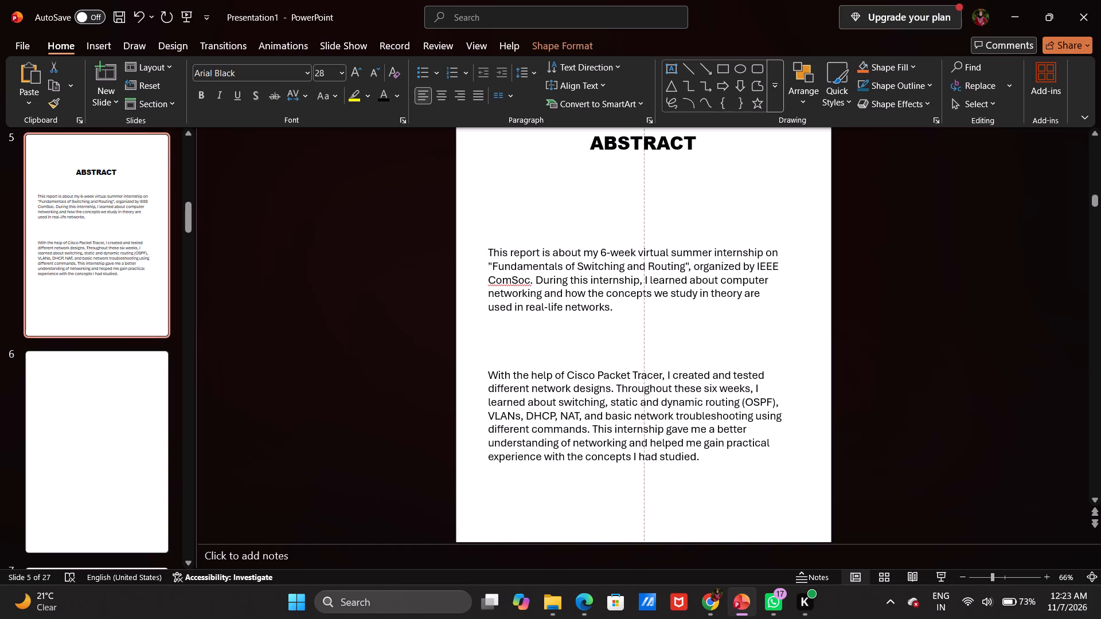
pyautogui.moveTo(611, 128); pyautogui.dragTo(611, 128)
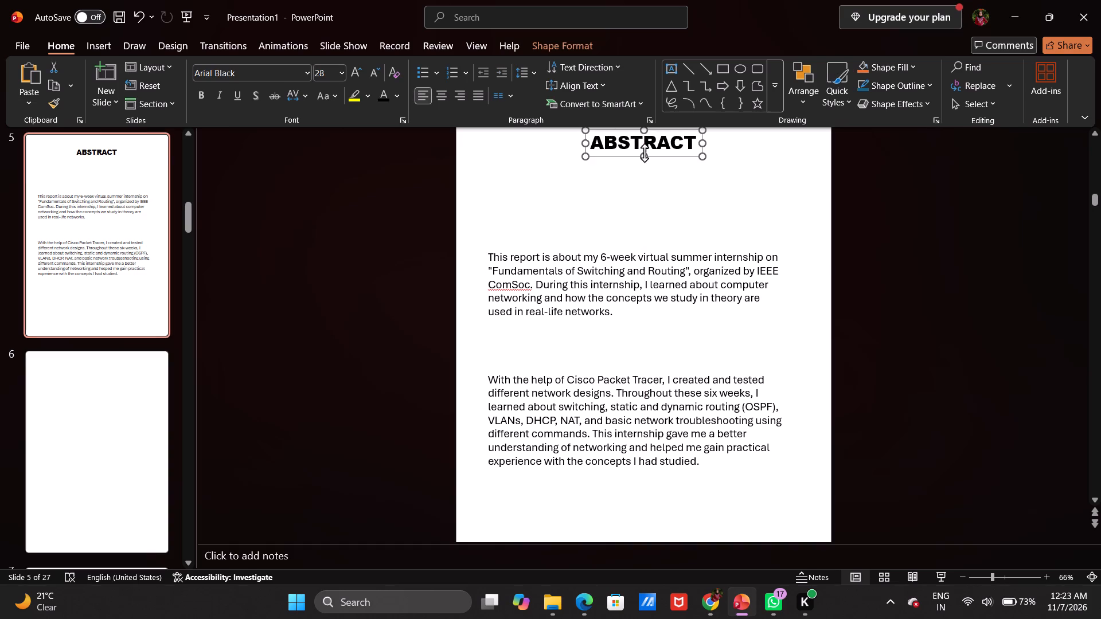
pyautogui.moveTo(624, 155); pyautogui.dragTo(623, 173)
# Go to the blank slide 6 to start the next report page.
pyautogui.click(50, 461)
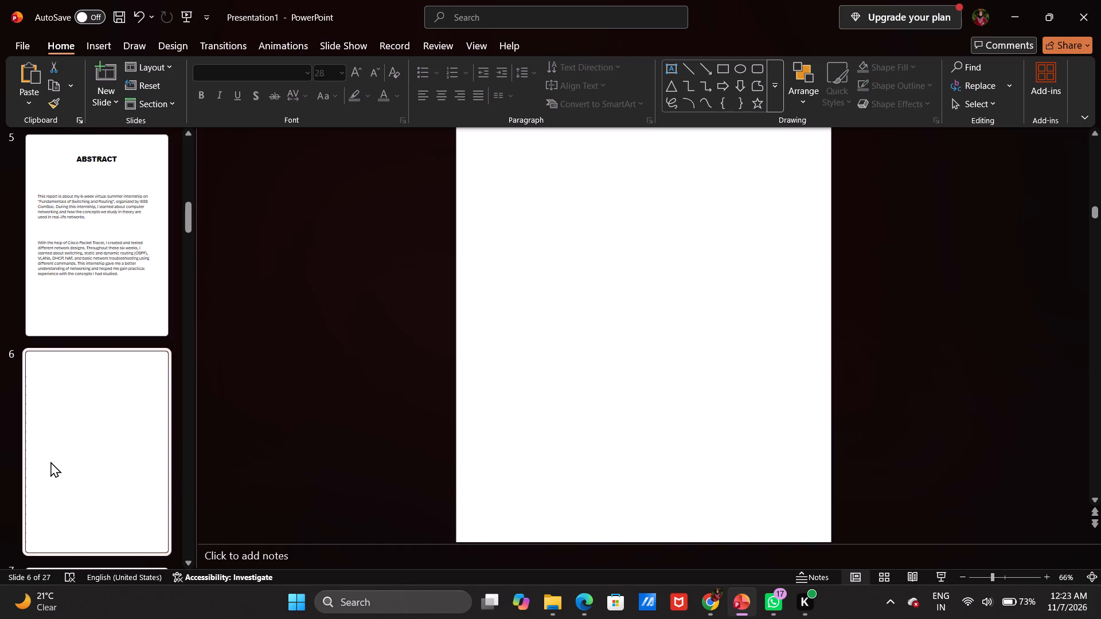
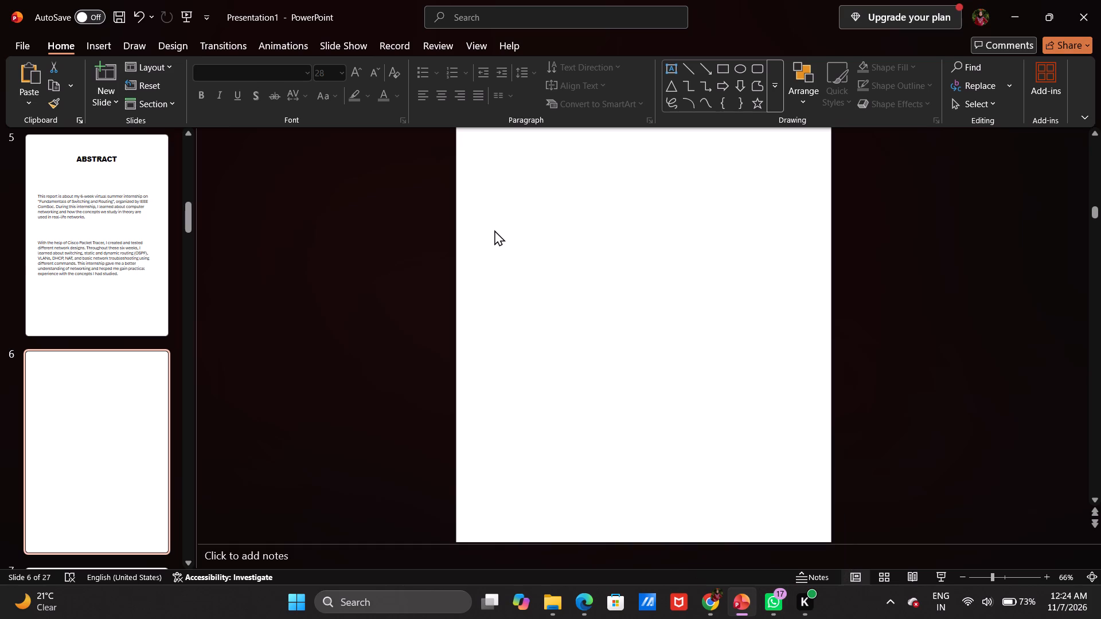
# Add a text box near the top of slide 6 with the heading TABLE OF CONTENTS.
pyautogui.click(83, 50)
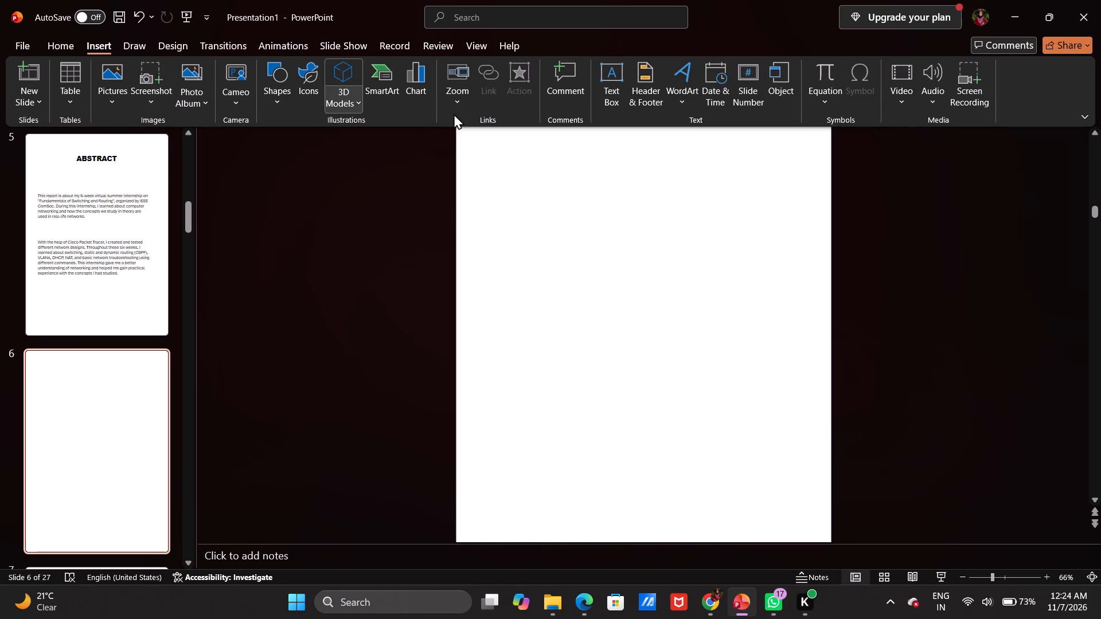
pyautogui.click(603, 68)
pyautogui.click(602, 164)
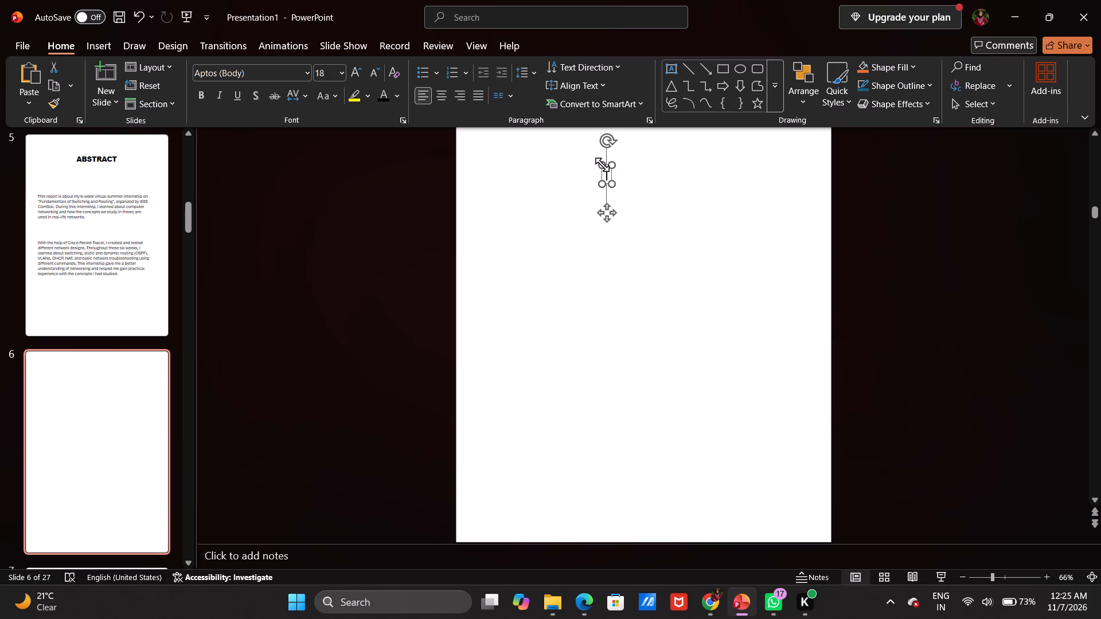
pyautogui.write('TABLR')
pyautogui.press('space')
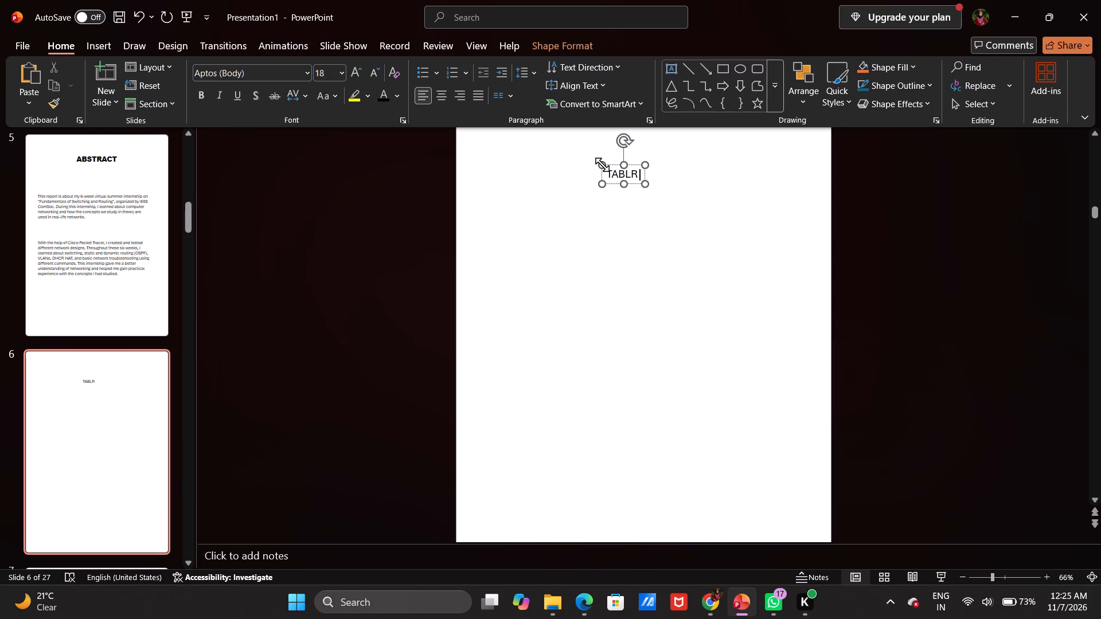
pyautogui.press('BackSpace')
pyautogui.press('BackSpace')
pyautogui.write('E OF')
pyautogui.press('space')
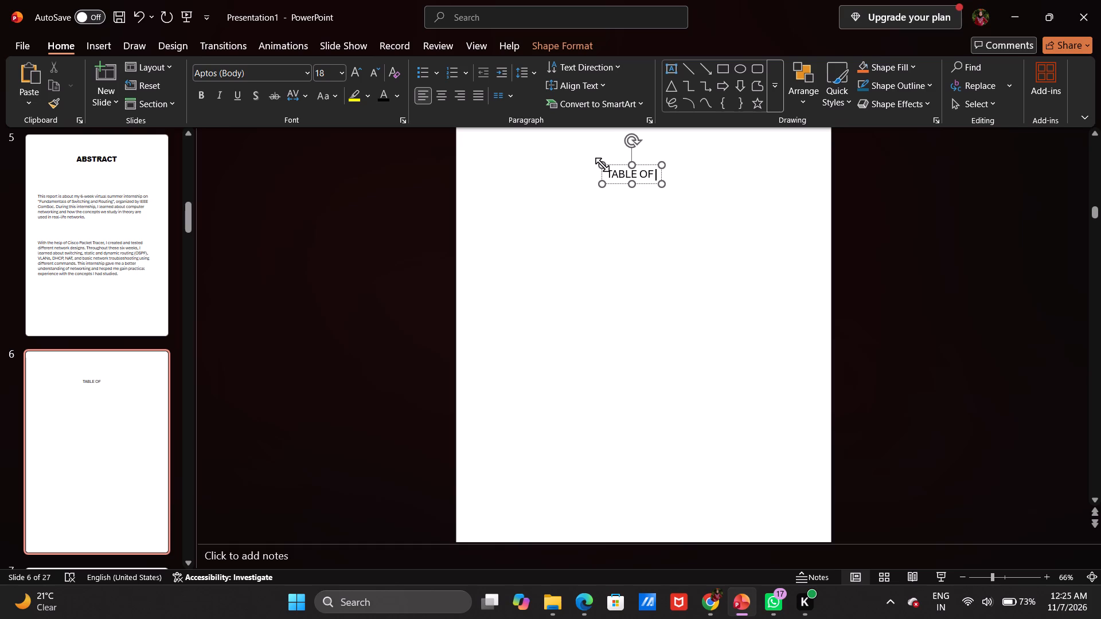
pyautogui.write('CONTE')
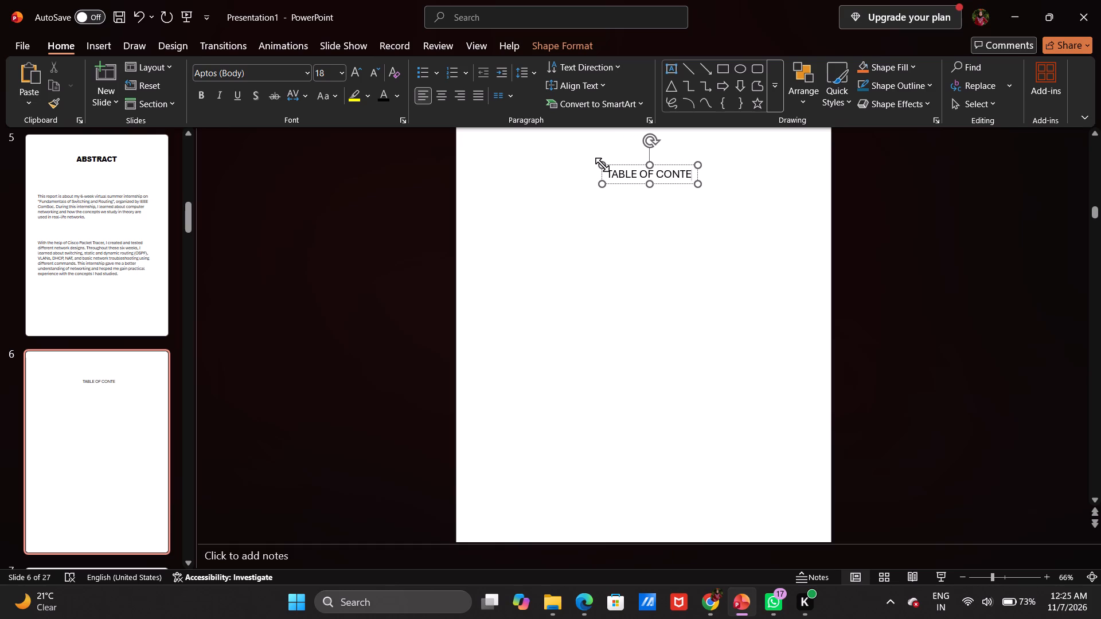
pyautogui.write('NTS')
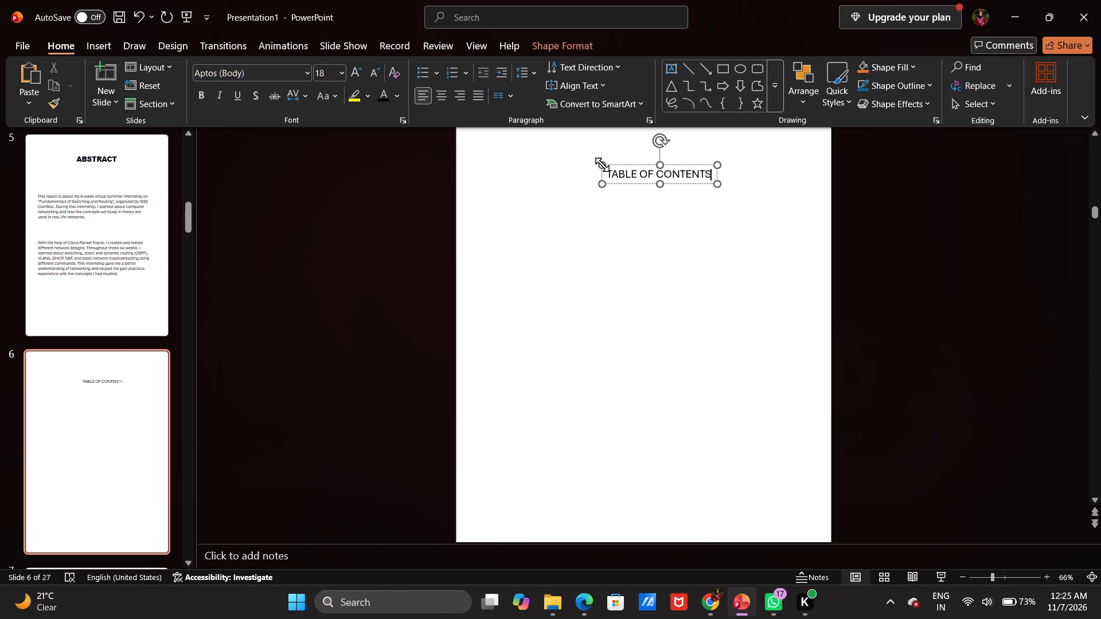
# Format the TABLE OF CONTENTS heading on slide 6 in Arial Black at size 28.
pyautogui.moveTo(709, 173); pyautogui.dragTo(608, 167)
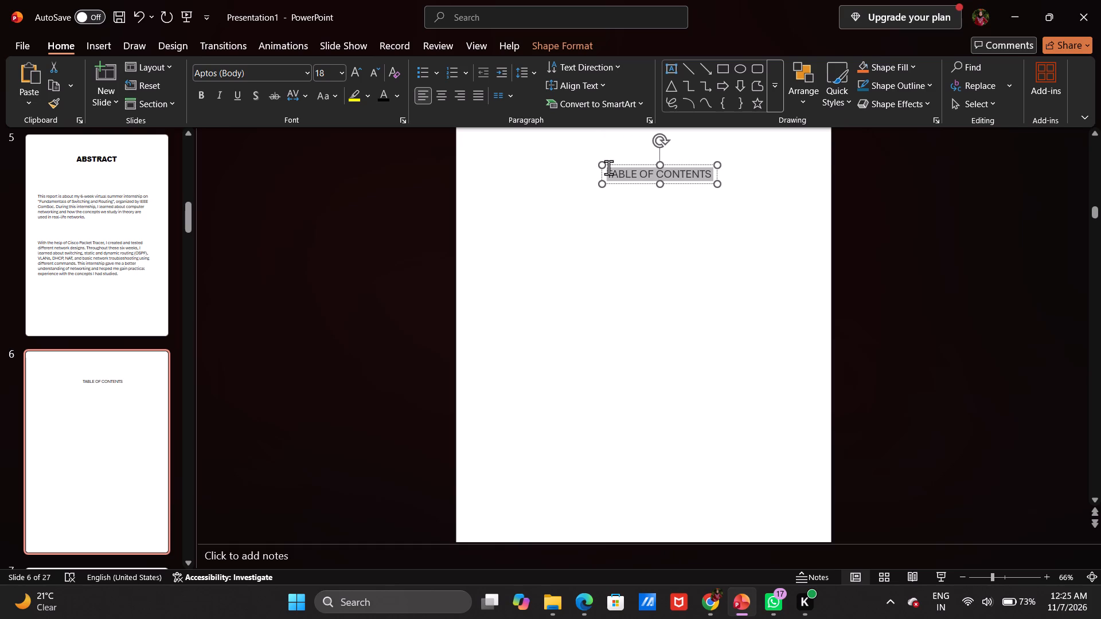
pyautogui.click(342, 70)
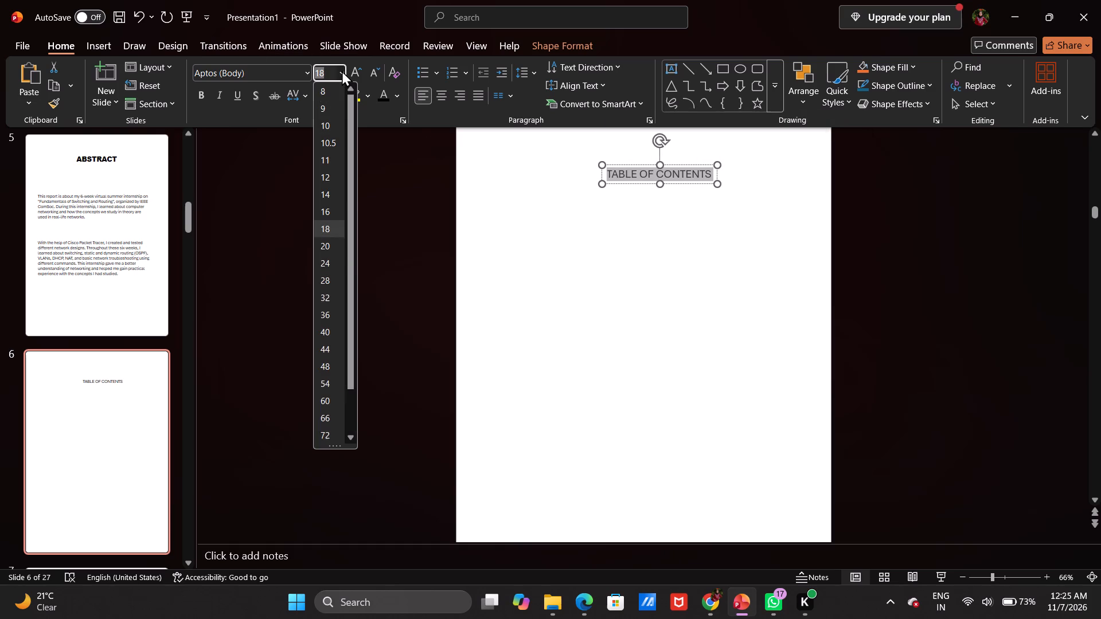
pyautogui.click(329, 283)
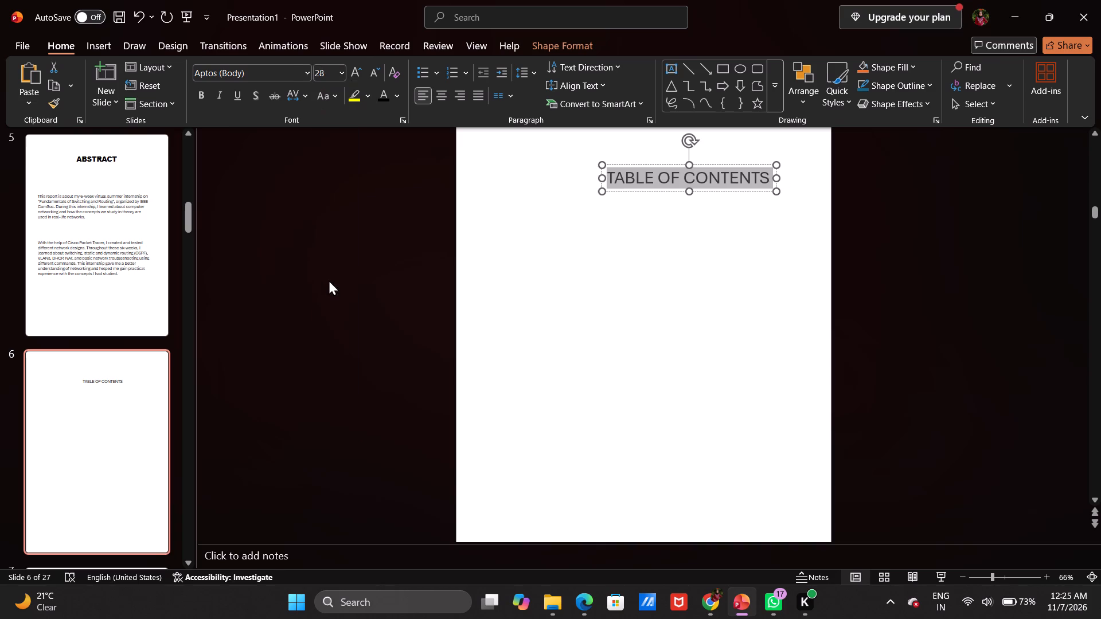
pyautogui.click(308, 66)
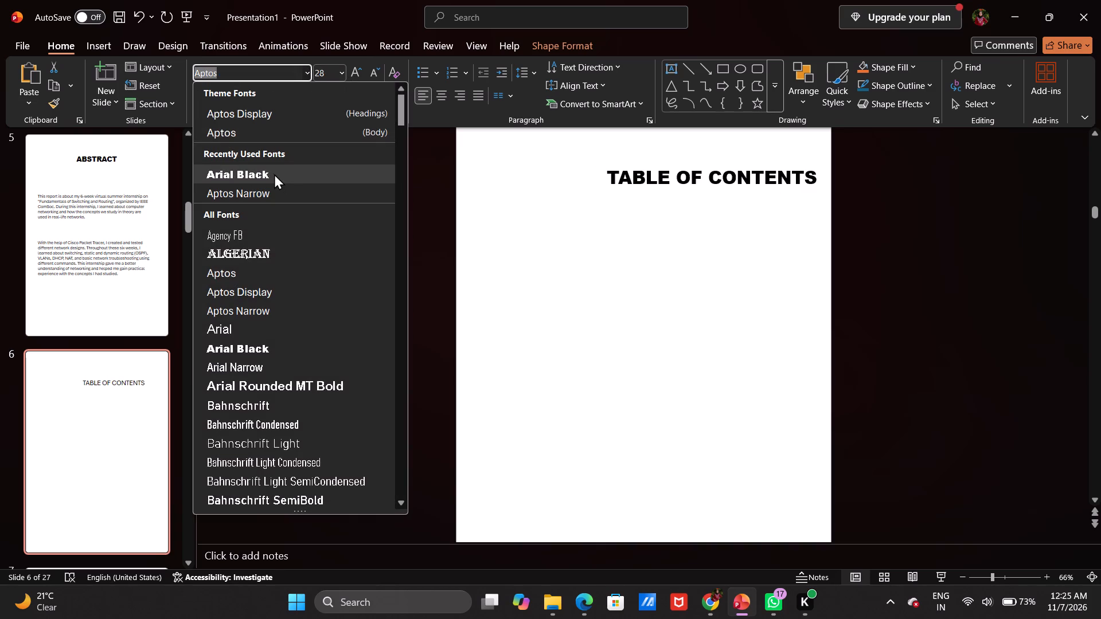
pyautogui.click(272, 176)
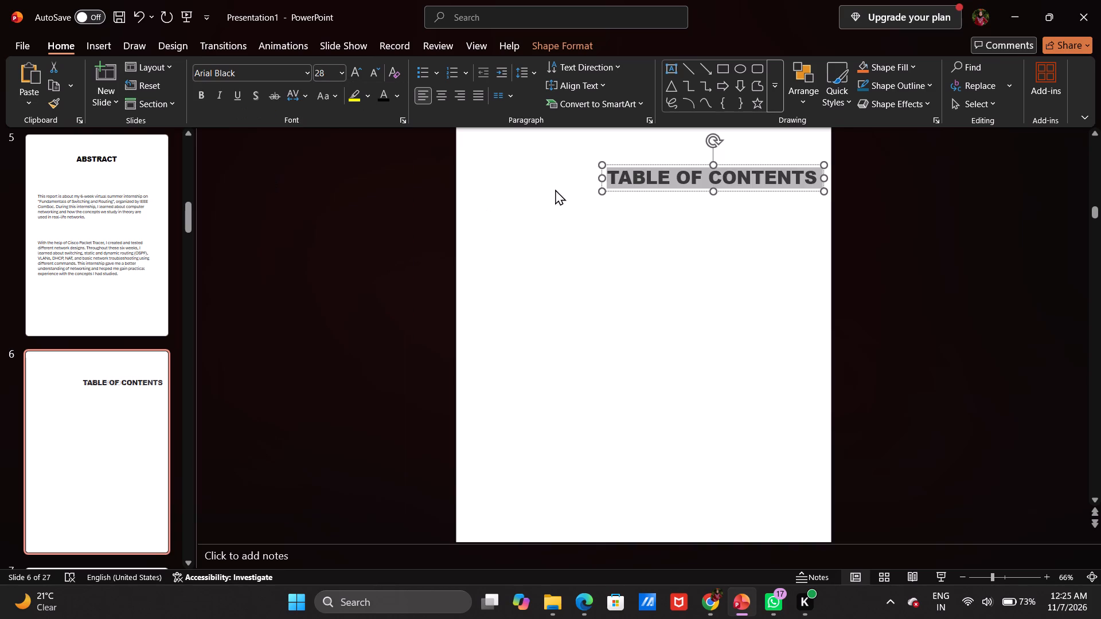
# Widen the TABLE OF CONTENTS text box toward the page's left edge so the heading text sits about centred on the page.
pyautogui.moveTo(600, 176); pyautogui.dragTo(538, 138)
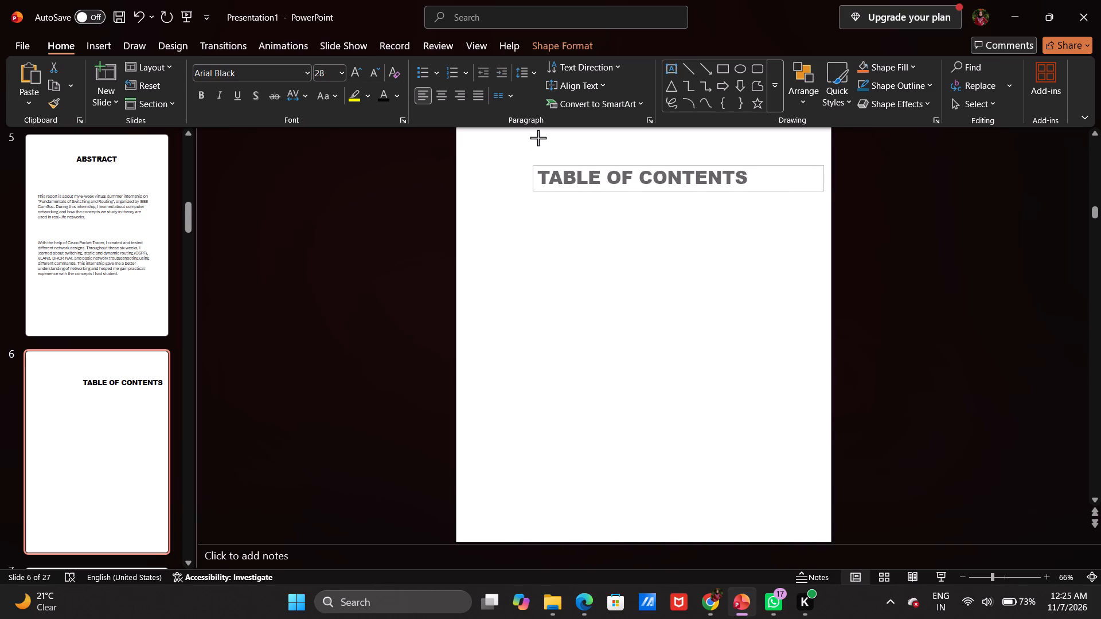
pyautogui.moveTo(538, 138); pyautogui.dragTo(530, 112)
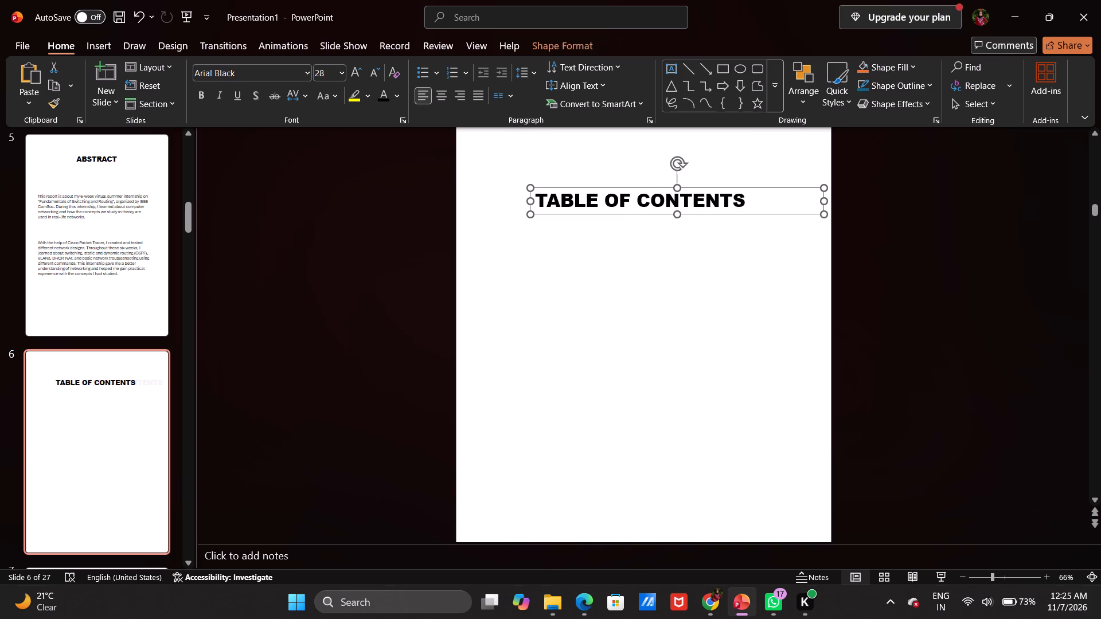
# Move the TABLE OF CONTENTS heading on slide 6 up toward the top of the page and slightly to the left.
pyautogui.moveTo(650, 186); pyautogui.dragTo(641, 141)
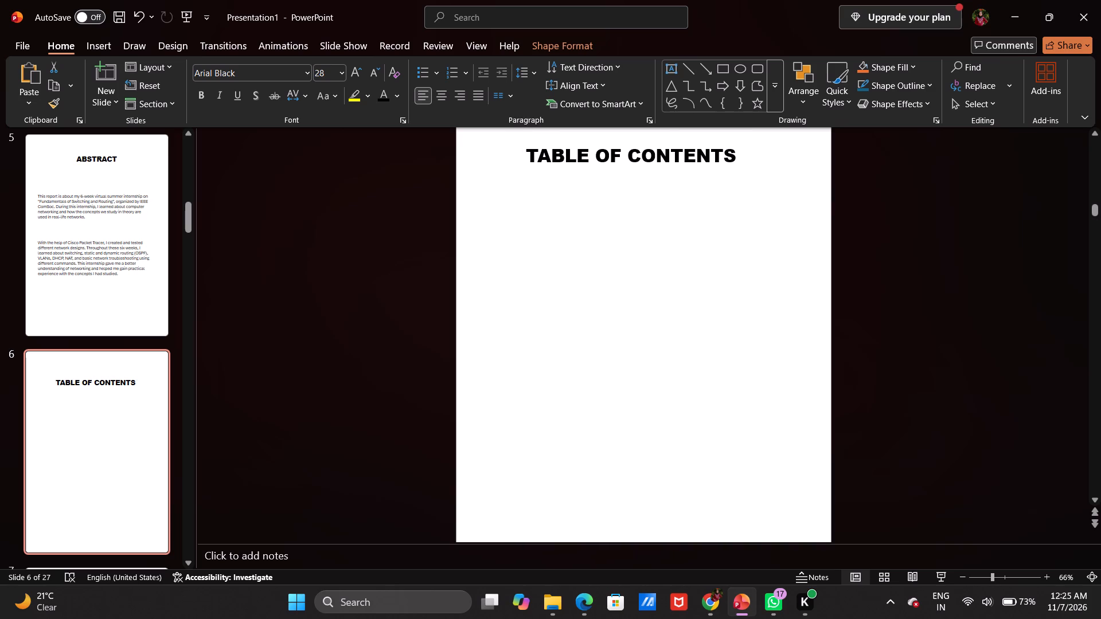
pyautogui.moveTo(641, 141); pyautogui.dragTo(641, 142)
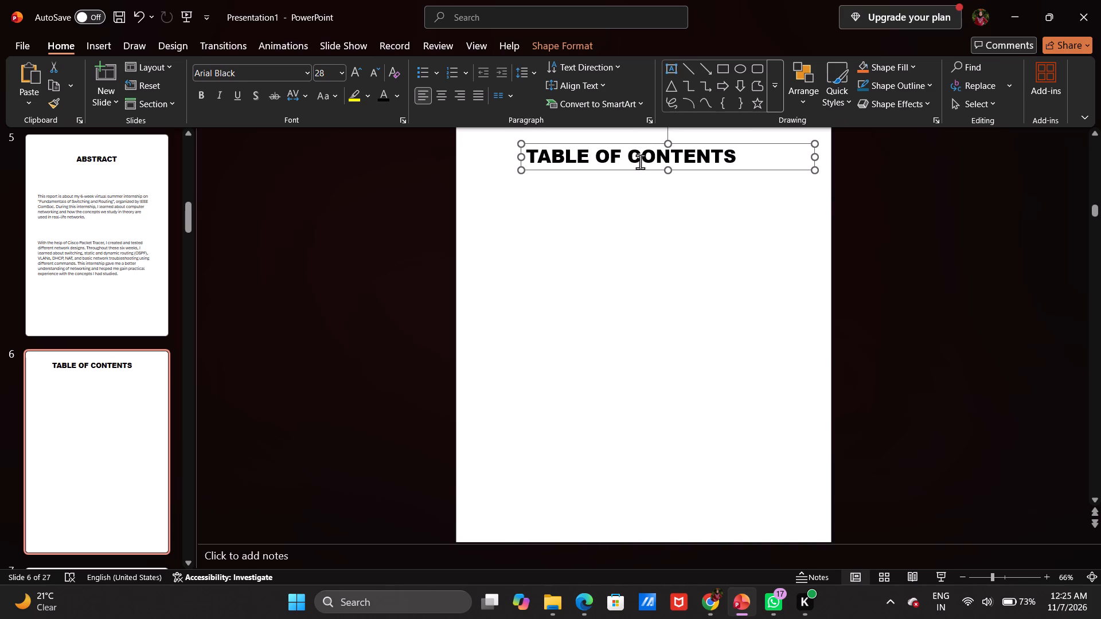
pyautogui.moveTo(638, 168); pyautogui.dragTo(637, 175)
pyautogui.click(646, 209)
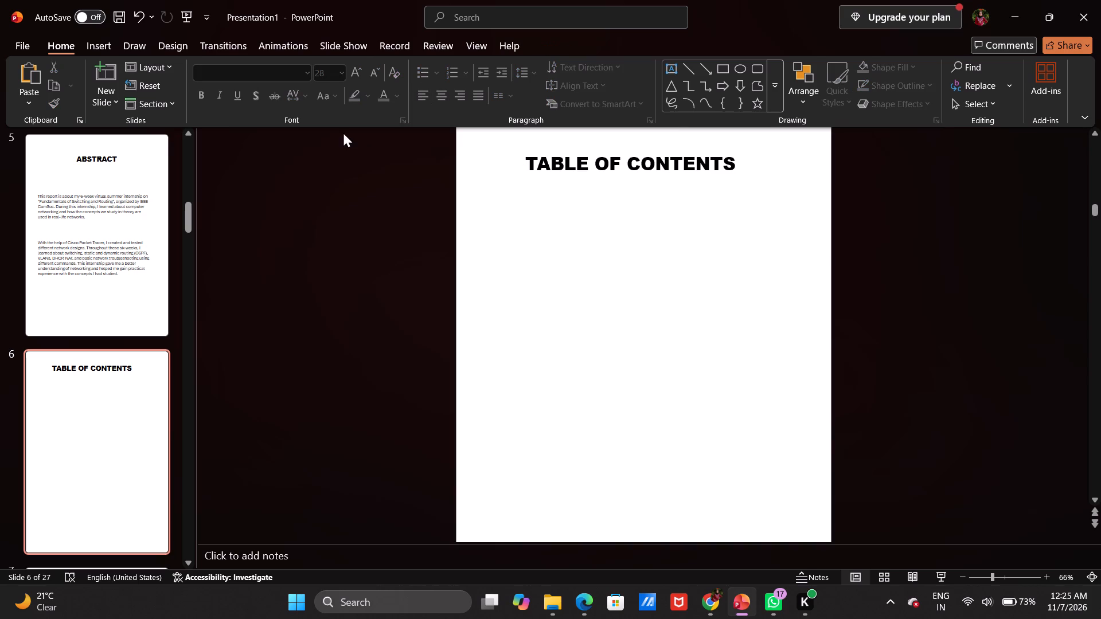
pyautogui.click(115, 43)
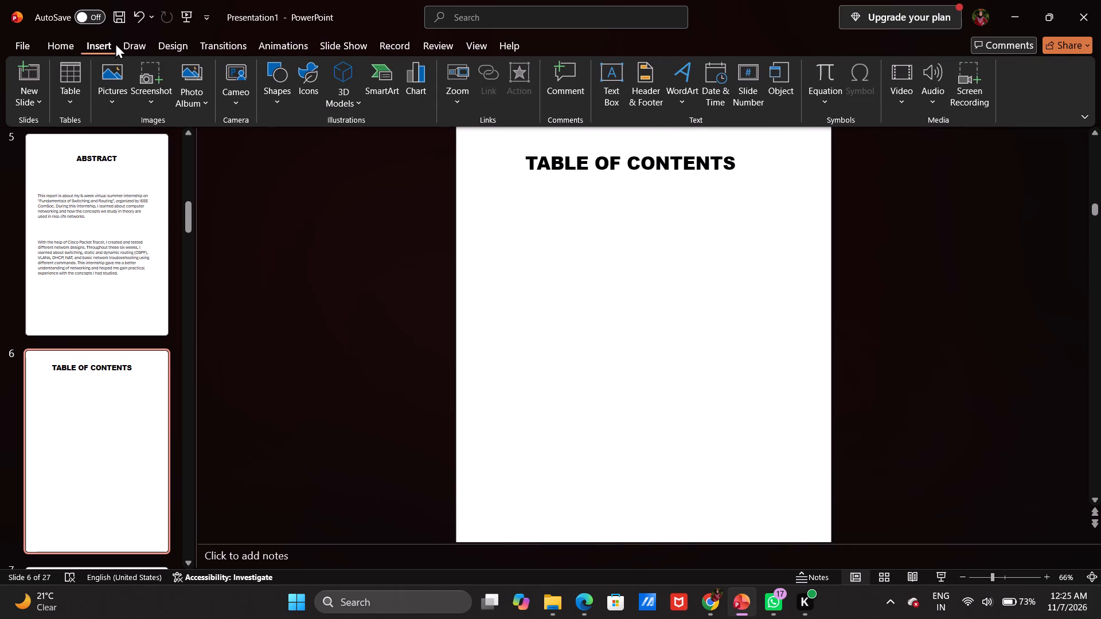
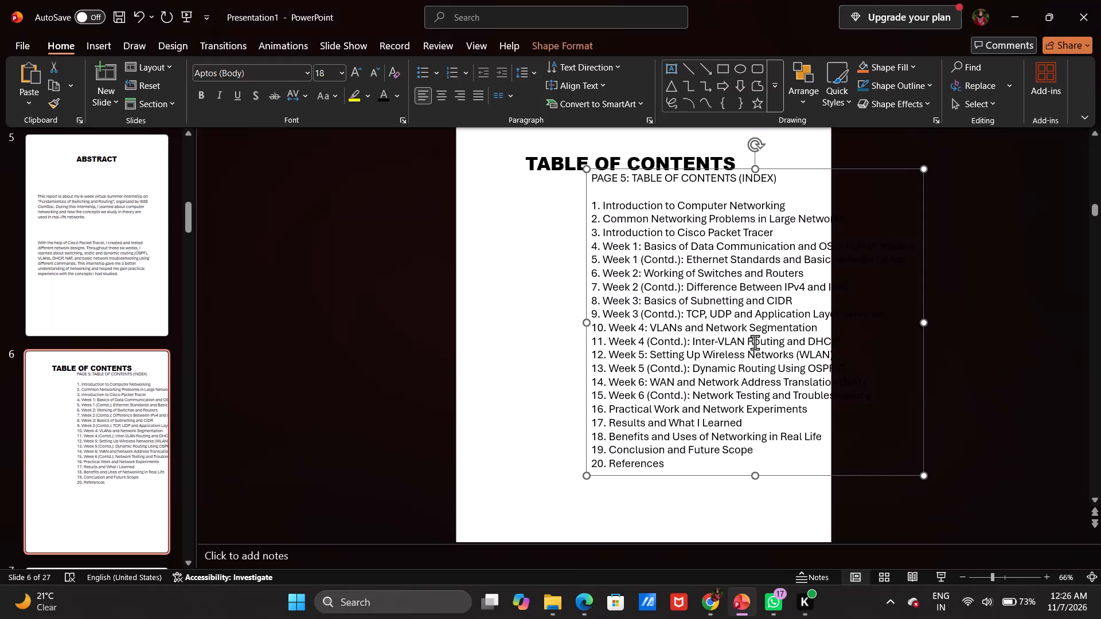
# Move the numbered contents list text box on slide 6 onto the page, below the TABLE OF CONTENTS heading.
pyautogui.click(556, 318)
pyautogui.click(592, 329)
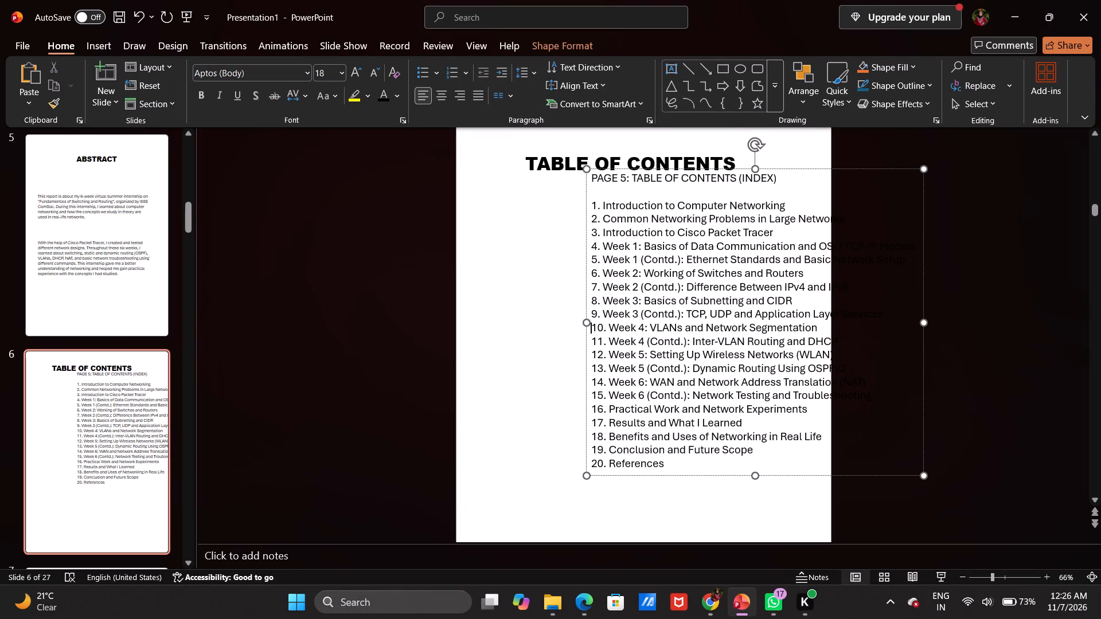
pyautogui.moveTo(589, 326); pyautogui.dragTo(503, 344)
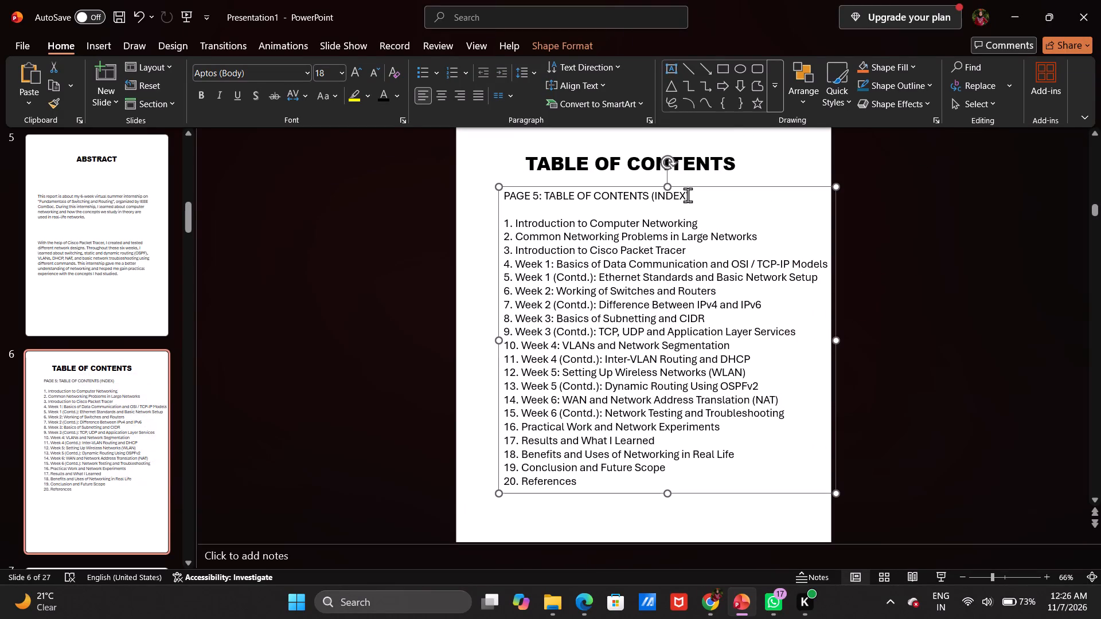
# Delete the text "PAGE 5: TABLE OF CONTENTS (INDEX)" from above the numbered list on slide 6.
pyautogui.moveTo(688, 197); pyautogui.dragTo(505, 199)
pyautogui.press('BackSpace')
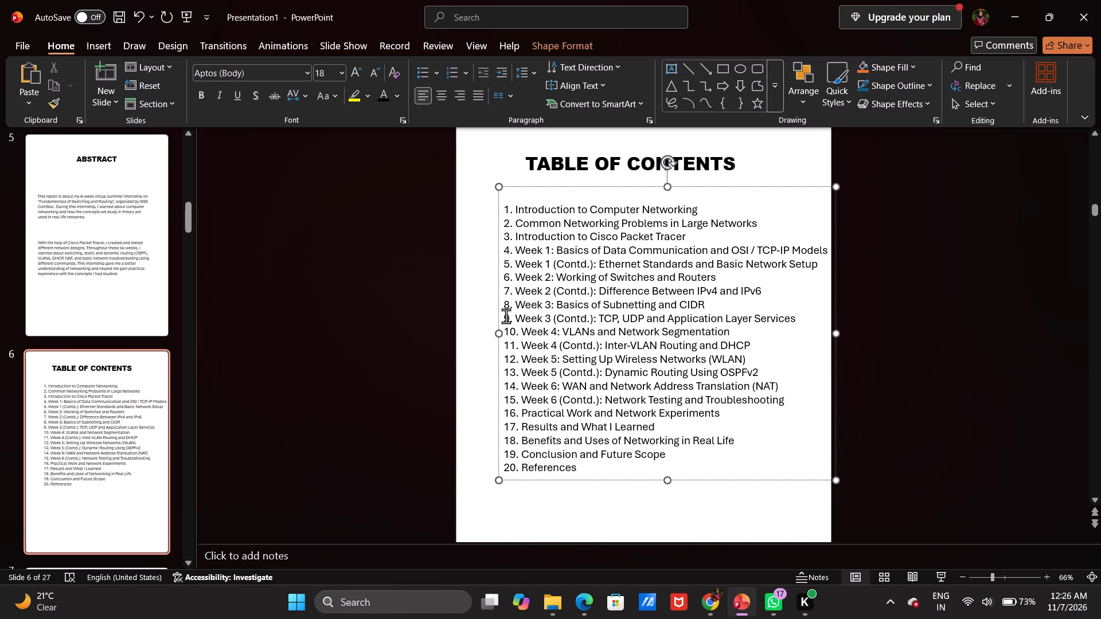
# Nudge the numbered contents list slightly left and up so it sits about centred across the page.
pyautogui.moveTo(501, 338); pyautogui.dragTo(485, 333)
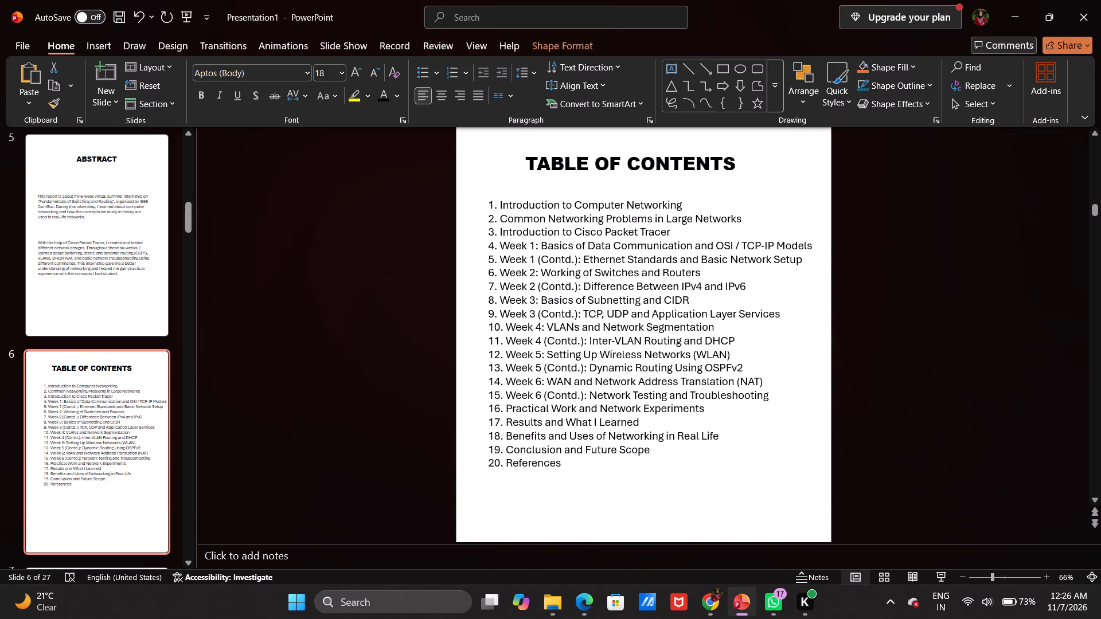
# Shift the numbered contents list on slide 6 slightly toward the page's left edge, beneath the TABLE OF CONTENTS heading.
pyautogui.moveTo(485, 333); pyautogui.dragTo(482, 334)
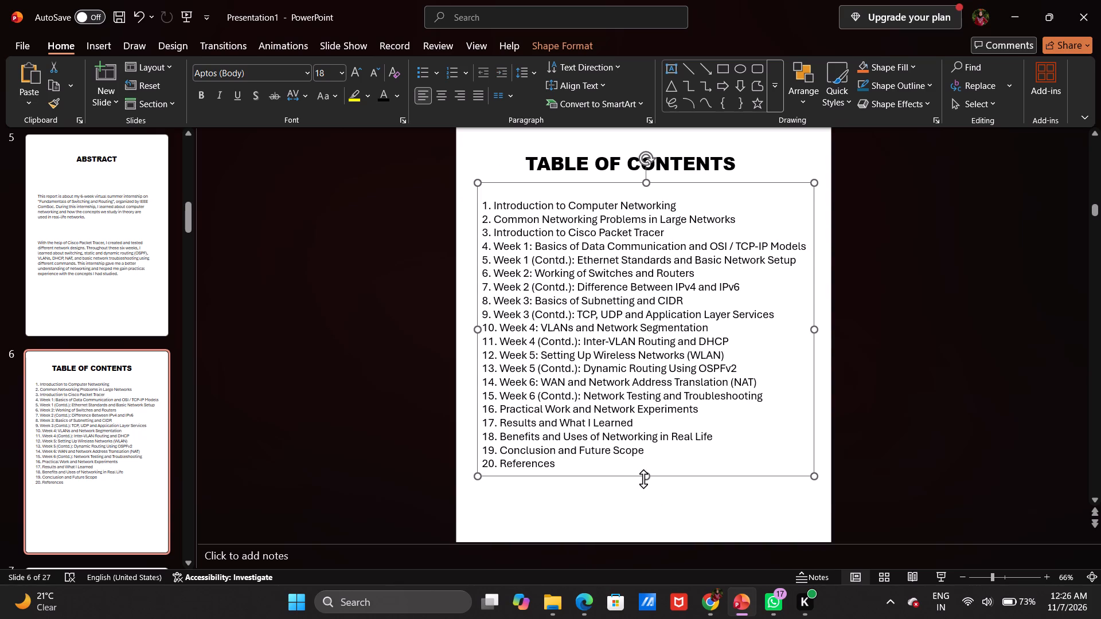
pyautogui.moveTo(643, 479); pyautogui.dragTo(644, 521)
# Set the font size of all 20 contents entries on slide 6 to 20.
pyautogui.moveTo(562, 466); pyautogui.dragTo(508, 346)
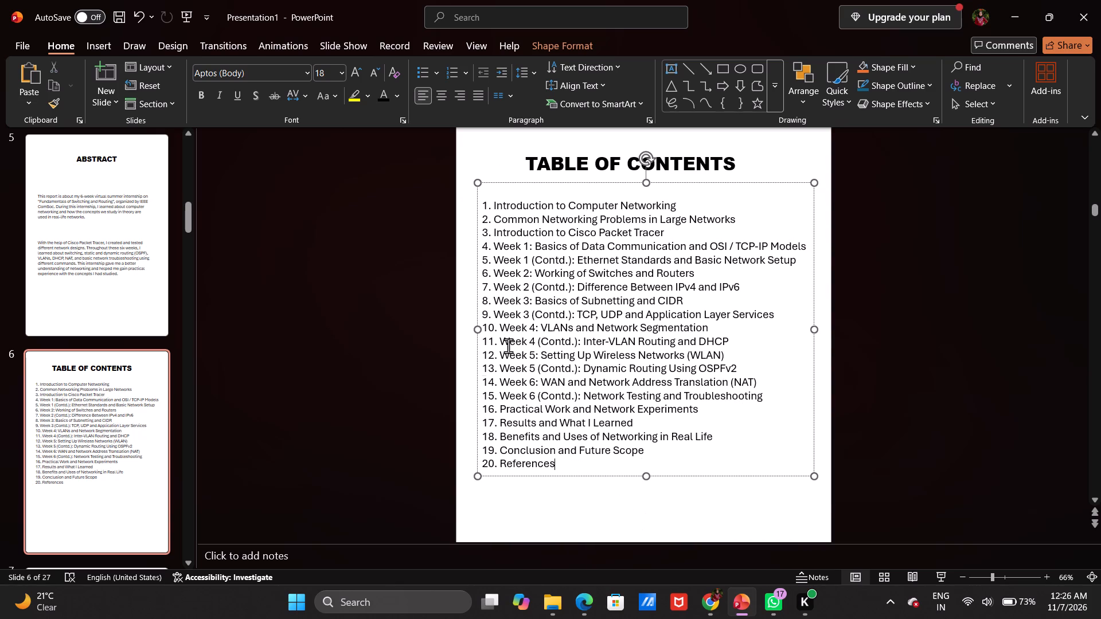
pyautogui.moveTo(508, 346); pyautogui.dragTo(475, 204)
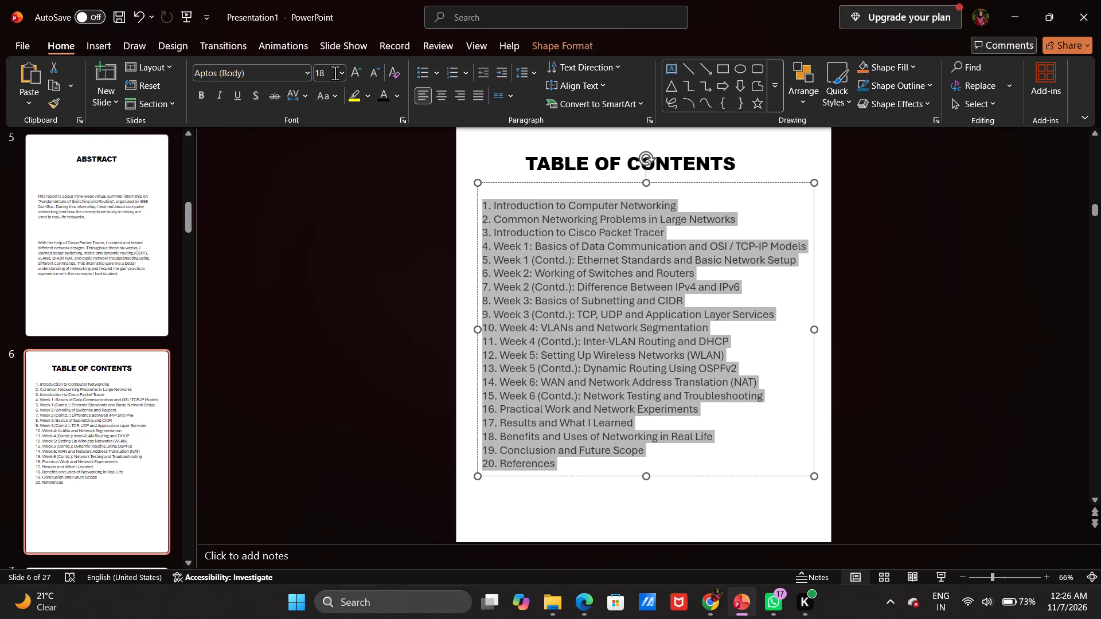
pyautogui.click(336, 73)
pyautogui.click(340, 73)
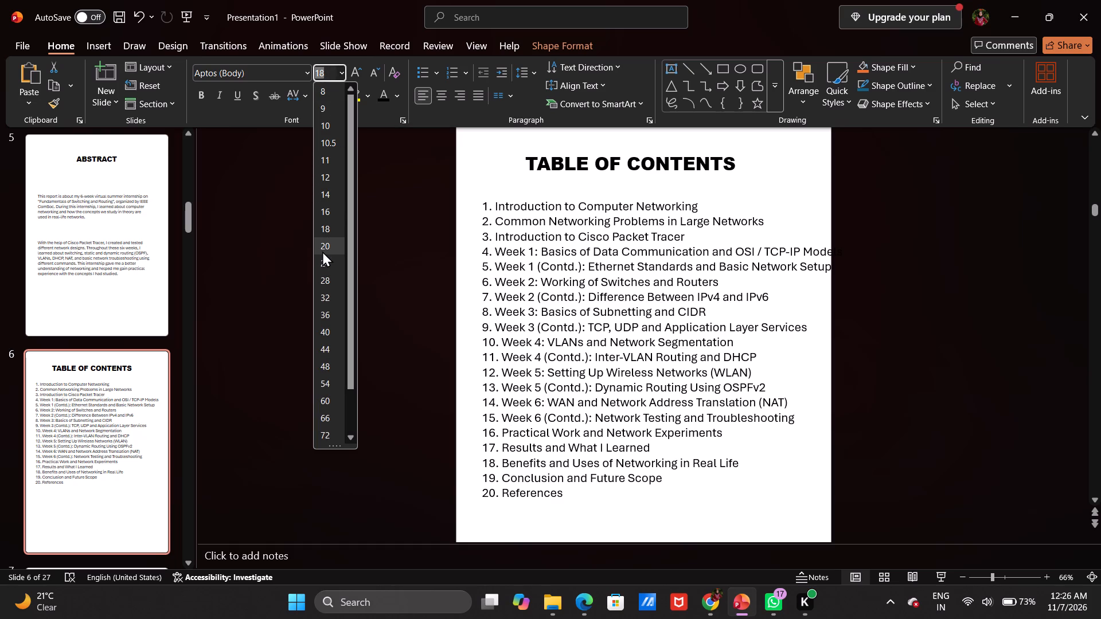
pyautogui.click(322, 251)
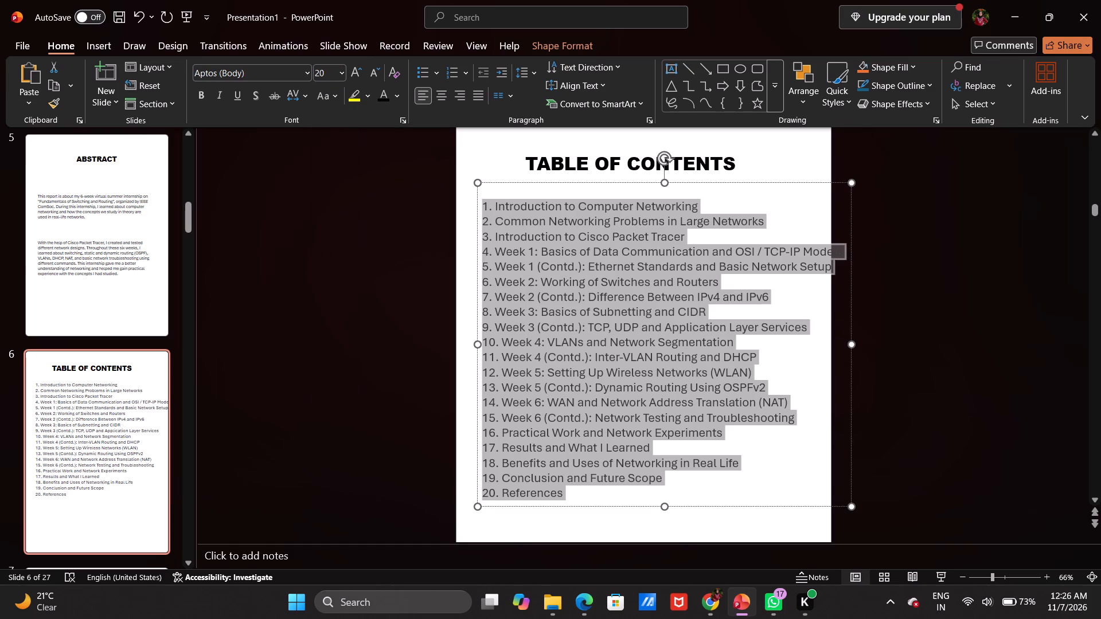
# Narrow the contents list text box on slide 6 from its right side so it fits within the page width.
pyautogui.moveTo(854, 341); pyautogui.dragTo(815, 352)
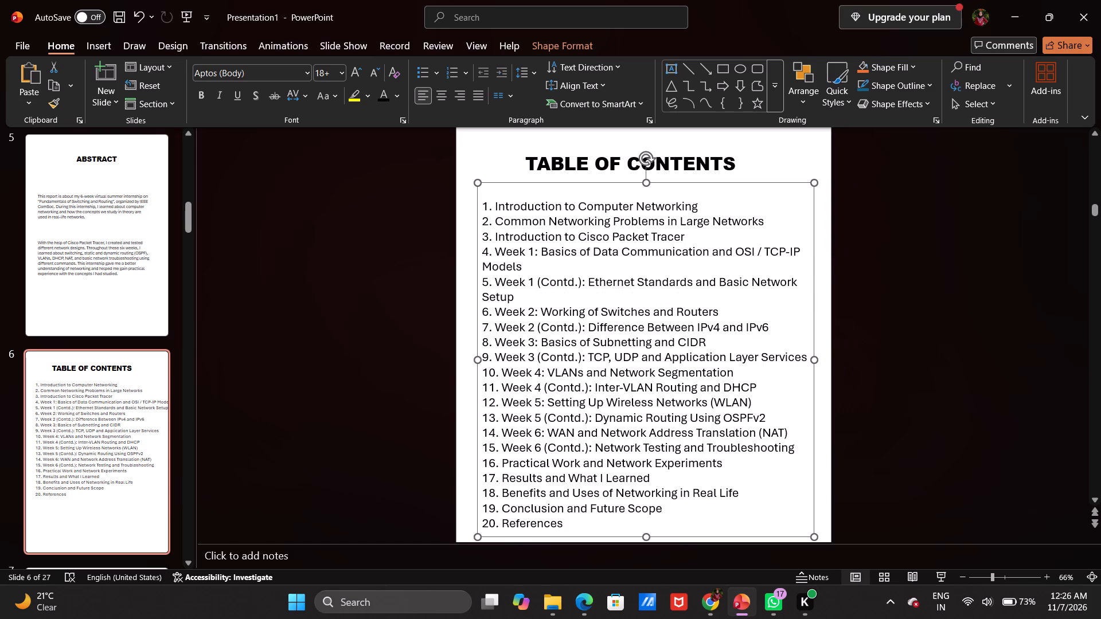
pyautogui.scroll(-1, 752, 361)
pyautogui.keyDown('ctrl'); pyautogui.scroll(-2, 752, 361); pyautogui.keyUp('ctrl')
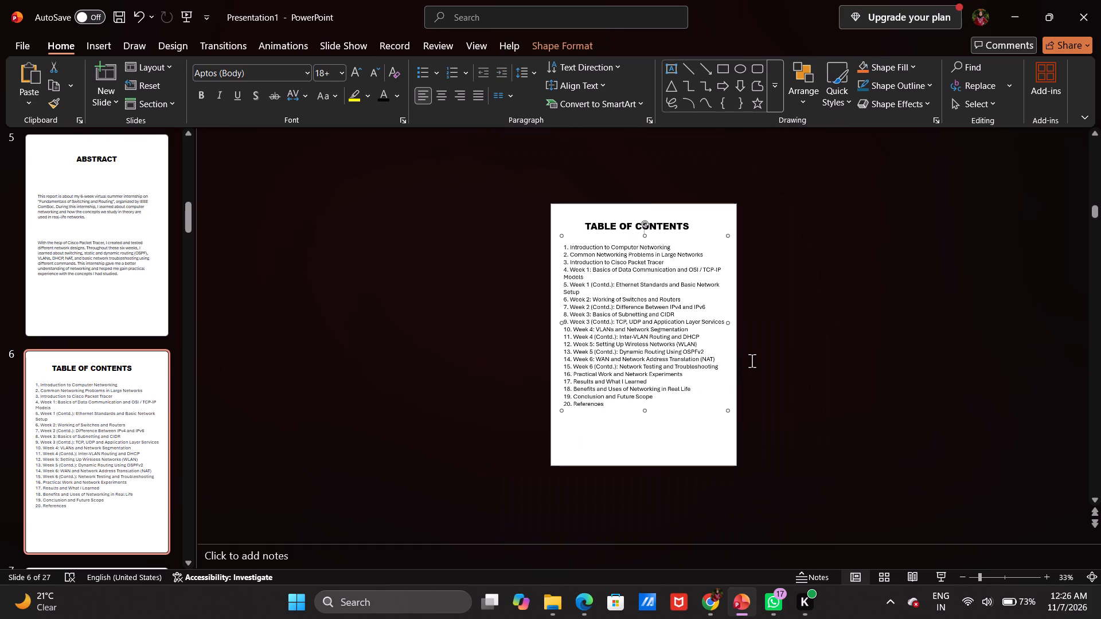
pyautogui.keyDown('ctrl'); pyautogui.scroll(2, 692, 285); pyautogui.keyUp('ctrl')
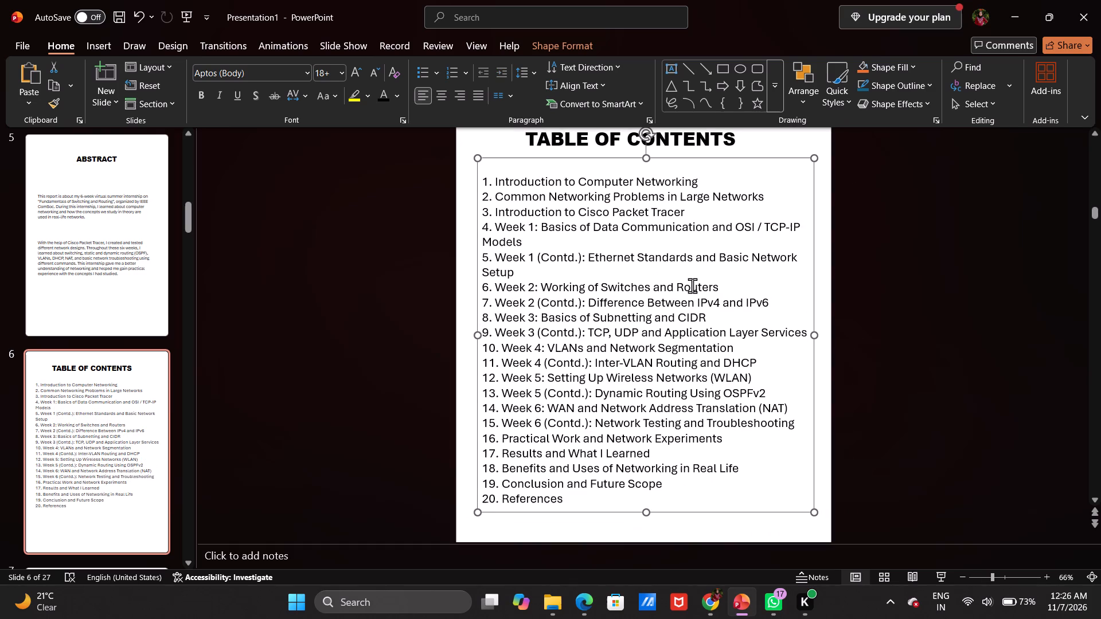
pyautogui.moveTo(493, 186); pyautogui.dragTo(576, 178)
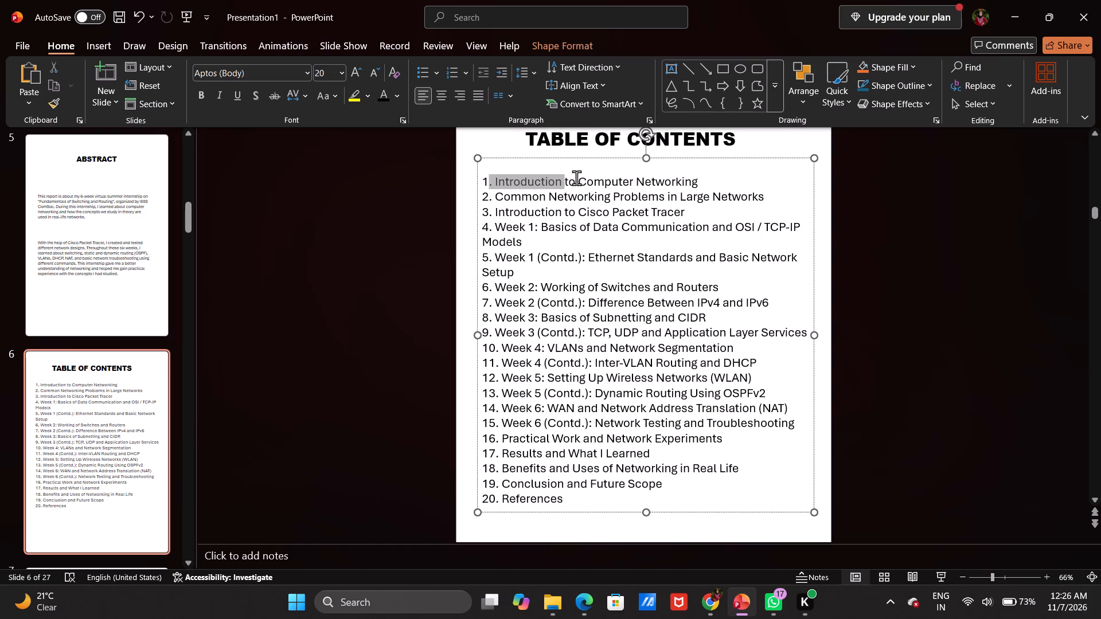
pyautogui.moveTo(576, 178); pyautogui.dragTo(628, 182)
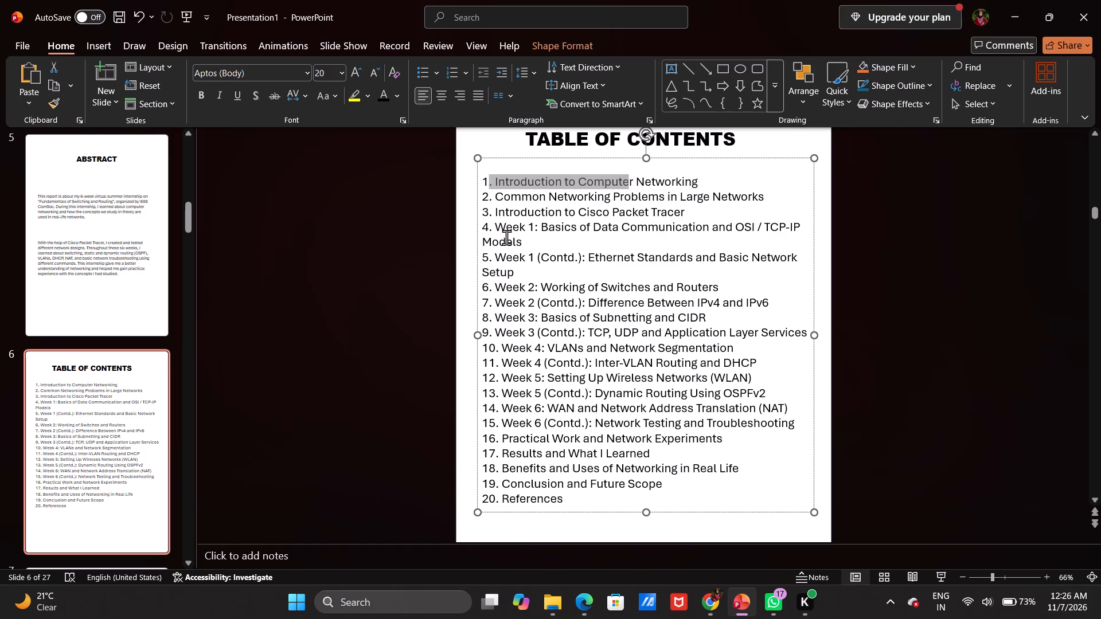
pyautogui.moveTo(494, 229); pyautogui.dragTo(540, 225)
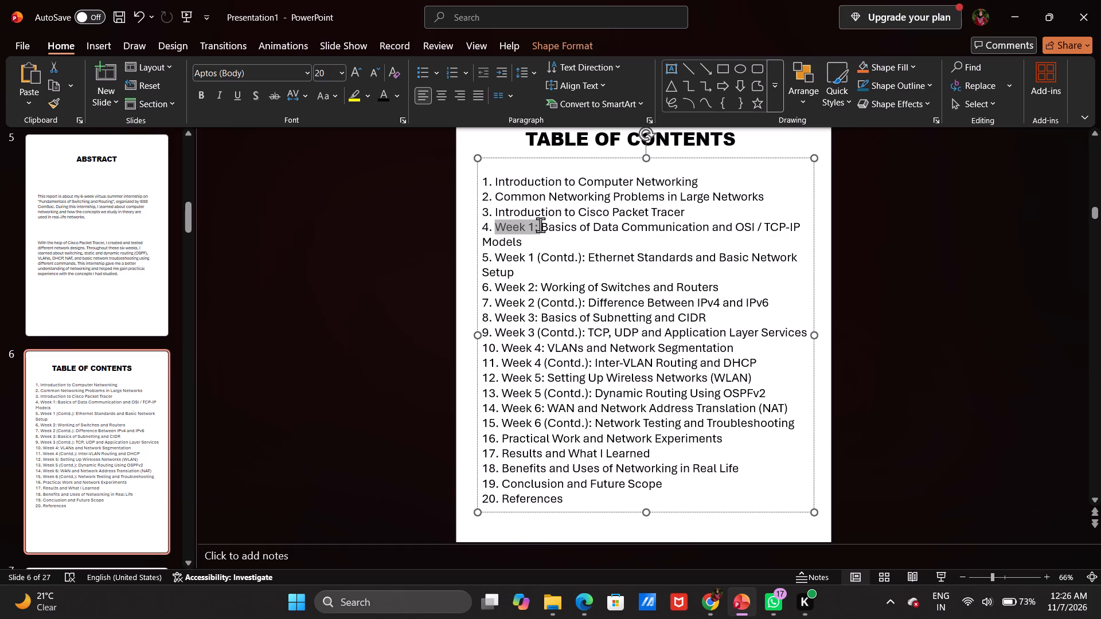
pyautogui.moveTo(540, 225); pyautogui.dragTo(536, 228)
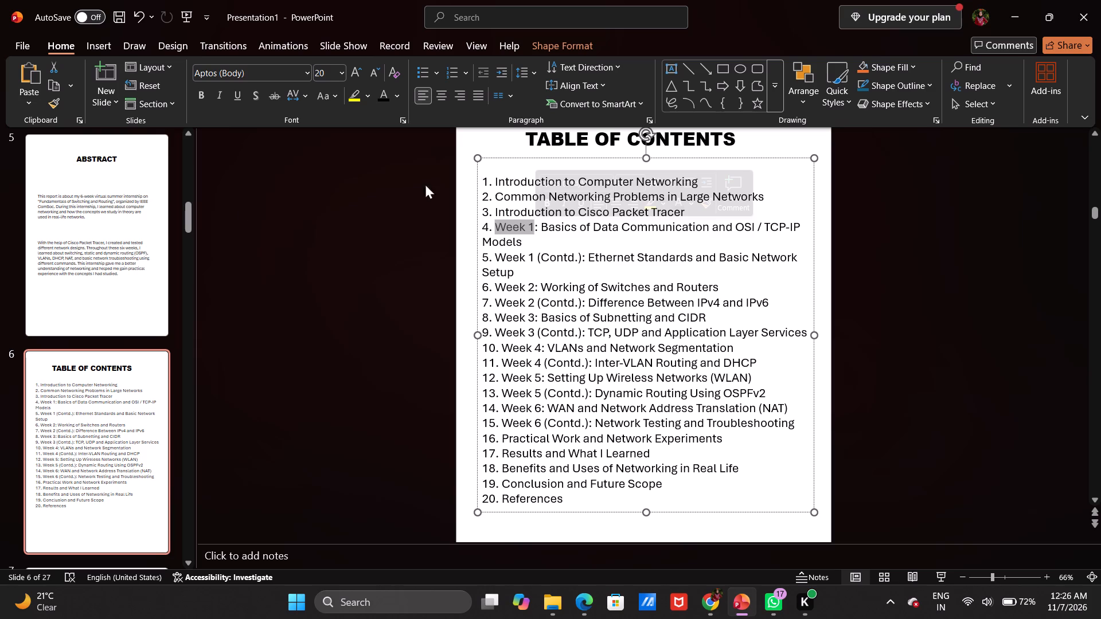
# Open the blank slide 7 for editing.
pyautogui.scroll(-1, 130, 284)
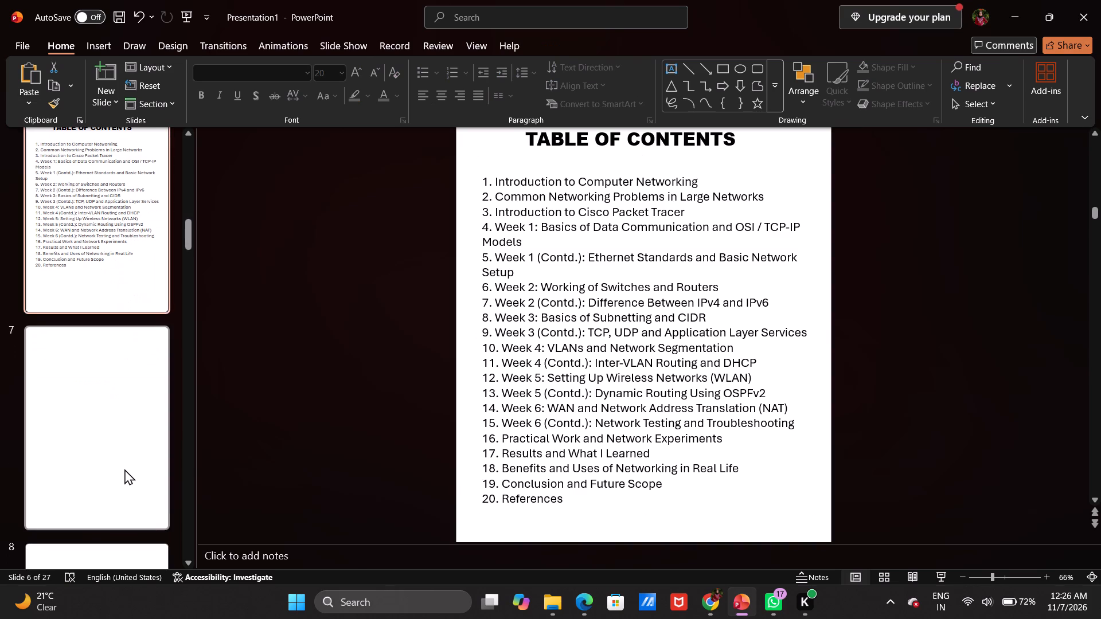
pyautogui.click(124, 469)
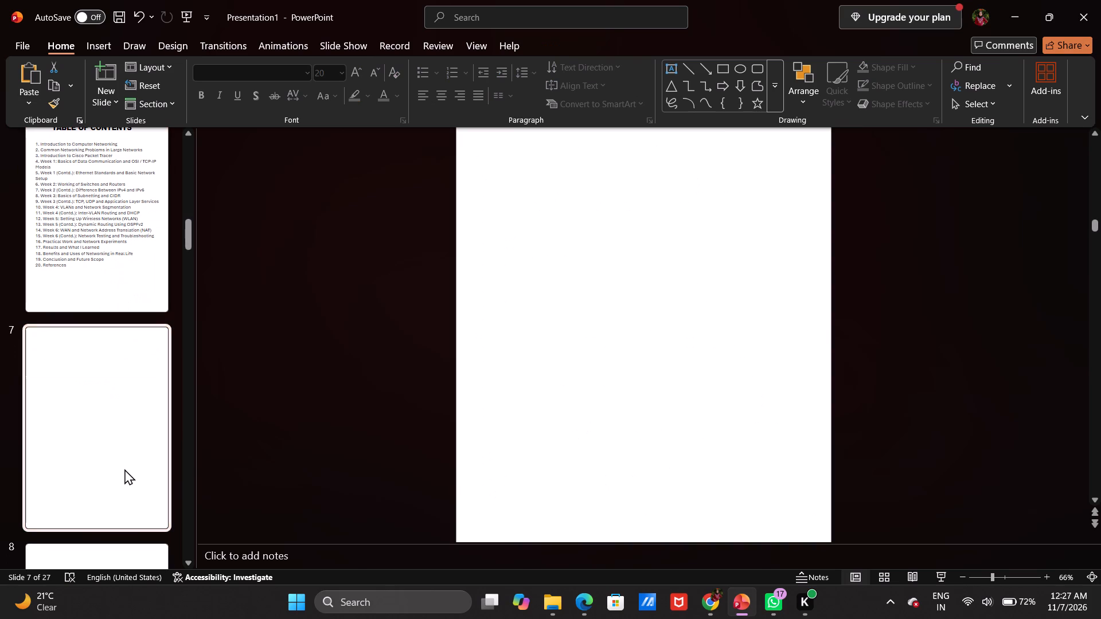
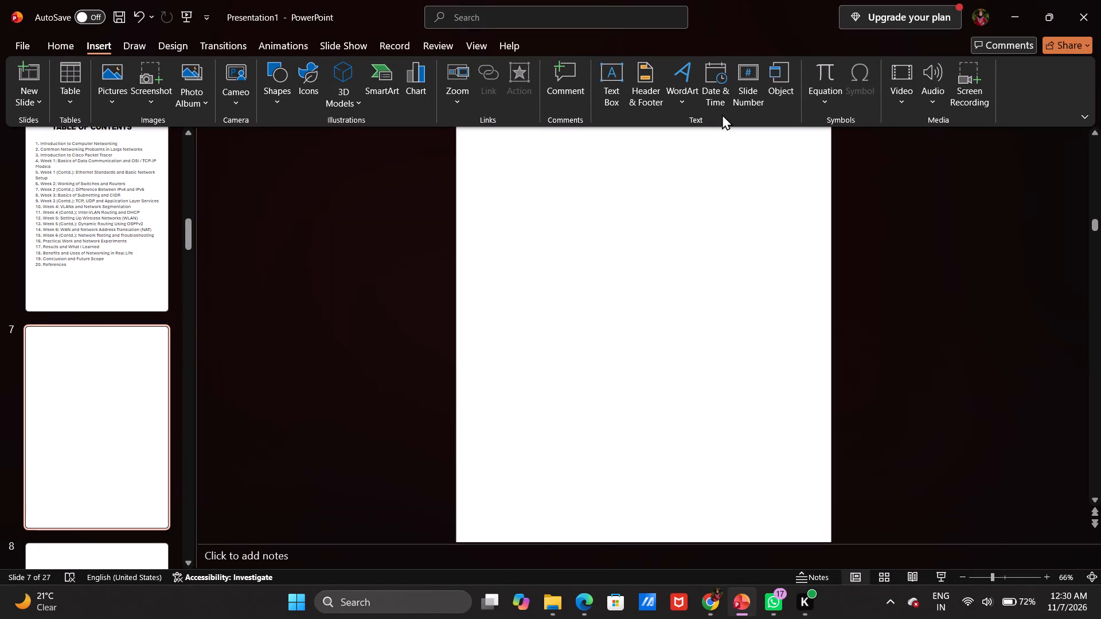
# Insert a text box on slide 7 and paste the copied Chapter 1 introduction to computer networking text into it.
pyautogui.click(614, 83)
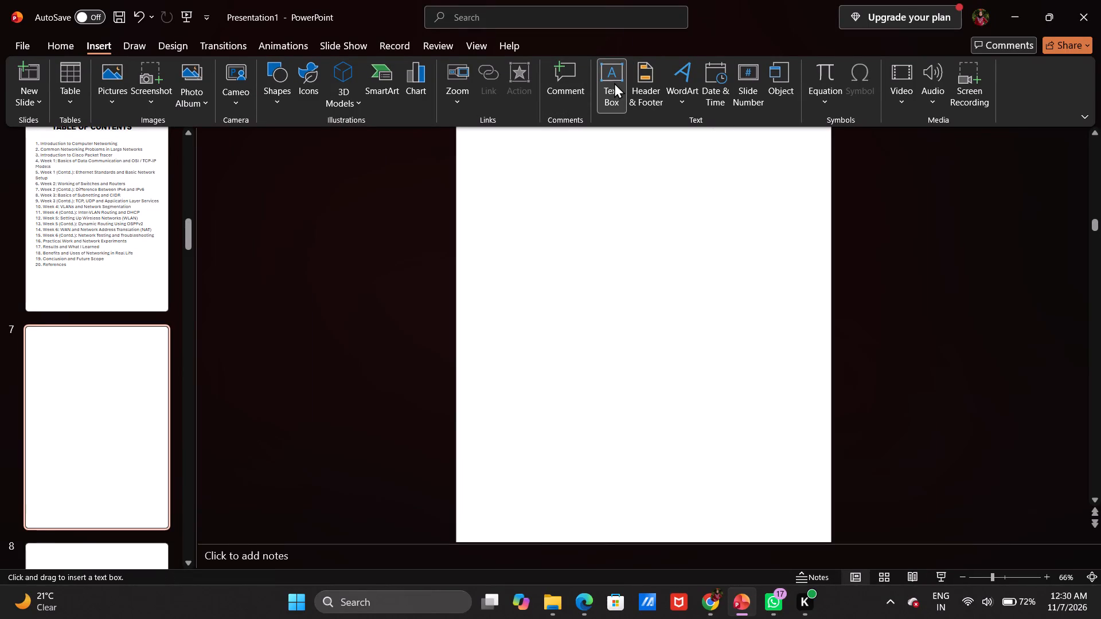
pyautogui.click(571, 225)
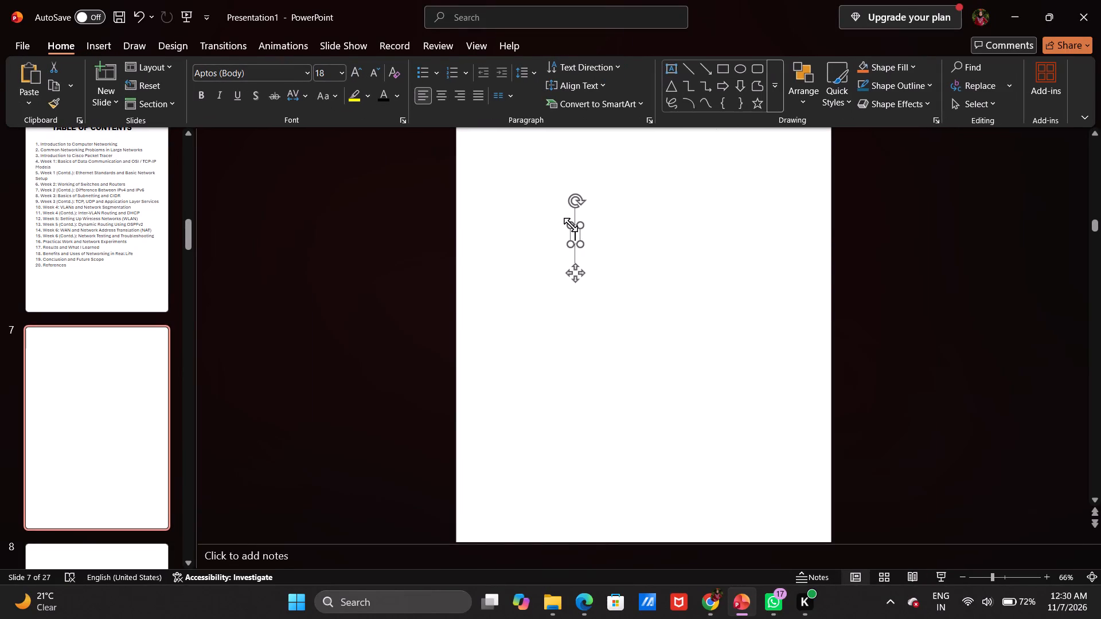
pyautogui.hotkey('ctrl', 'v')
# Resize the Chapter 1 text box so its text wraps within the page width, starting nearer the page's upper-left corner.
pyautogui.hscroll(-20, 1100, 268)
pyautogui.hscroll(-5, 1100, 268)
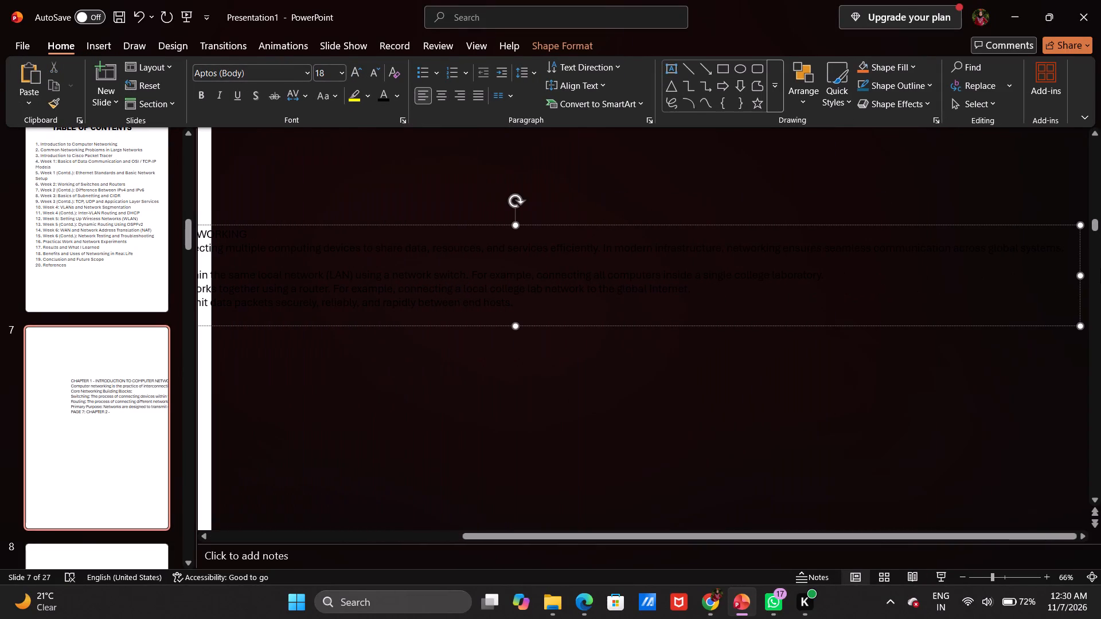
pyautogui.hscroll(-7, 1100, 268)
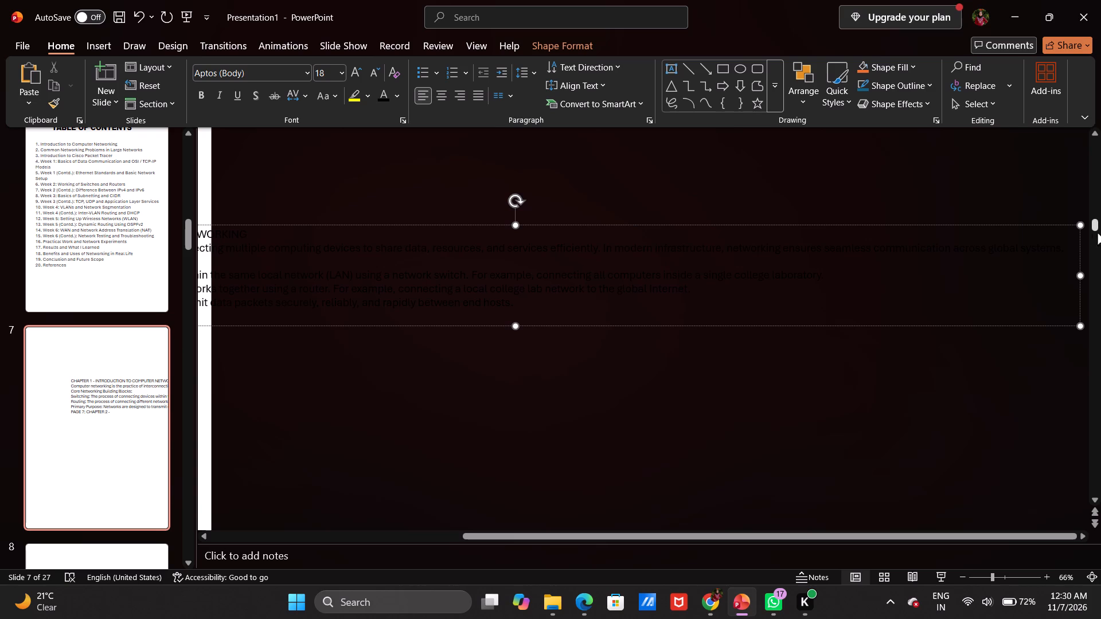
pyautogui.moveTo(1082, 277); pyautogui.dragTo(189, 377)
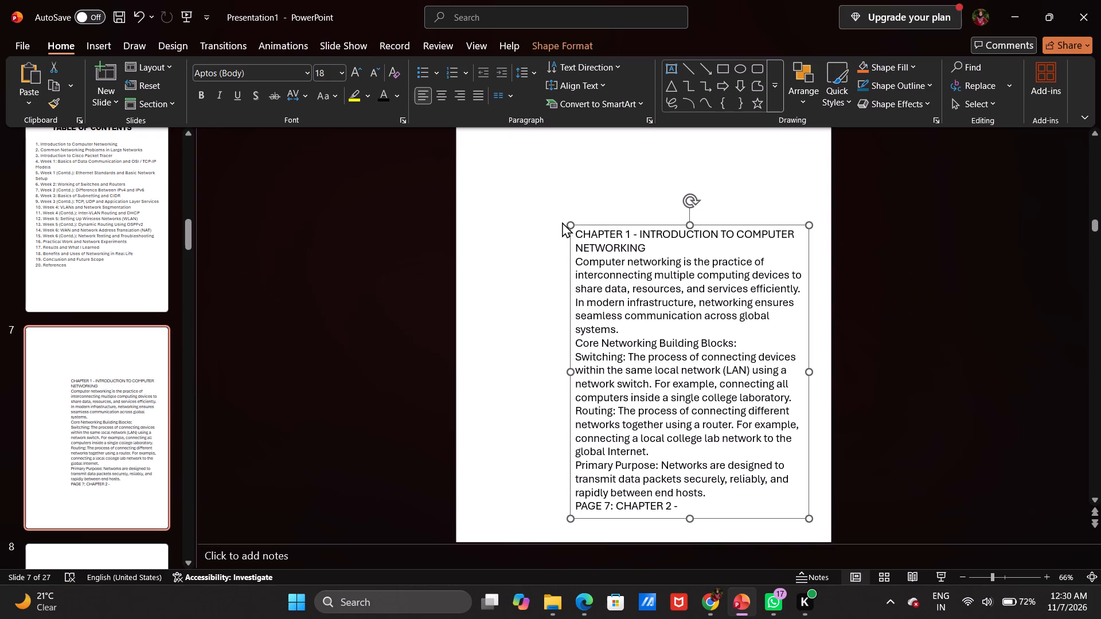
pyautogui.moveTo(571, 225); pyautogui.dragTo(493, 179)
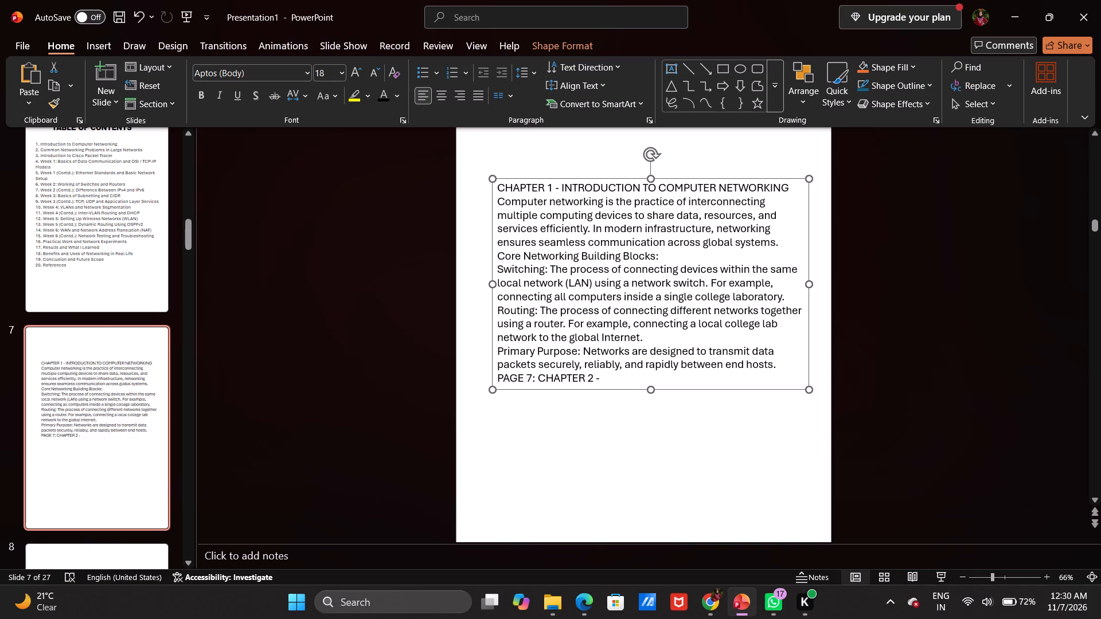
# Delete the stray last line "PAGE 7: CHAPTER 2 -" from the Chapter 1 text.
pyautogui.moveTo(612, 381); pyautogui.dragTo(475, 379)
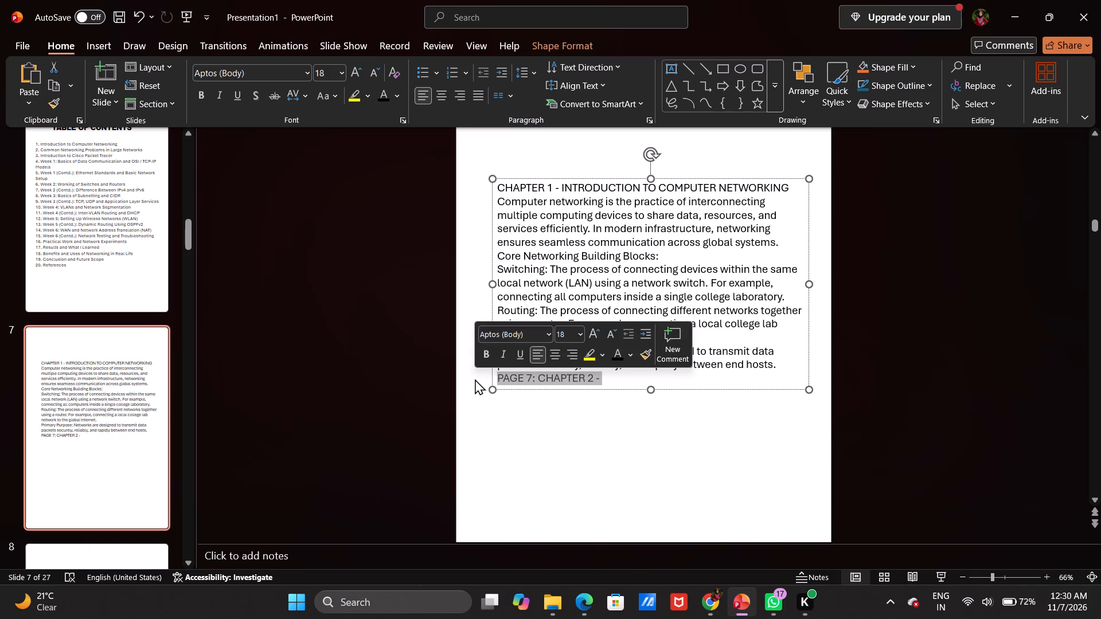
pyautogui.press('BackSpace')
# Format the heading "CHAPTER 1 - INTRODUCTION TO COMPUTER NETWORKING" in Arial Black at size 28.
pyautogui.moveTo(791, 189); pyautogui.dragTo(488, 186)
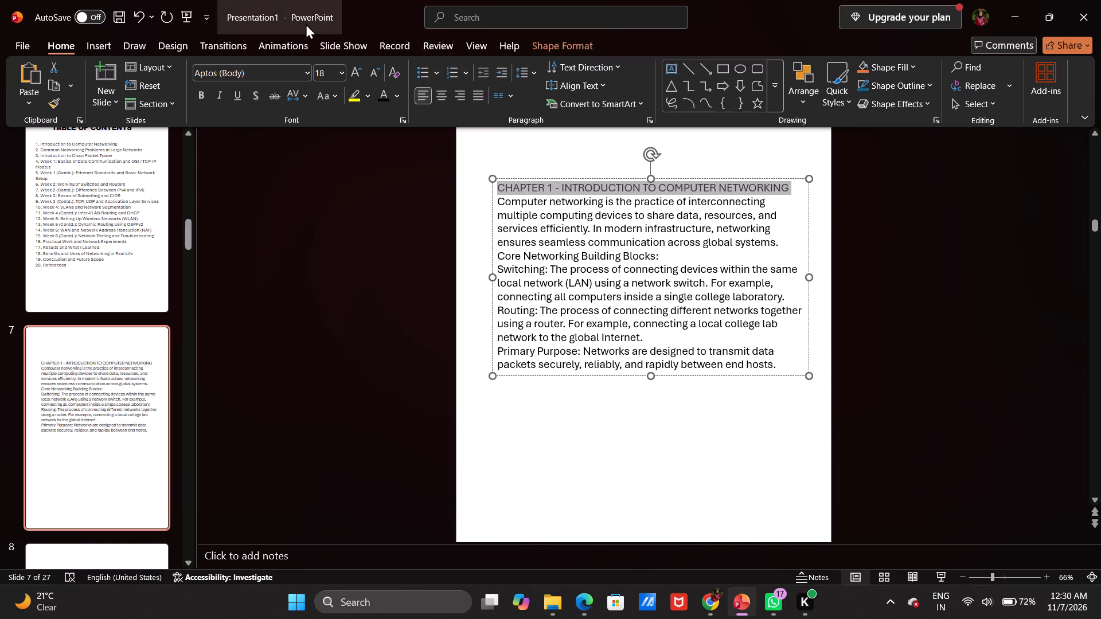
pyautogui.click(309, 72)
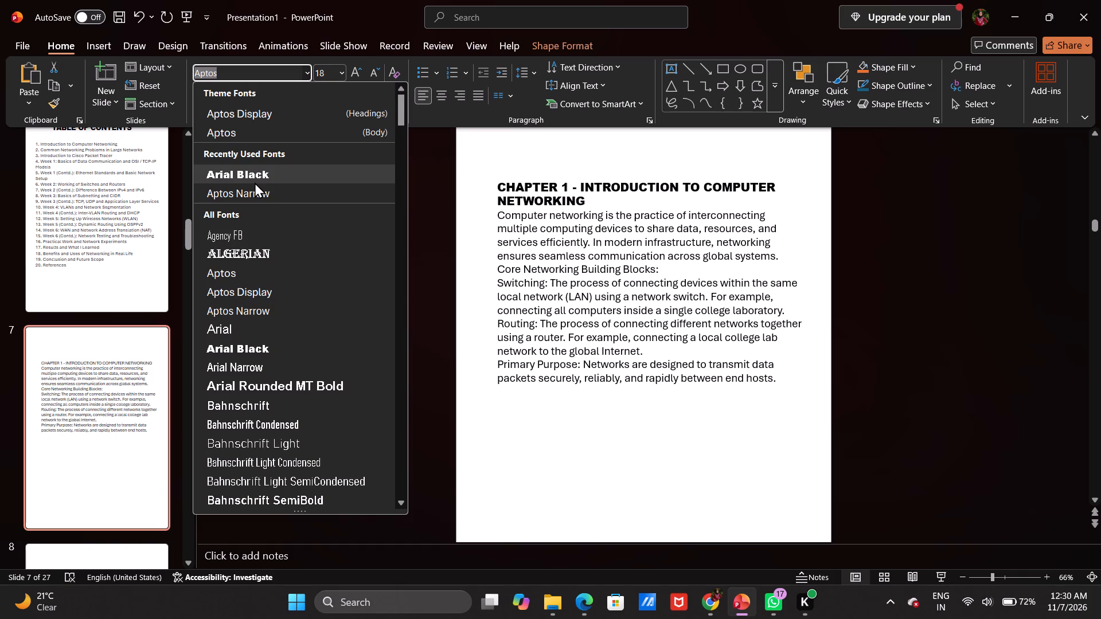
pyautogui.click(255, 182)
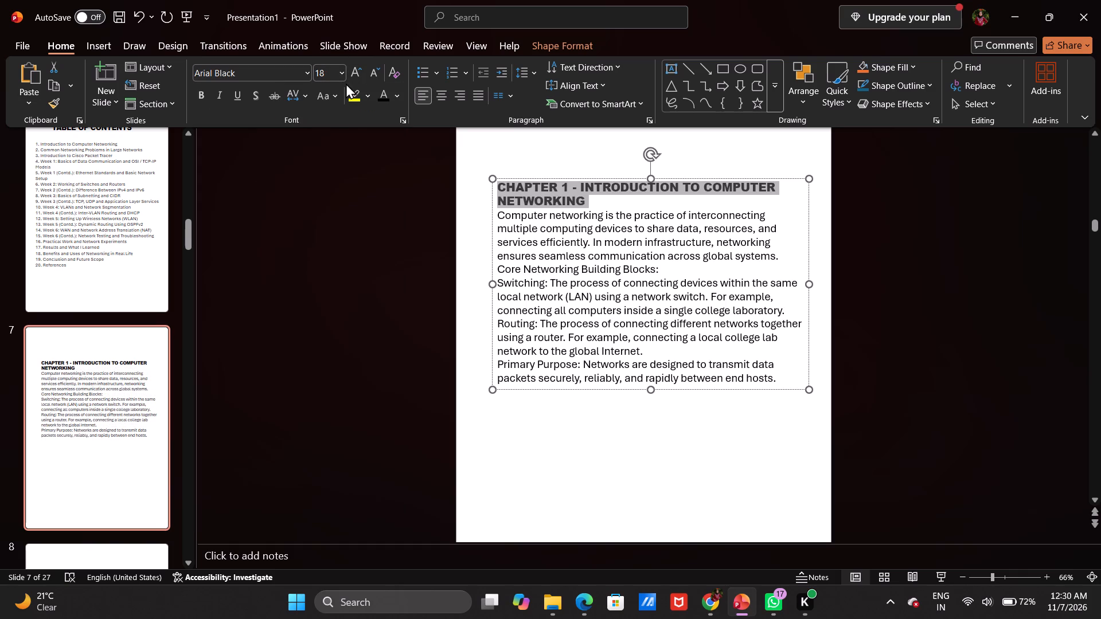
pyautogui.click(345, 76)
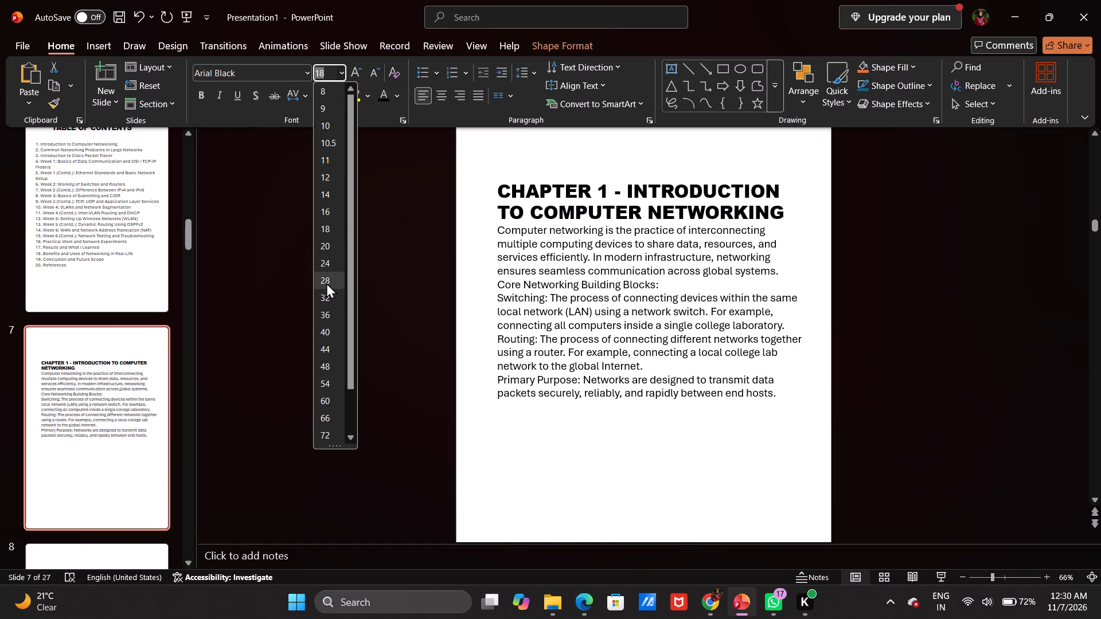
pyautogui.click(326, 283)
# Add three blank lines between the Chapter 1 heading and the body text.
pyautogui.click(795, 214)
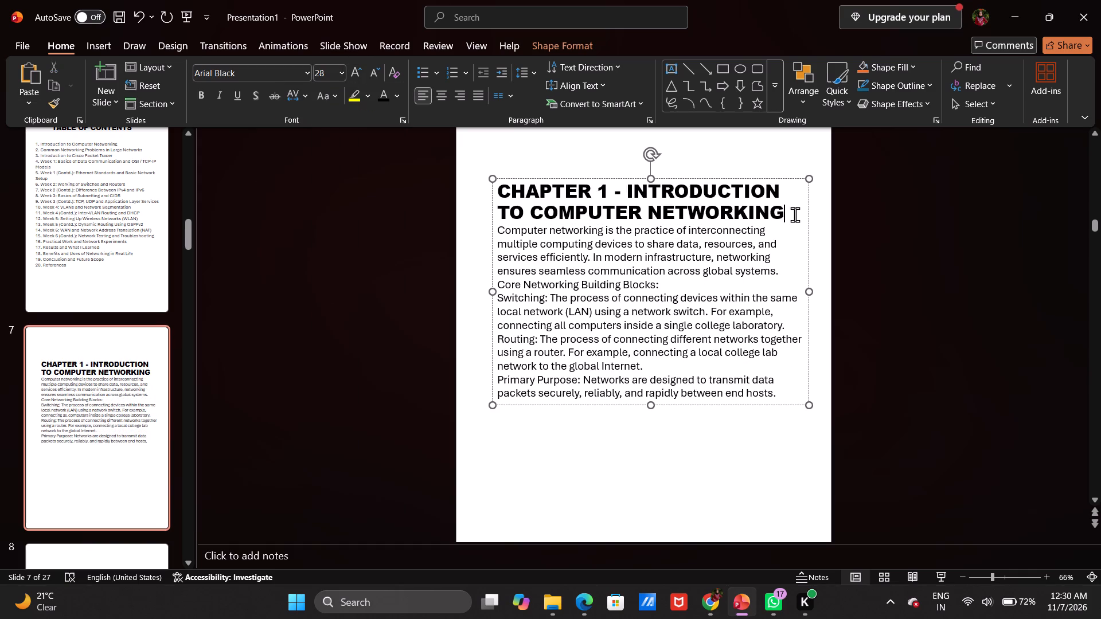
pyautogui.press('Return')
pyautogui.press('Return')
pyautogui.press('Return')
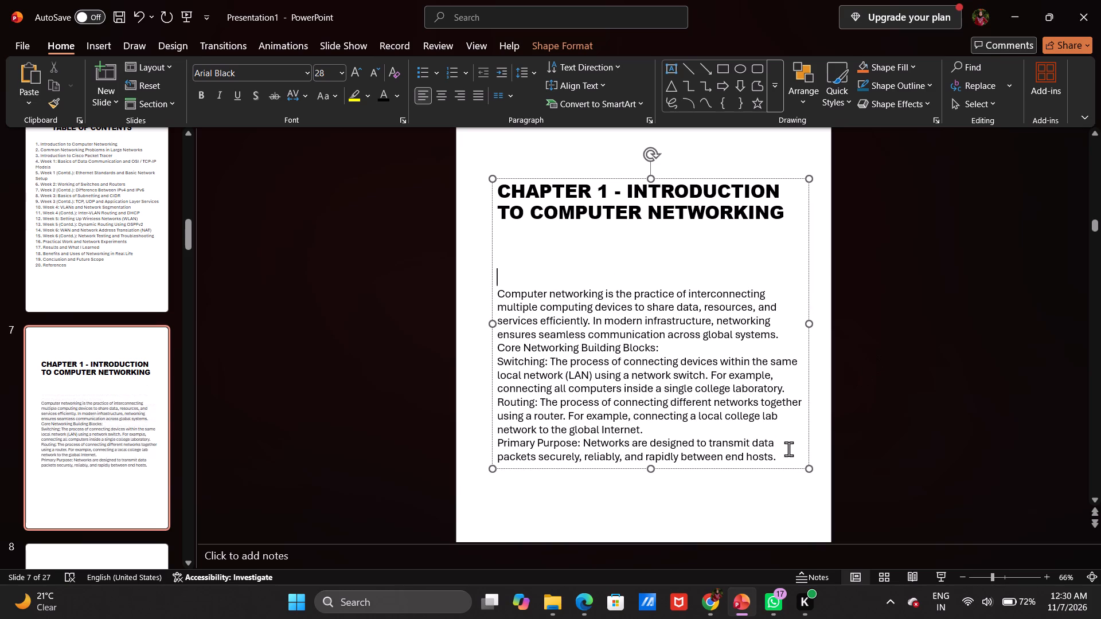
# Set the font size of the Chapter 1 body text below the heading to 20.
pyautogui.moveTo(783, 460); pyautogui.dragTo(489, 270)
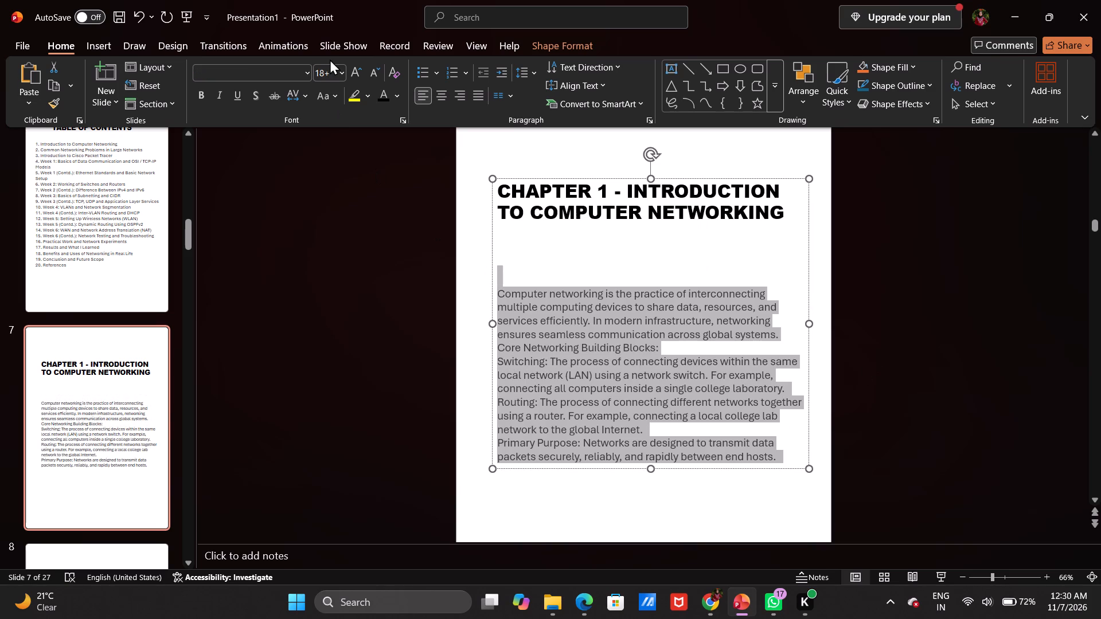
pyautogui.click(339, 62)
pyautogui.click(342, 75)
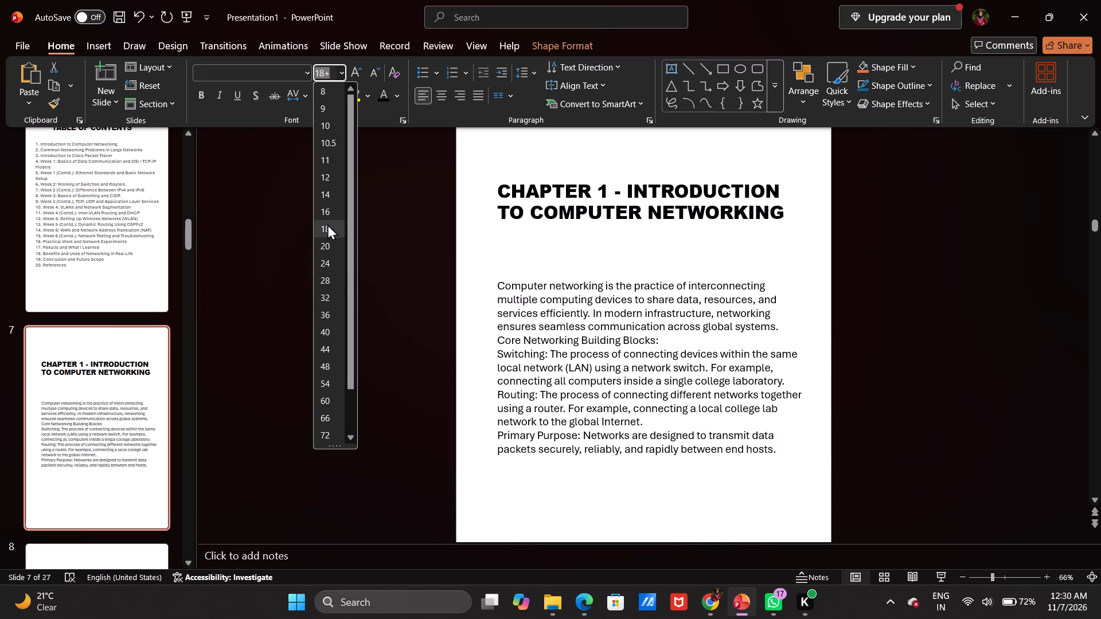
pyautogui.click(327, 248)
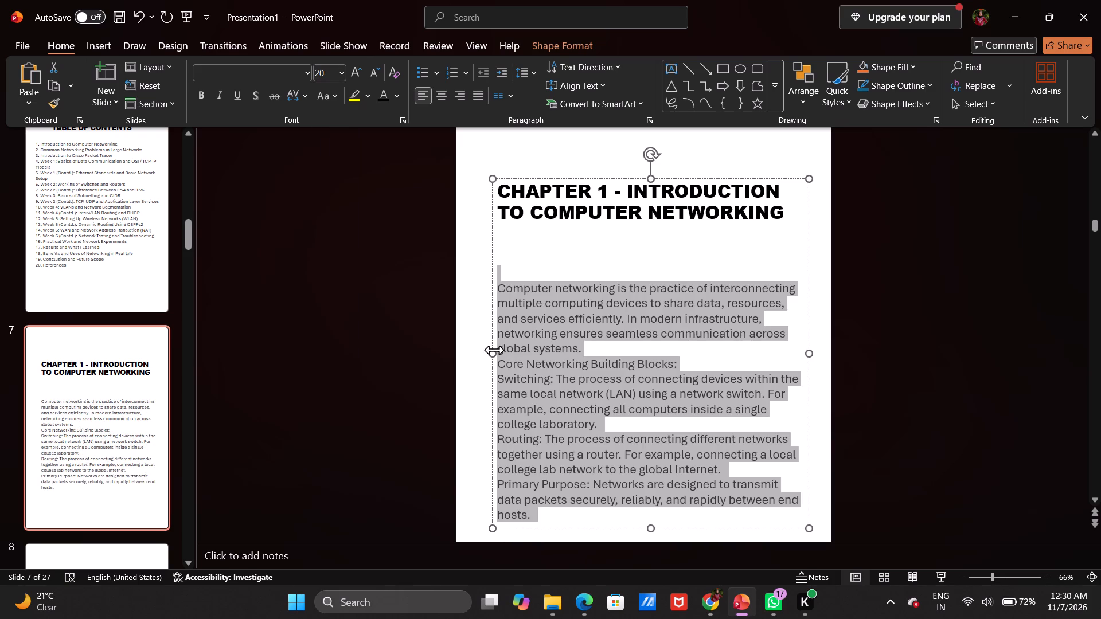
# Widen the Chapter 1 text box slightly toward the page's left edge.
pyautogui.moveTo(493, 350); pyautogui.dragTo(486, 350)
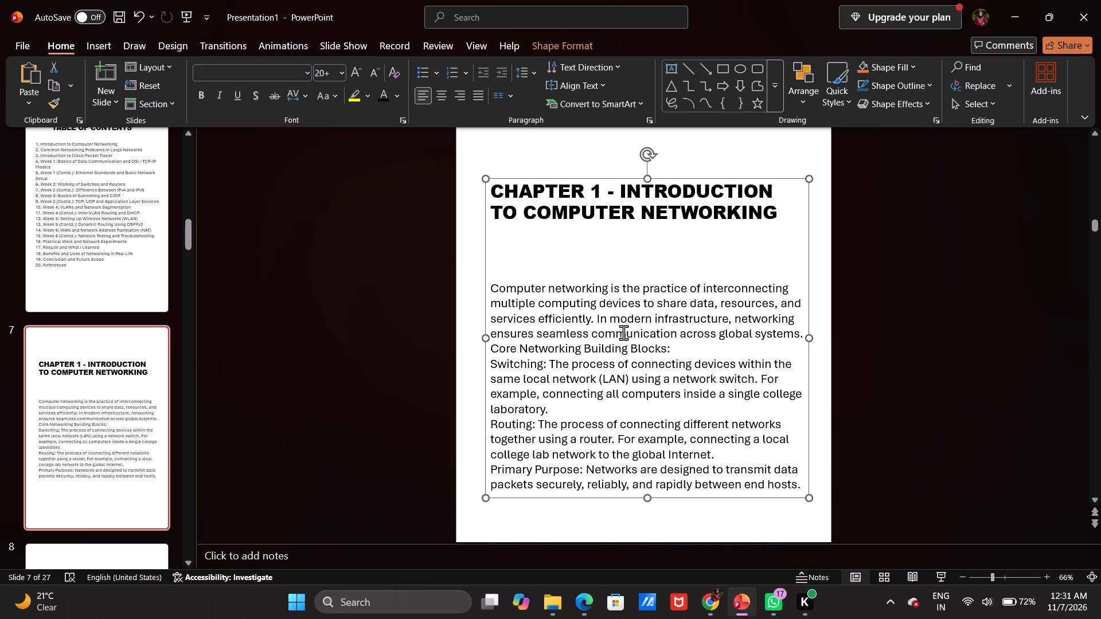
# Open the blank slide 8 for editing.
pyautogui.scroll(-1, 117, 395)
pyautogui.scroll(3, 117, 395)
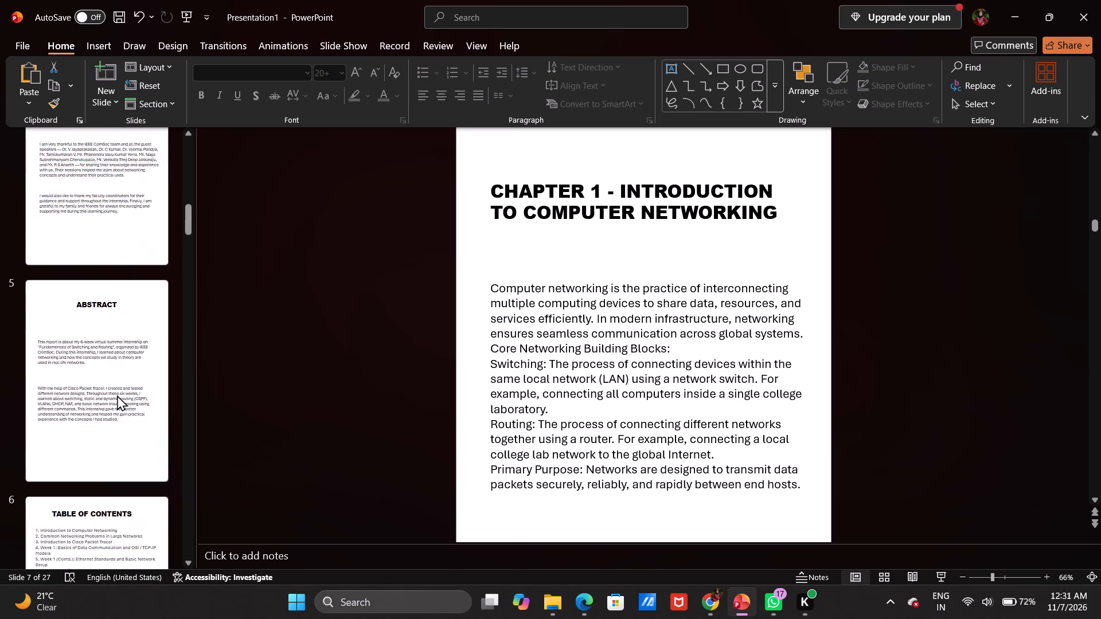
pyautogui.scroll(3, 117, 395)
pyautogui.scroll(-1, 117, 395)
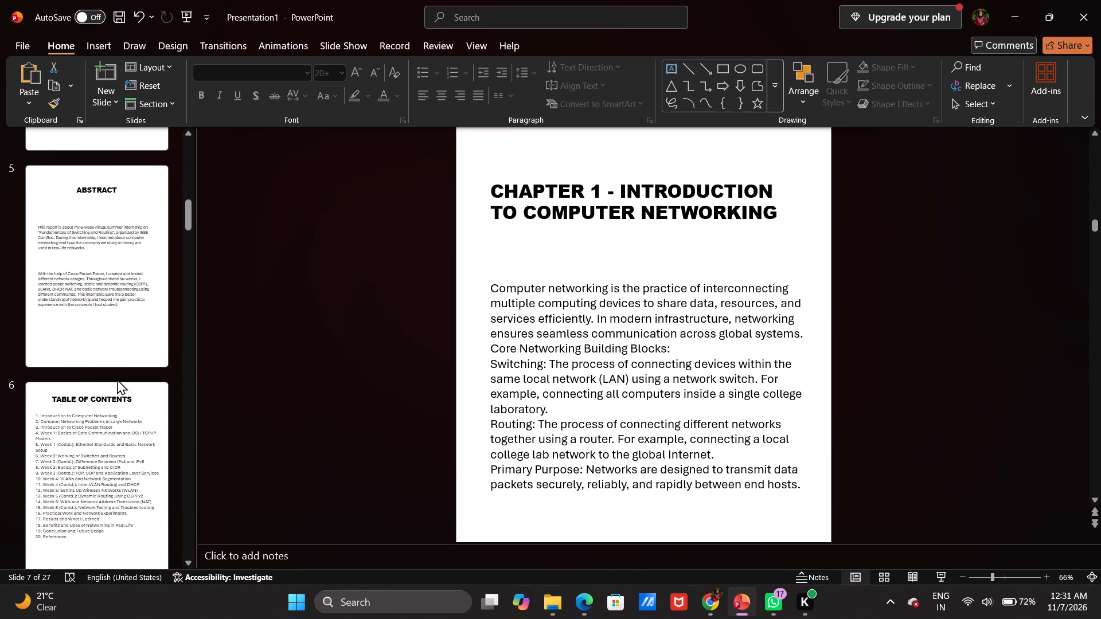
pyautogui.scroll(-1, 117, 379)
pyautogui.click(105, 373)
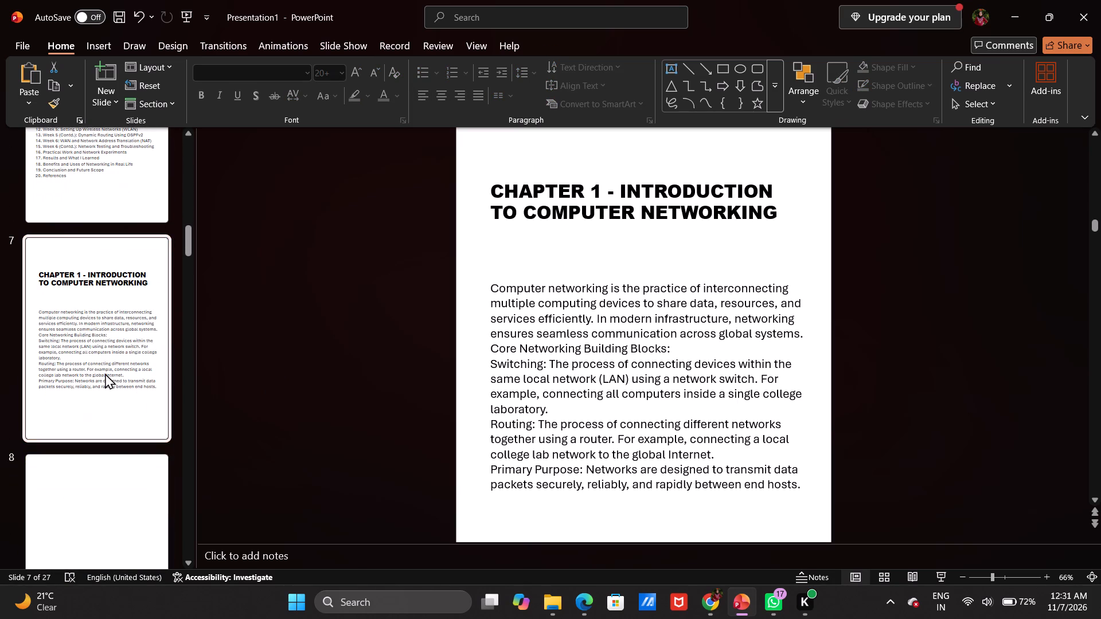
pyautogui.click(92, 522)
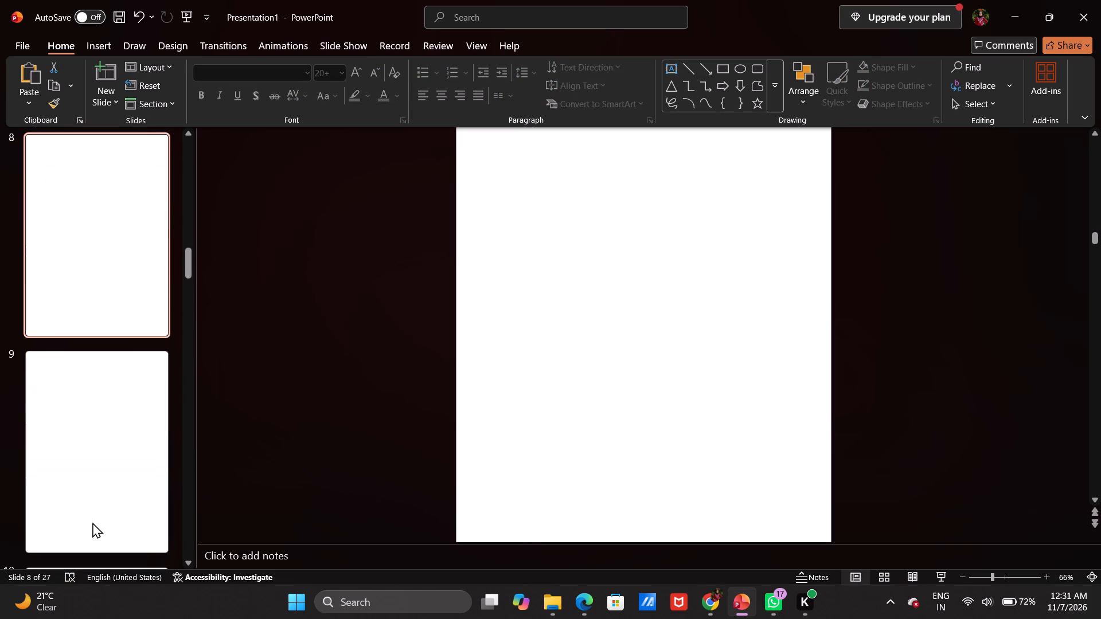
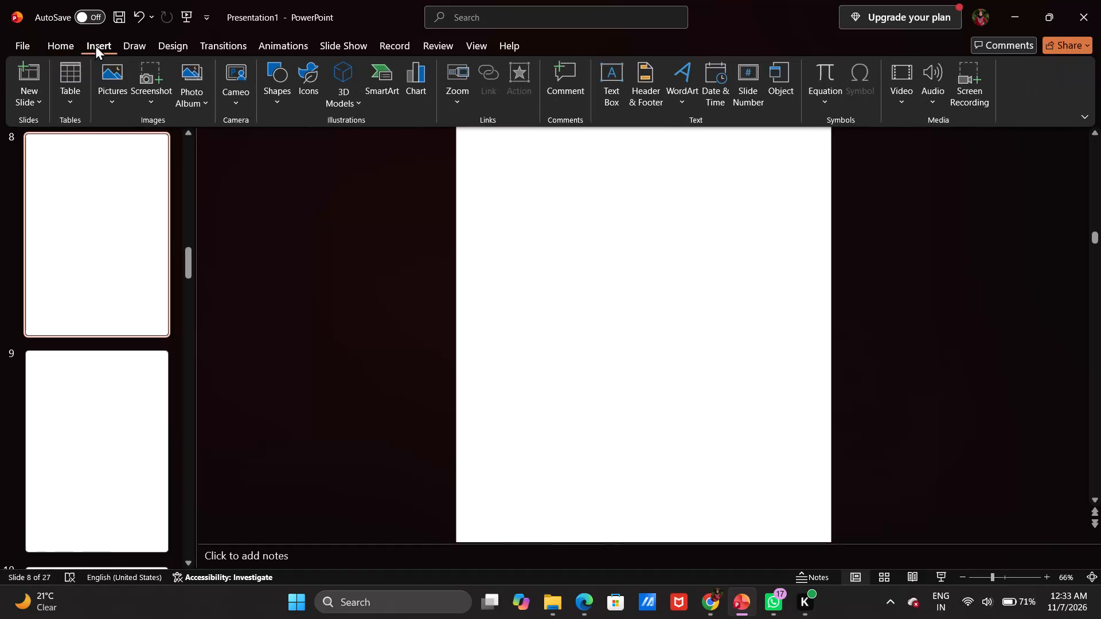
# Insert a text box on slide 8 and paste the copied Chapter 2 problem statement text into it.
pyautogui.click(604, 74)
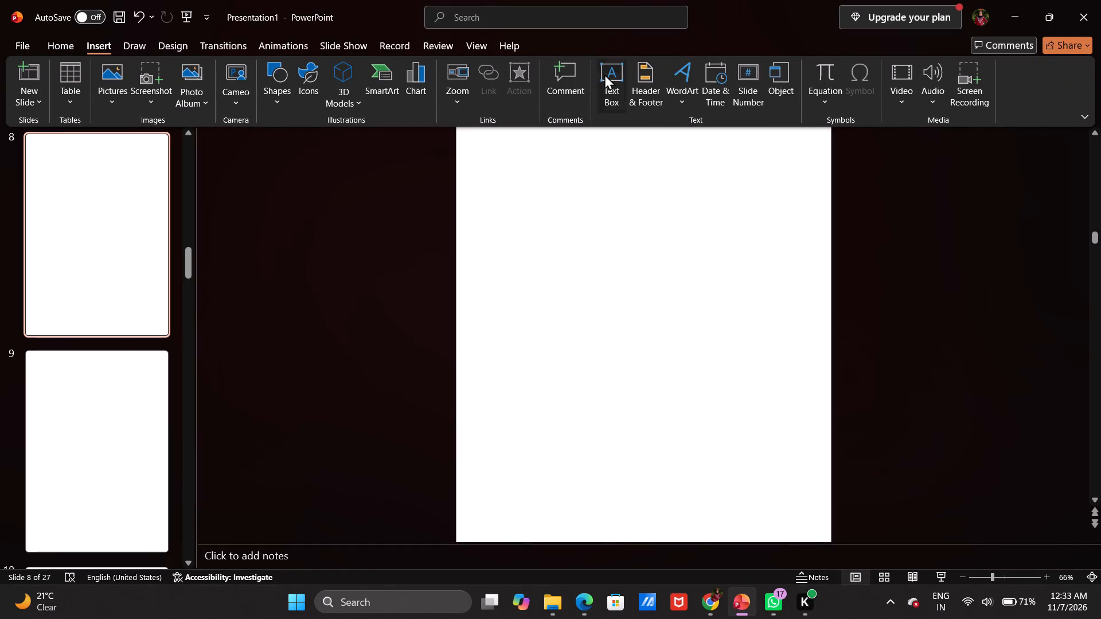
pyautogui.click(565, 204)
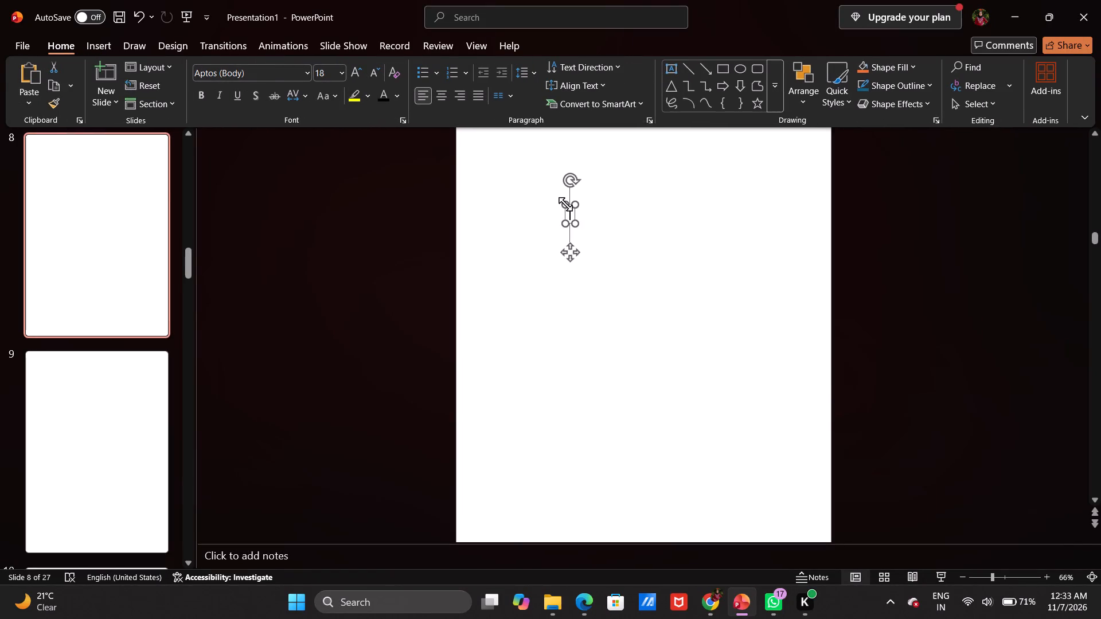
pyautogui.hotkey('ctrl', 'v')
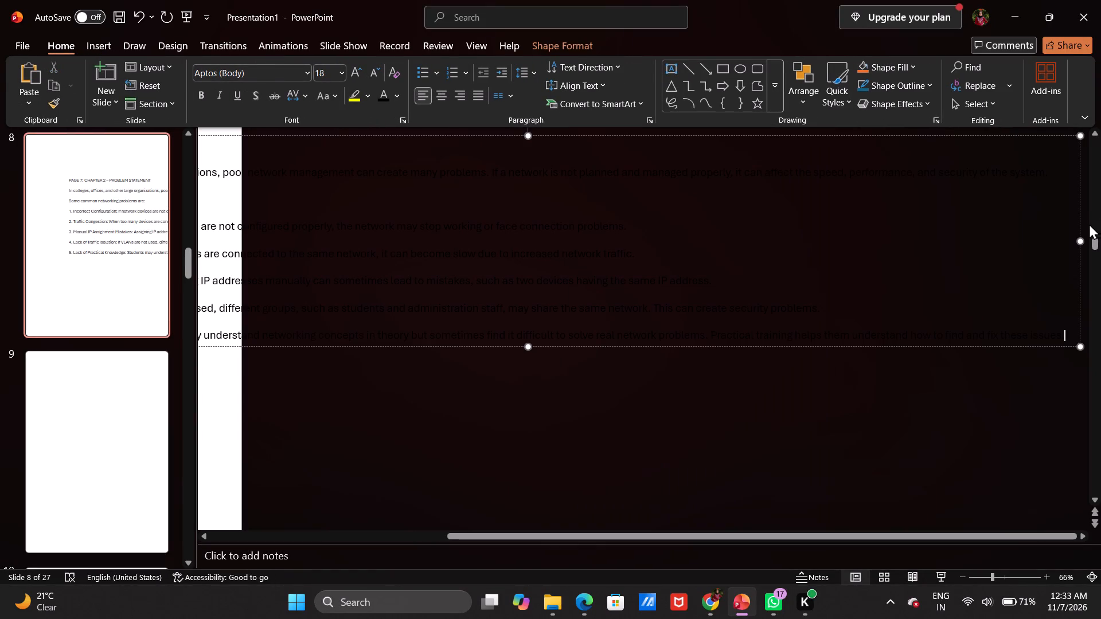
# Resize the Chapter 2 text box to fit within the page width, leaving narrow side margins.
pyautogui.moveTo(1079, 242); pyautogui.dragTo(157, 279)
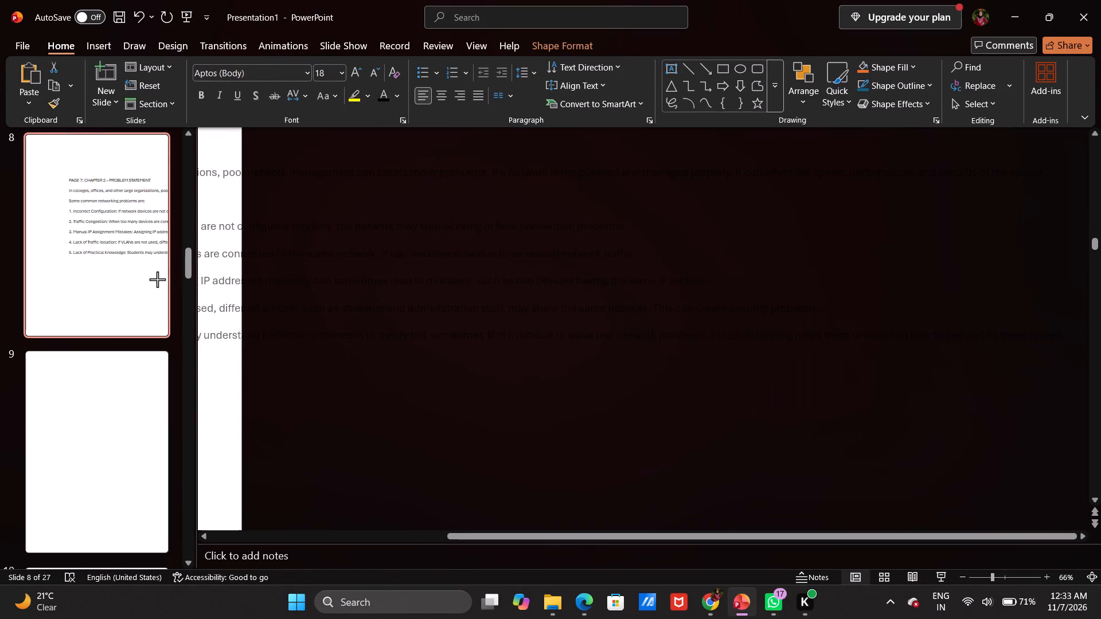
pyautogui.moveTo(157, 279); pyautogui.dragTo(232, 269)
pyautogui.moveTo(567, 366); pyautogui.dragTo(518, 367)
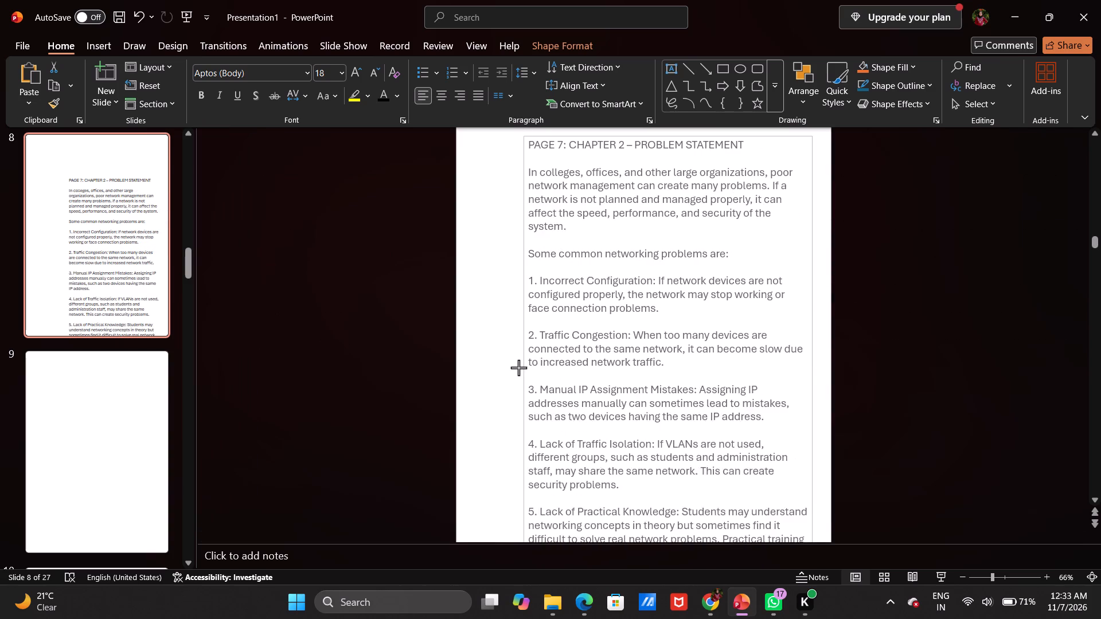
pyautogui.moveTo(518, 367); pyautogui.dragTo(478, 339)
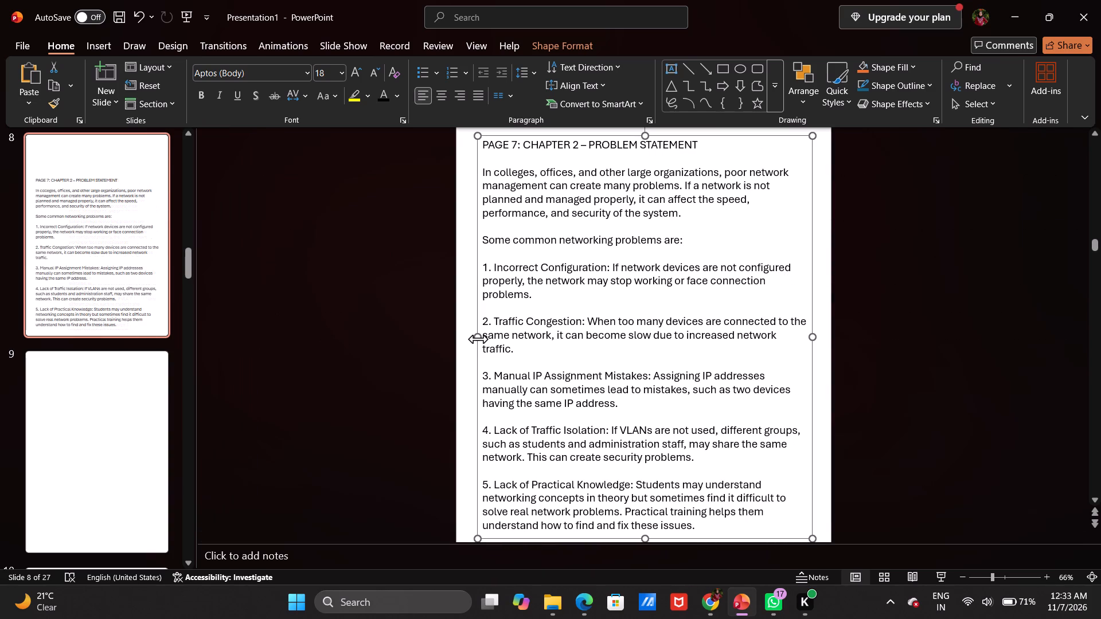
# Move the Chapter 2 text box slightly up the page on slide 8.
pyautogui.scroll(-3, 478, 339)
pyautogui.scroll(1, 478, 339)
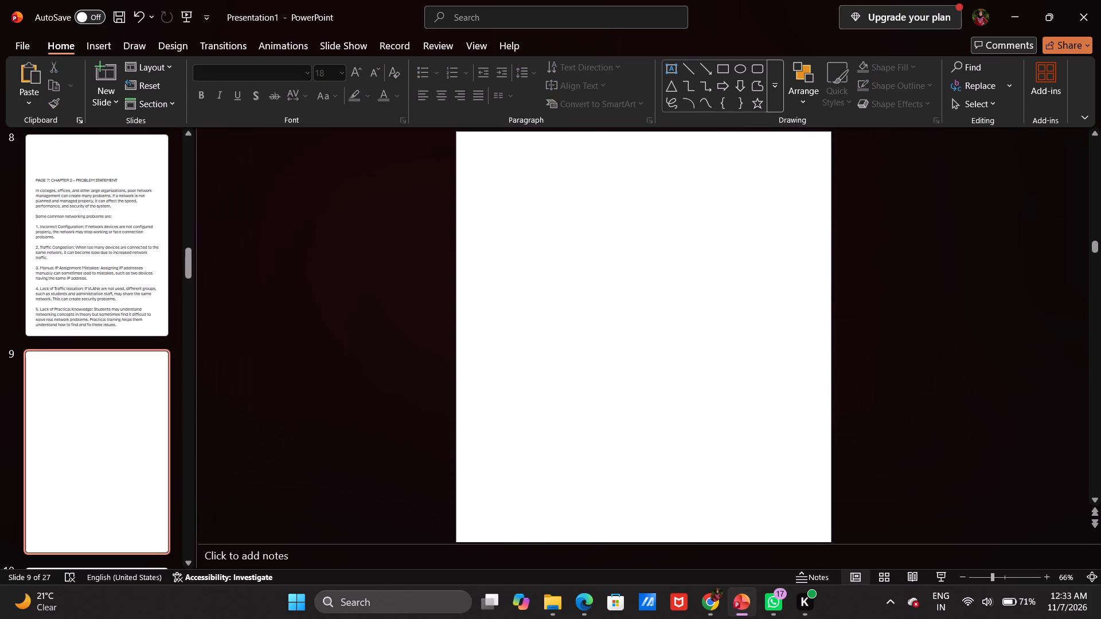
pyautogui.scroll(2, 478, 339)
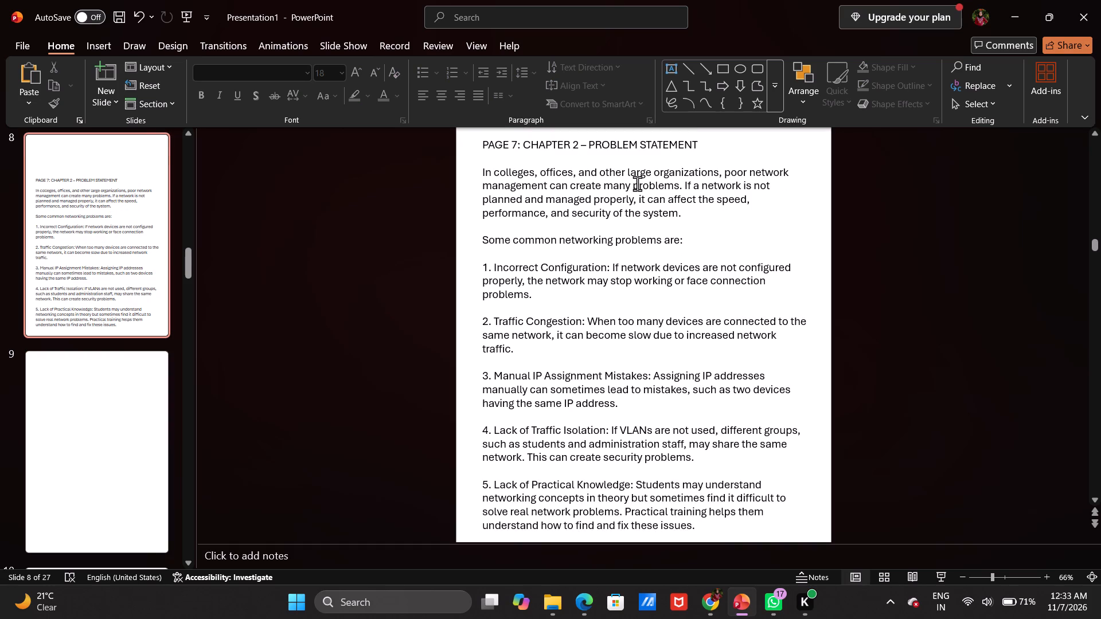
pyautogui.moveTo(698, 147); pyautogui.dragTo(624, 148)
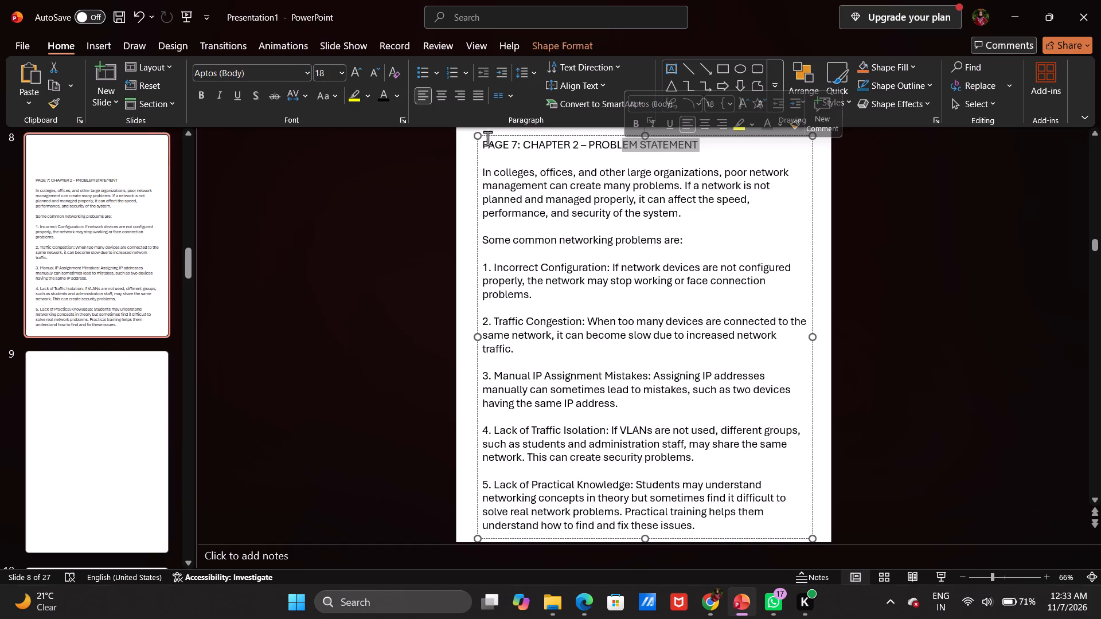
pyautogui.moveTo(489, 135); pyautogui.dragTo(491, 100)
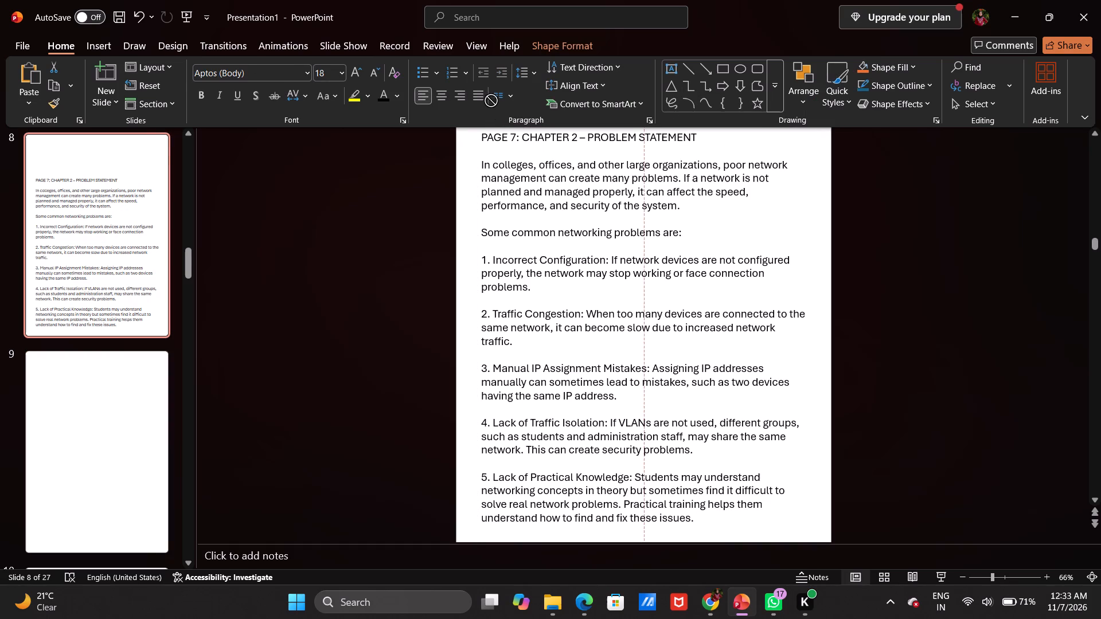
pyautogui.moveTo(491, 100); pyautogui.dragTo(512, 38)
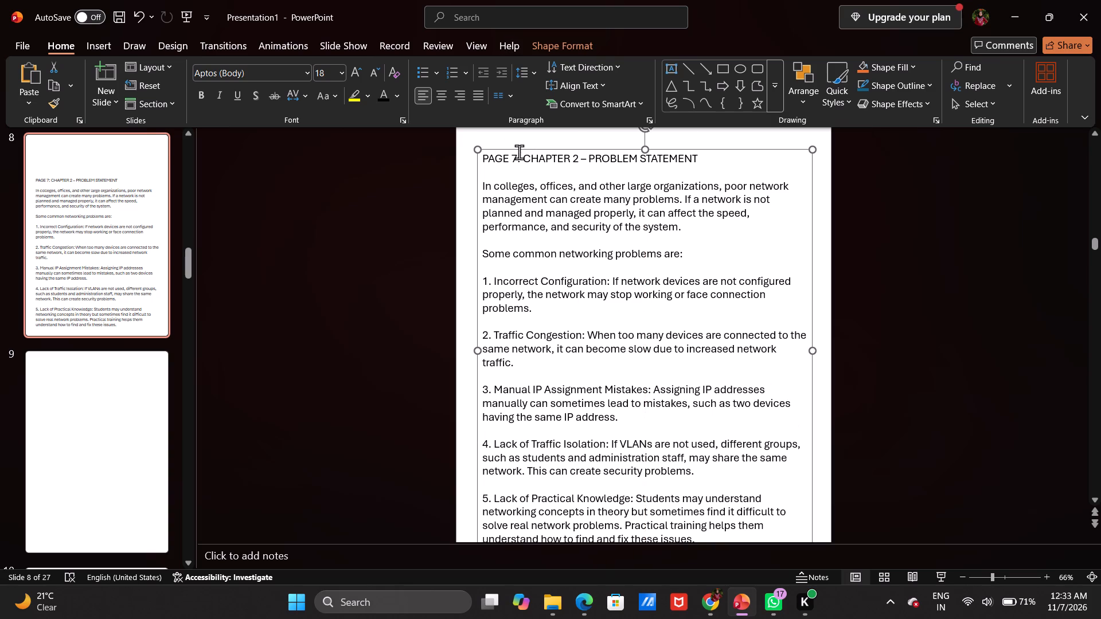
pyautogui.moveTo(494, 150); pyautogui.dragTo(497, 89)
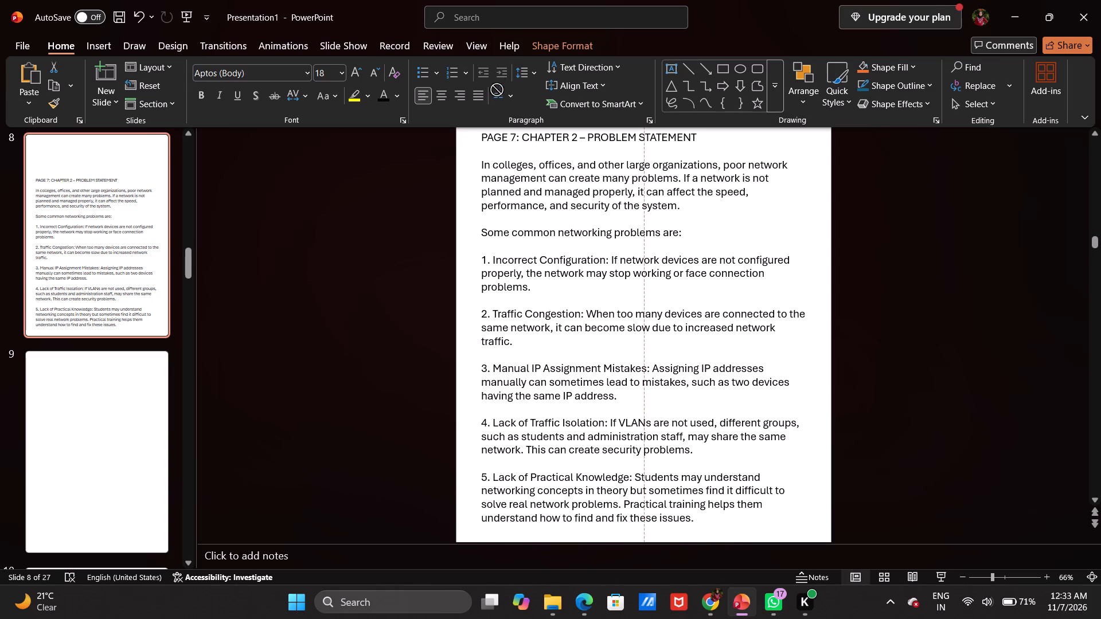
pyautogui.moveTo(497, 89); pyautogui.dragTo(498, 72)
pyautogui.moveTo(499, 161); pyautogui.dragTo(501, 116)
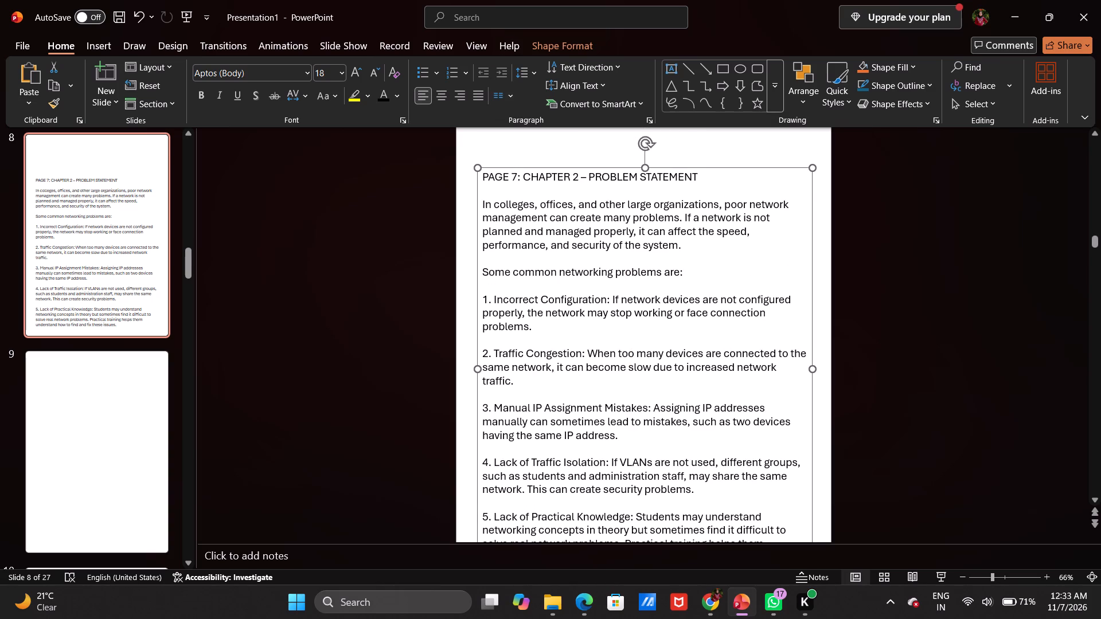
pyautogui.moveTo(512, 167); pyautogui.dragTo(513, 134)
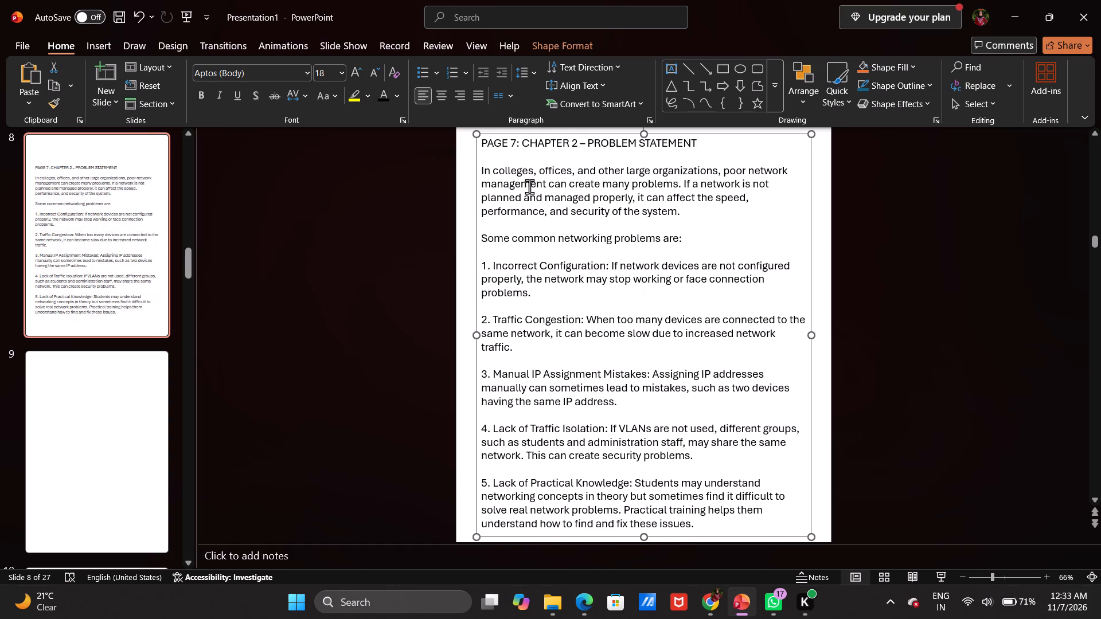
# Move the Chapter 2 text box further up so its heading sits just below the page's top edge.
pyautogui.scroll(1, 529, 186)
pyautogui.hscroll(-1, 1008, 260)
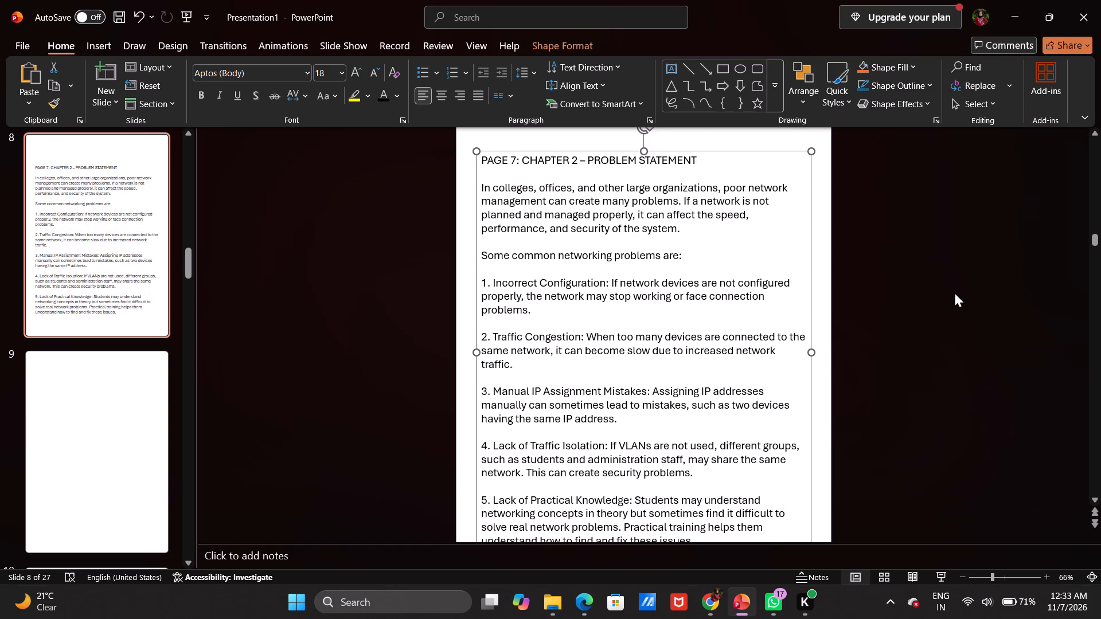
pyautogui.hscroll(-1, 954, 292)
pyautogui.keyDown('ctrl'); pyautogui.scroll(3, 731, 269); pyautogui.keyUp('ctrl')
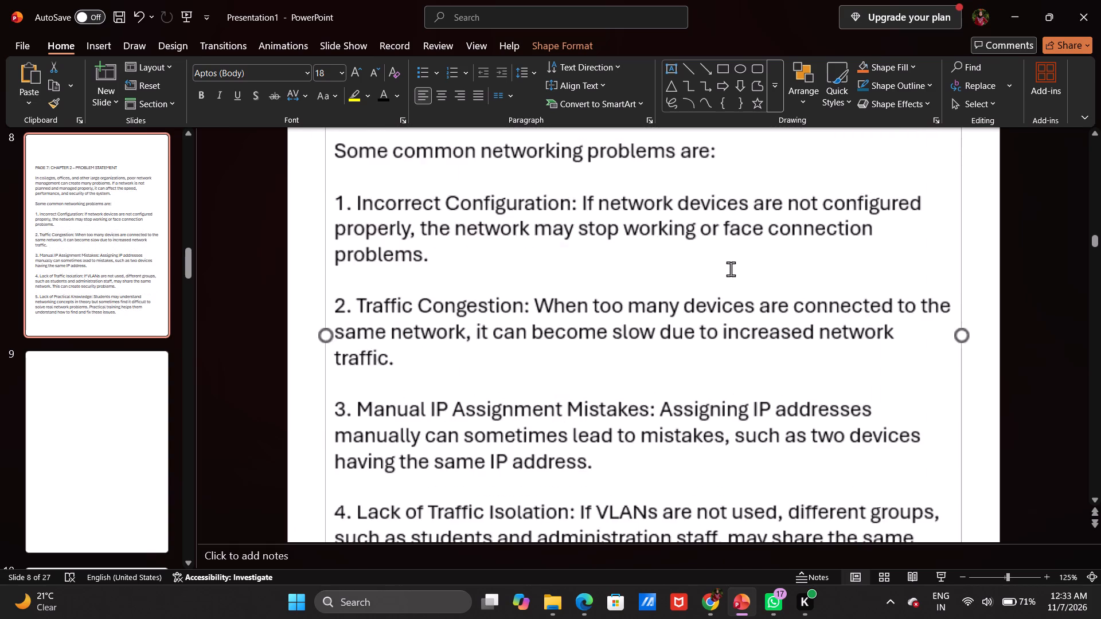
pyautogui.scroll(7, 731, 269)
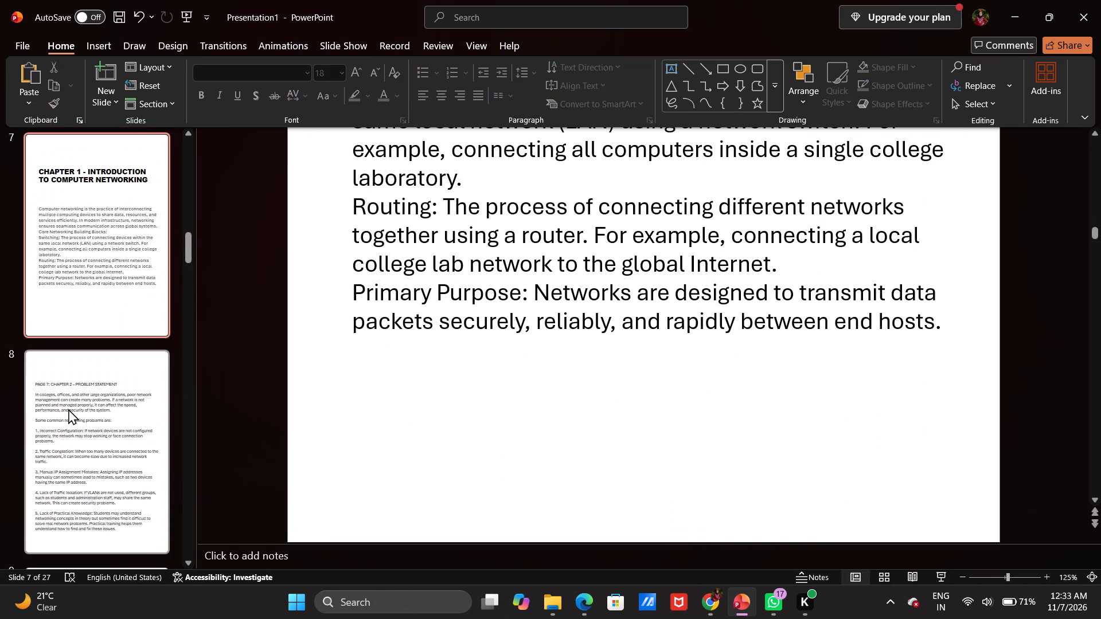
pyautogui.click(66, 410)
pyautogui.scroll(2, 366, 354)
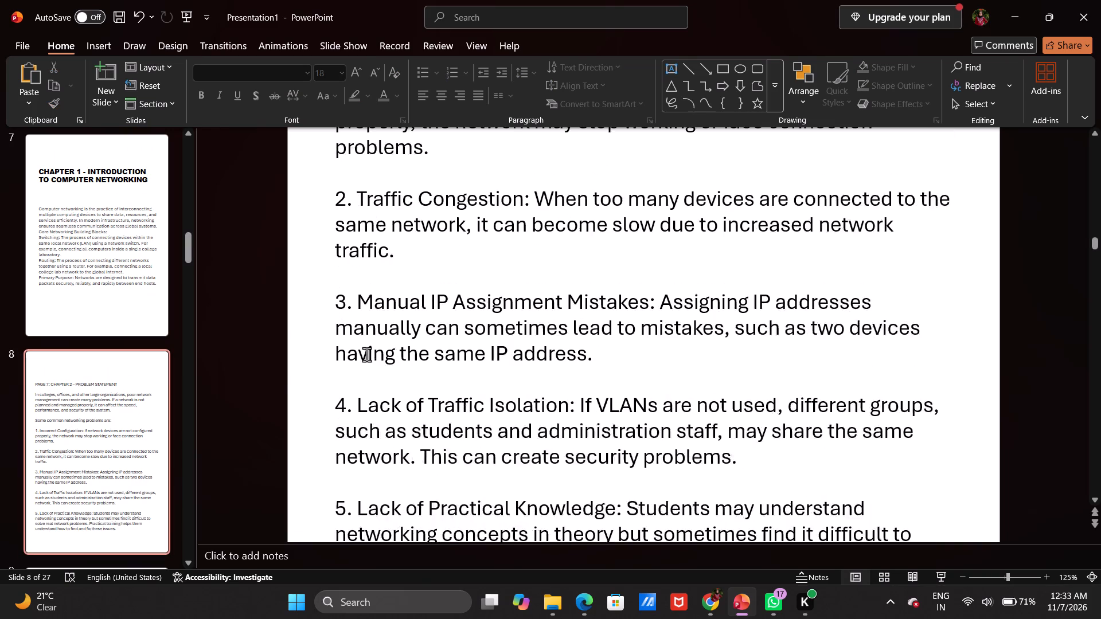
pyautogui.scroll(3, 366, 354)
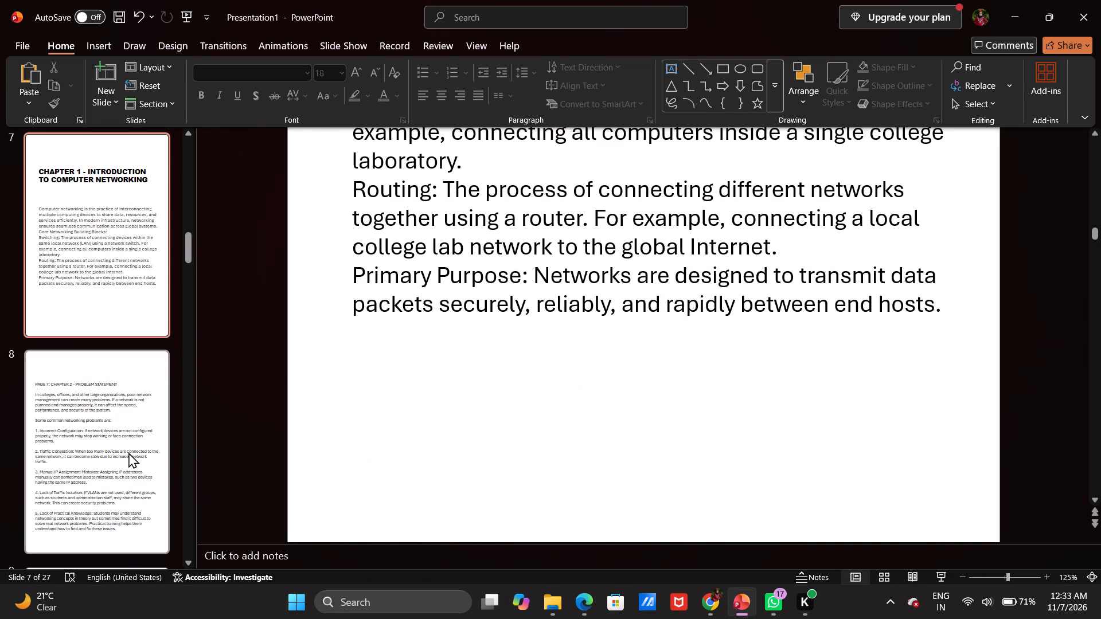
pyautogui.keyDown('ctrl'); pyautogui.scroll(-5, 634, 374); pyautogui.keyUp('ctrl')
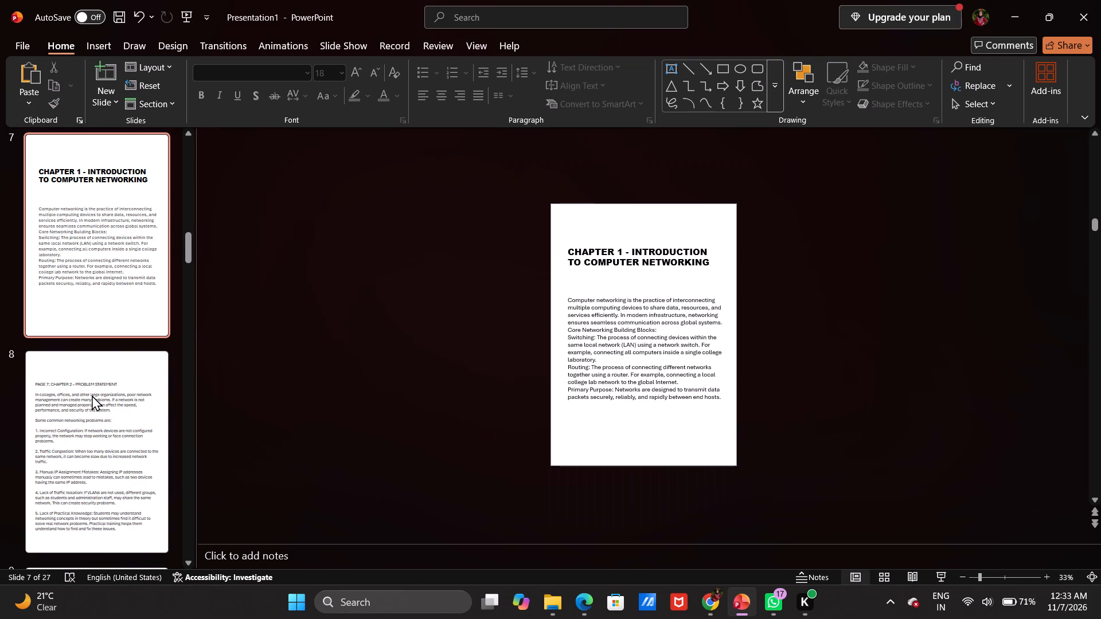
pyautogui.click(91, 396)
pyautogui.click(616, 252)
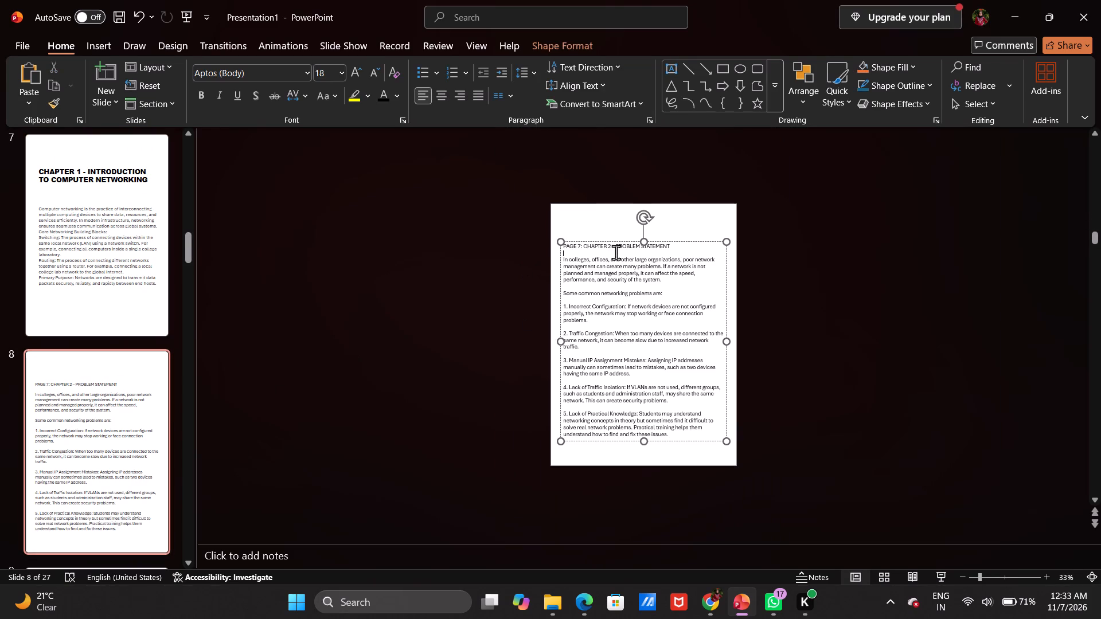
pyautogui.moveTo(568, 241); pyautogui.dragTo(573, 215)
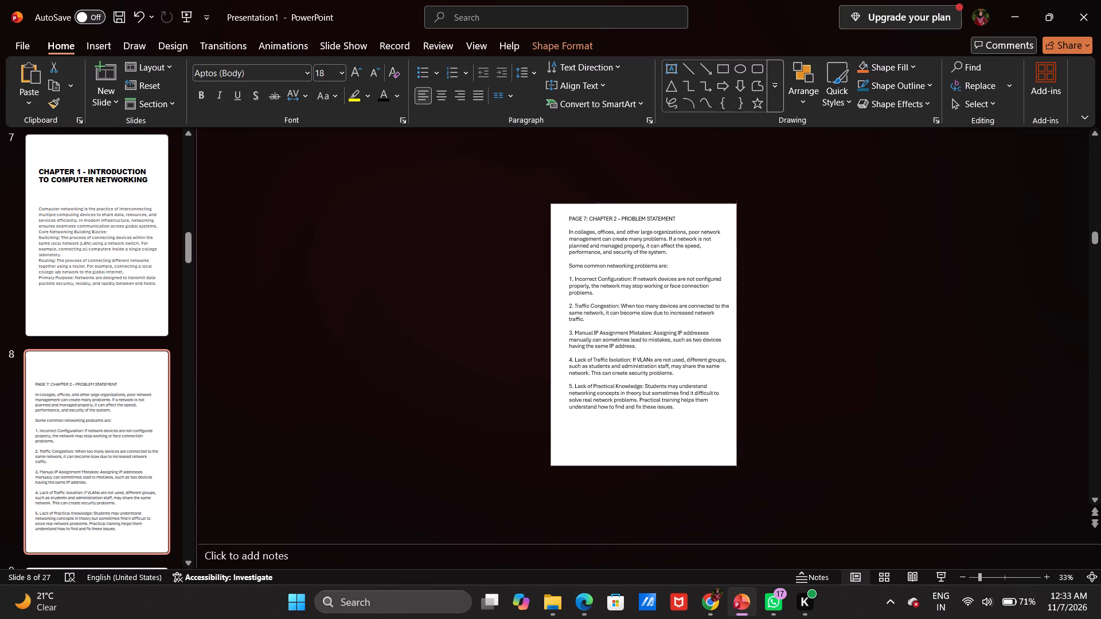
pyautogui.moveTo(573, 215); pyautogui.dragTo(569, 217)
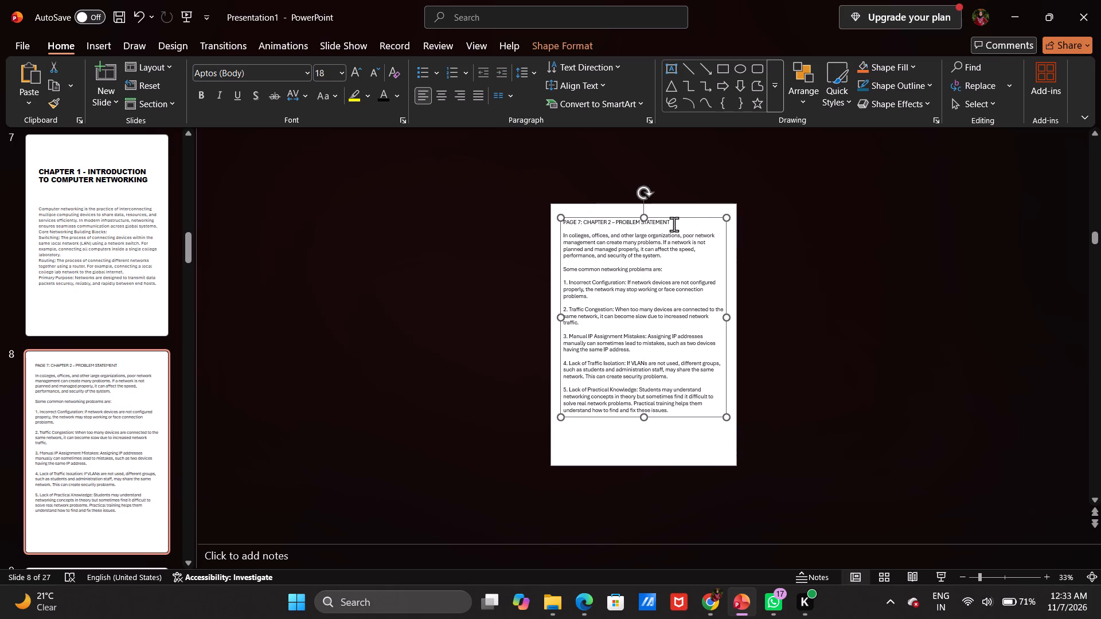
# Format the Chapter 2 heading line in Arial Black at font size 20.
pyautogui.moveTo(674, 224); pyautogui.dragTo(562, 220)
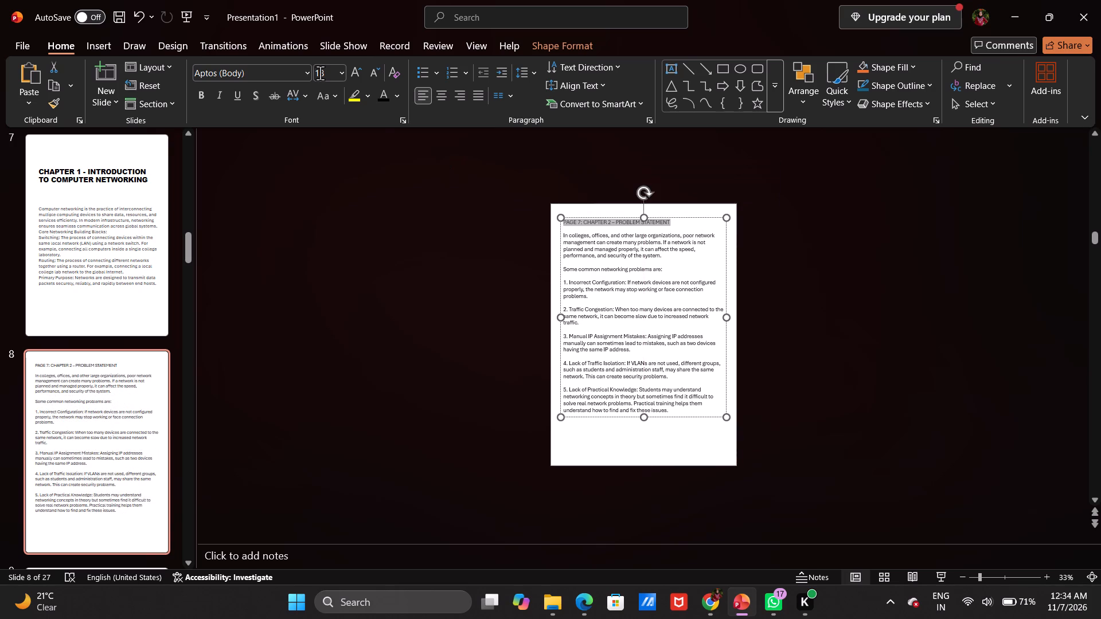
pyautogui.click(343, 75)
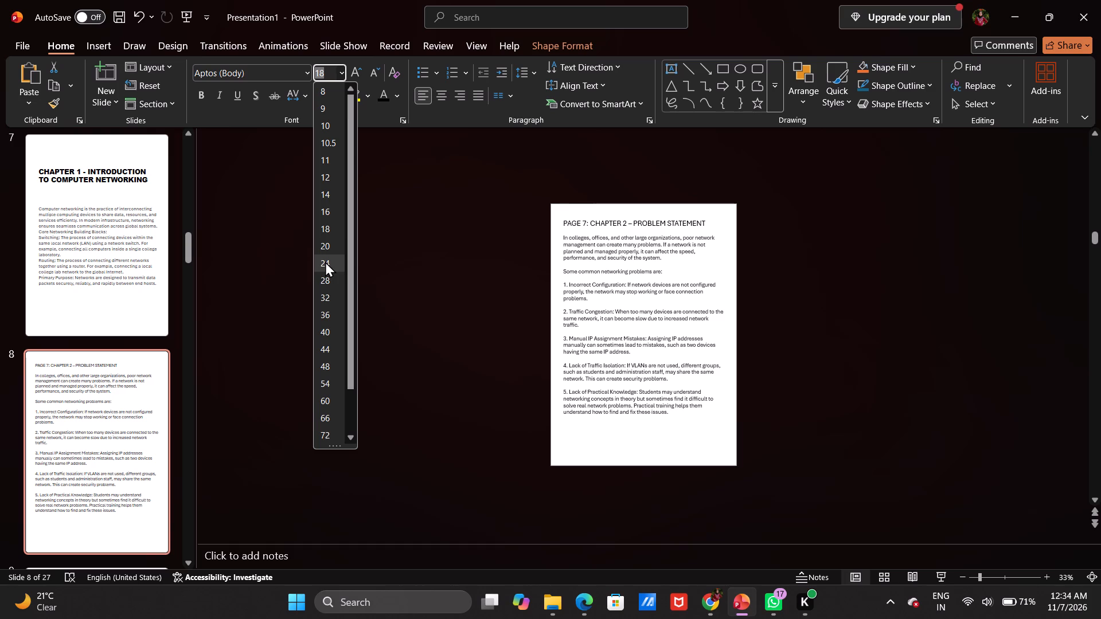
pyautogui.click(330, 253)
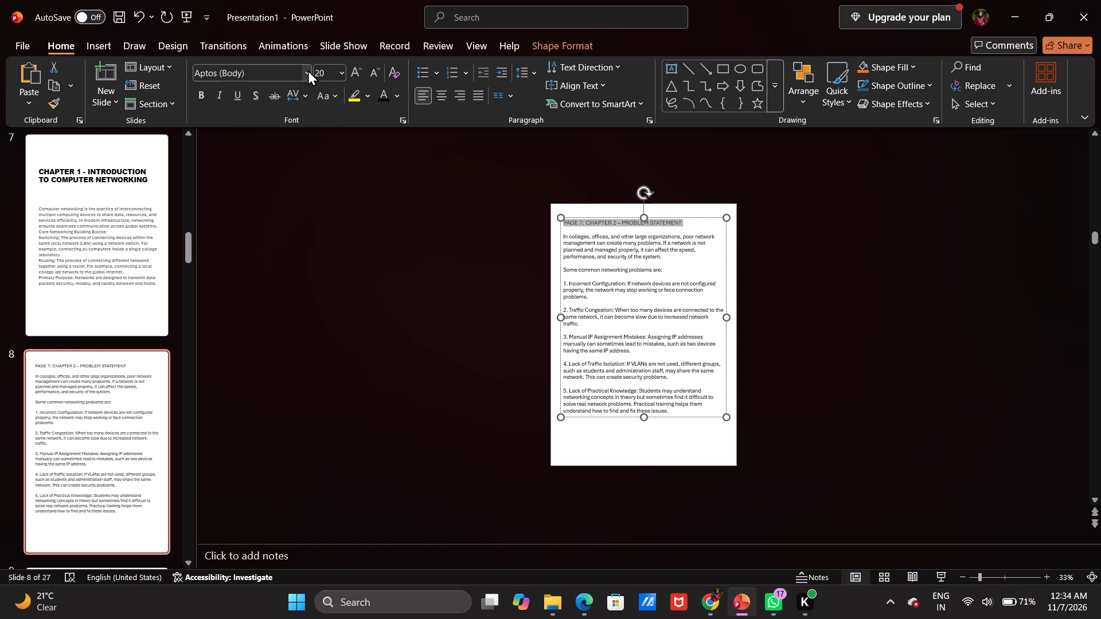
pyautogui.click(308, 70)
pyautogui.click(276, 168)
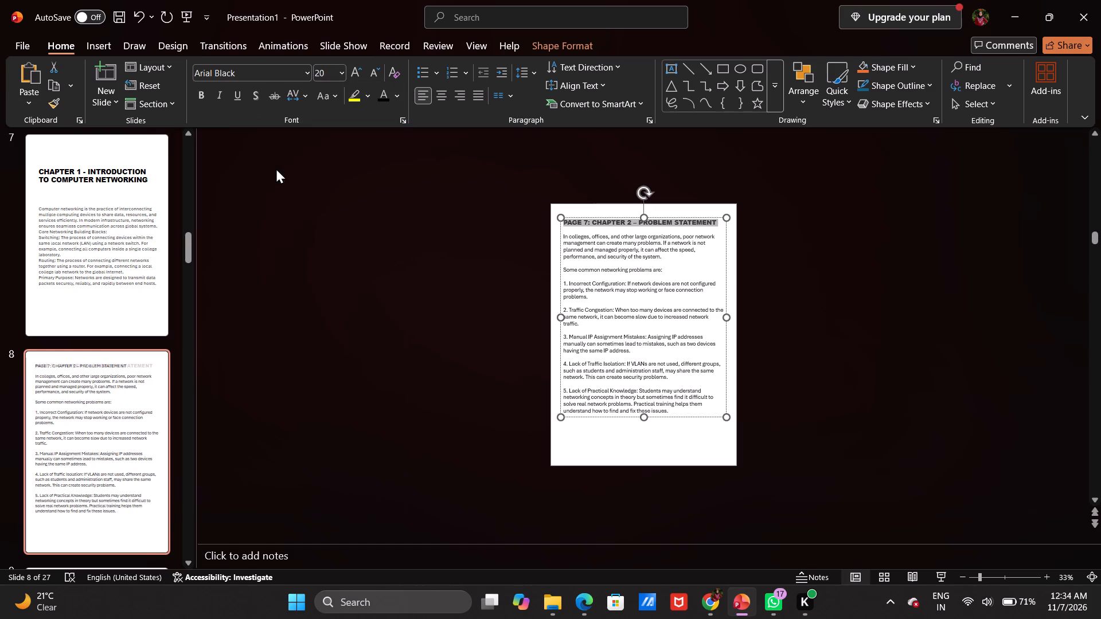
# Add one blank line after the Chapter 2 heading.
pyautogui.click(719, 224)
pyautogui.press('Return')
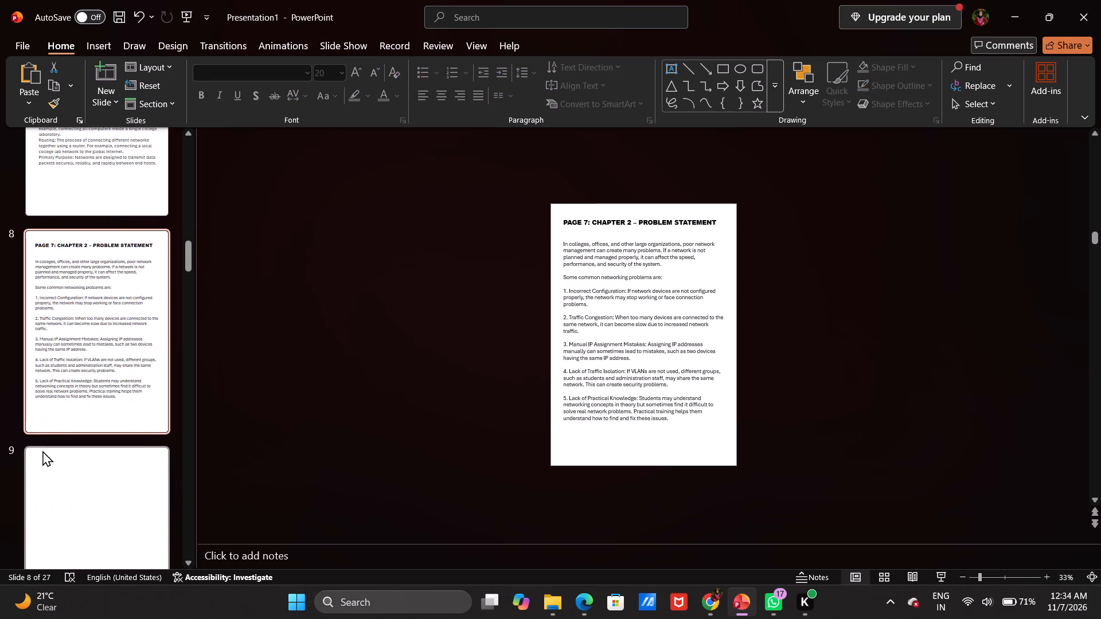
# Delete the "PAGE 7:" prefix from the Chapter 2 heading.
pyautogui.click(67, 261)
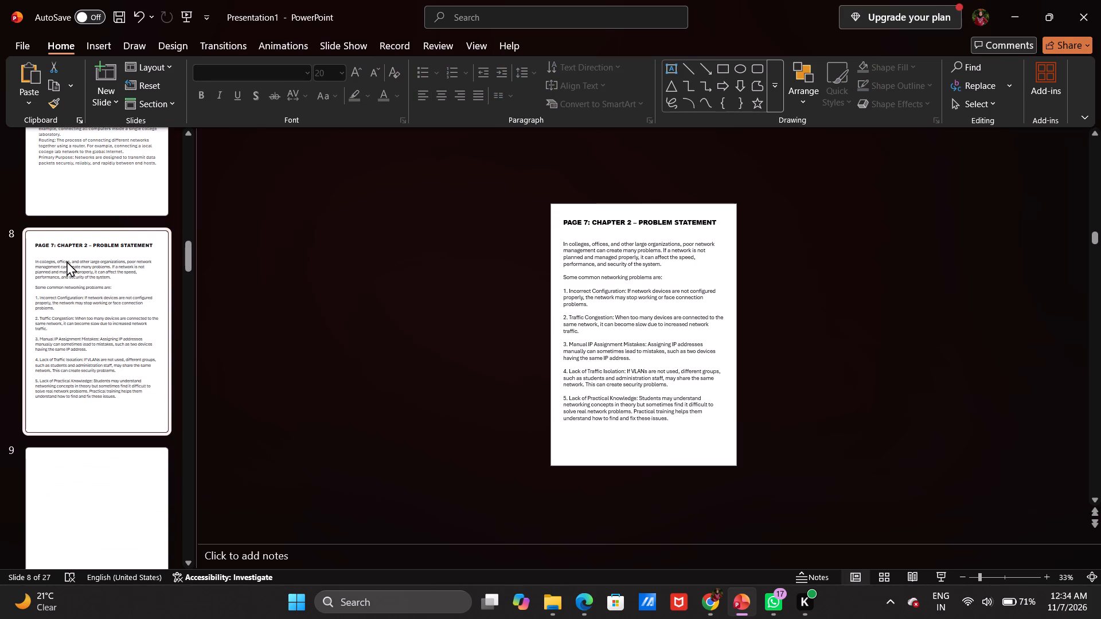
pyautogui.click(67, 261)
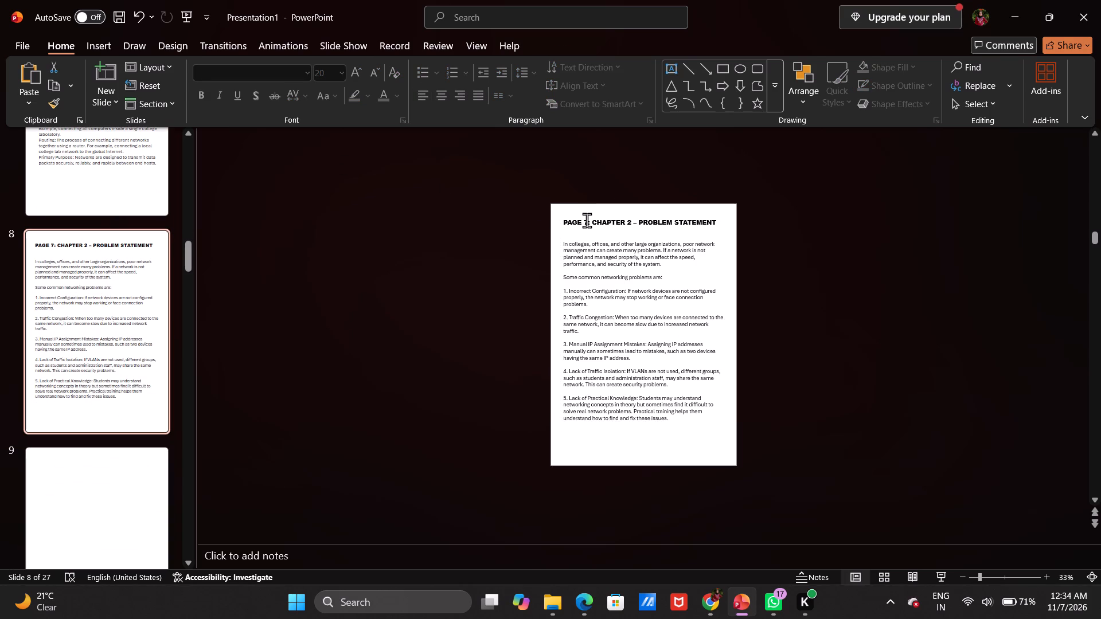
pyautogui.click(589, 220)
pyautogui.click(589, 220)
pyautogui.moveTo(589, 220); pyautogui.dragTo(563, 222)
pyautogui.press('BackSpace')
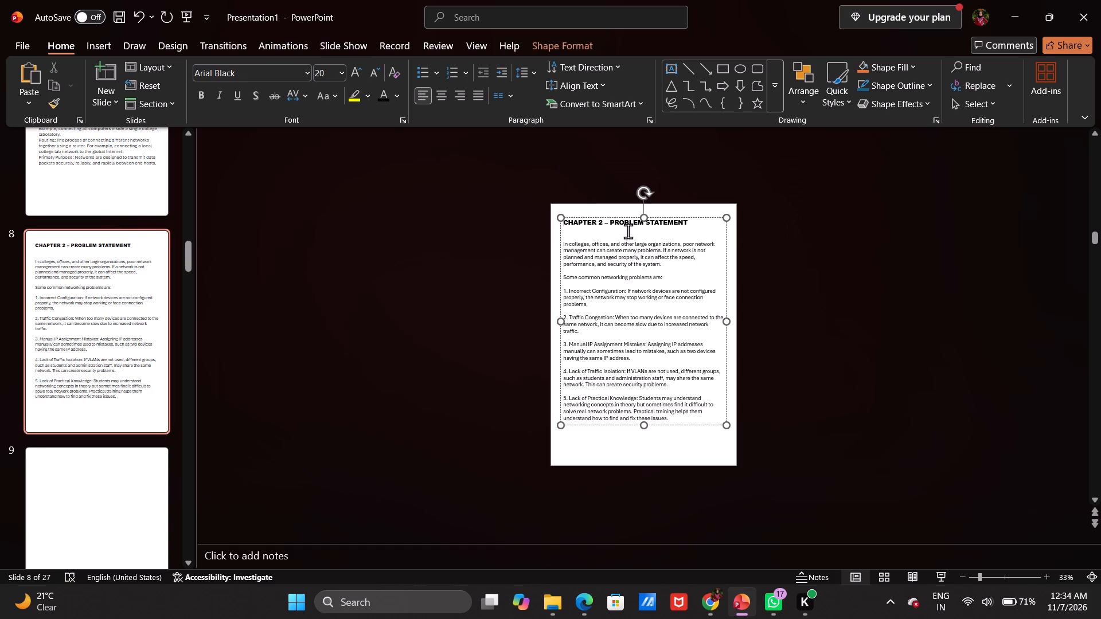
# Indent the Chapter 2 heading toward the page center with six leading spaces.
pyautogui.press('space')
pyautogui.press('space')
pyautogui.press('space')
pyautogui.press('space')
pyautogui.press('space')
pyautogui.press('space')
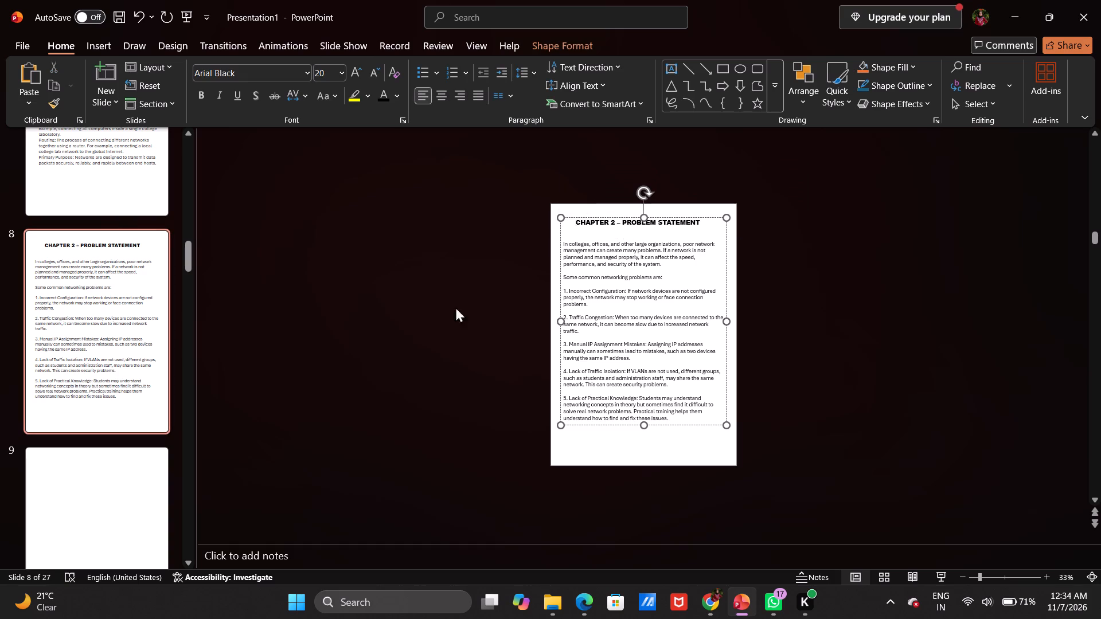
# Open the blank slide 9 for editing.
pyautogui.click(15, 507)
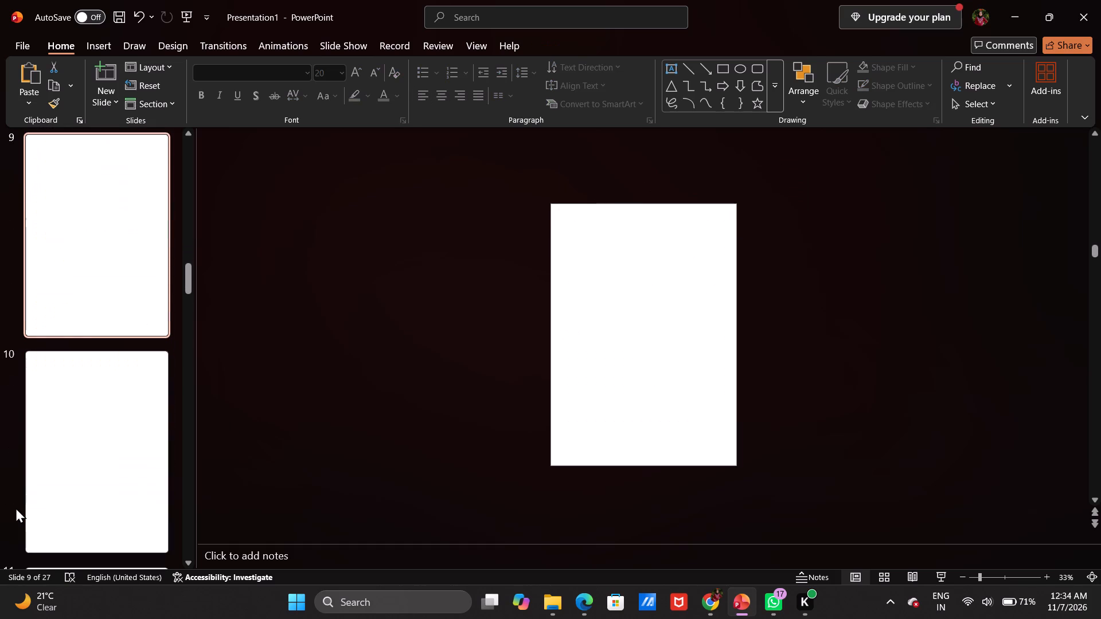
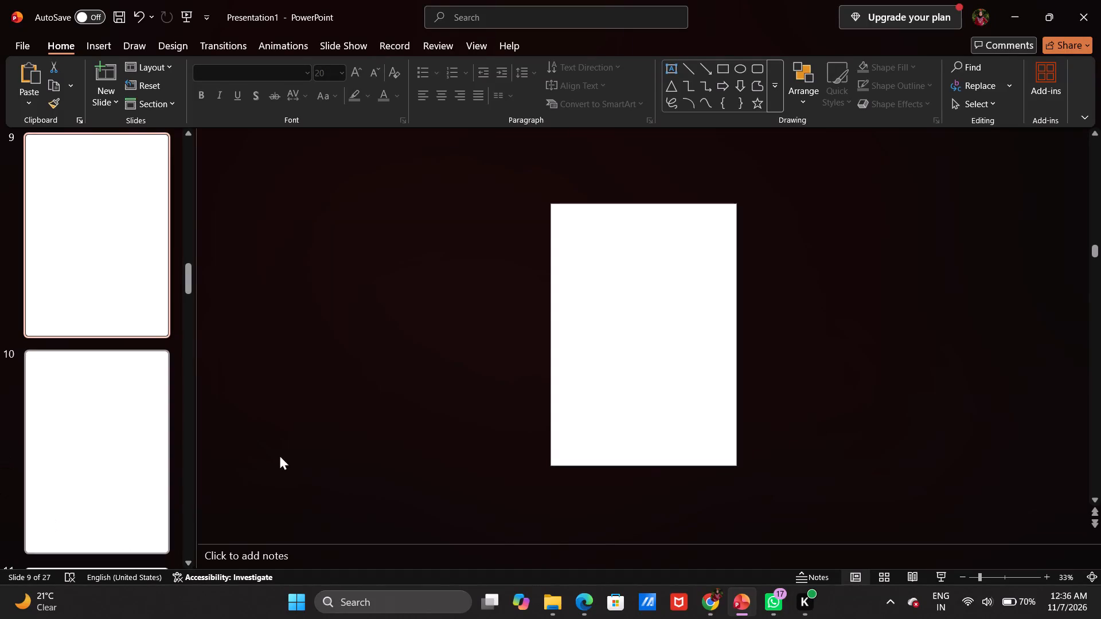
# Reopen the blank slide 9 that follows the Chapter 2 problem statement slide.
pyautogui.keyDown('ctrl'); pyautogui.scroll(3, 454, 445); pyautogui.keyUp('ctrl')
pyautogui.scroll(2, 454, 445)
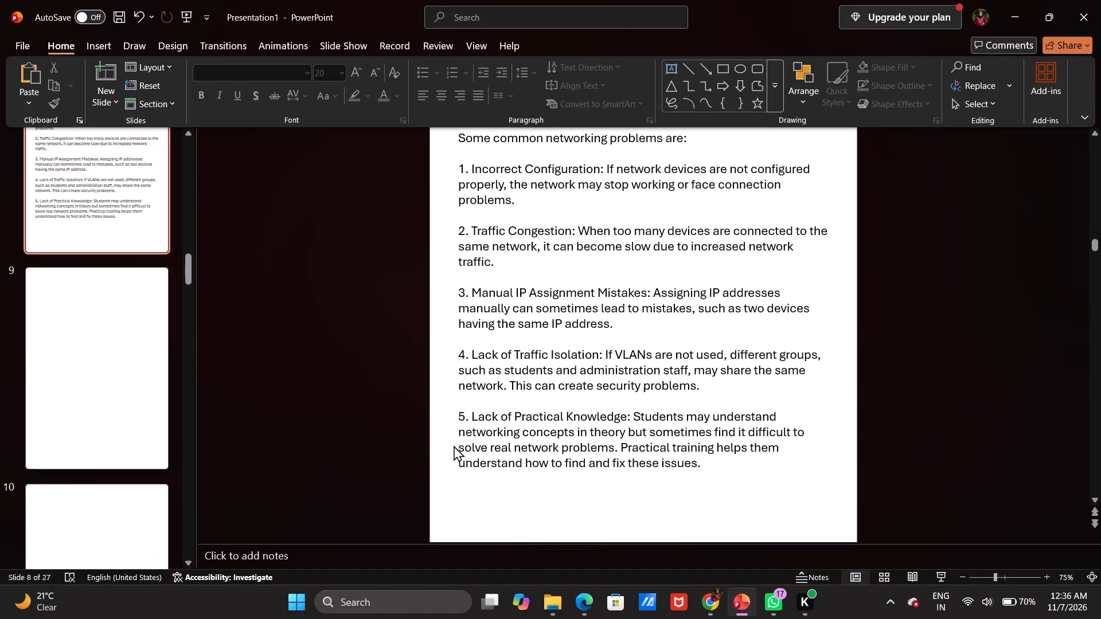
pyautogui.click(136, 490)
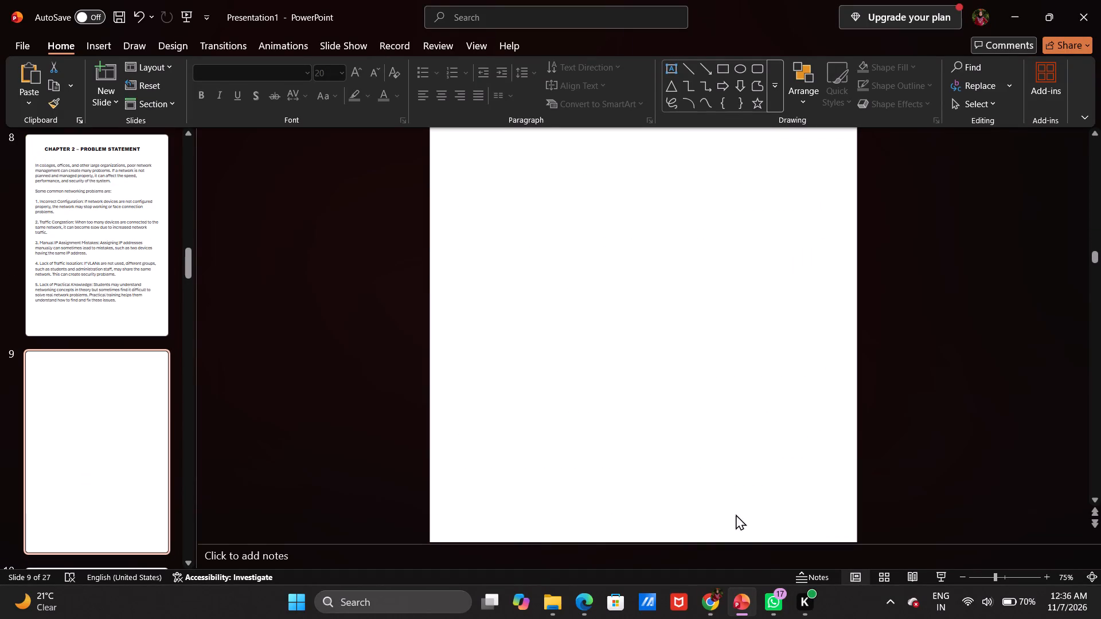
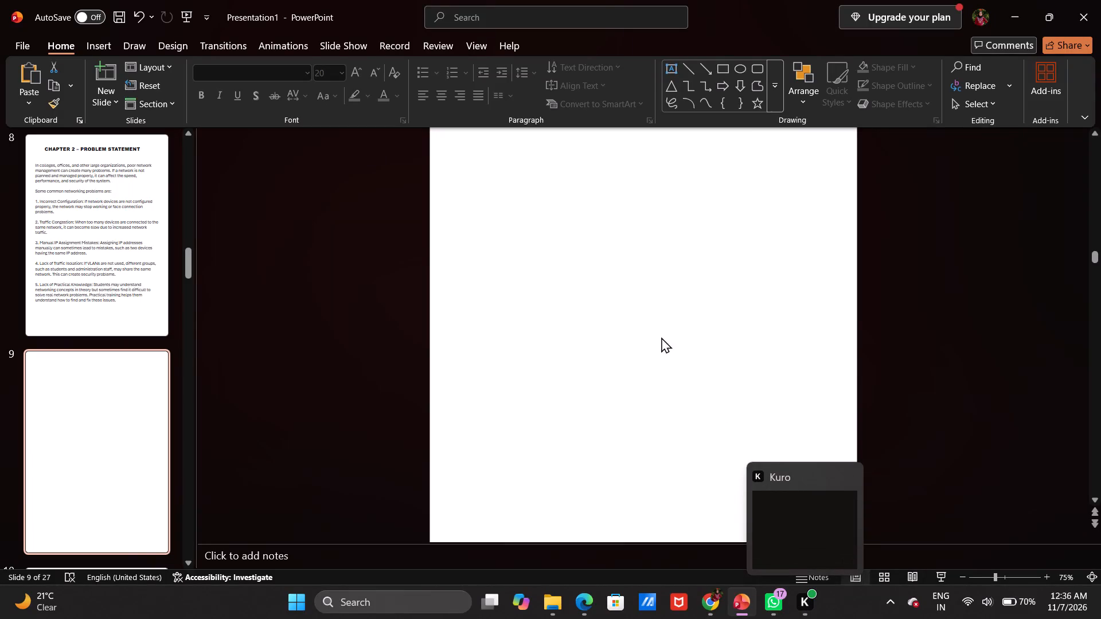
# Add a text box to slide 9 and paste in the copied Chapter 3 technical platform (Cisco Packet Tracer) text.
pyautogui.click(103, 45)
pyautogui.click(610, 75)
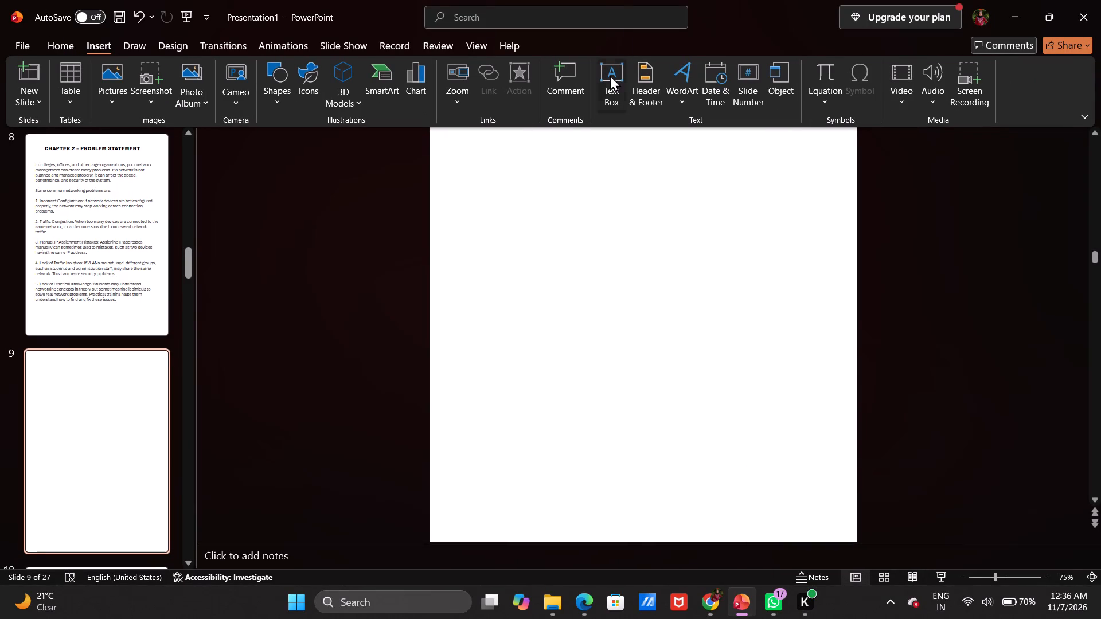
pyautogui.click(580, 180)
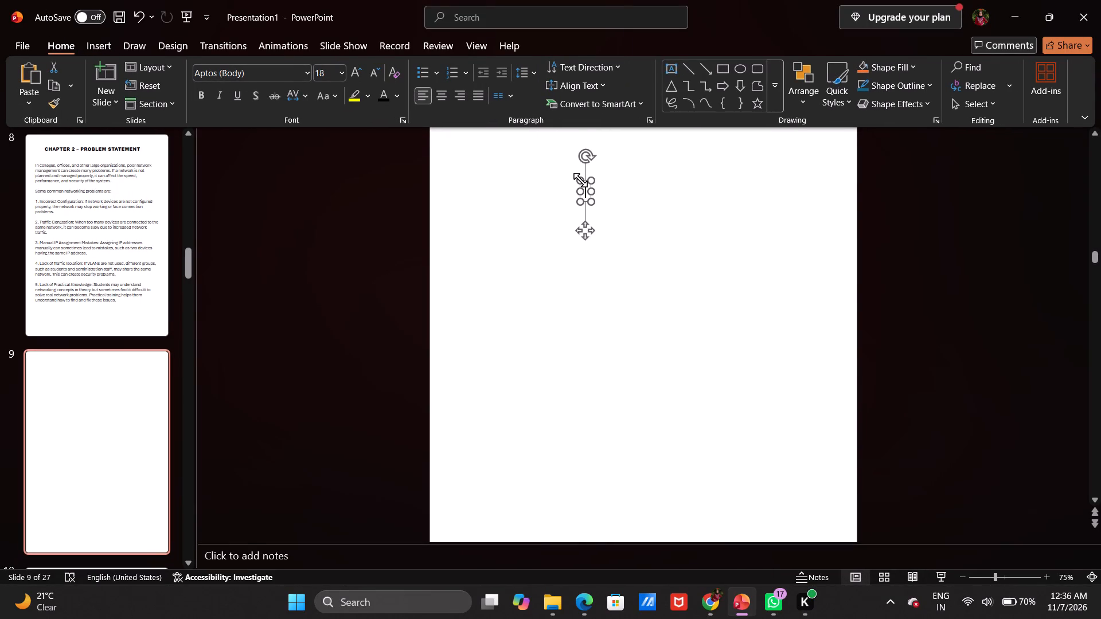
pyautogui.hotkey('ctrl', 'v')
# Narrow the overflowing Chapter 3 text box and adjust both sides so its text wraps within the page width with even side margins.
pyautogui.hscroll(-20, 840, 369)
pyautogui.hscroll(-4, 840, 369)
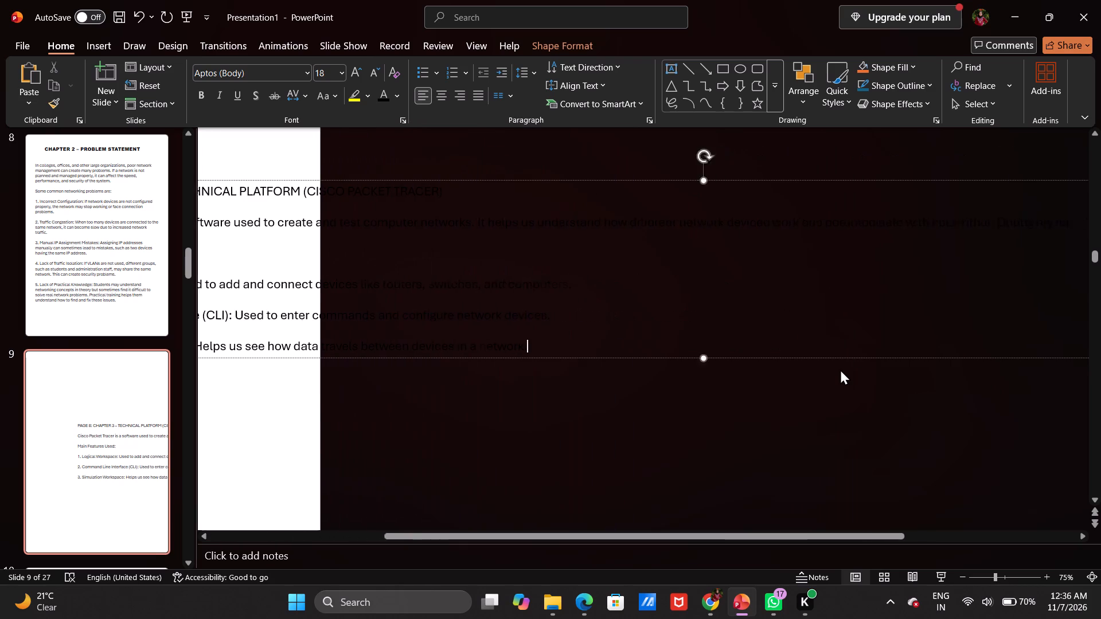
pyautogui.hscroll(-12, 840, 369)
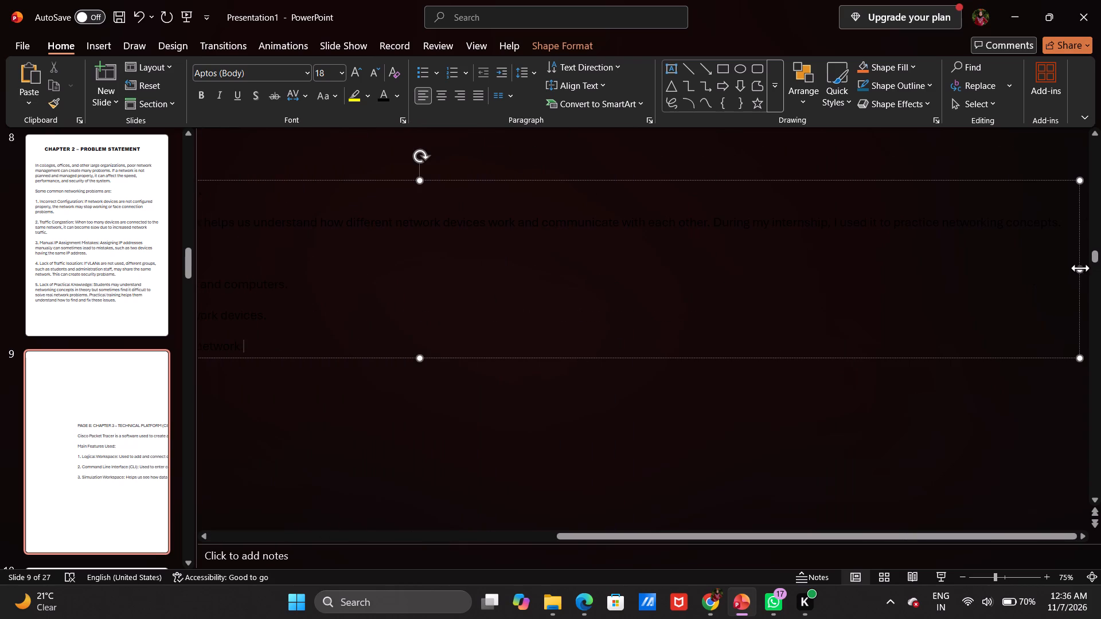
pyautogui.moveTo(1080, 268); pyautogui.dragTo(155, 251)
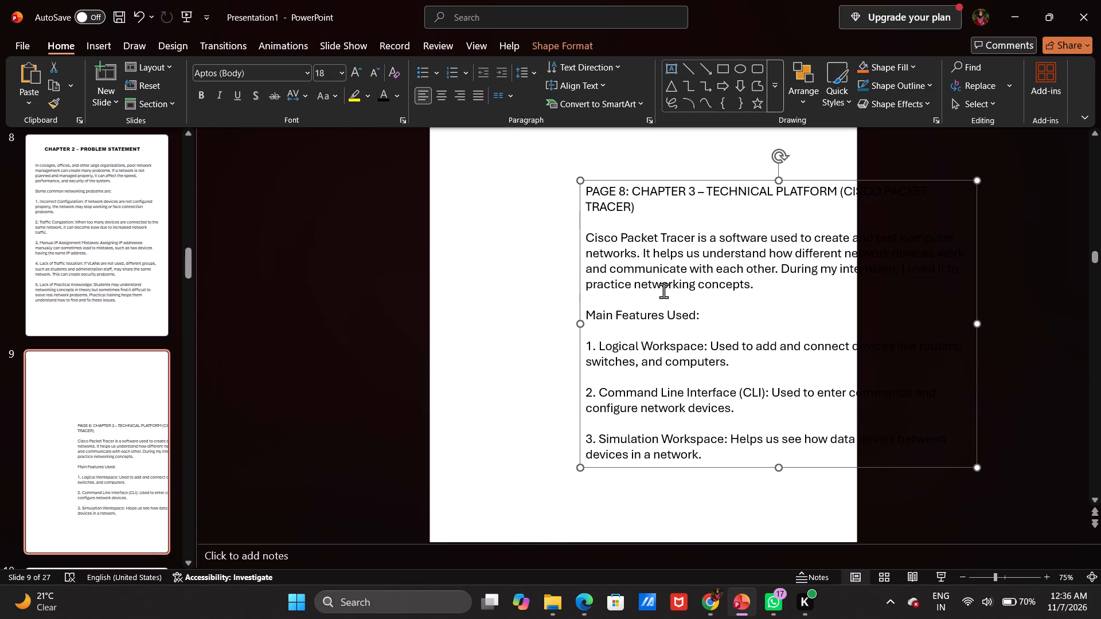
pyautogui.moveTo(981, 325); pyautogui.dragTo(829, 320)
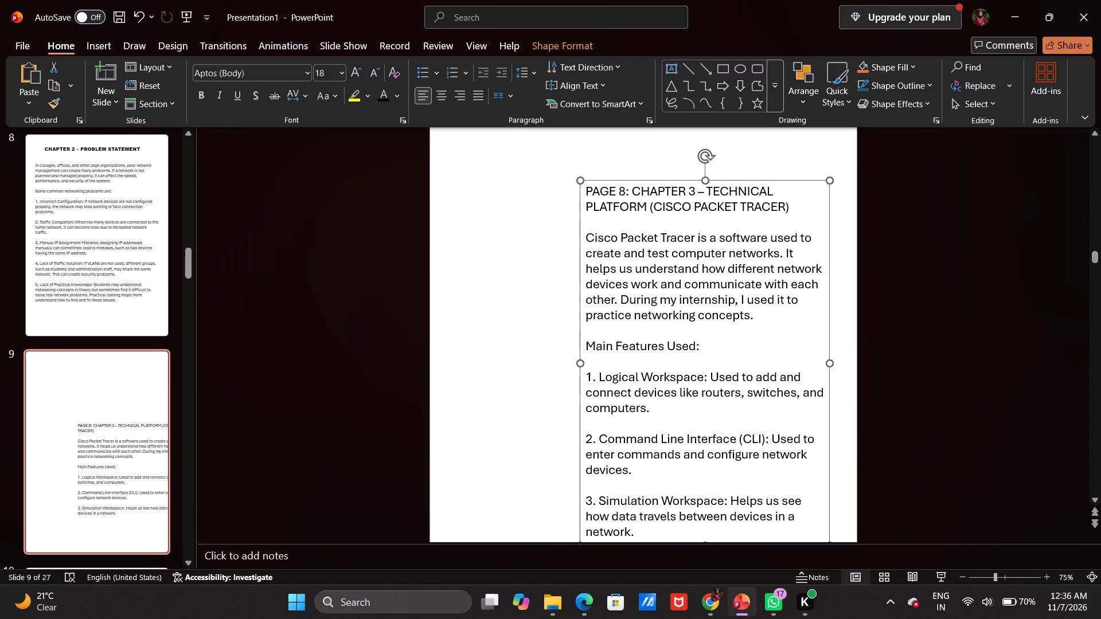
pyautogui.moveTo(575, 365); pyautogui.dragTo(437, 365)
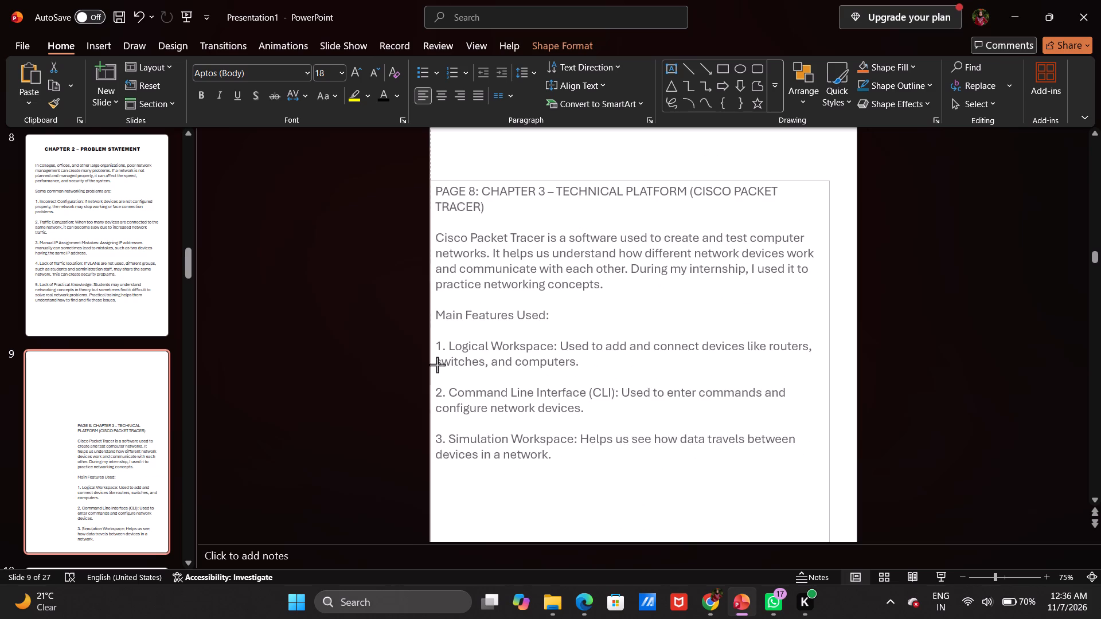
pyautogui.moveTo(437, 365); pyautogui.dragTo(454, 366)
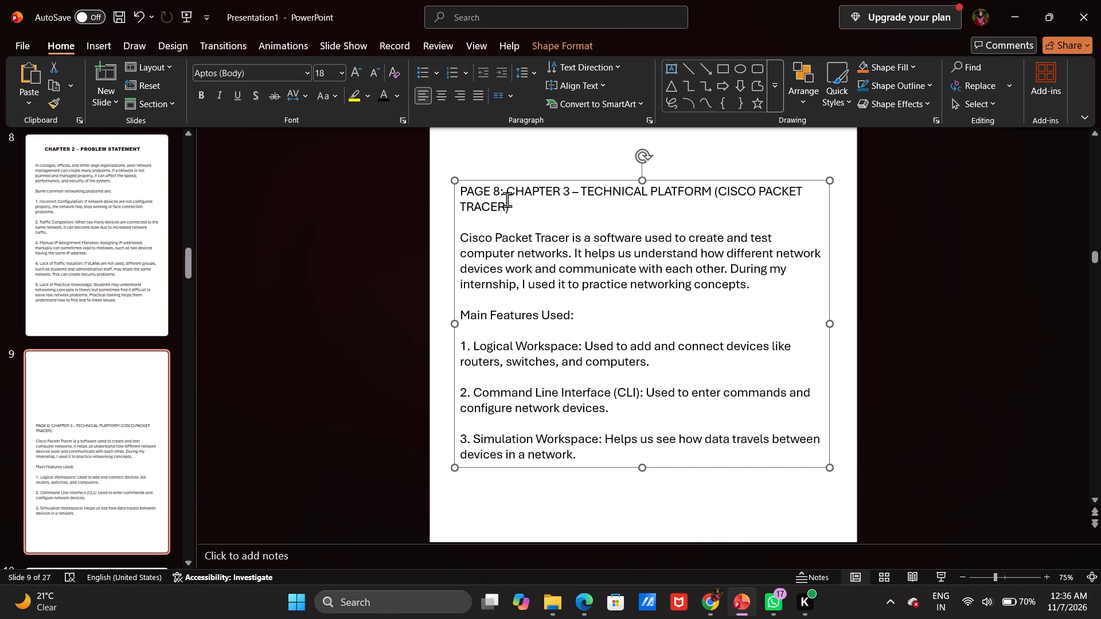
# Delete the "PAGE 8:" prefix from the start of the Chapter 3 heading.
pyautogui.moveTo(503, 194); pyautogui.dragTo(422, 194)
pyautogui.press('BackSpace')
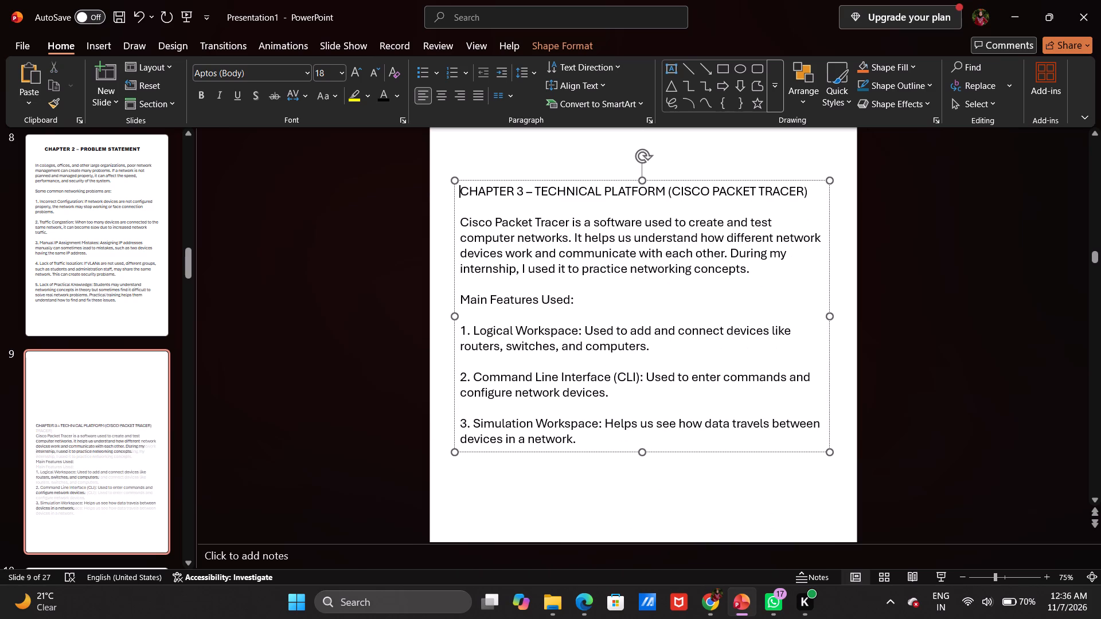
# Format the heading "CHAPTER 3 – TECHNICAL PLATFORM (CISCO PACKET TRACER)" in Arial Black at size 24.
pyautogui.moveTo(814, 190); pyautogui.dragTo(443, 215)
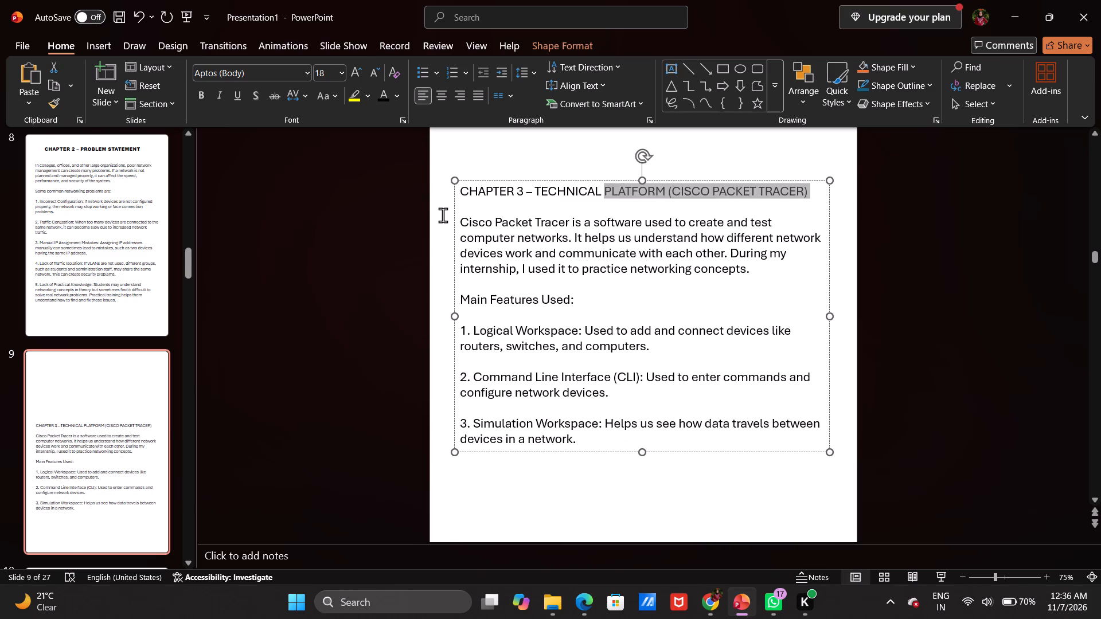
pyautogui.moveTo(443, 215); pyautogui.dragTo(450, 193)
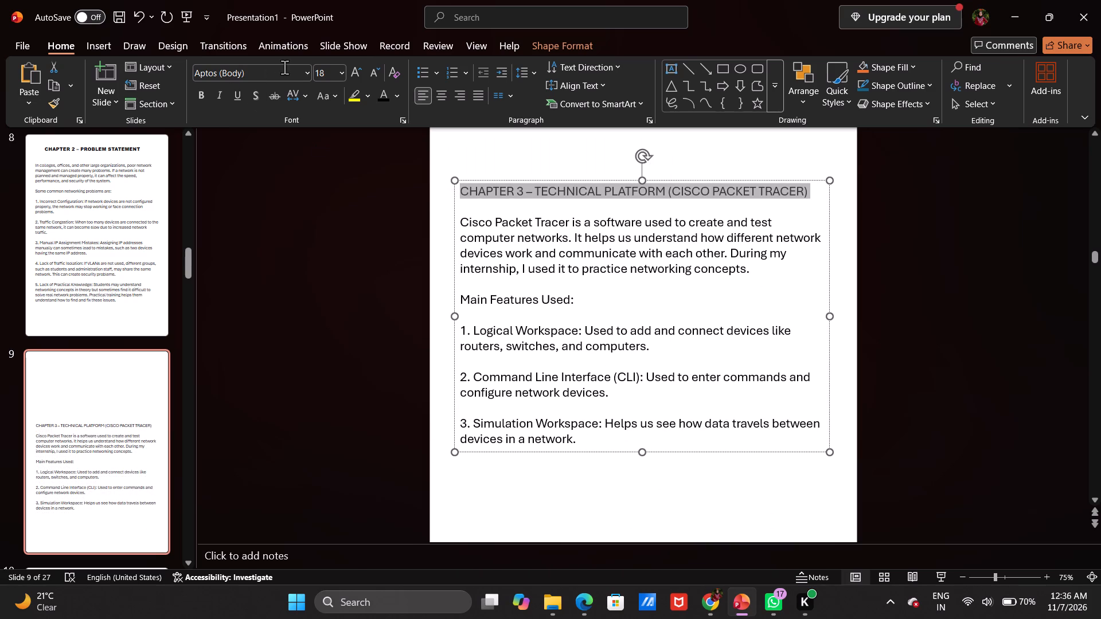
pyautogui.click(311, 70)
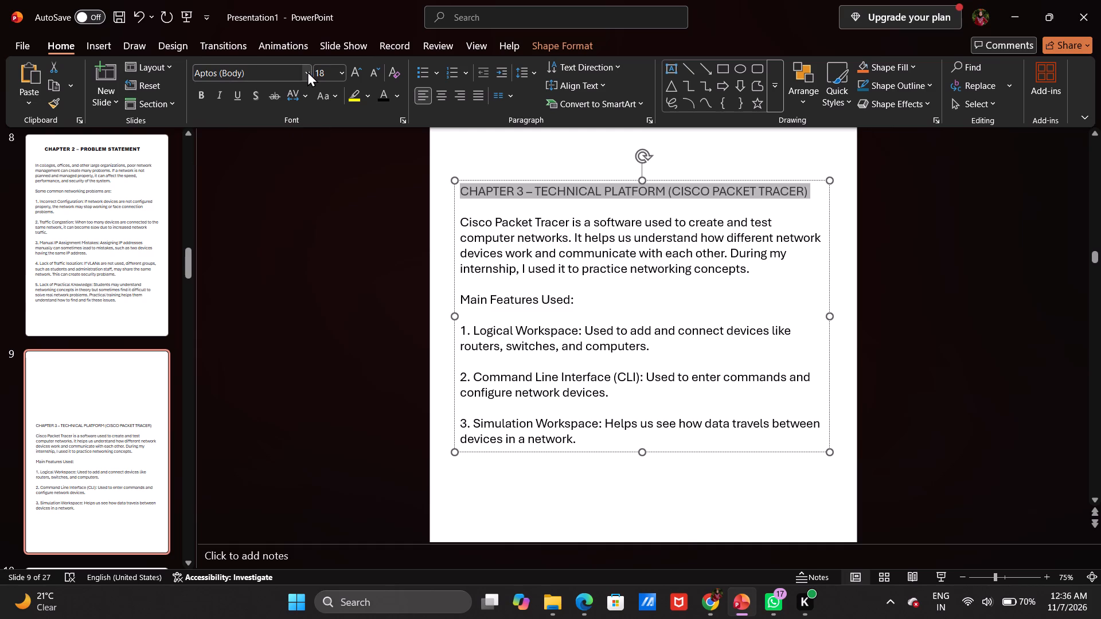
pyautogui.click(307, 71)
pyautogui.click(269, 174)
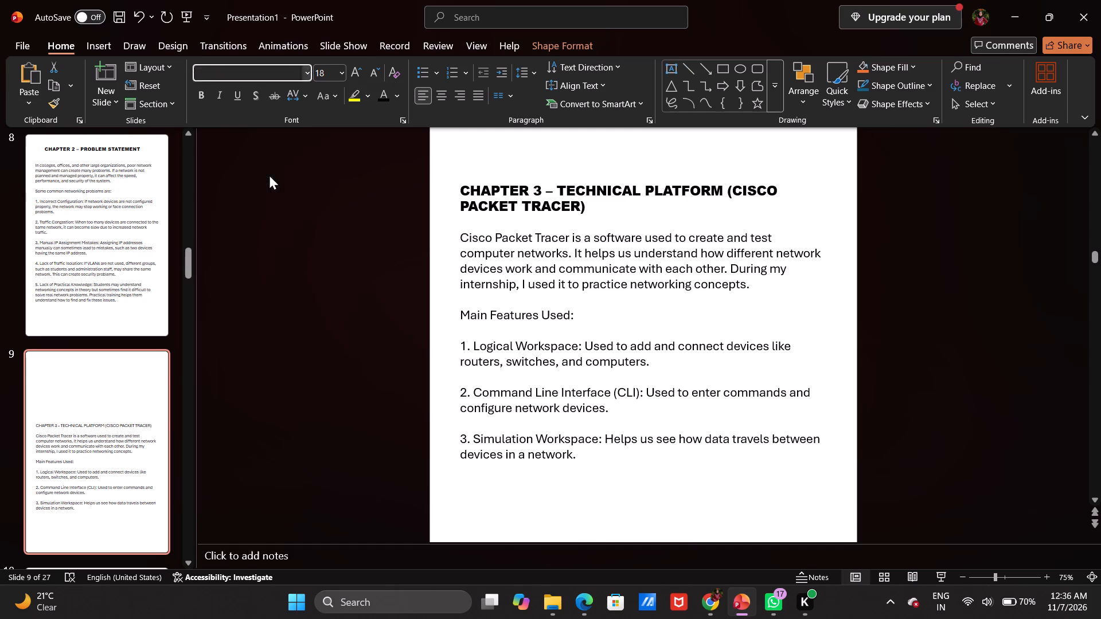
pyautogui.click(335, 76)
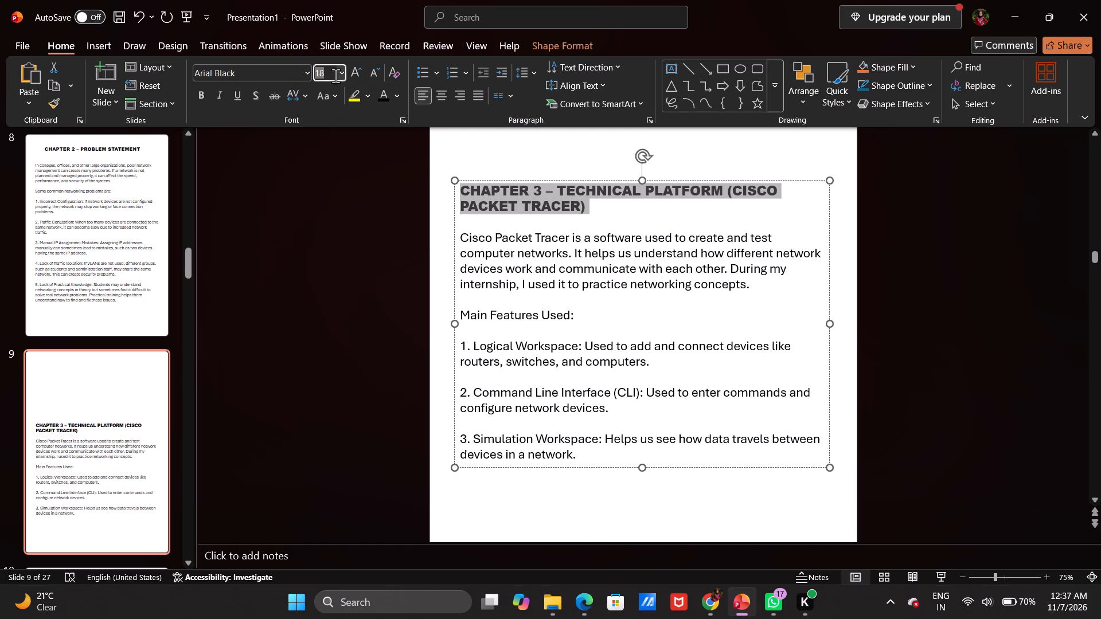
pyautogui.click(339, 70)
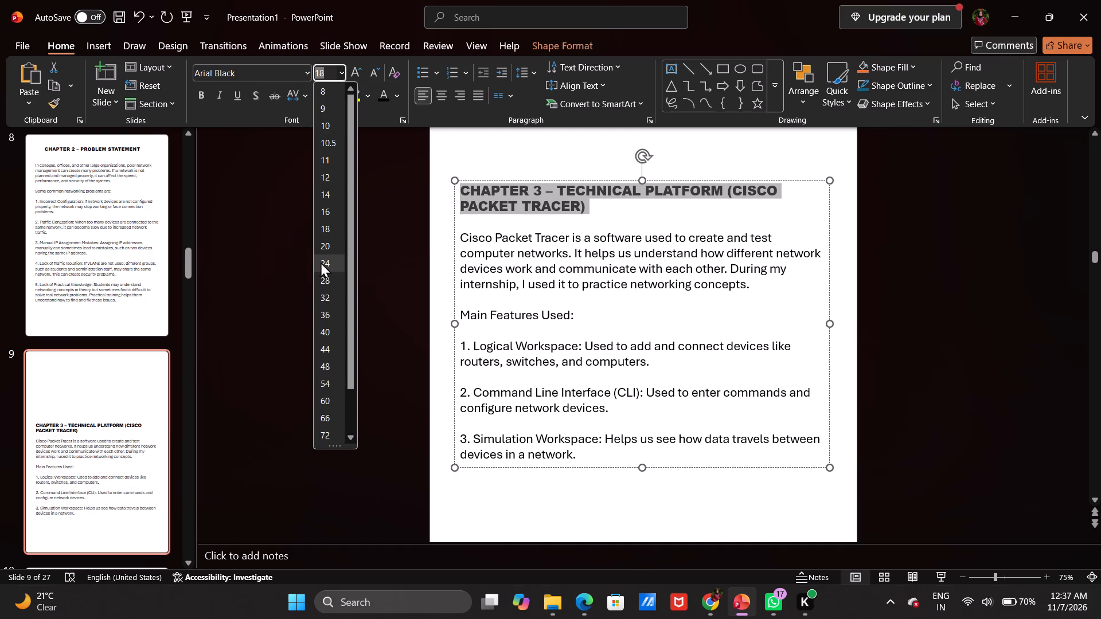
pyautogui.click(321, 262)
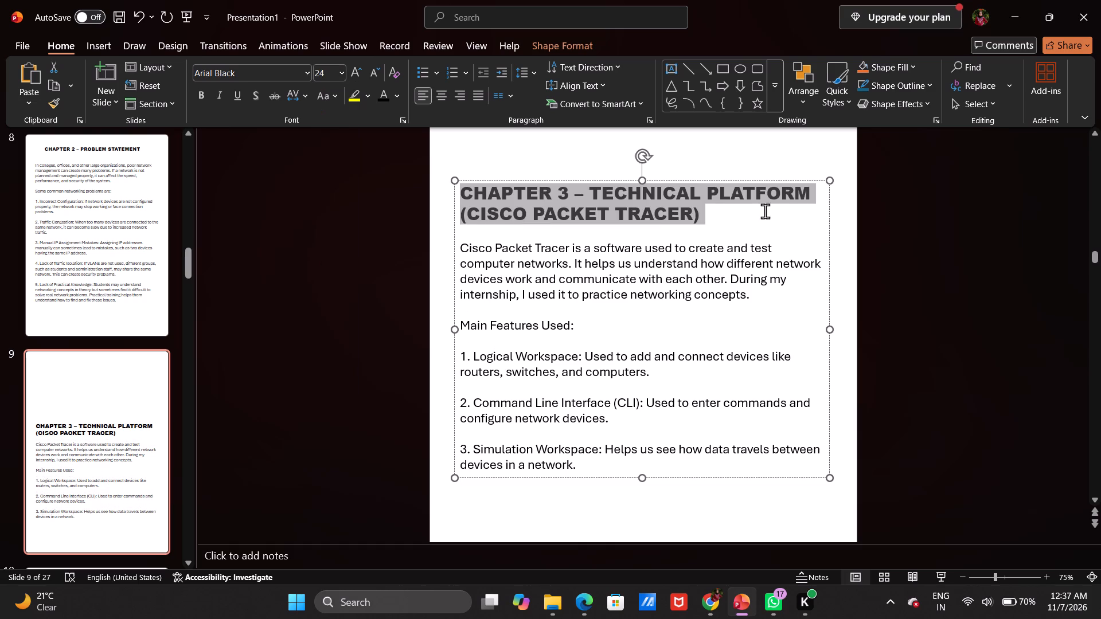
pyautogui.click(737, 224)
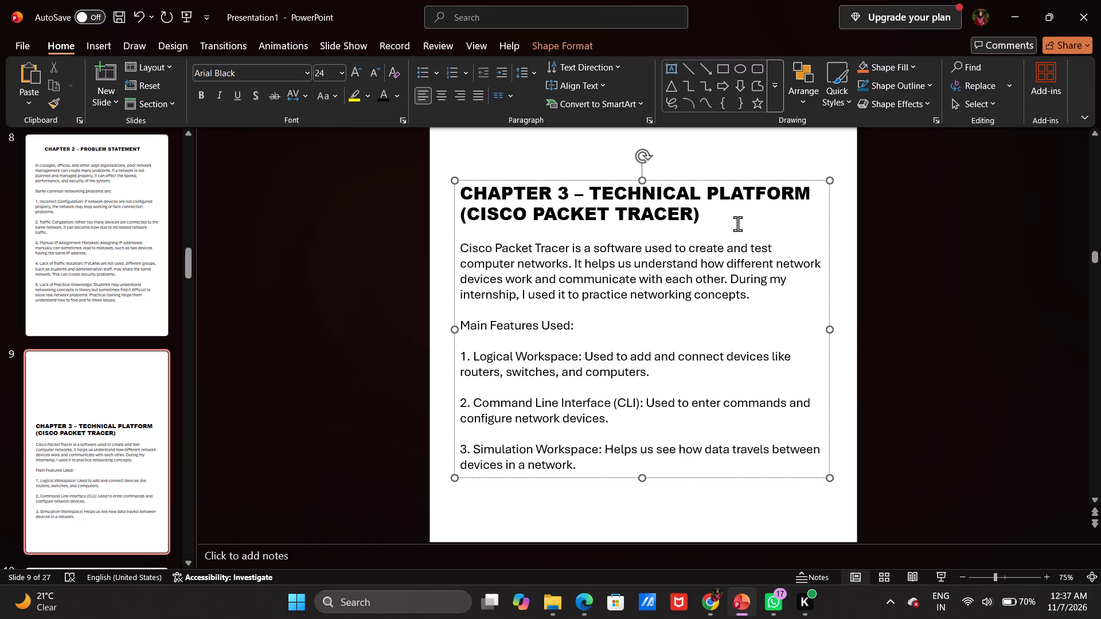
# Make the "Main Features Used:" subheading bold.
pyautogui.moveTo(577, 328); pyautogui.dragTo(458, 318)
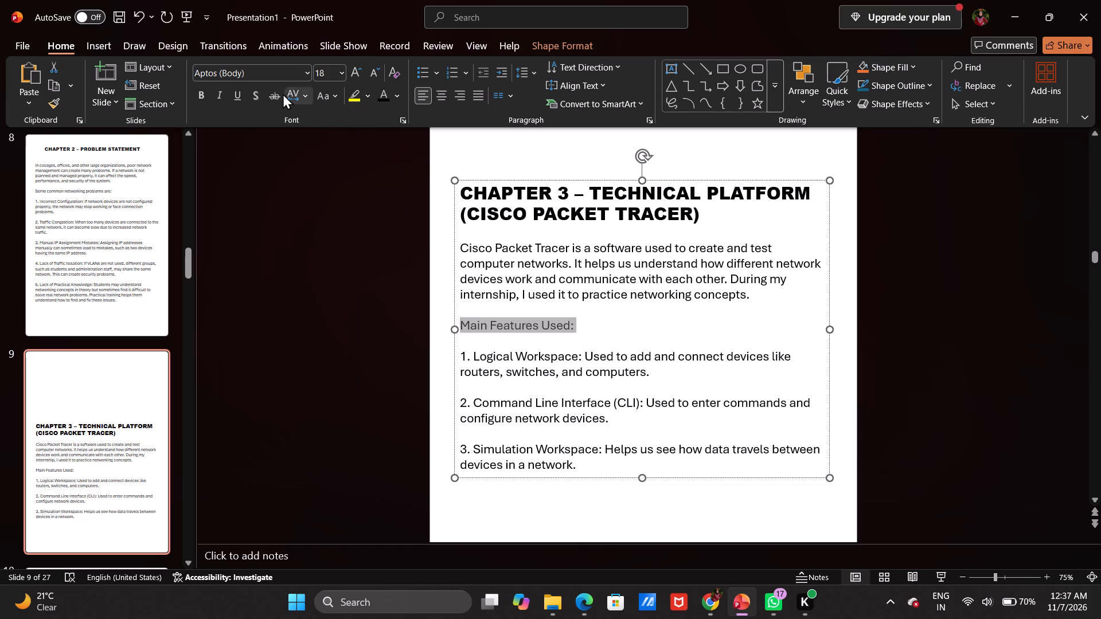
pyautogui.click(208, 93)
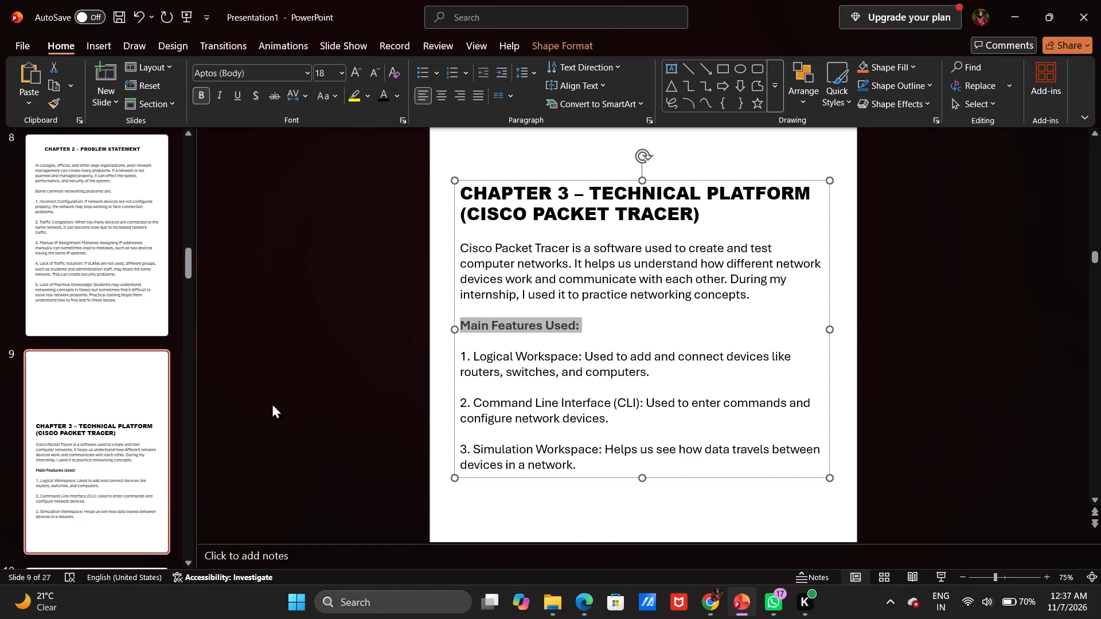
# Move the Chapter 3 text box up so it starts near the top of the slide 9 page.
pyautogui.keyDown('ctrl'); pyautogui.scroll(-1, 478, 173); pyautogui.keyUp('ctrl')
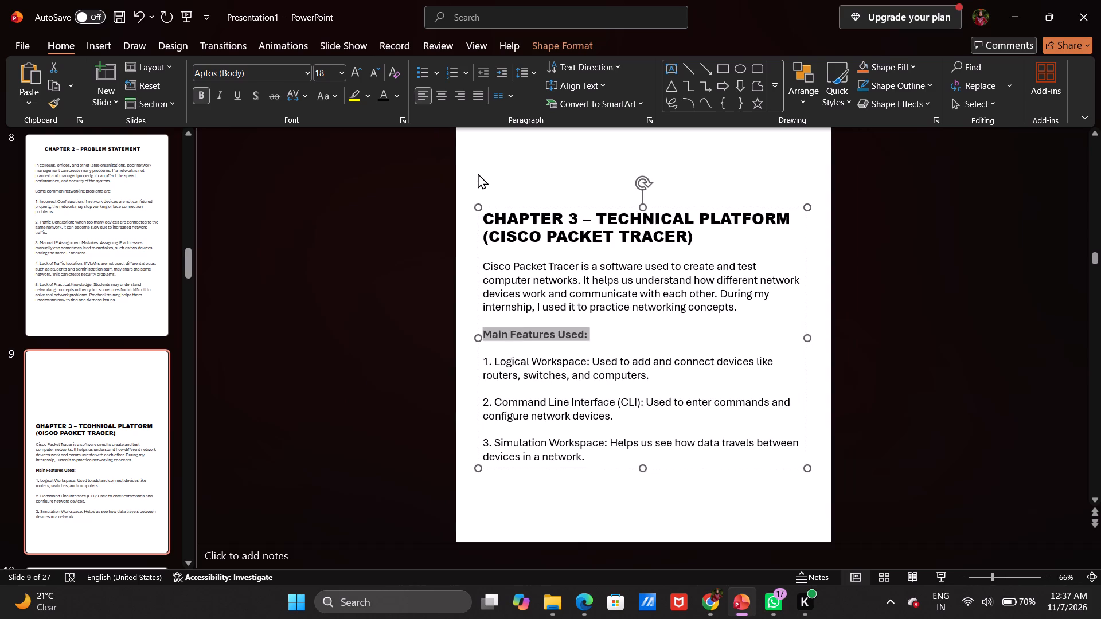
pyautogui.keyDown('ctrl'); pyautogui.scroll(-2, 478, 173); pyautogui.keyUp('ctrl')
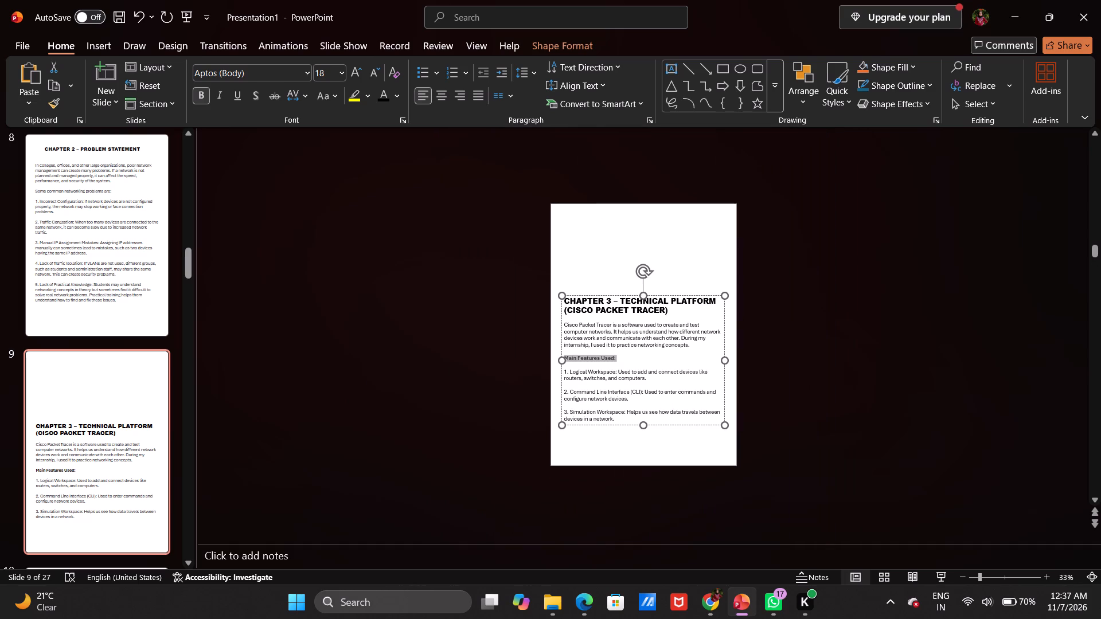
pyautogui.moveTo(583, 295); pyautogui.dragTo(585, 220)
# Open the blank slide 10 that follows the Chapter 3 slide.
pyautogui.hscroll(-1, 534, 315)
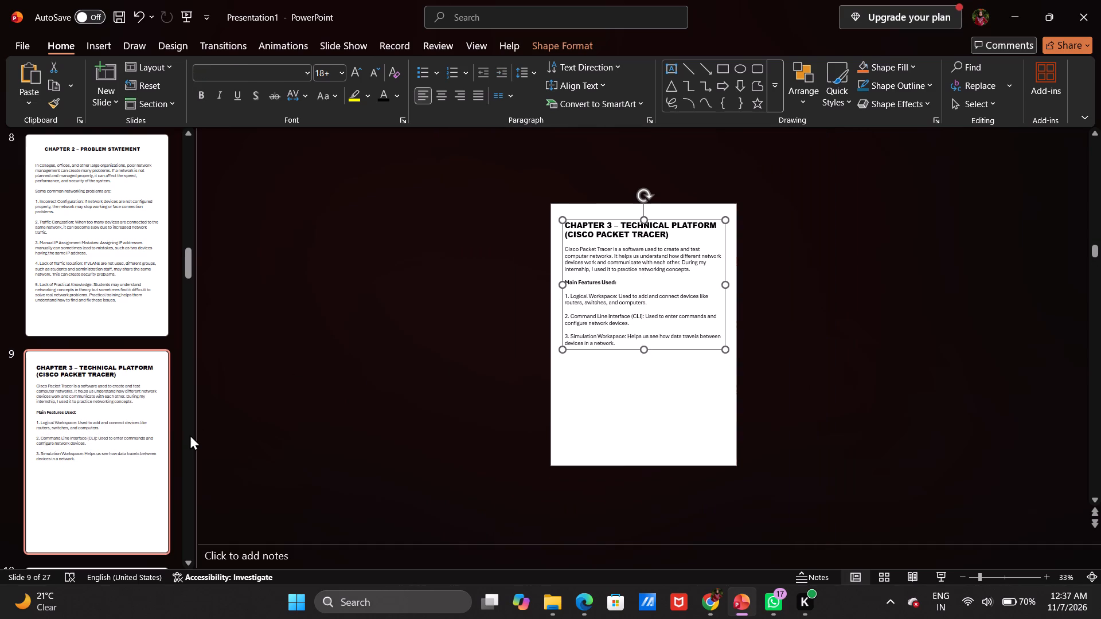
pyautogui.hscroll(-1, 190, 434)
pyautogui.scroll(-2, 128, 441)
pyautogui.click(93, 486)
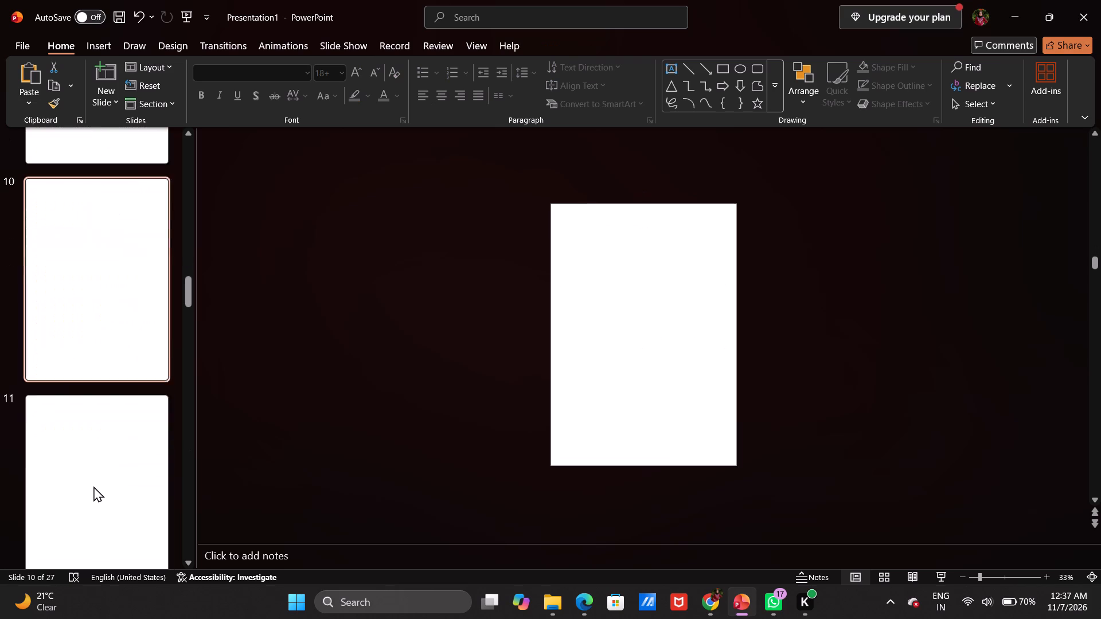
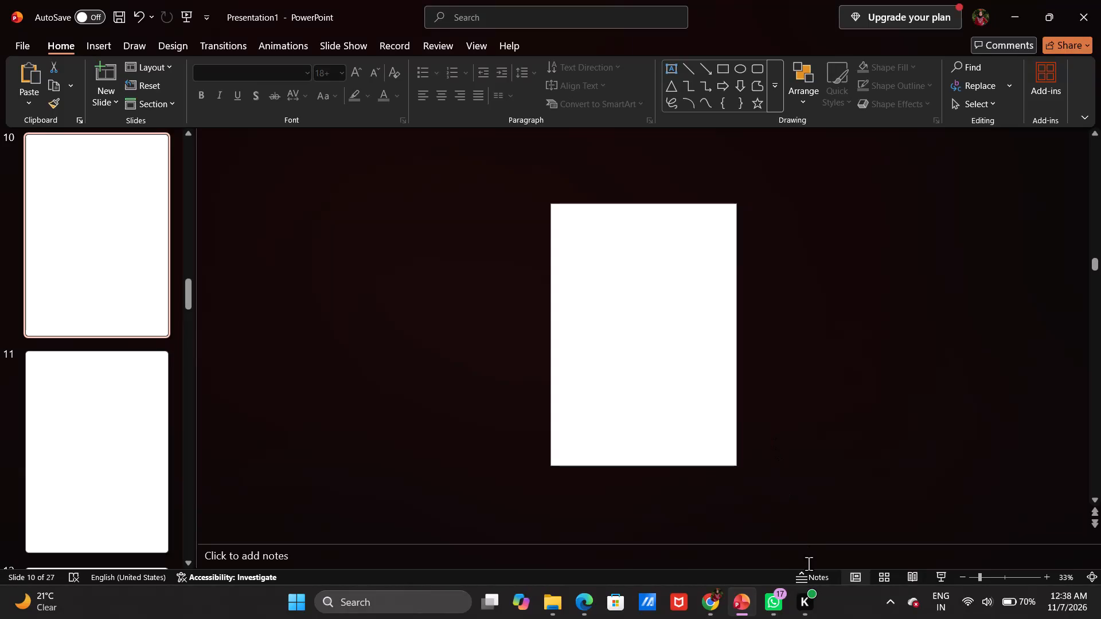
# Insert a text box on the blank slide 10 and paste the copied Chapter 4 Week 1 text into it.
pyautogui.click(616, 274)
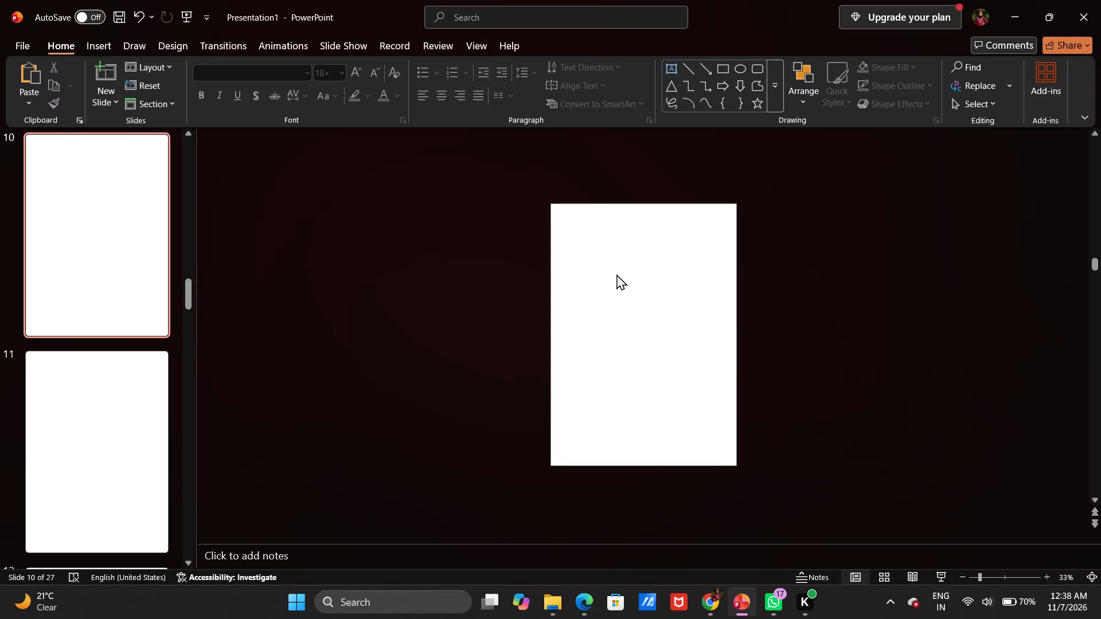
pyautogui.click(92, 60)
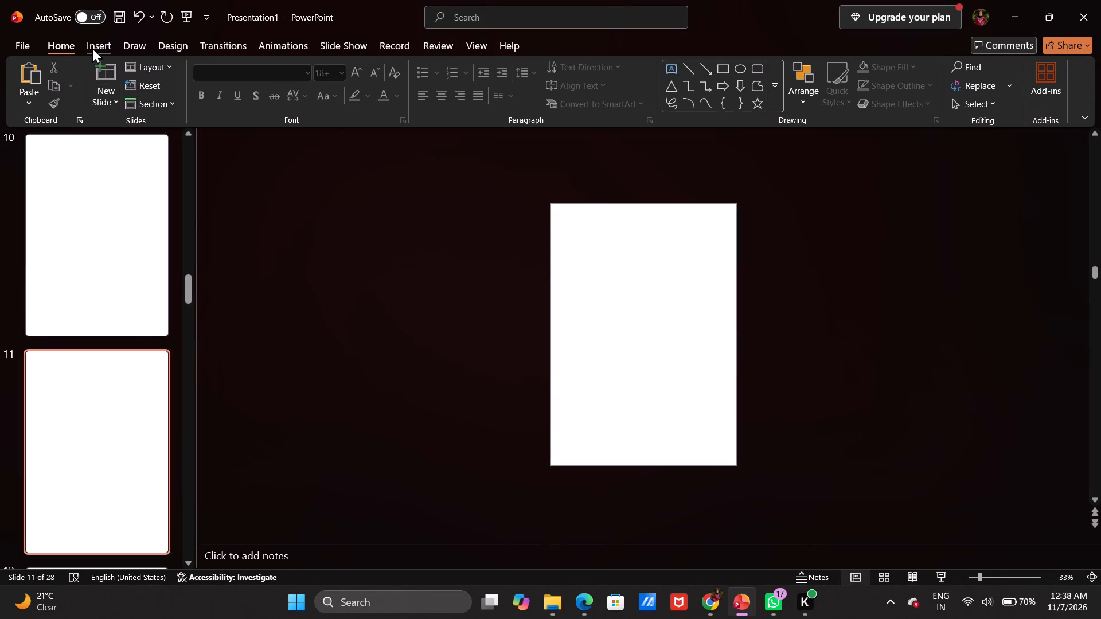
pyautogui.click(92, 46)
pyautogui.scroll(1, 105, 250)
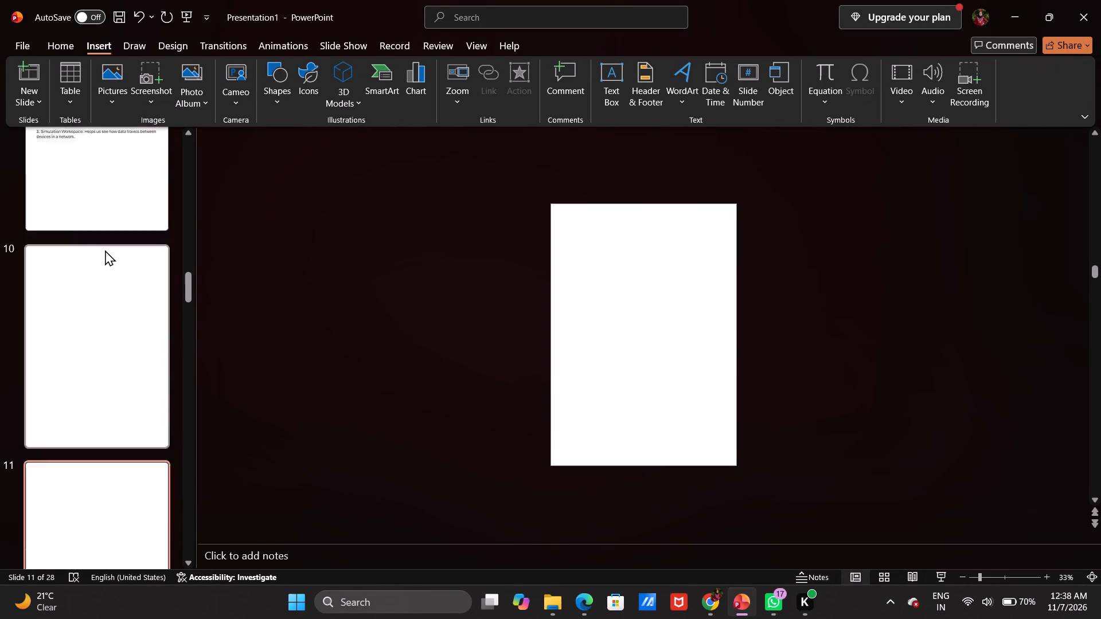
pyautogui.scroll(1, 105, 250)
pyautogui.click(108, 535)
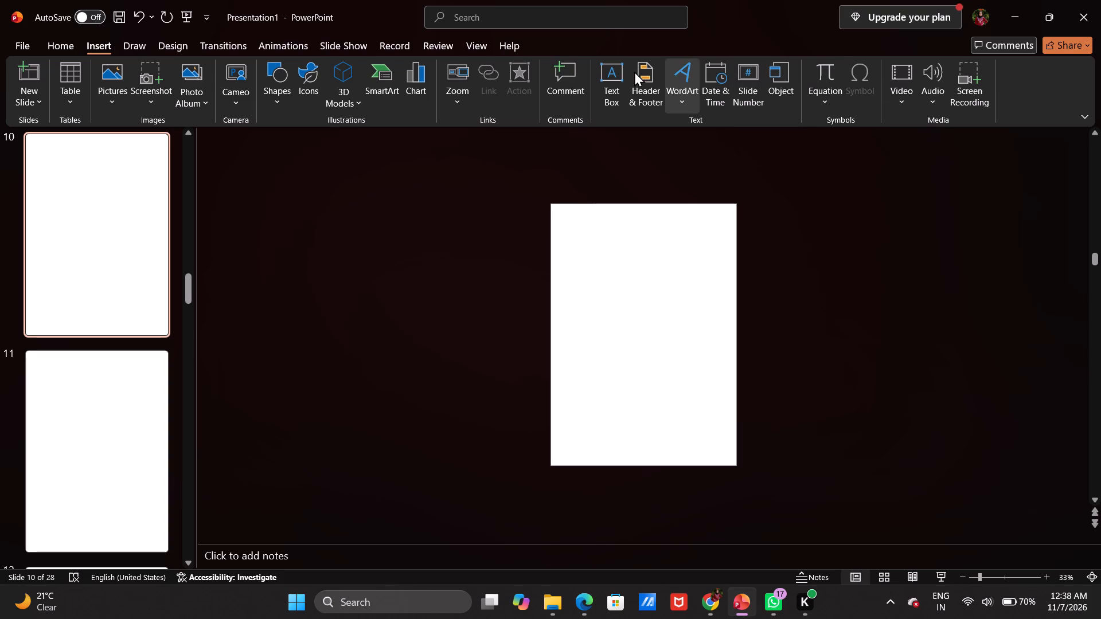
pyautogui.click(611, 70)
pyautogui.click(623, 281)
pyautogui.hotkey('ctrl', 'v')
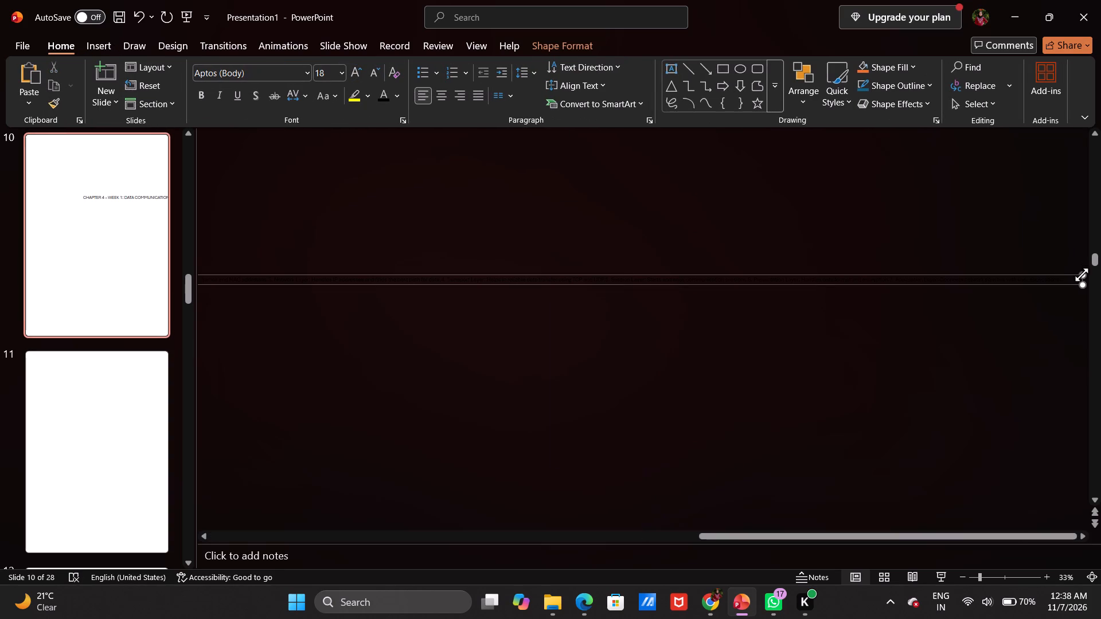
# Move and narrow the pasted Chapter 4 text box so its text wraps within the width of the slide 10 page.
pyautogui.moveTo(1082, 275); pyautogui.dragTo(201, 199)
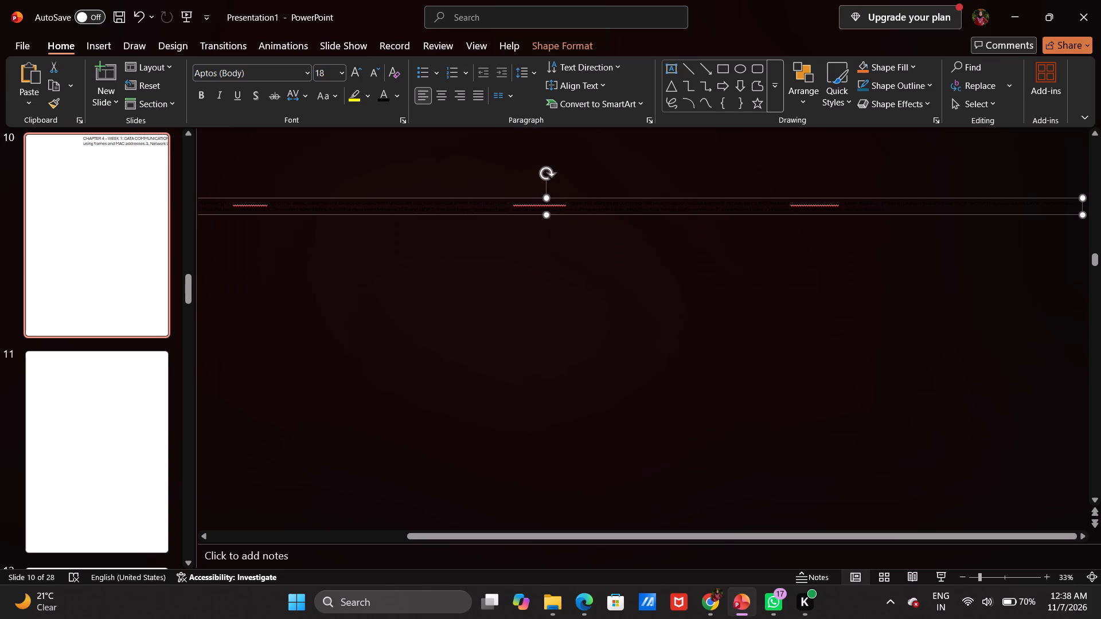
pyautogui.moveTo(1080, 205); pyautogui.dragTo(471, 242)
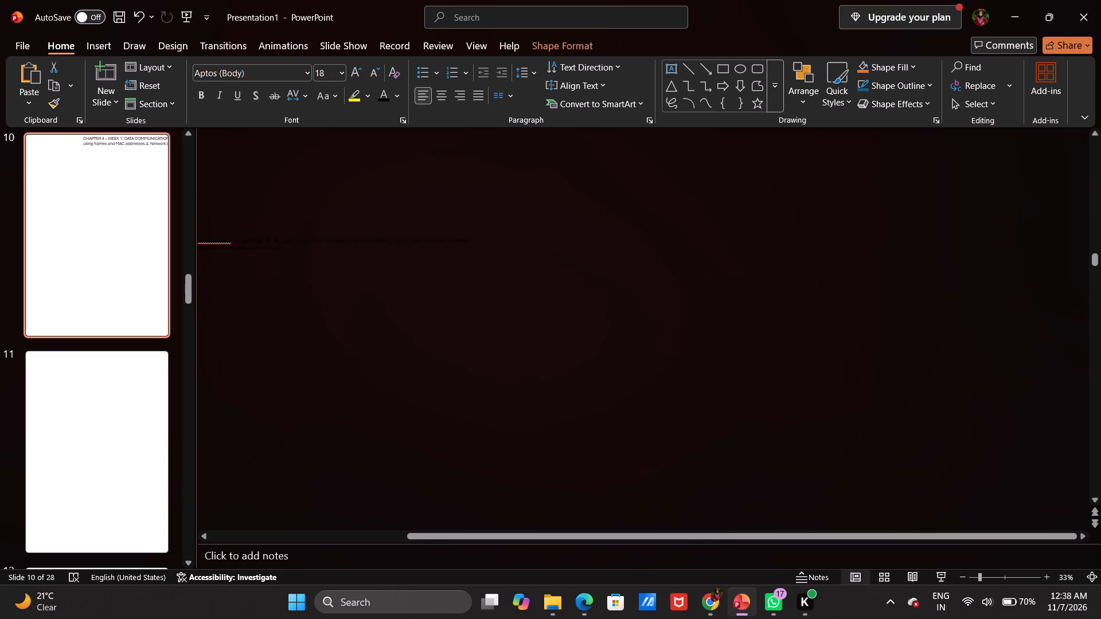
pyautogui.moveTo(471, 242); pyautogui.dragTo(438, 237)
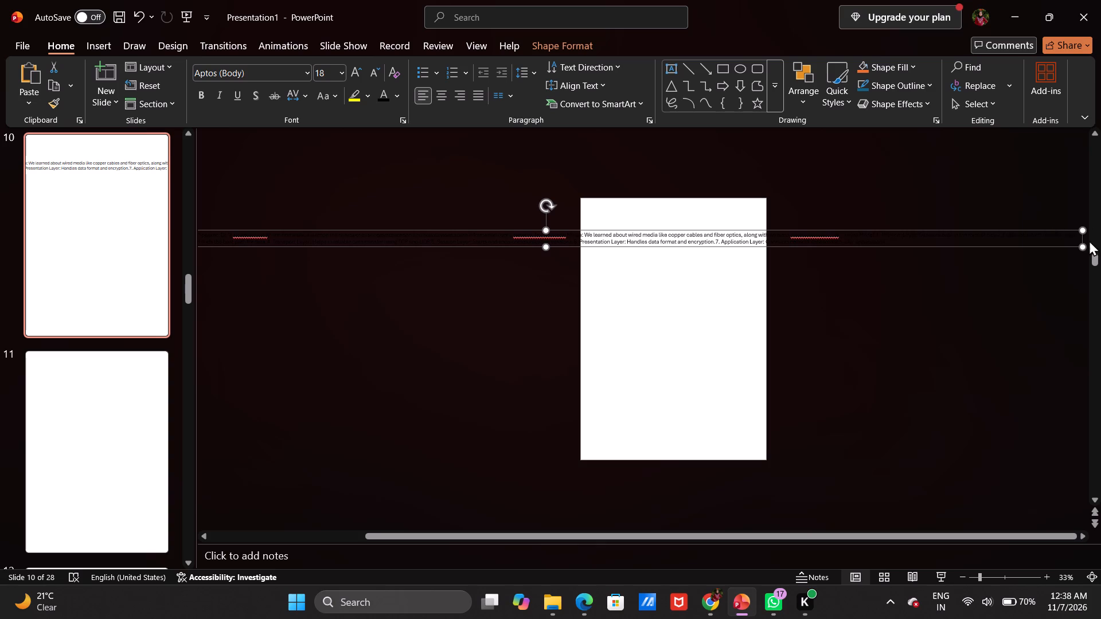
pyautogui.moveTo(1084, 245); pyautogui.dragTo(755, 425)
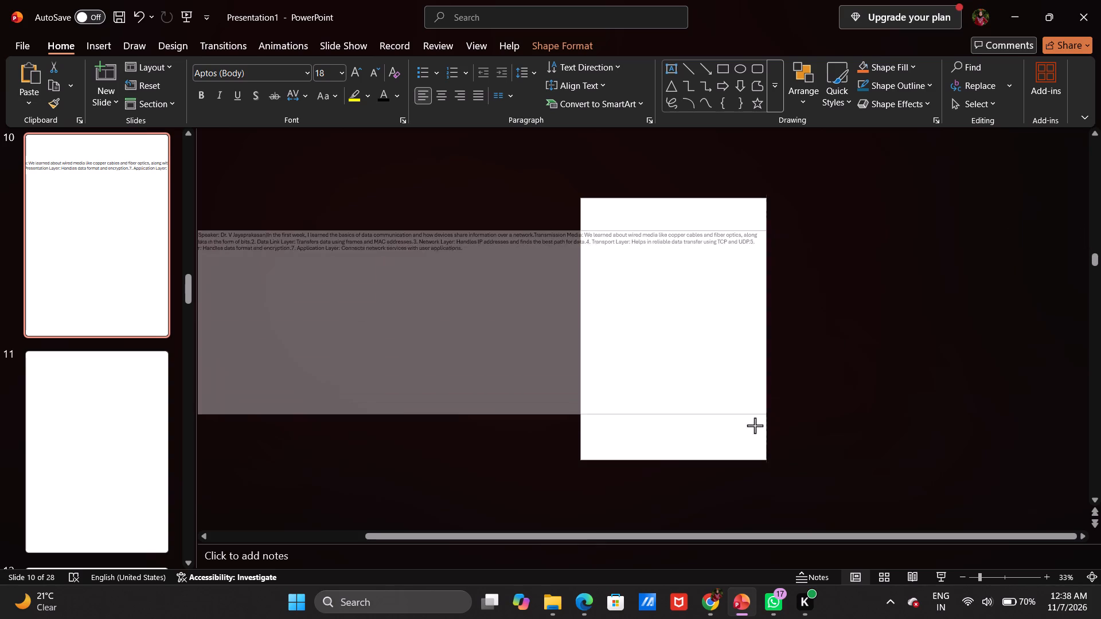
pyautogui.moveTo(755, 425); pyautogui.dragTo(756, 495)
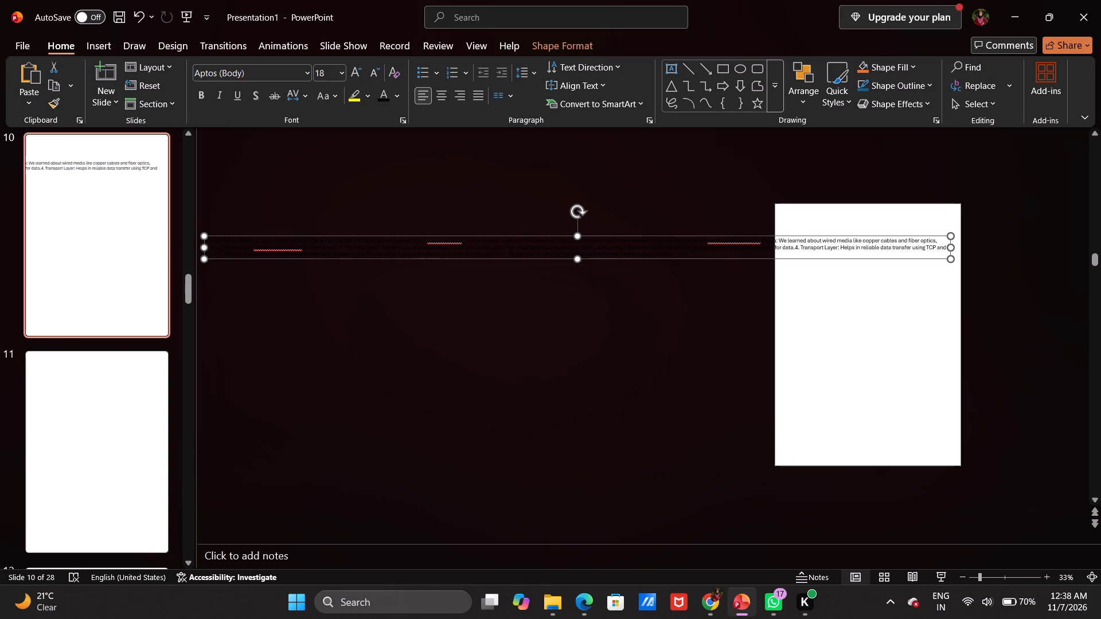
pyautogui.moveTo(201, 246); pyautogui.dragTo(805, 374)
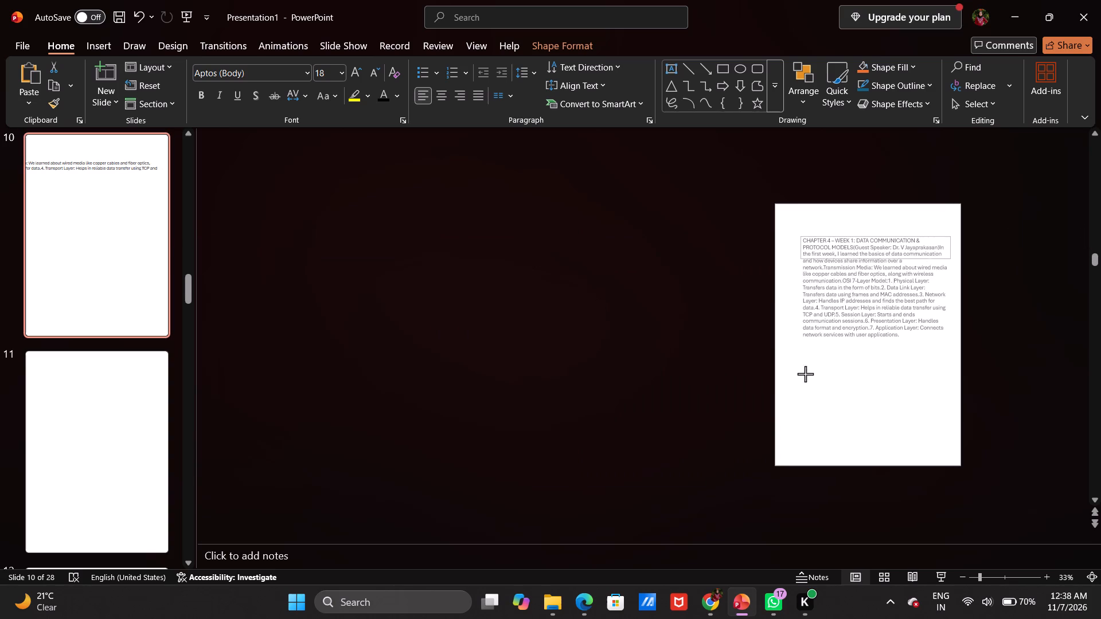
pyautogui.moveTo(805, 374); pyautogui.dragTo(799, 456)
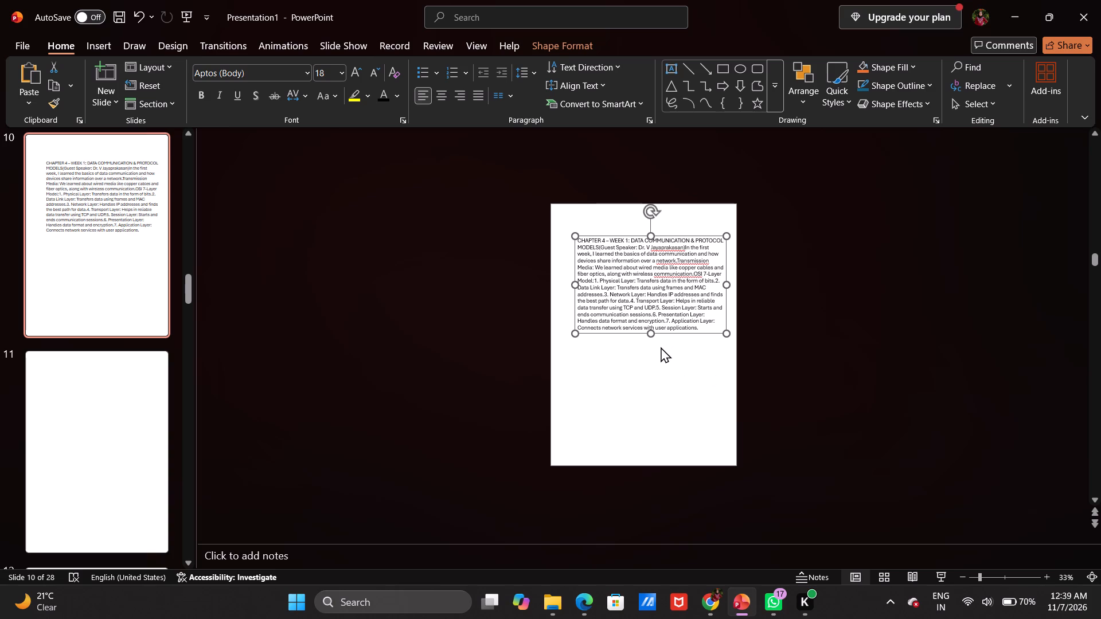
pyautogui.moveTo(651, 337); pyautogui.dragTo(655, 374)
# Extend the left edge of the Chapter 4 text box slightly outward to match the page margin.
pyautogui.keyDown('ctrl'); pyautogui.scroll(2, 702, 323); pyautogui.keyUp('ctrl')
pyautogui.scroll(1, 702, 323)
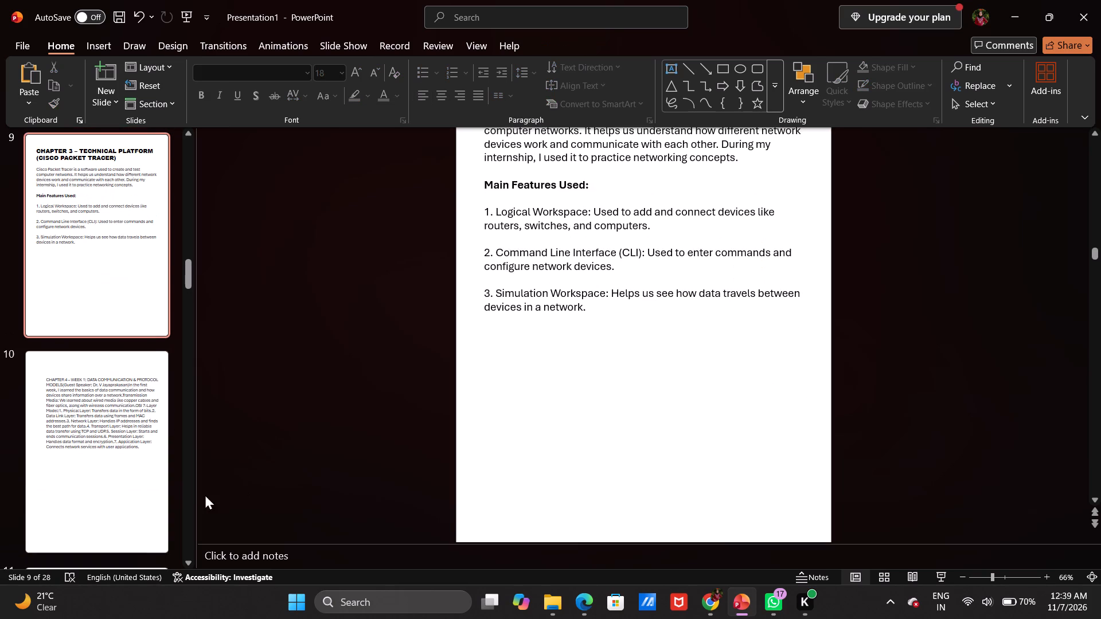
pyautogui.click(71, 477)
pyautogui.scroll(1, 516, 339)
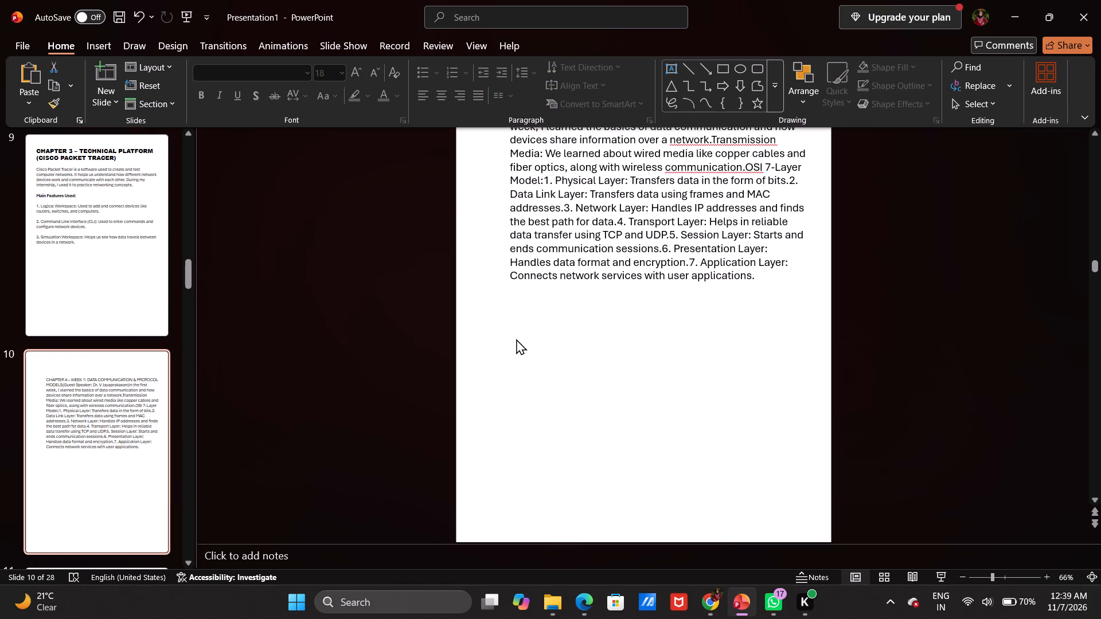
pyautogui.scroll(1, 516, 339)
pyautogui.click(555, 256)
pyautogui.moveTo(505, 191); pyautogui.dragTo(481, 195)
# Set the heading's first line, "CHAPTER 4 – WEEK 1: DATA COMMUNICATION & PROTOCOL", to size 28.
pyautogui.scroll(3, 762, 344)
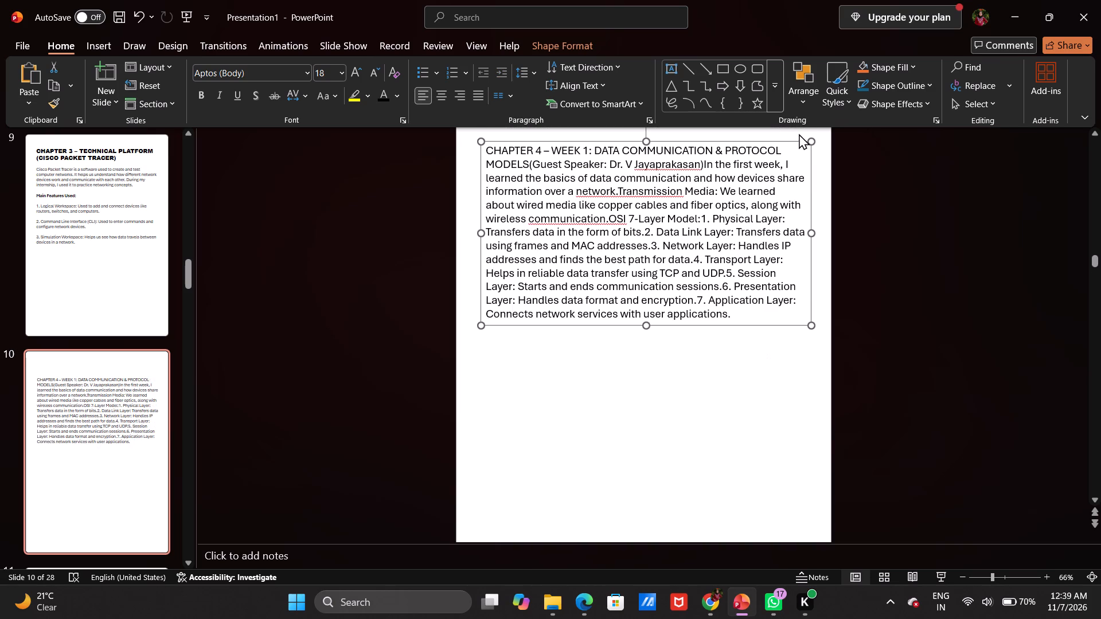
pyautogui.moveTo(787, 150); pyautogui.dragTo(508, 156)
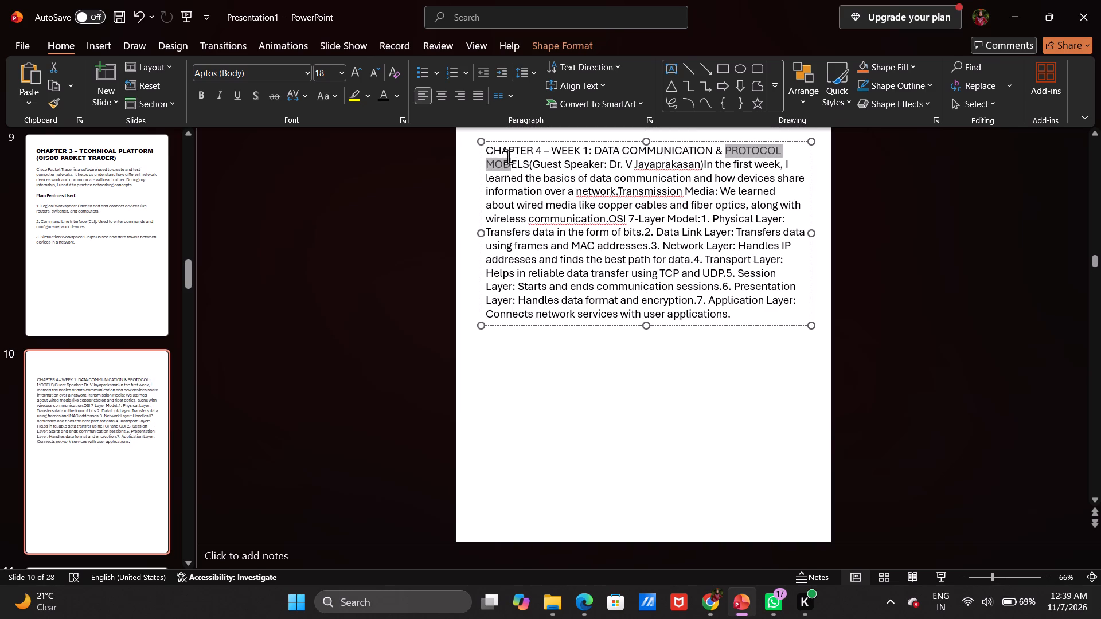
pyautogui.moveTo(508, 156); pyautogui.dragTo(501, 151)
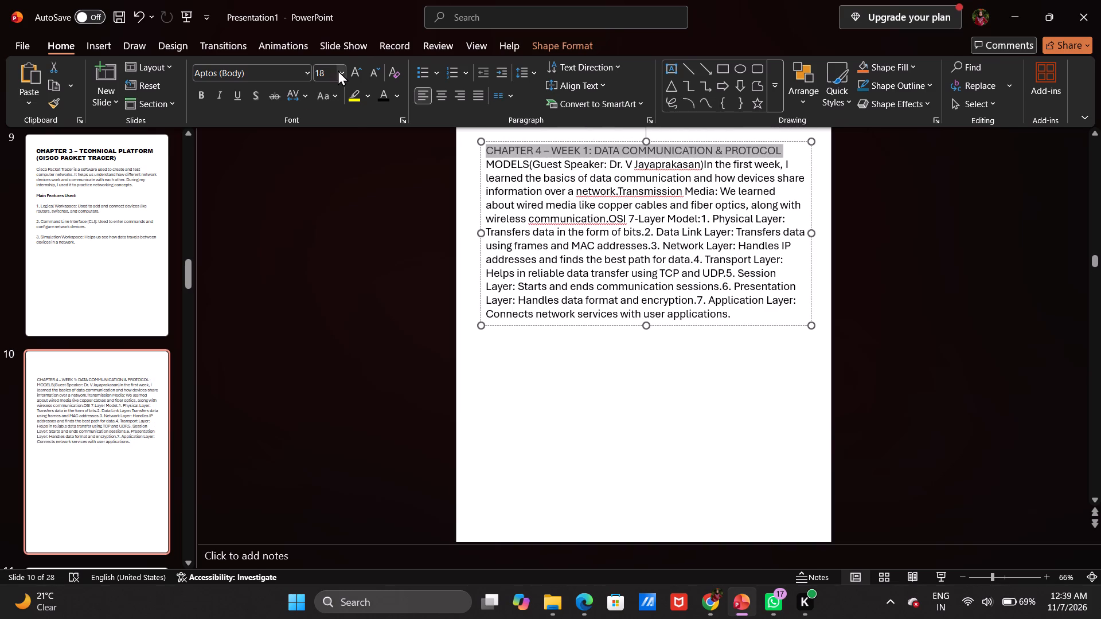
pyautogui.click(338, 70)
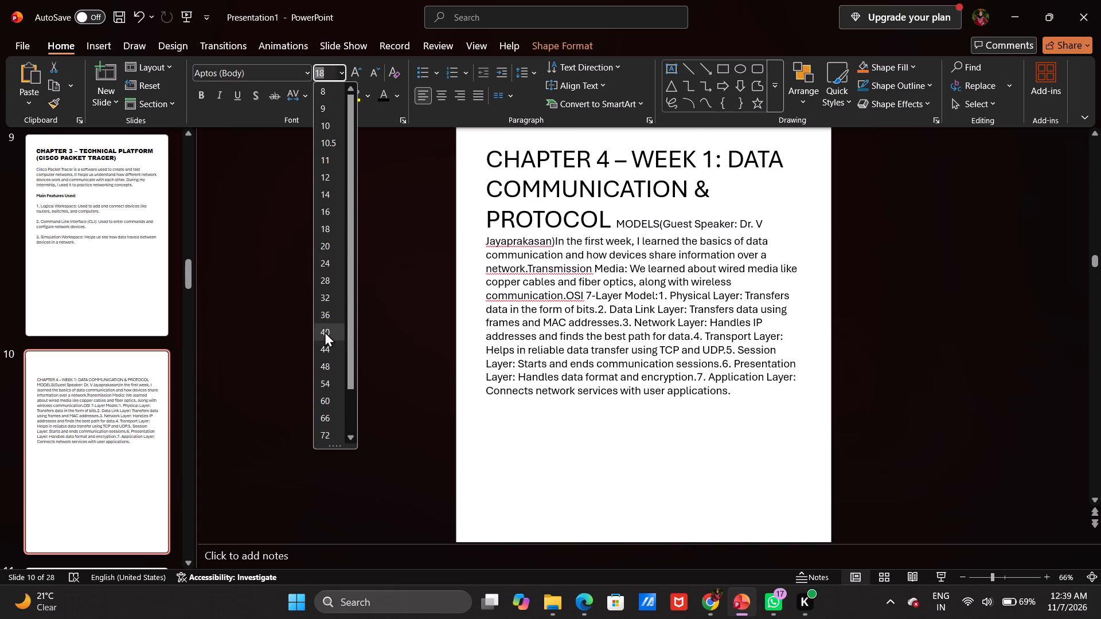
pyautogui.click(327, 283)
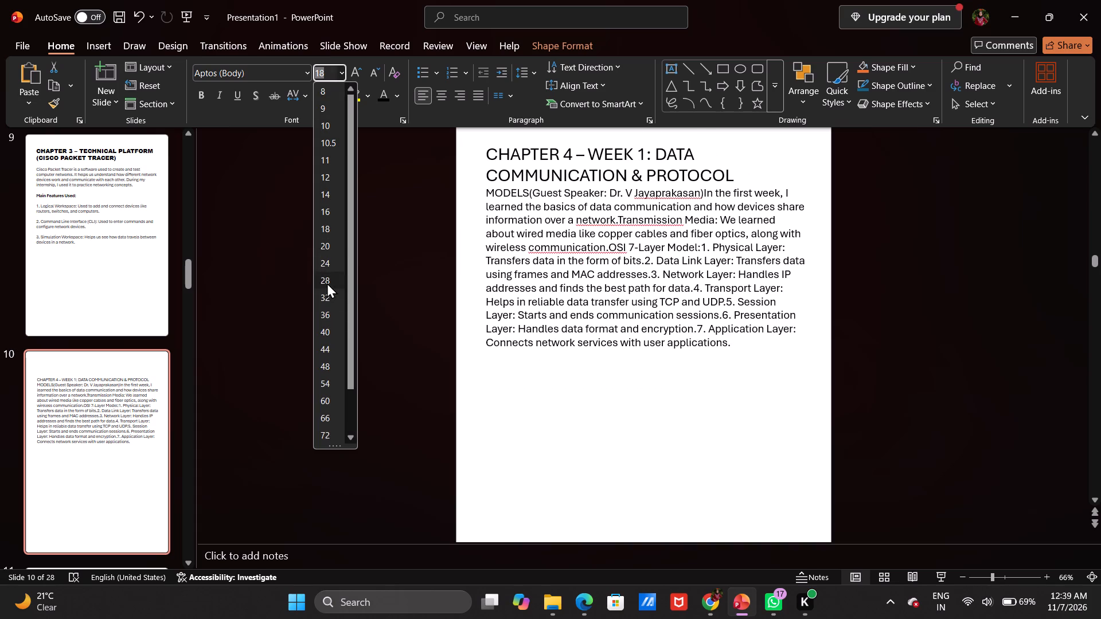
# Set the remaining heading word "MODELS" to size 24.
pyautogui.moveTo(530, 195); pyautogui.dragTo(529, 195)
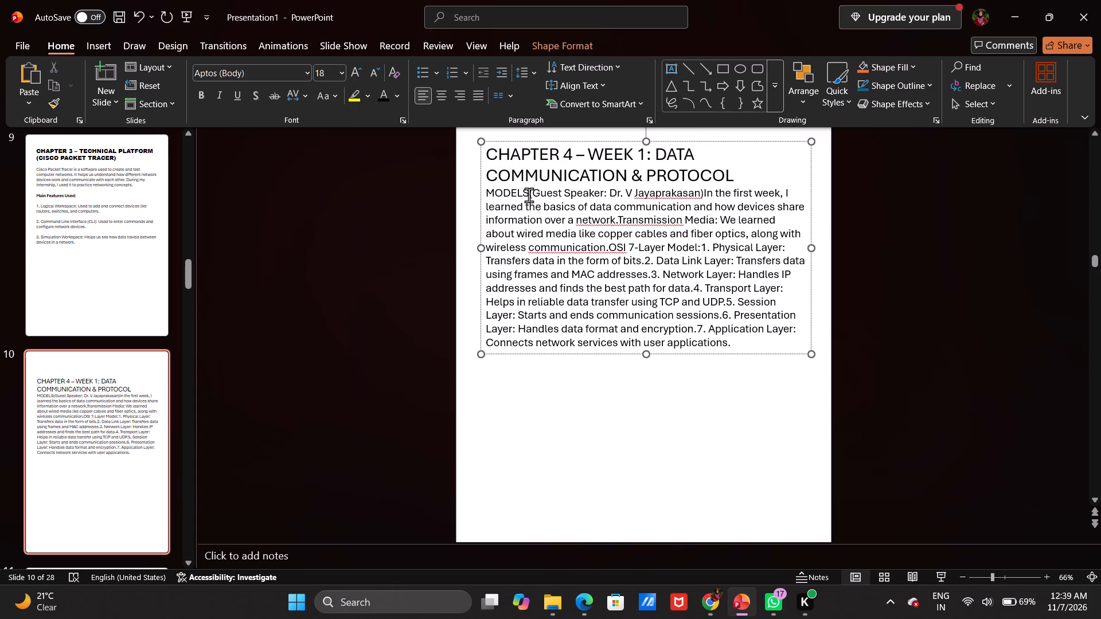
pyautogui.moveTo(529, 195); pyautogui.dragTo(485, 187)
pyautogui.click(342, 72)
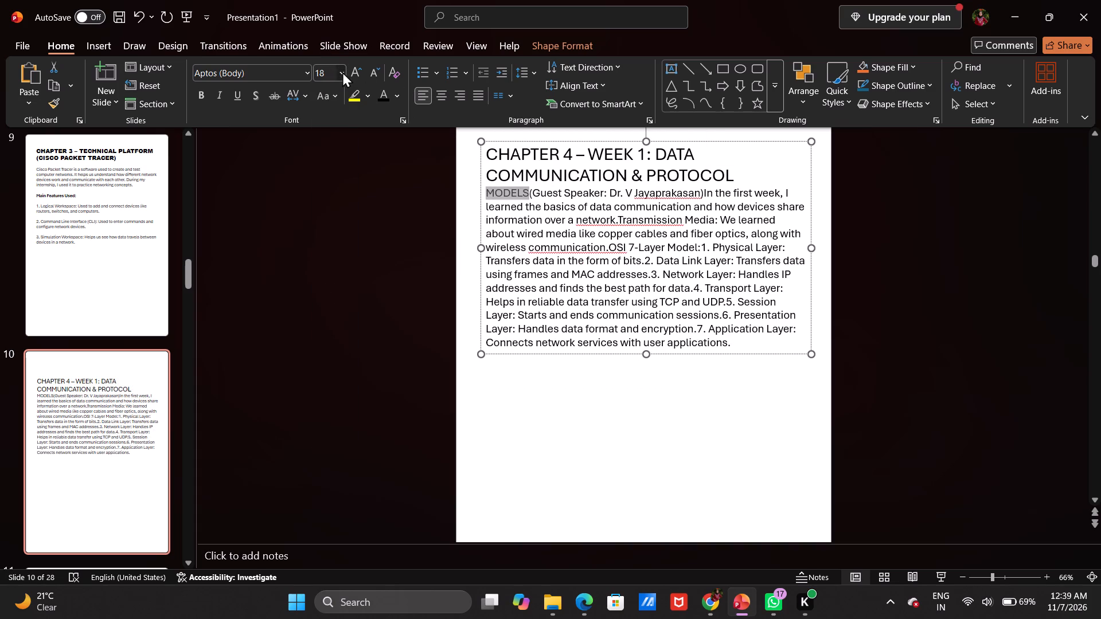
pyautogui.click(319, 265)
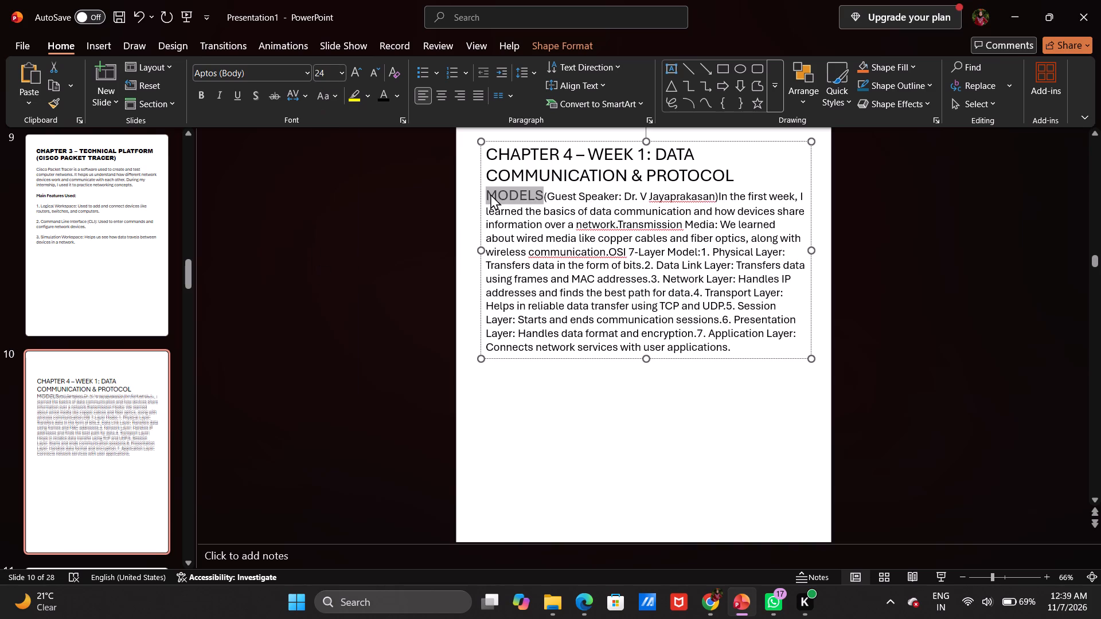
# Format the full heading "CHAPTER 4 – WEEK 1: DATA COMMUNICATION & PROTOCOL MODELS" in Arial Black at size 24.
pyautogui.click(544, 190)
pyautogui.moveTo(542, 190); pyautogui.dragTo(494, 143)
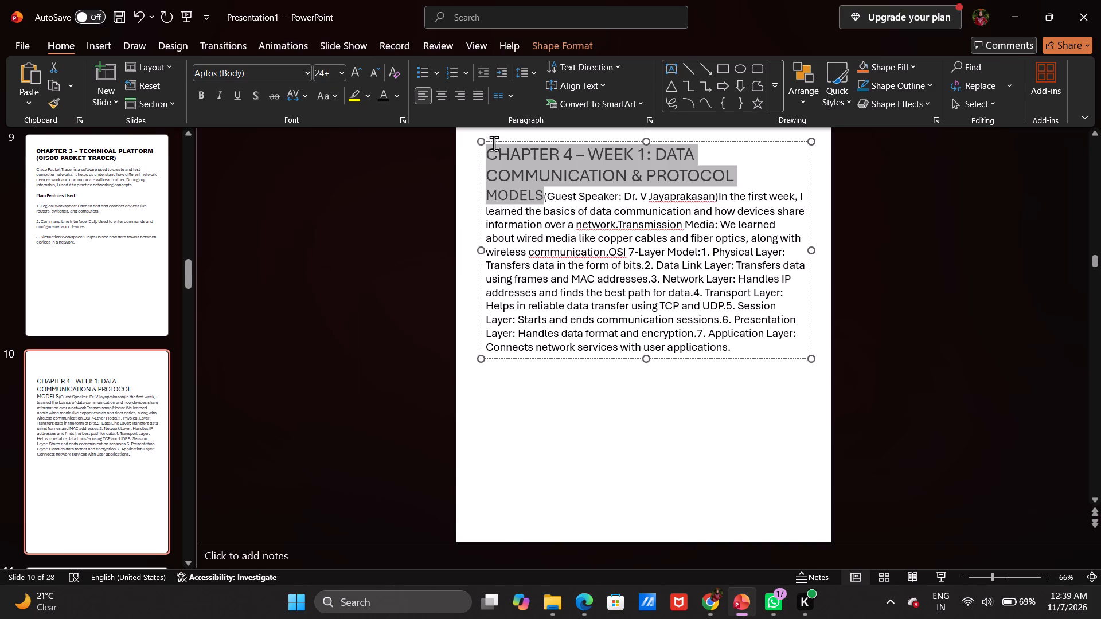
pyautogui.moveTo(494, 143); pyautogui.dragTo(491, 139)
pyautogui.click(341, 67)
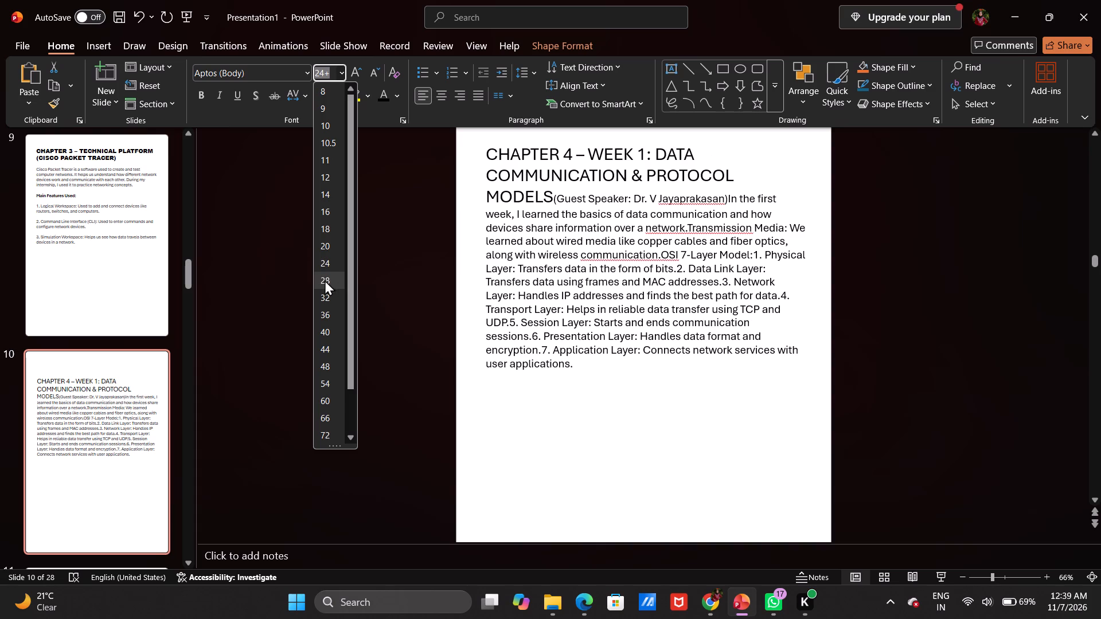
pyautogui.click(327, 256)
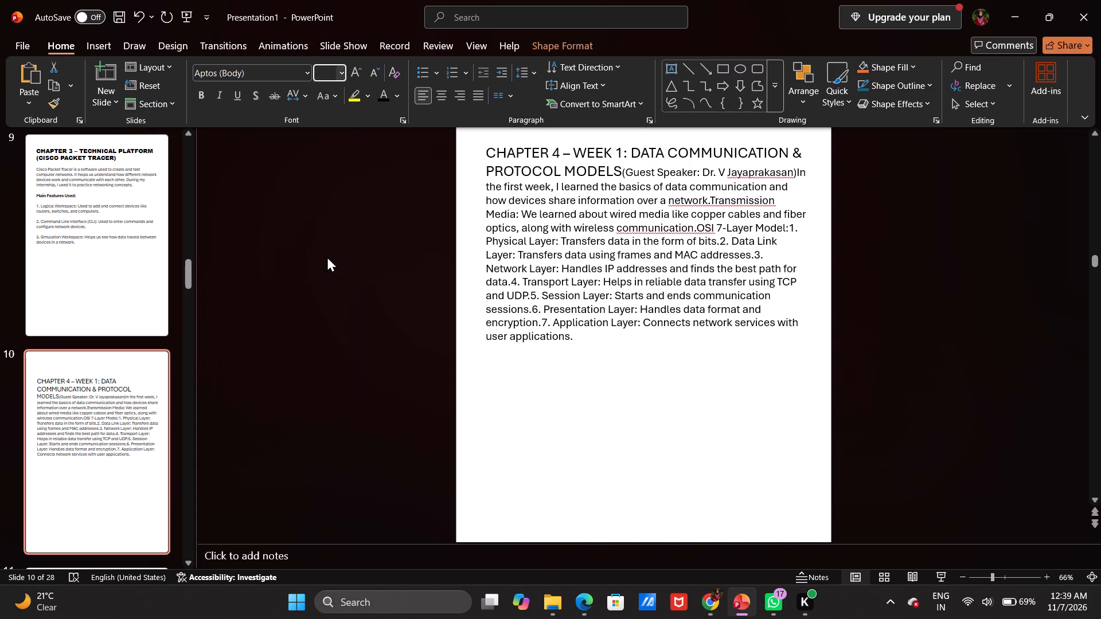
pyautogui.click(307, 75)
pyautogui.click(272, 175)
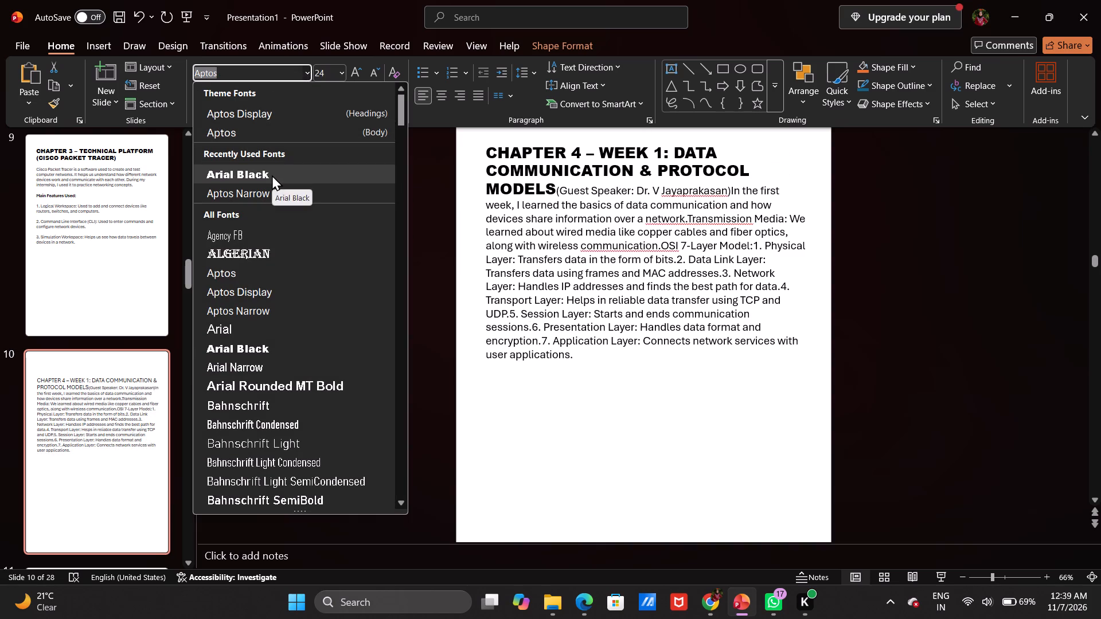
# Put the guest speaker line on its own line below the heading, with three blank lines before "In the first week".
pyautogui.click(553, 186)
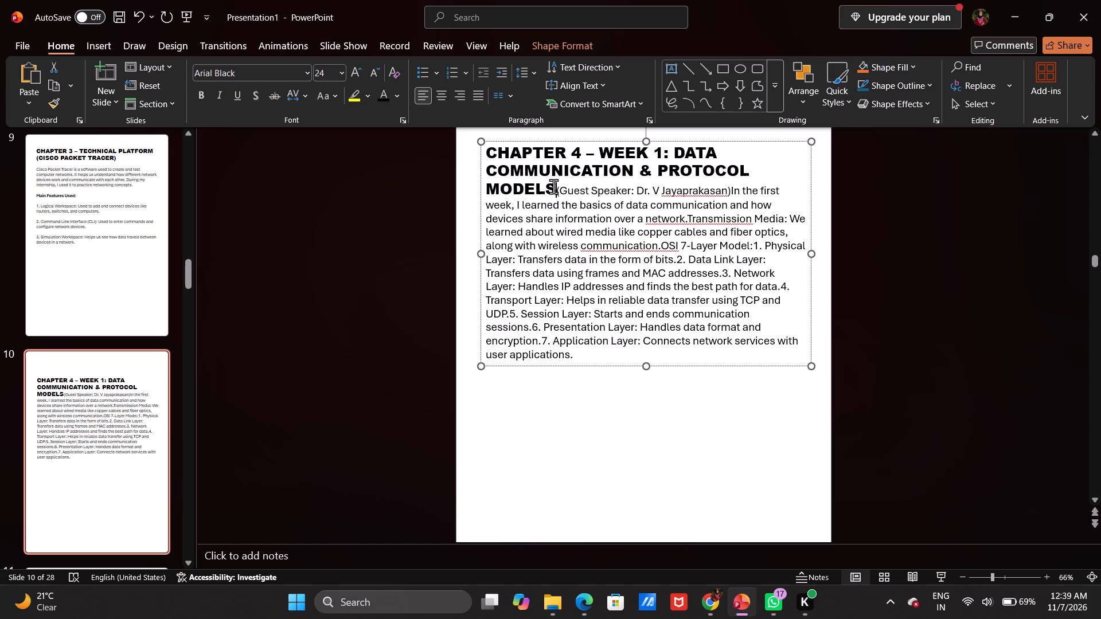
pyautogui.press('Return')
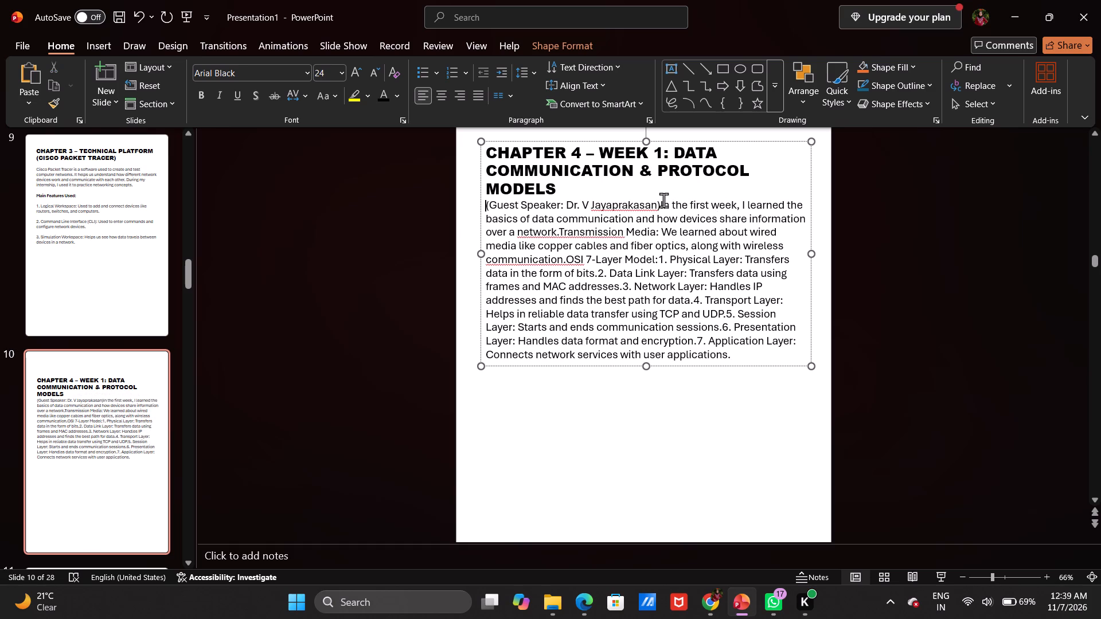
pyautogui.click(663, 200)
pyautogui.click(660, 200)
pyautogui.press('Return')
pyautogui.press('Return')
pyautogui.press('Return')
pyautogui.press('Return')
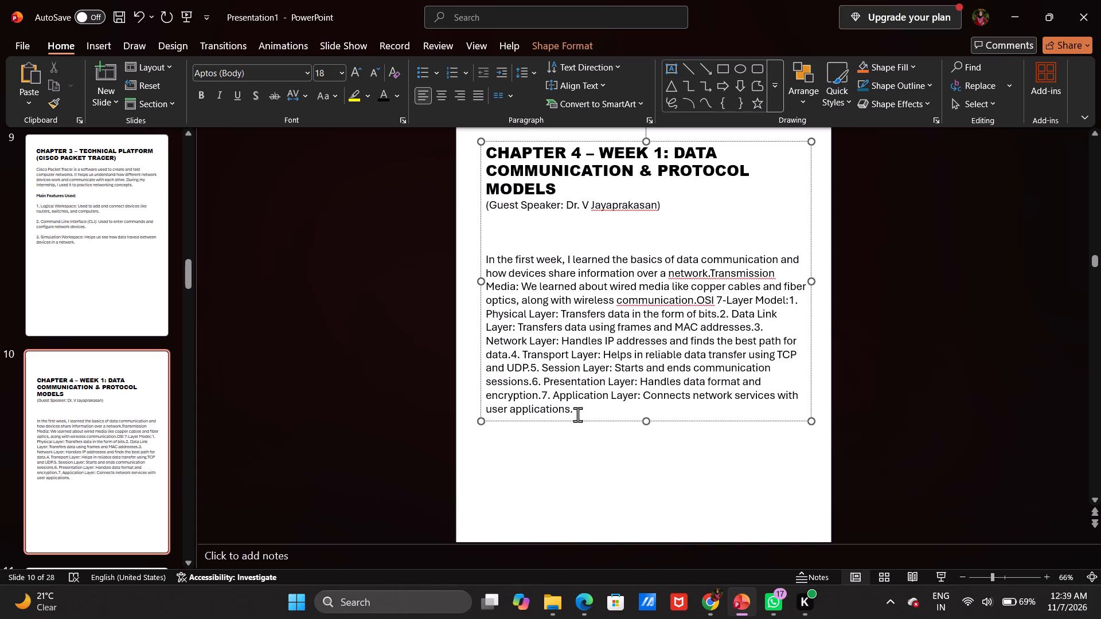
# Set the Chapter 4 body text from "In the first week" to the end to size 20.
pyautogui.moveTo(578, 414); pyautogui.dragTo(486, 244)
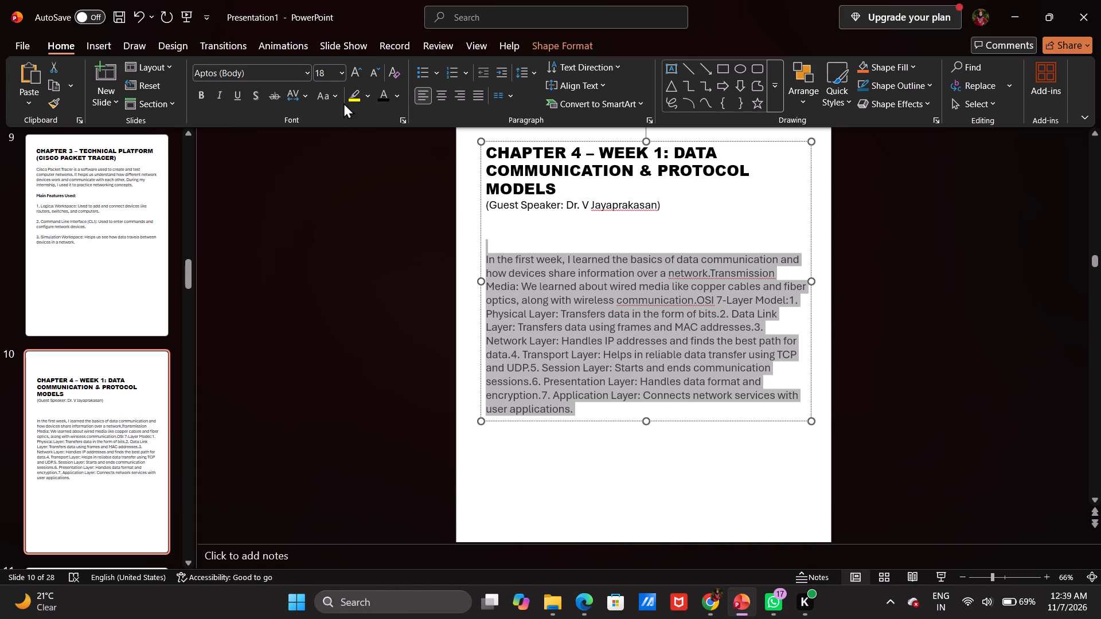
pyautogui.click(338, 66)
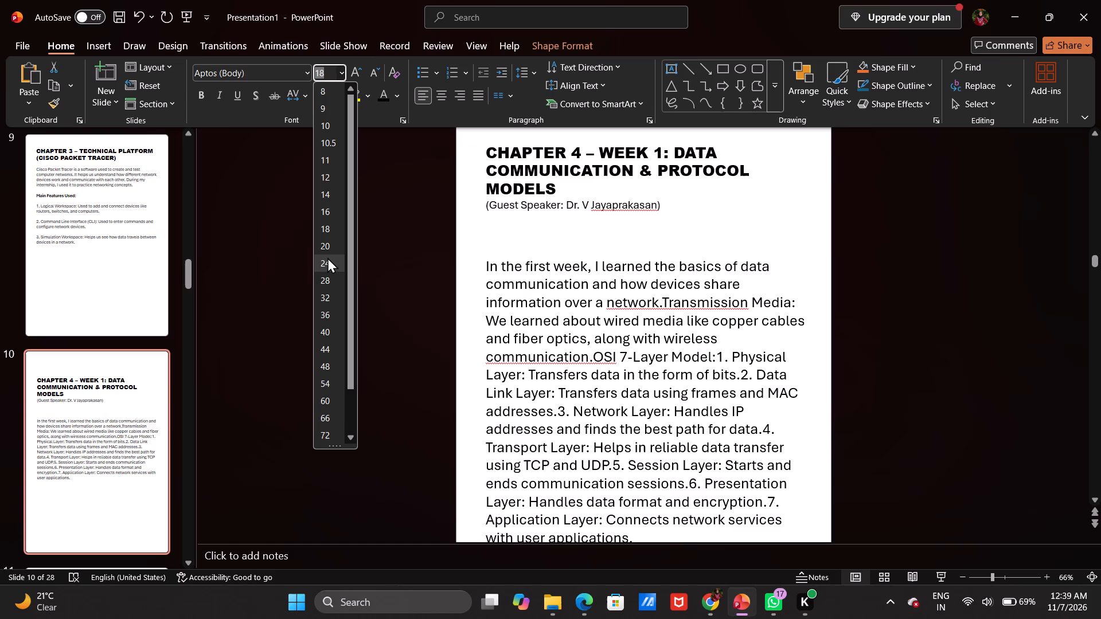
pyautogui.click(328, 250)
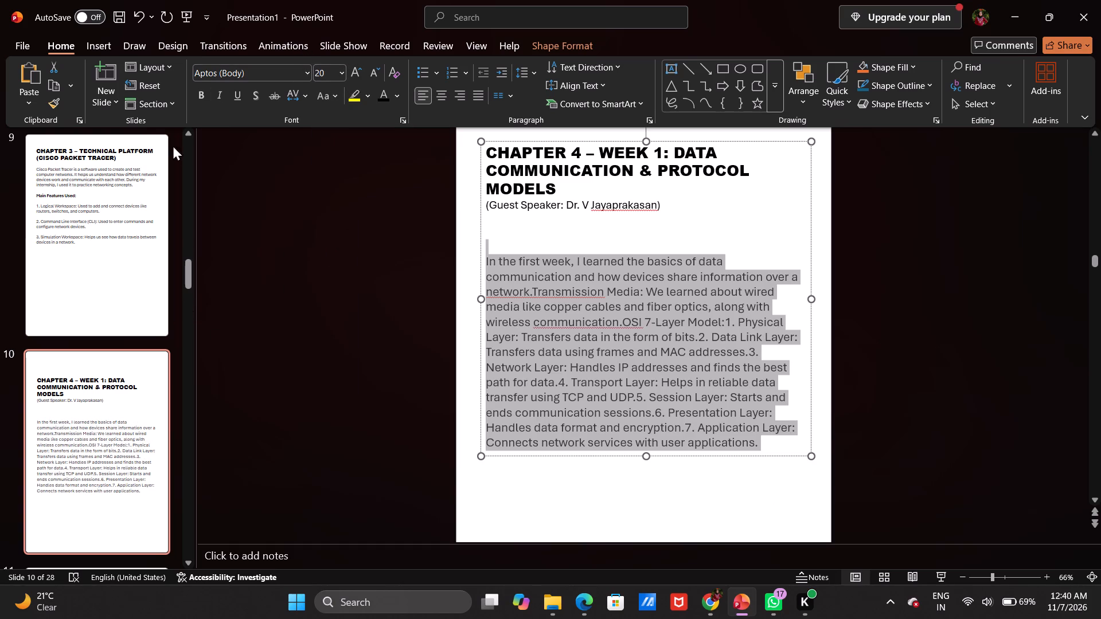
# Start "1. Physical Layer" on a new line after "OSI 7-Layer Model:" in the Chapter 4 body text on slide 10.
pyautogui.click(151, 212)
pyautogui.click(571, 323)
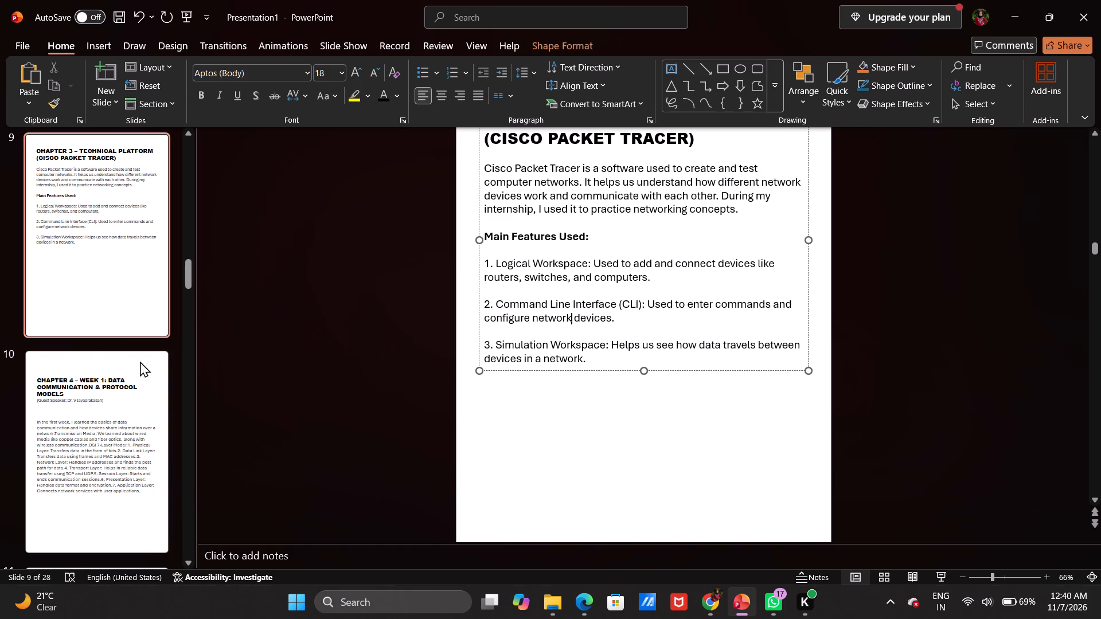
pyautogui.click(75, 410)
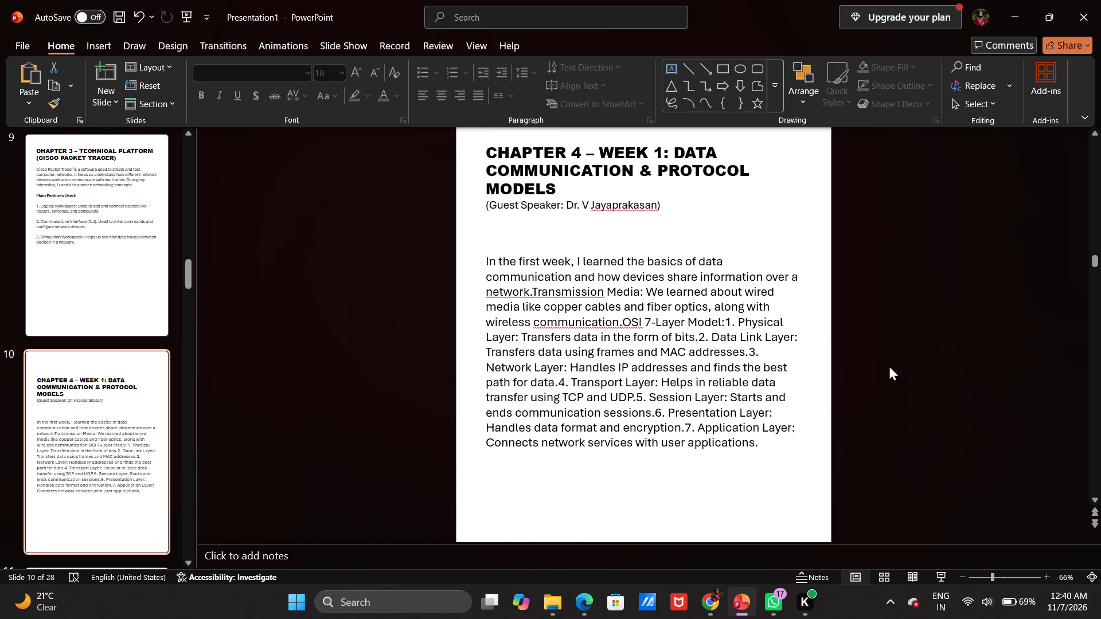
pyautogui.click(729, 324)
pyautogui.press('Left')
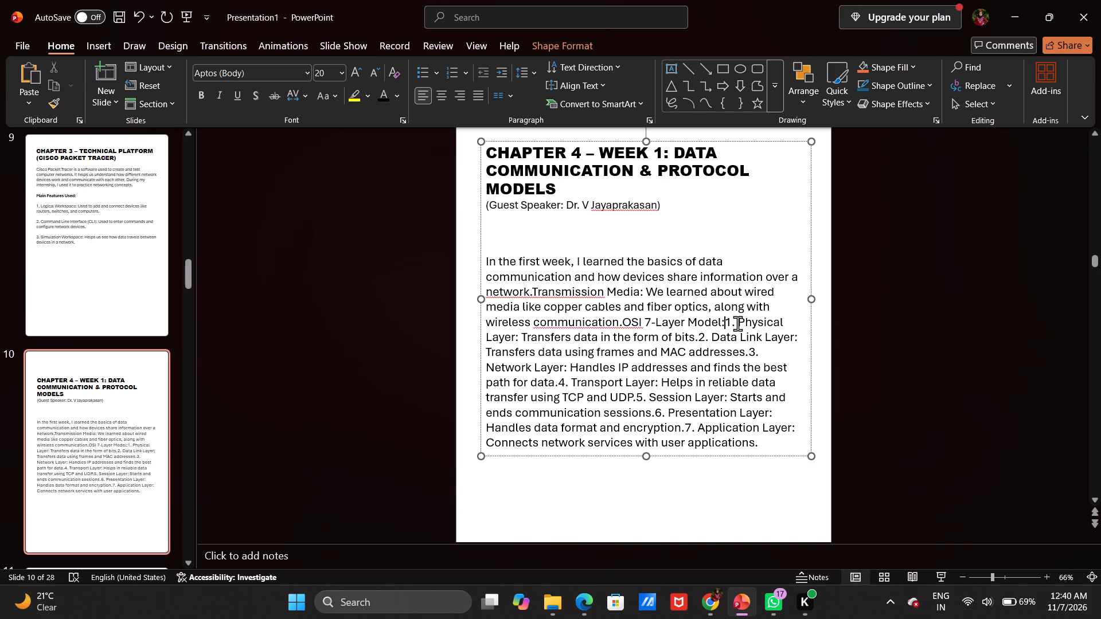
pyautogui.press('Return')
# Break the text after "in the form of bits." so that the Data Link Layer entry starts a new line.
pyautogui.press('Right')
pyautogui.press('Right')
pyautogui.press('Right')
pyautogui.press('Right')
pyautogui.press('Right')
pyautogui.press('Right')
pyautogui.press('Right')
pyautogui.press('Right')
pyautogui.press('Right')
pyautogui.press('Right')
pyautogui.press('Right')
pyautogui.press('Right')
pyautogui.press('Right')
pyautogui.press('Right')
pyautogui.press('Right')
pyautogui.press('Right')
pyautogui.press('Right')
pyautogui.press('Right')
pyautogui.press('Right')
pyautogui.press('Right')
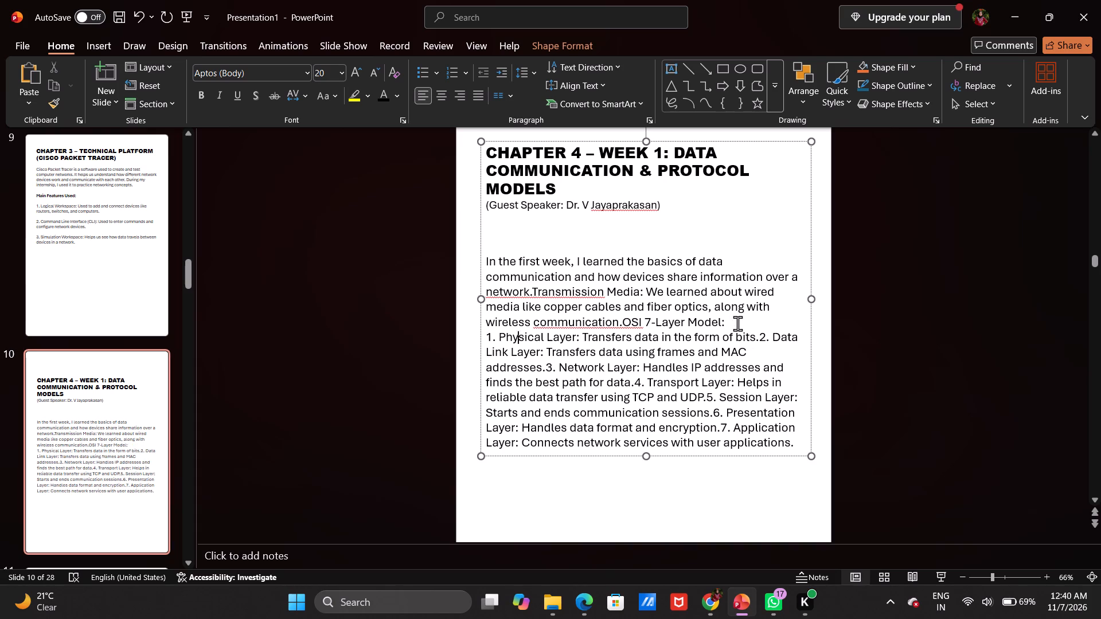
pyautogui.press('Right')
pyautogui.press('Return')
# Break the text after "MAC addresses." so that the Network Layer entry becomes its own list item.
pyautogui.press('Down')
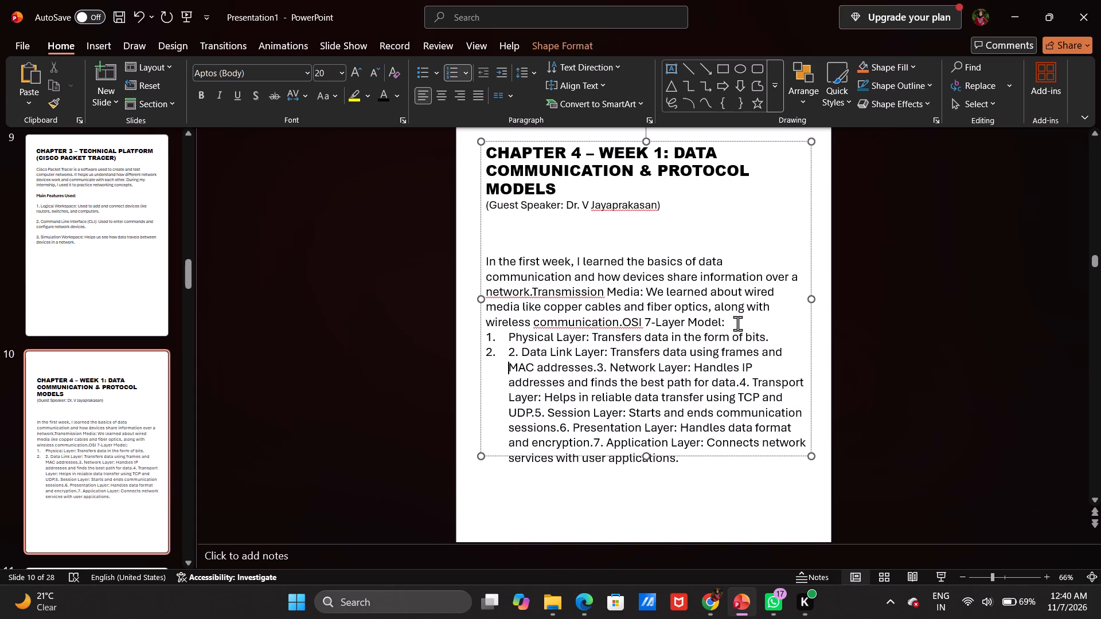
pyautogui.press('Right')
pyautogui.press('Right')
pyautogui.press('Right')
pyautogui.press('Right')
pyautogui.press('Right')
pyautogui.press('Right')
pyautogui.press('Right')
pyautogui.press('Right')
pyautogui.press('Right')
pyautogui.press('Right')
pyautogui.press('Right')
pyautogui.press('Right')
pyautogui.press('Right')
pyautogui.press('Right')
pyautogui.press('Right')
pyautogui.press('Right')
pyautogui.press('Right')
pyautogui.press('Down')
pyautogui.press('Left')
pyautogui.press('Up')
pyautogui.press('Up')
pyautogui.press('Down')
pyautogui.press('Left')
pyautogui.press('Return')
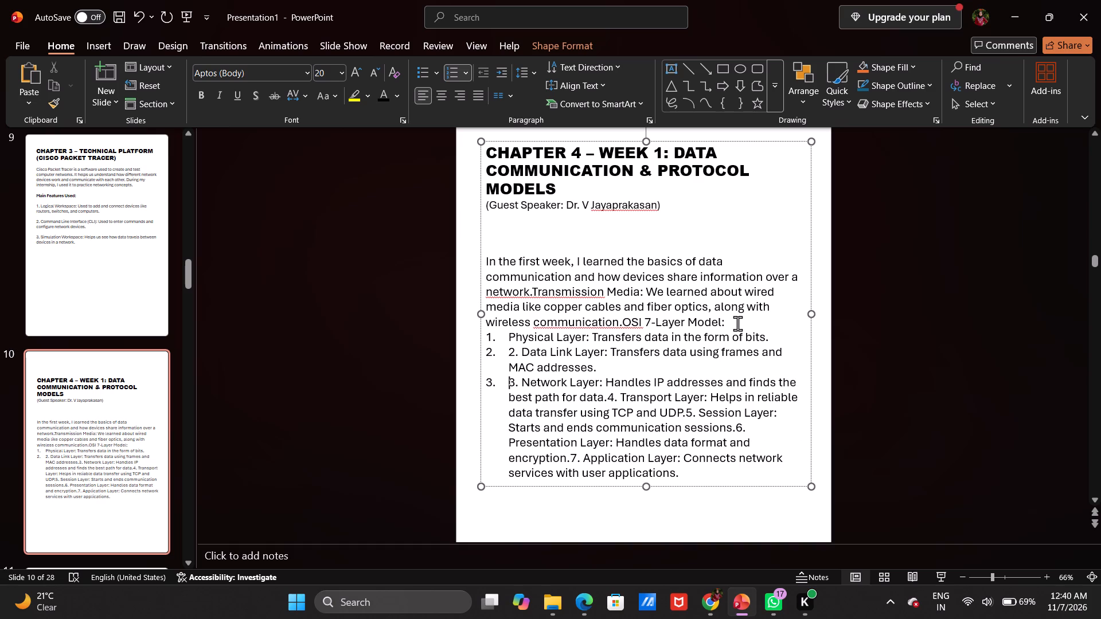
# Delete the duplicate typed "3." in front of "Network Layer", keeping the automatic list number.
pyautogui.press('Right')
pyautogui.press('Return')
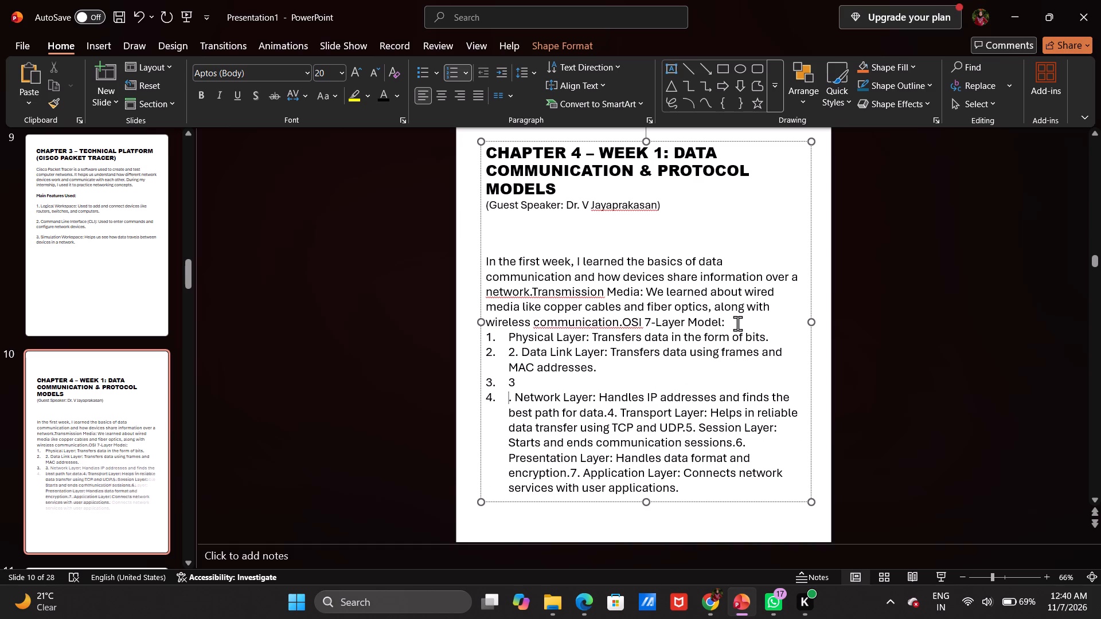
pyautogui.press('BackSpace')
pyautogui.press('BackSpace')
pyautogui.press('BackSpace')
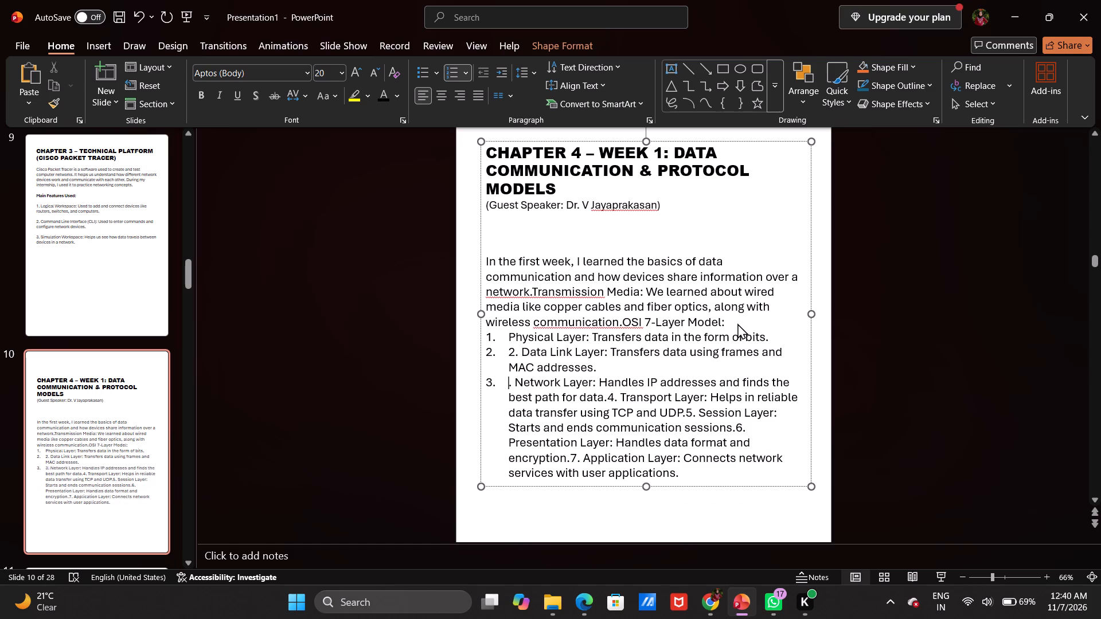
pyautogui.press('Right')
pyautogui.press('BackSpace')
# Break the text after "best path for data." so that the Transport Layer entry becomes its own list item.
pyautogui.press('Down')
pyautogui.press('Down')
pyautogui.press('Right')
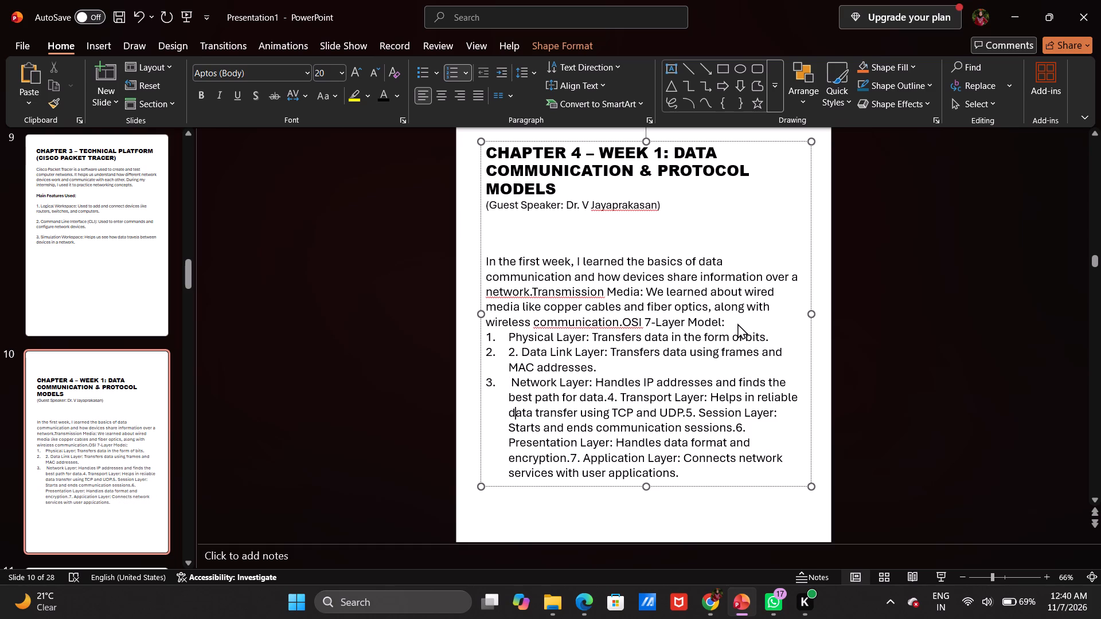
pyautogui.press('Right')
pyautogui.press('Up')
pyautogui.press('Up')
pyautogui.press('Right')
pyautogui.press('Right')
pyautogui.press('Right')
pyautogui.press('Right')
pyautogui.press('Right')
pyautogui.press('Right')
pyautogui.press('Right')
pyautogui.press('Right')
pyautogui.press('Down')
pyautogui.press('Down')
pyautogui.press('Right')
pyautogui.press('Right')
pyautogui.press('Up')
pyautogui.press('Right')
pyautogui.press('Right')
pyautogui.press('Right')
pyautogui.press('Right')
pyautogui.press('Right')
pyautogui.press('Right')
pyautogui.press('Return')
# Break the text after "TCP and UDP." so that the Session Layer entry becomes its own list item.
pyautogui.press('Down')
pyautogui.press('Right')
pyautogui.press('Right')
pyautogui.press('Right')
pyautogui.press('Right')
pyautogui.press('Right')
pyautogui.press('Right')
pyautogui.press('Right')
pyautogui.press('Right')
pyautogui.press('Right')
pyautogui.press('Right')
pyautogui.press('Right')
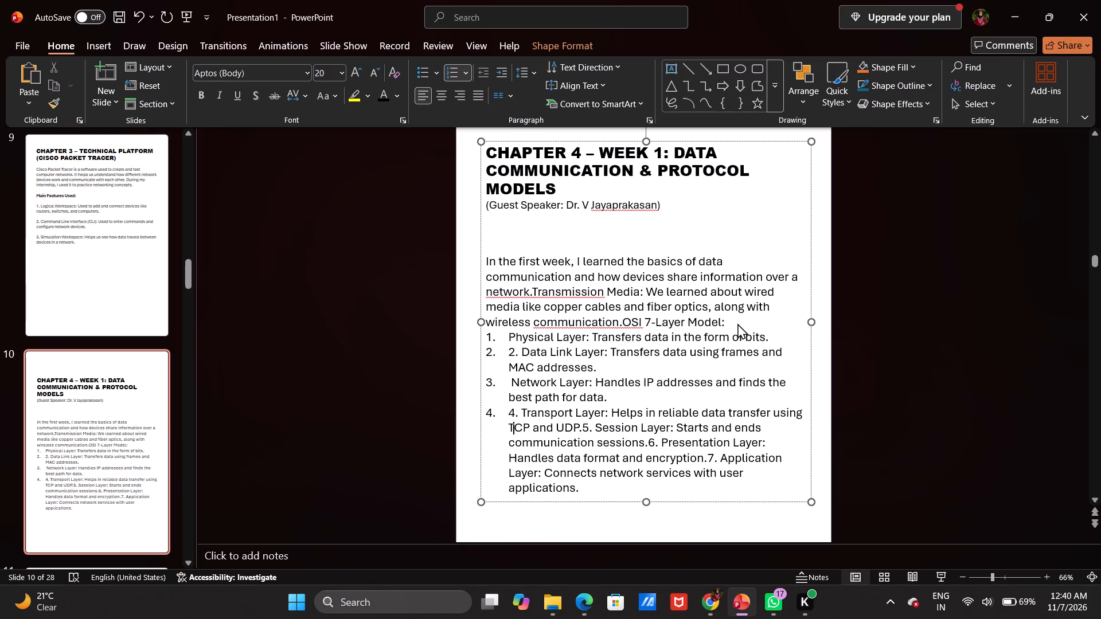
pyautogui.press('Right')
pyautogui.press('Return')
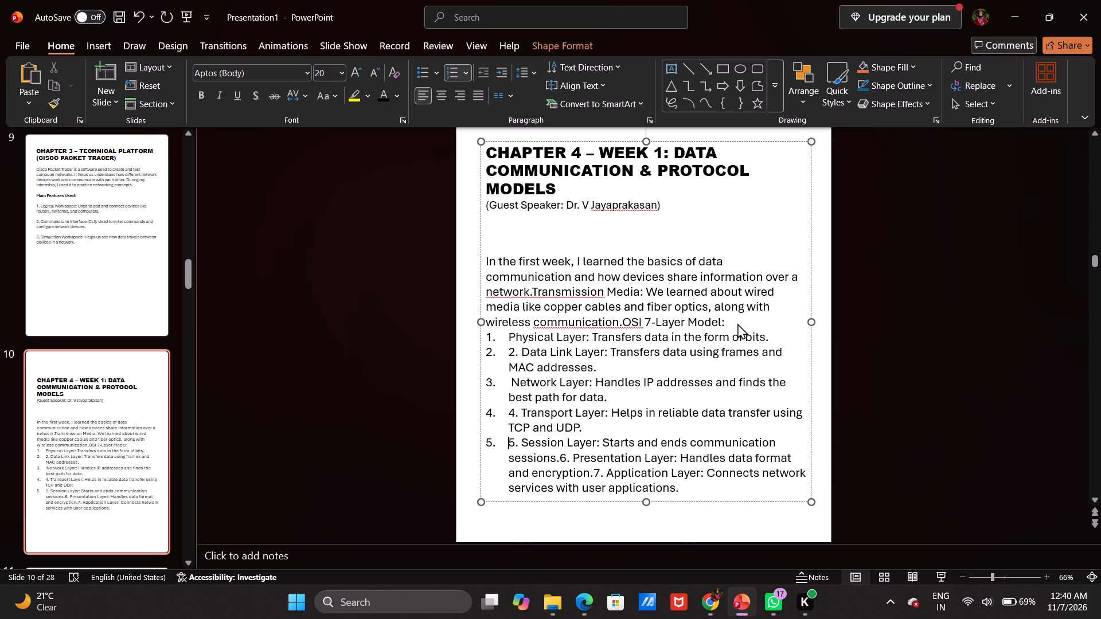
# Delete the duplicate typed "5." in front of "Session Layer", keeping the automatic list number.
pyautogui.press('Right')
pyautogui.press('BackSpace')
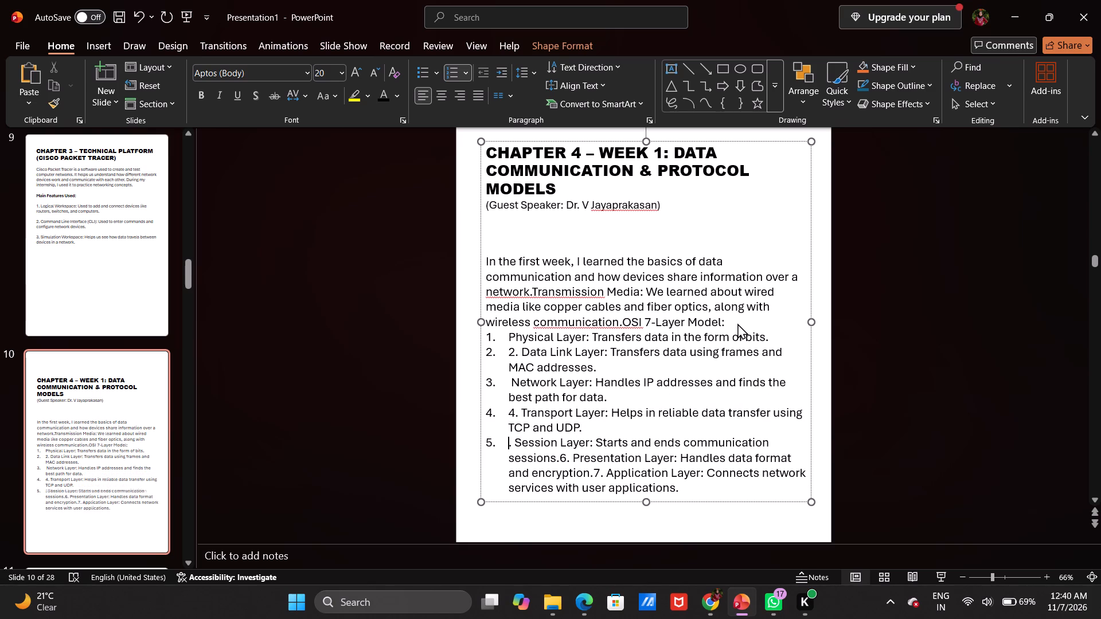
pyautogui.press('Right')
pyautogui.press('BackSpace')
# Break the text after "communication sessions." so that the Presentation Layer entry becomes its own list item.
pyautogui.press('Right')
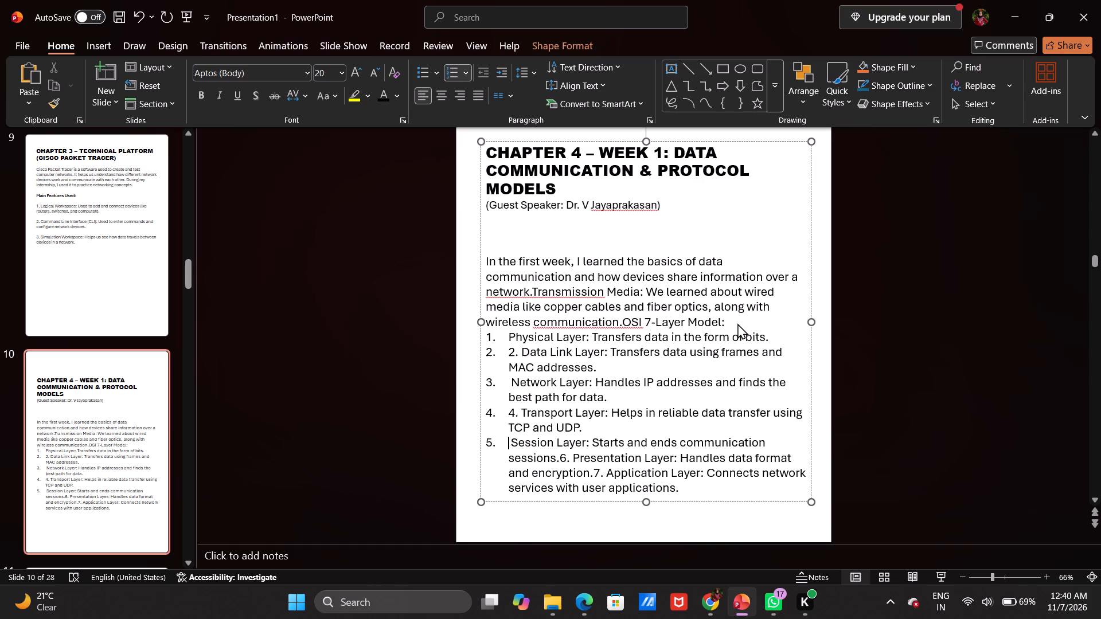
pyautogui.press('Down')
pyautogui.press('Right')
pyautogui.press('Right')
pyautogui.press('Right')
pyautogui.press('Right')
pyautogui.press('Right')
pyautogui.press('Right')
pyautogui.press('Right')
pyautogui.press('Right')
pyautogui.press('Right')
pyautogui.press('Right')
pyautogui.press('Down')
pyautogui.press('Up')
pyautogui.press('Left')
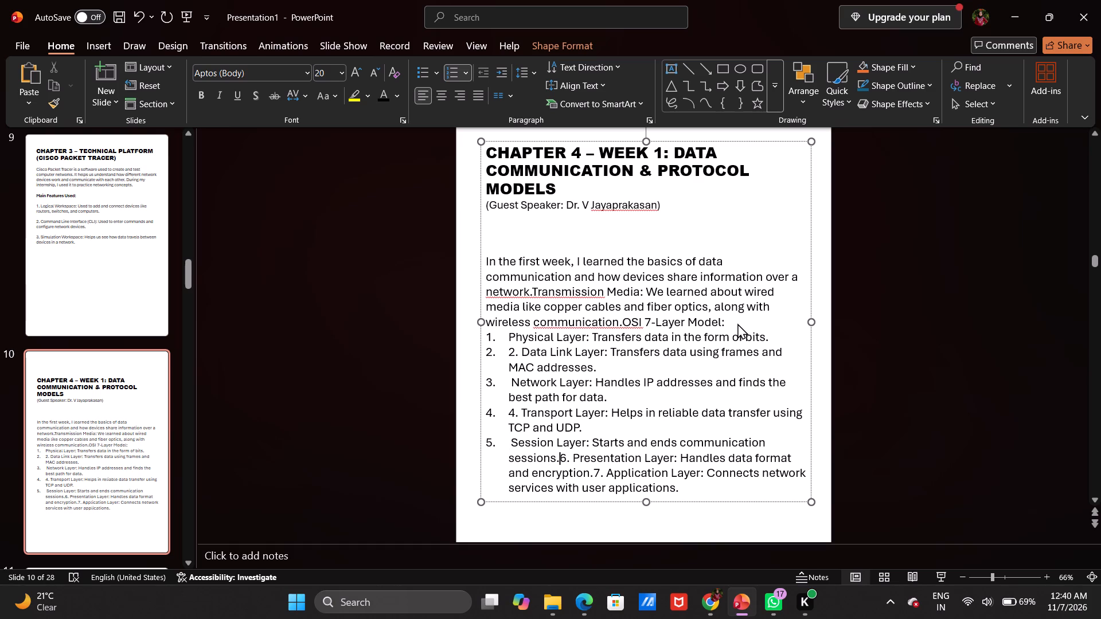
pyautogui.press('Return')
# Delete the duplicate typed "6." in front of "Presentation Layer", keeping the automatic list number.
pyautogui.press('Right')
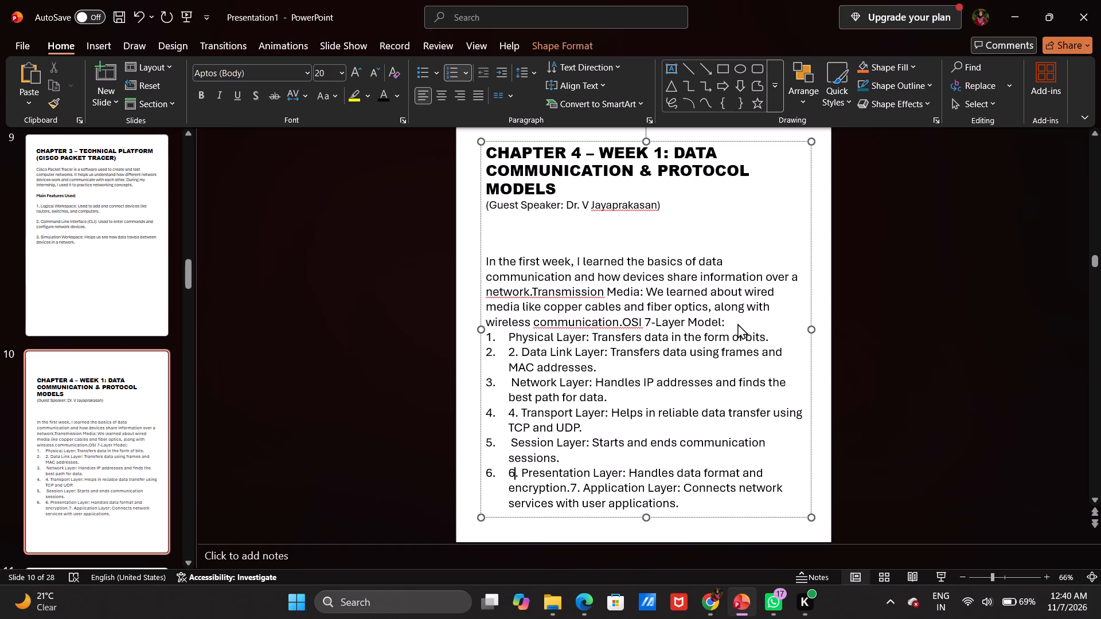
pyautogui.press('Right')
pyautogui.press('BackSpace')
pyautogui.press('BackSpace')
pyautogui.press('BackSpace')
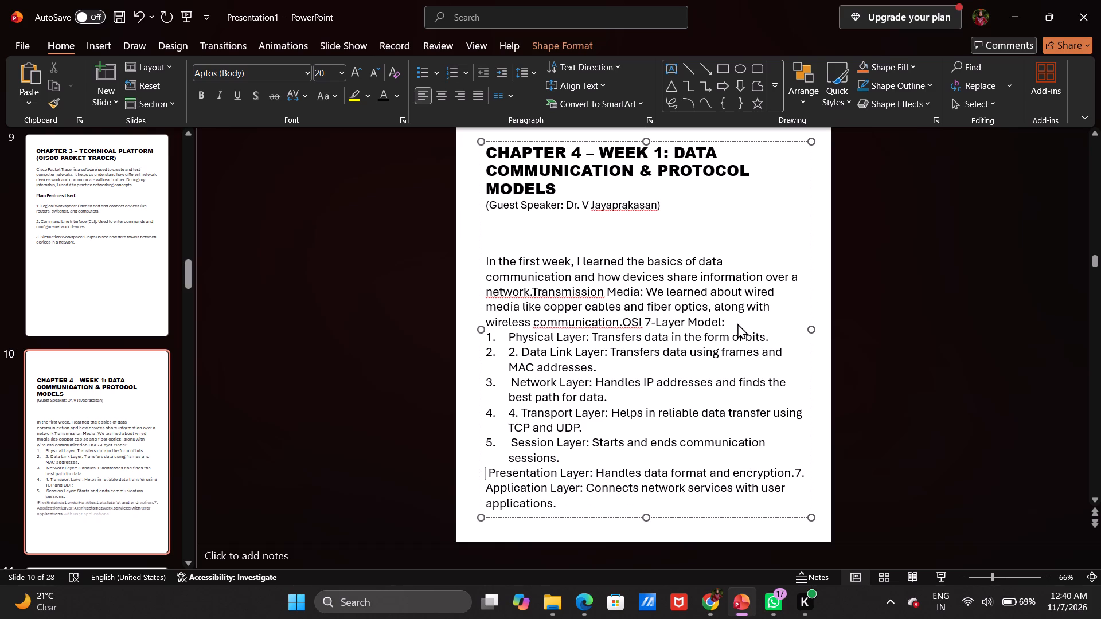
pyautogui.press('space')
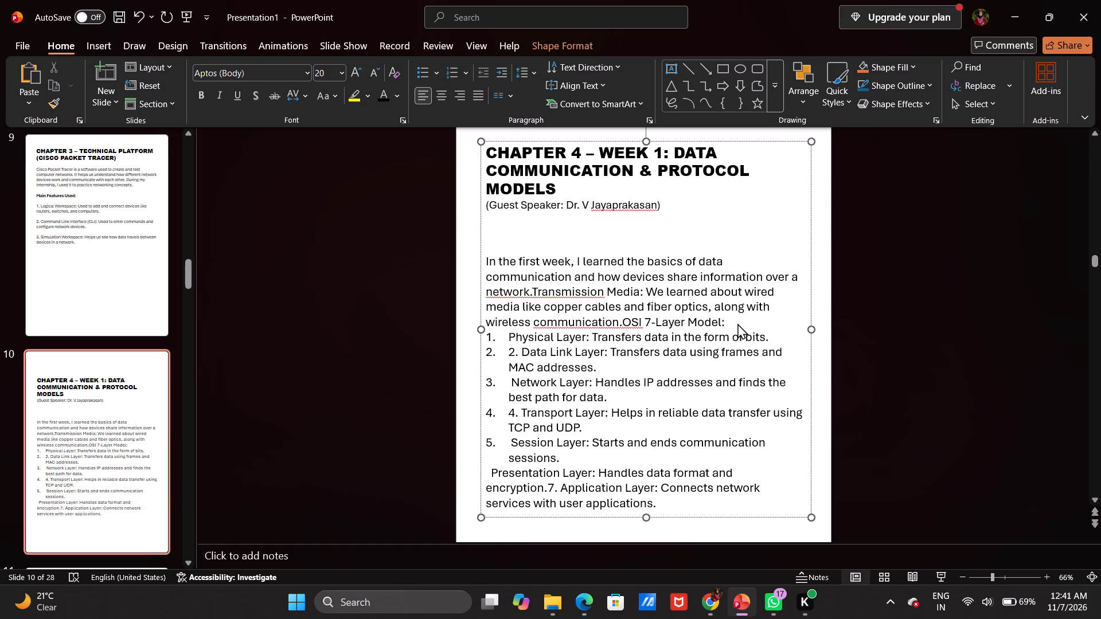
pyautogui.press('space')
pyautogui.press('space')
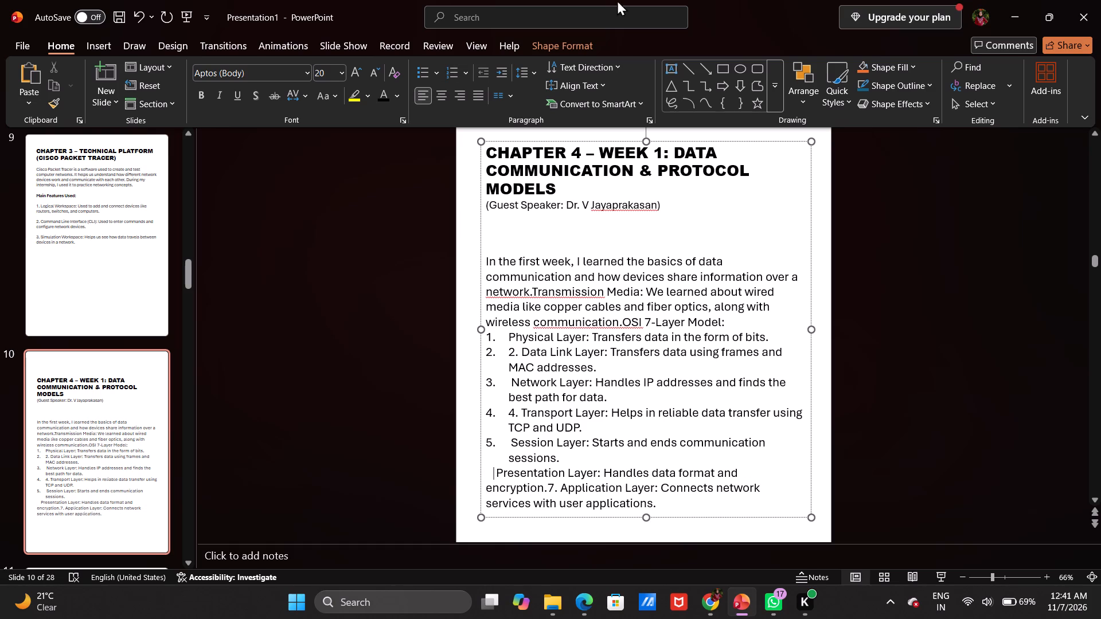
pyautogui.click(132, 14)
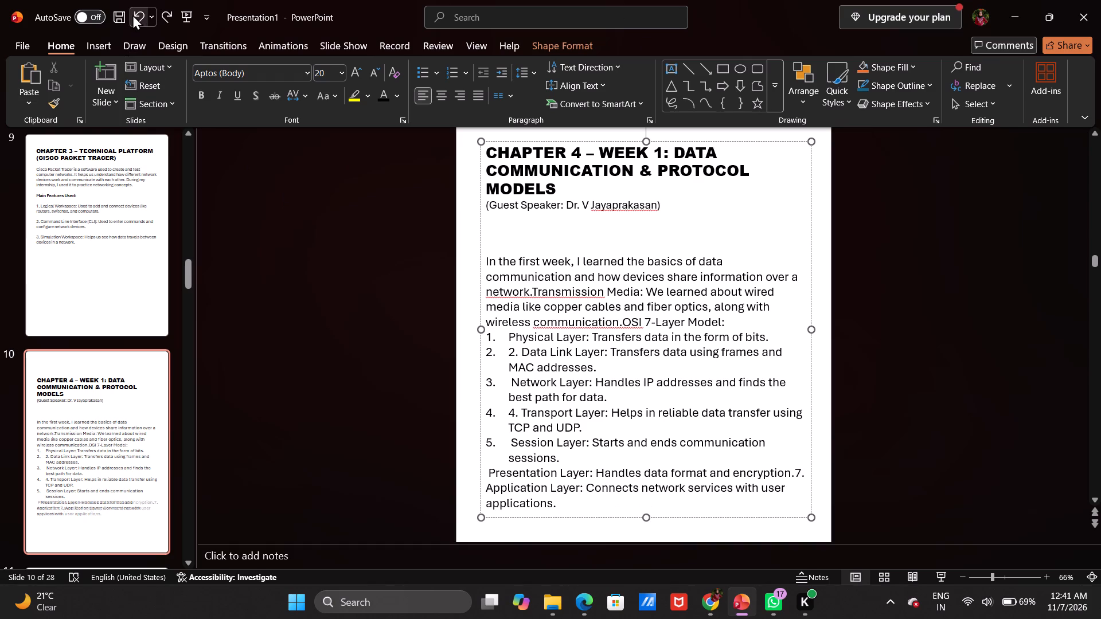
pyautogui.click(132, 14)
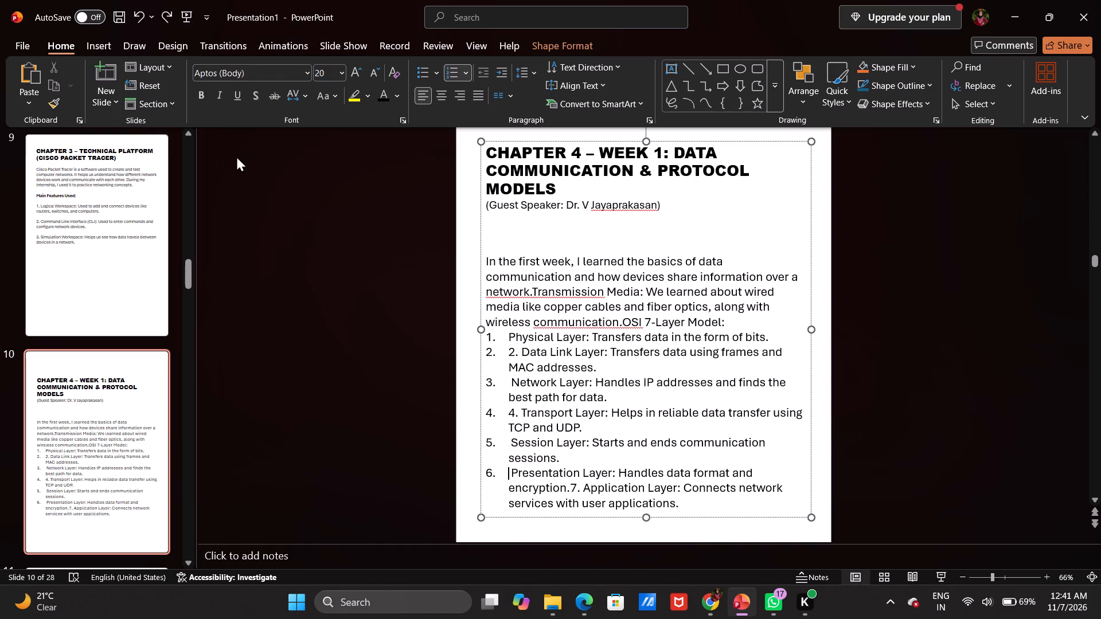
# Separate the Application Layer entry from the text ending in "encryption." as its own list item.
pyautogui.click(573, 488)
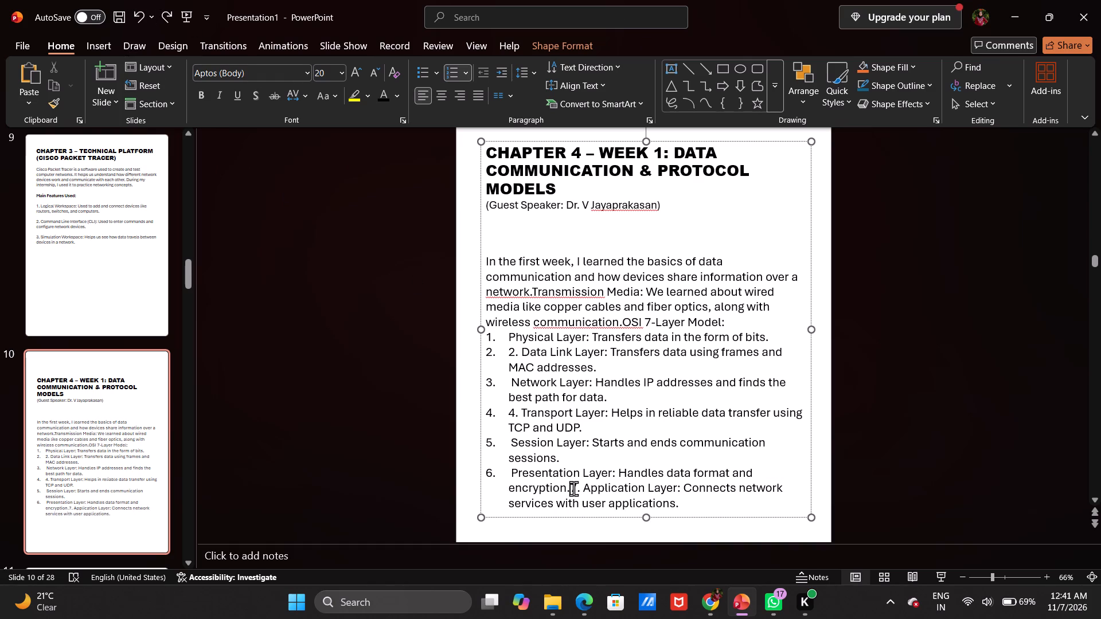
pyautogui.click(573, 488)
pyautogui.click(568, 487)
# Put the Application Layer entry in its own numbered list item after "encryption.", removing its duplicate typed "7.".
pyautogui.press('Right')
pyautogui.press('Return')
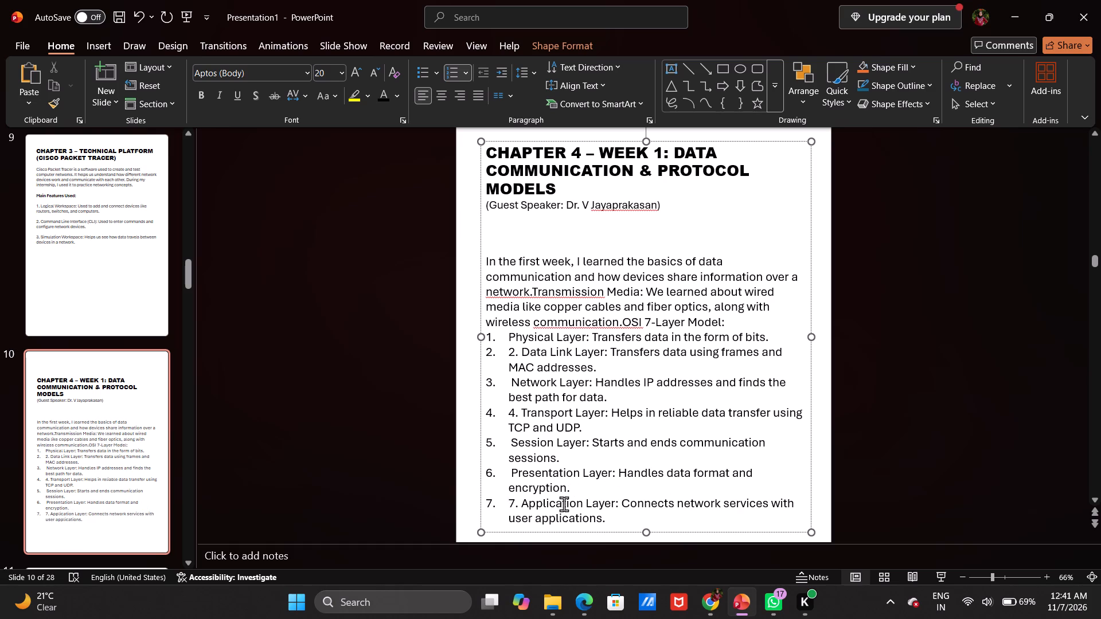
pyautogui.moveTo(517, 503); pyautogui.dragTo(497, 503)
pyautogui.press('BackSpace')
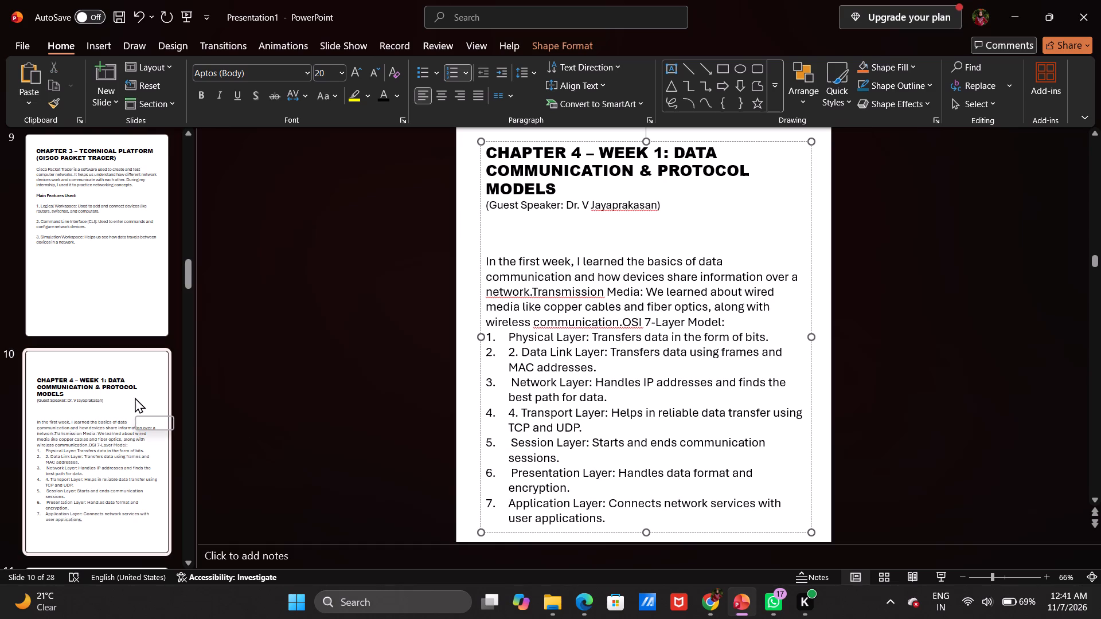
# Open the blank slide 11 that follows the Chapter 4 page.
pyautogui.scroll(-1, 135, 397)
pyautogui.scroll(1, 135, 397)
pyautogui.scroll(-1, 135, 397)
pyautogui.scroll(-1, 88, 450)
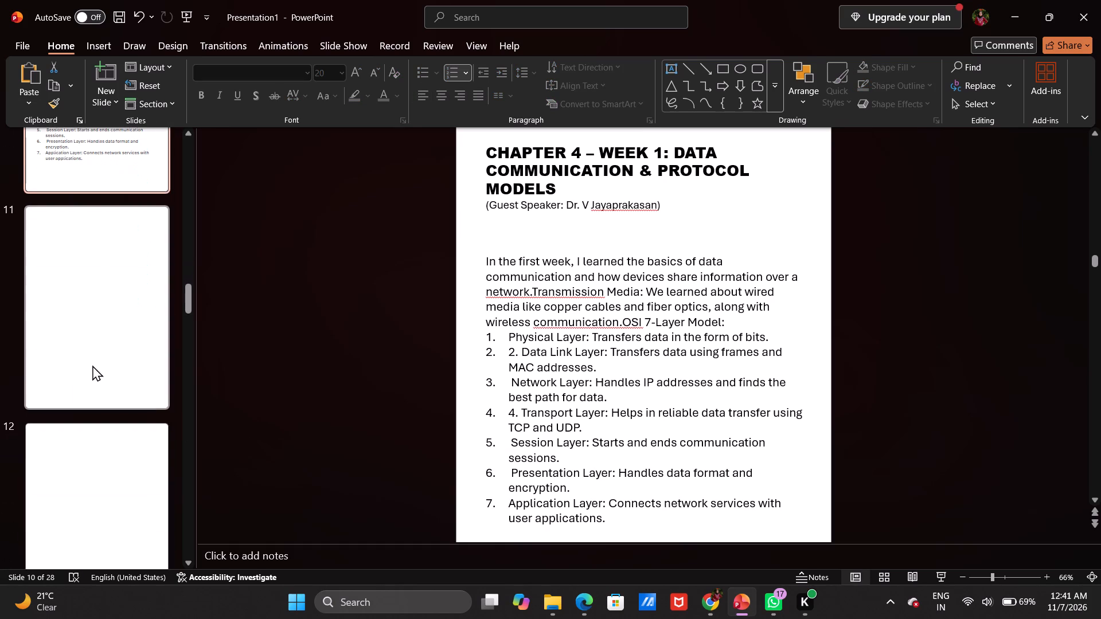
pyautogui.click(92, 330)
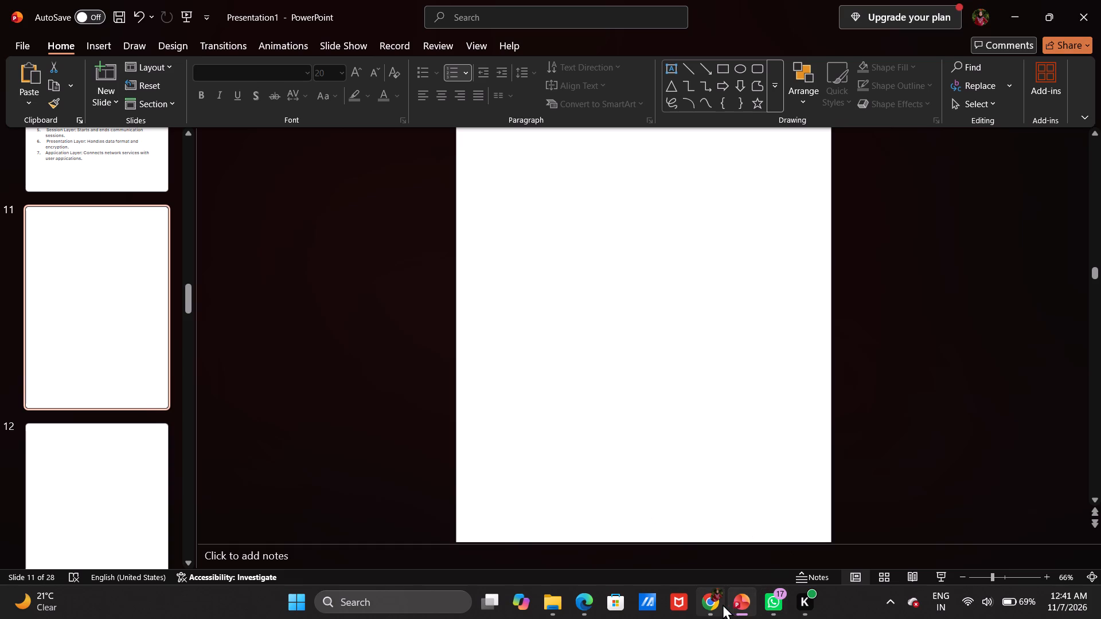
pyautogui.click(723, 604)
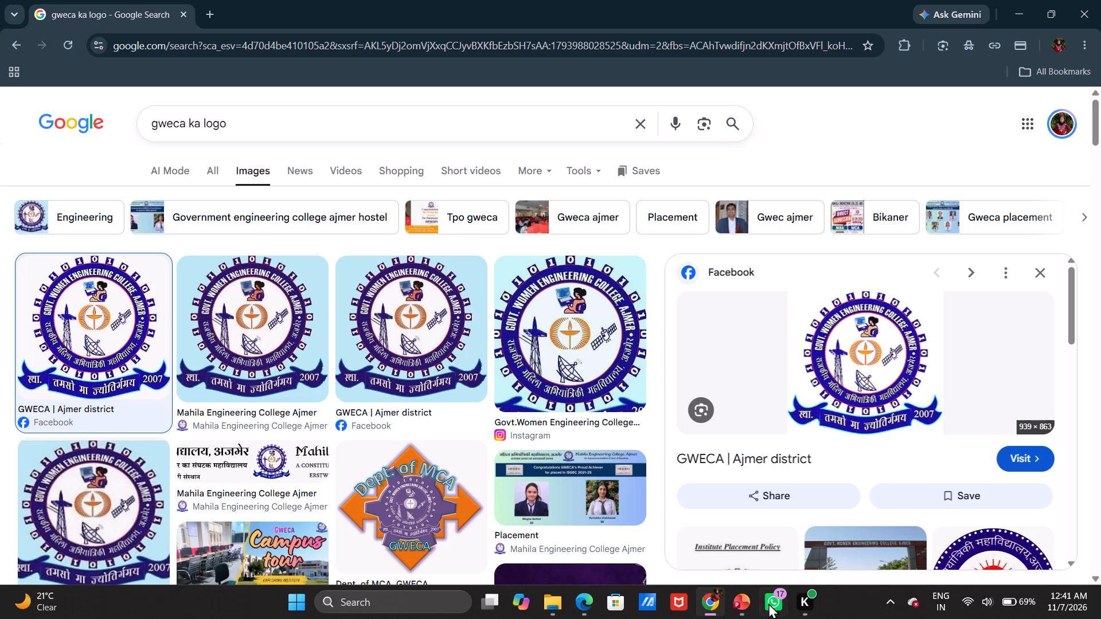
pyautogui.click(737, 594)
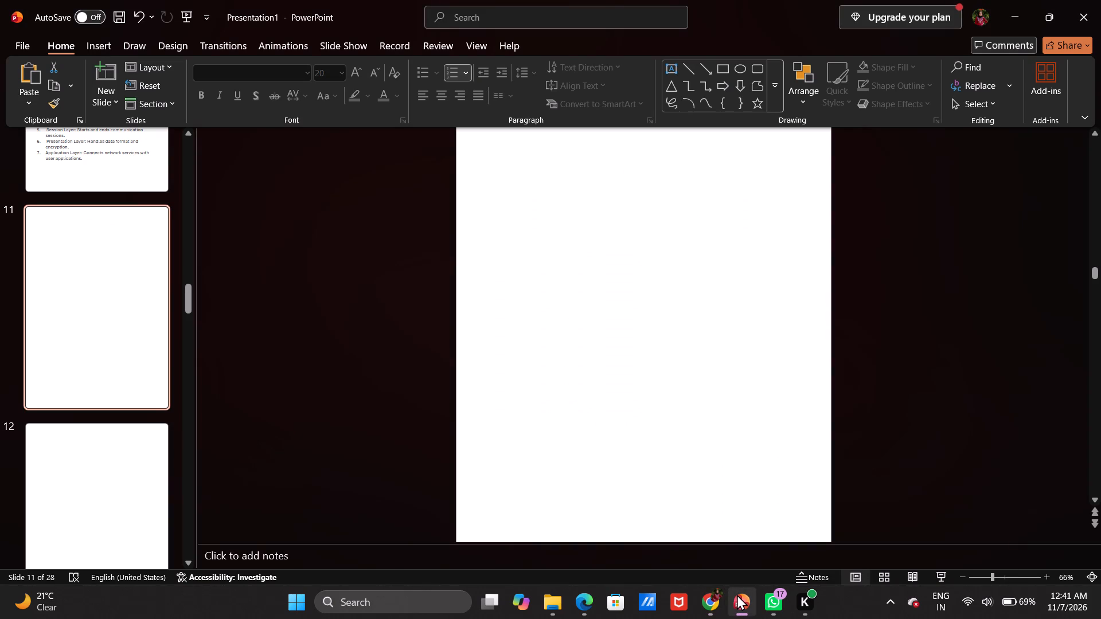
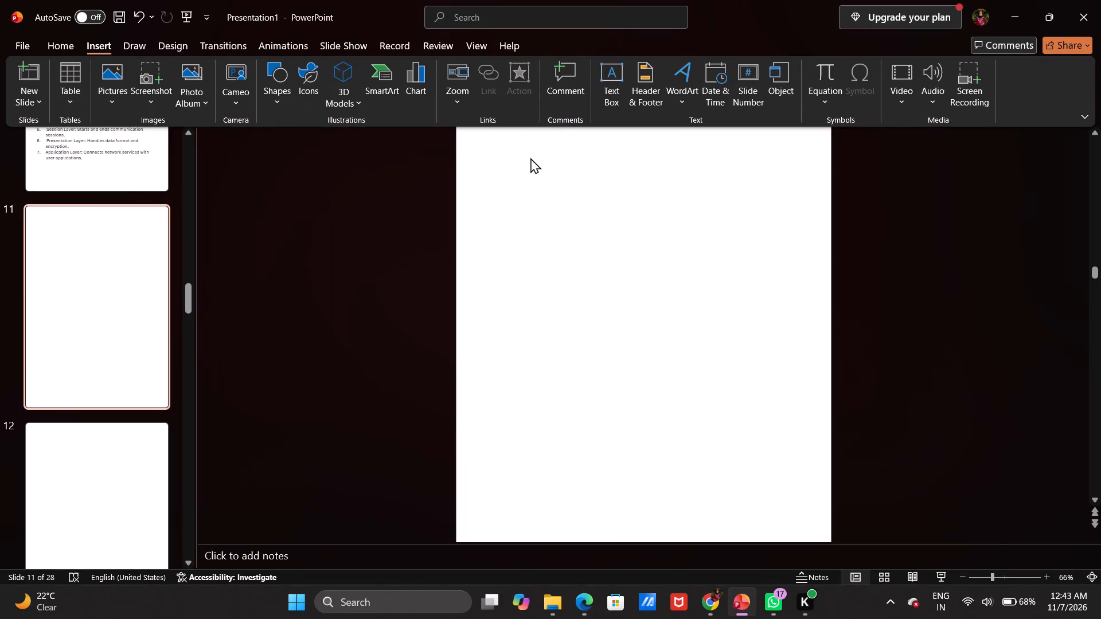
# Add a text box on blank slide 11 and paste the copied Chapter 5 Ethernet and simulation lab text into it.
pyautogui.click(605, 92)
pyautogui.click(569, 203)
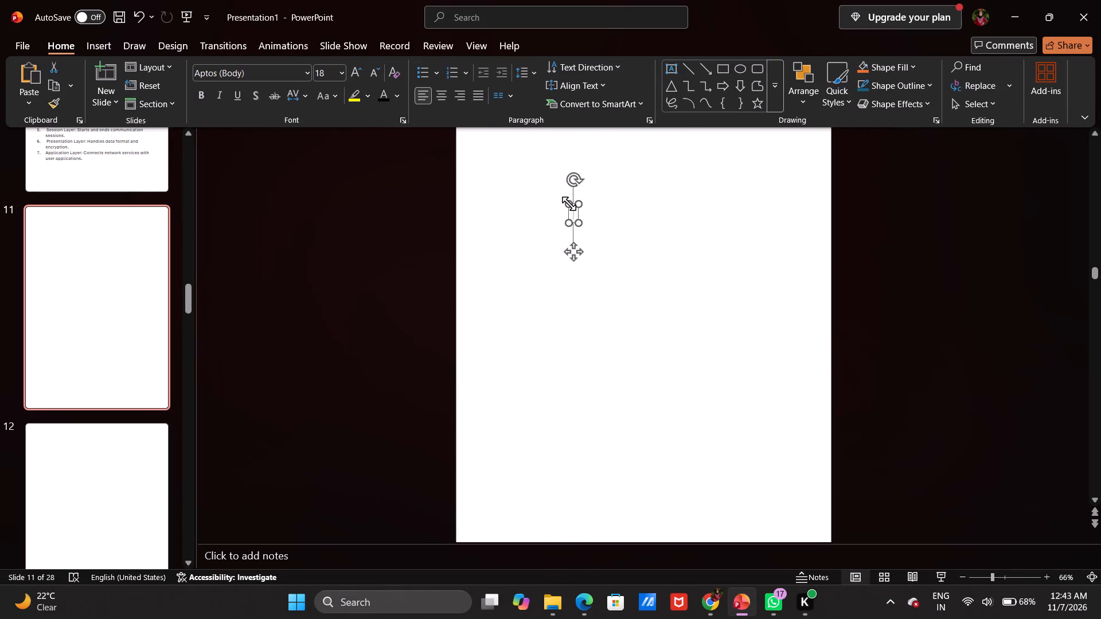
pyautogui.hotkey('ctrl', 'v')
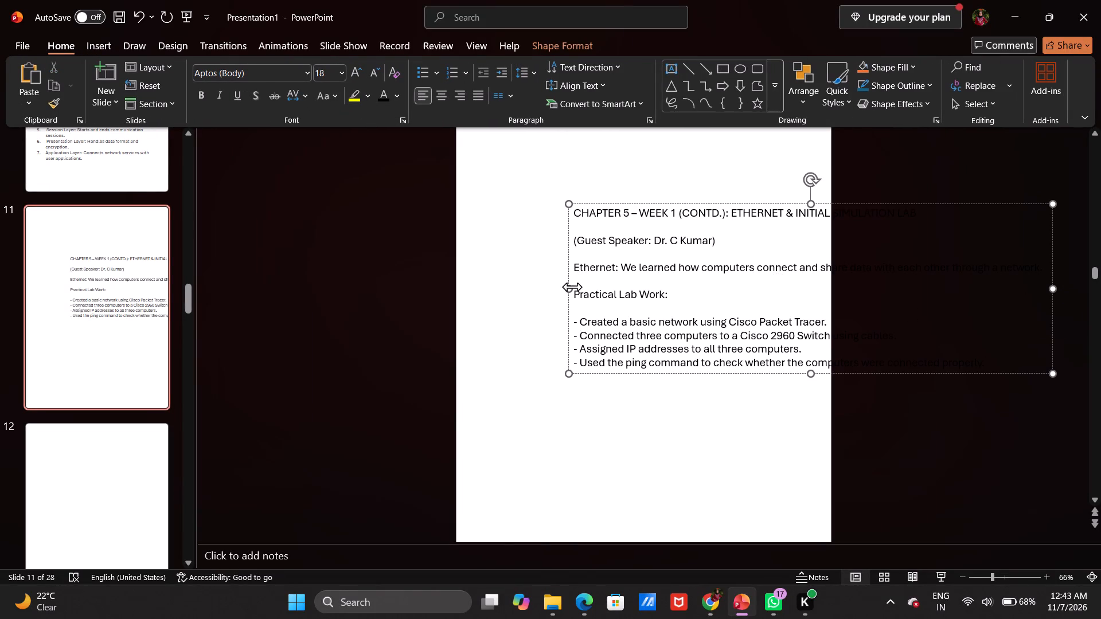
# Resize and shift the Chapter 5 text box so its text wraps within the page's side margins.
pyautogui.moveTo(568, 286); pyautogui.dragTo(473, 296)
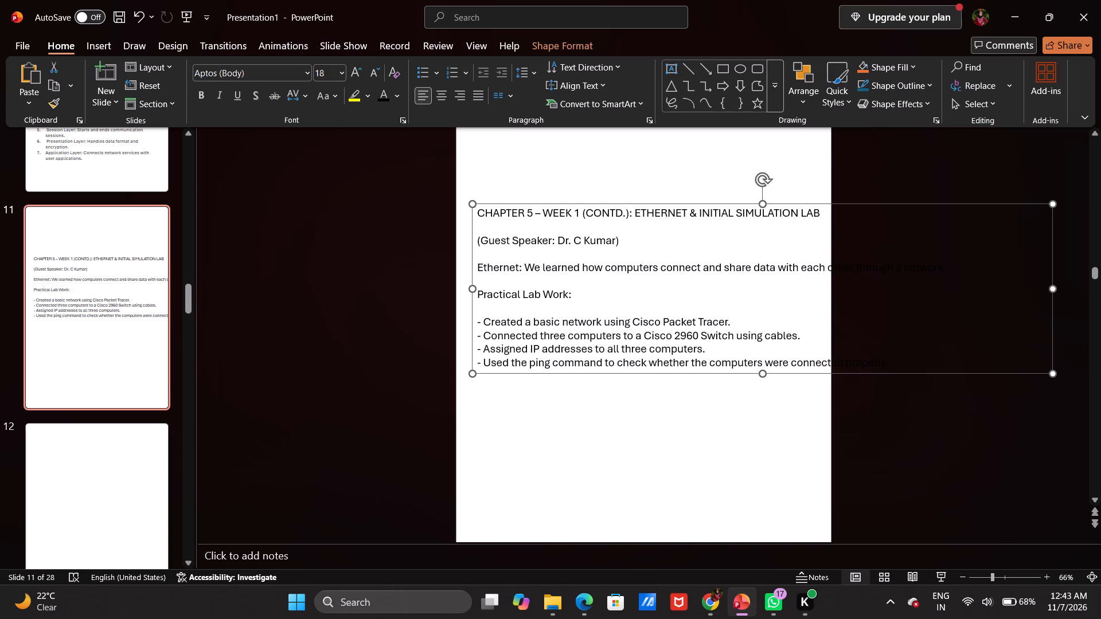
pyautogui.moveTo(1055, 295); pyautogui.dragTo(1044, 291)
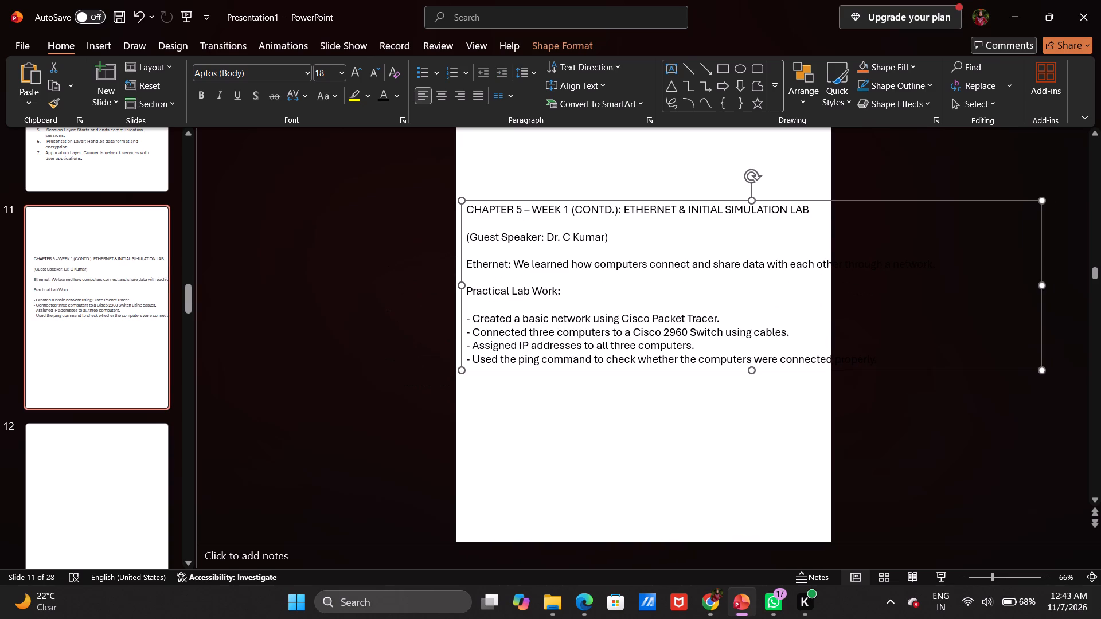
pyautogui.moveTo(1045, 287); pyautogui.dragTo(812, 322)
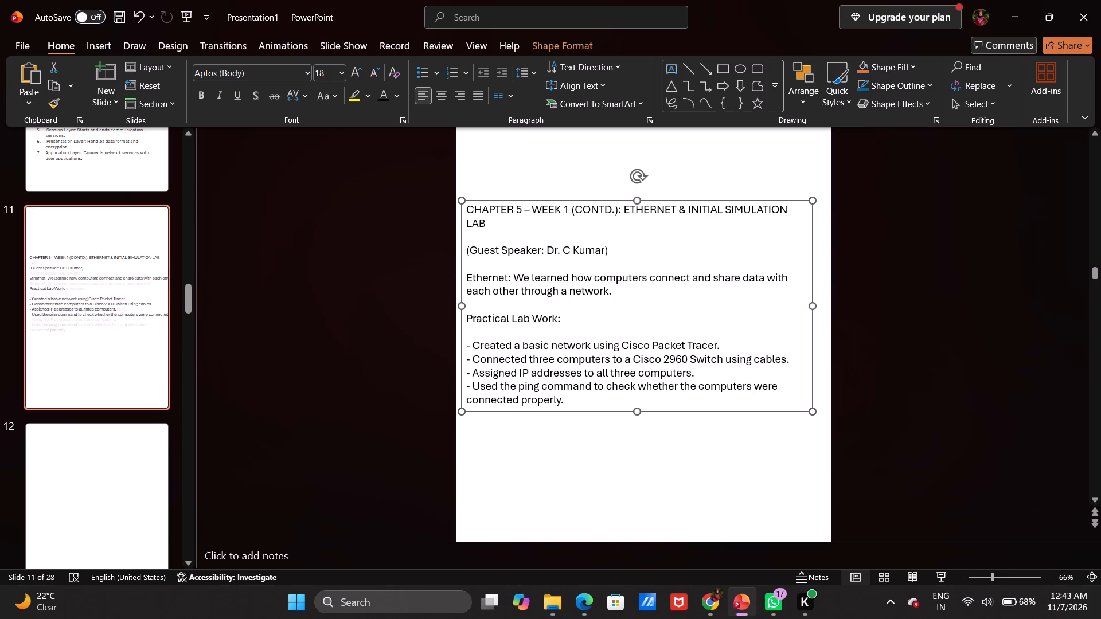
pyautogui.moveTo(463, 305); pyautogui.dragTo(485, 305)
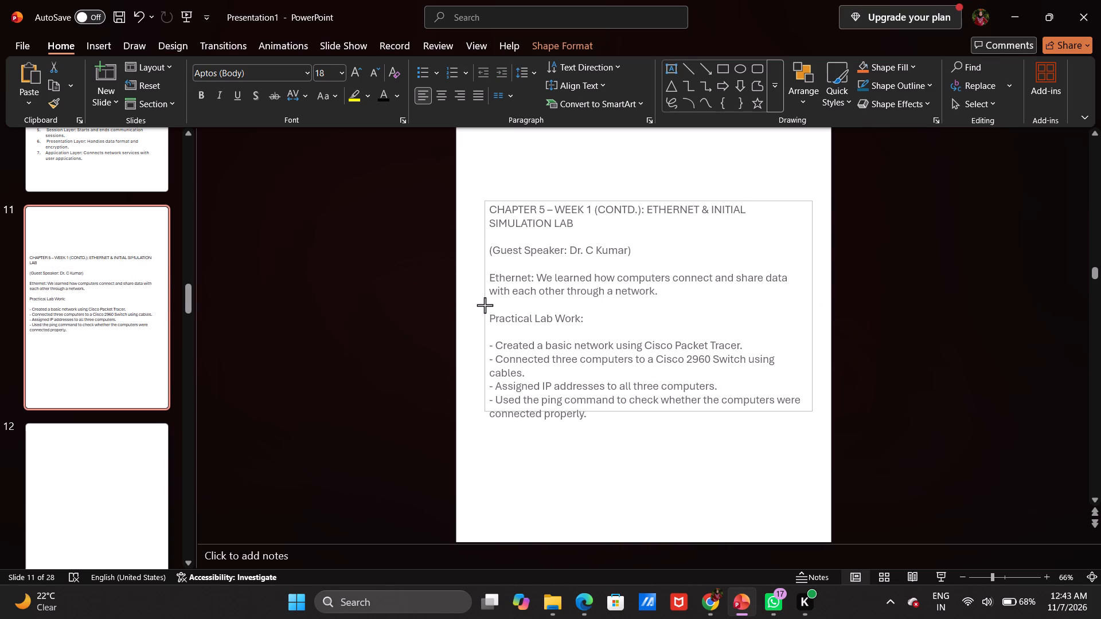
pyautogui.moveTo(485, 305); pyautogui.dragTo(478, 305)
# Format the heading part "WEEK 1 (CONTD.): ETHERNET & INITIAL SIMULATION LAB" in Arial Black at size 28.
pyautogui.moveTo(507, 225); pyautogui.dragTo(497, 225)
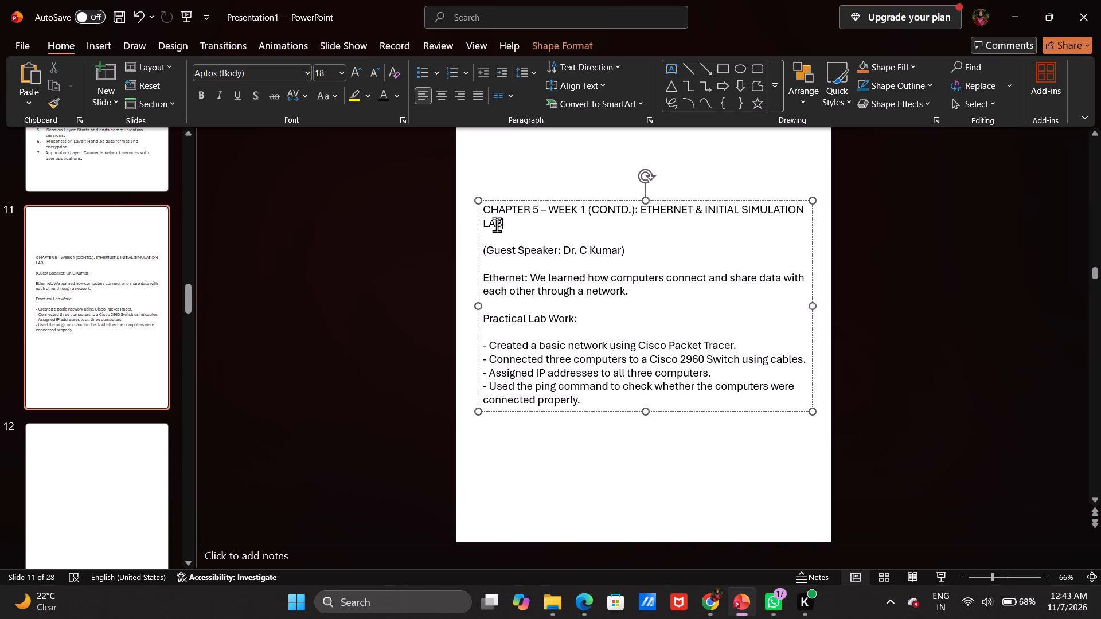
pyautogui.moveTo(497, 225); pyautogui.dragTo(591, 209)
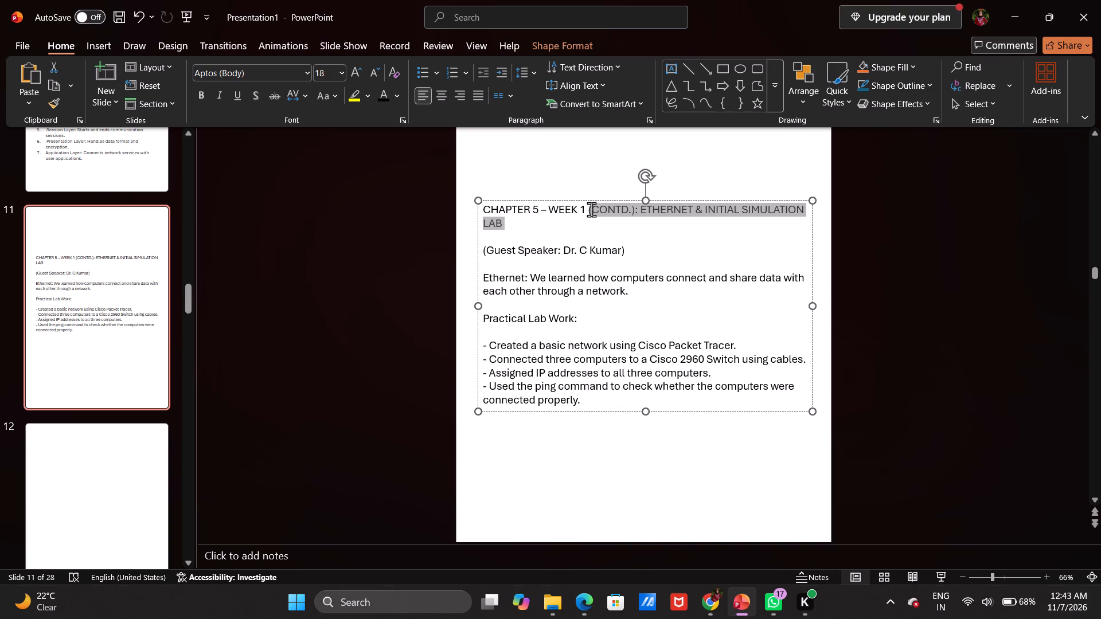
pyautogui.moveTo(591, 209); pyautogui.dragTo(555, 210)
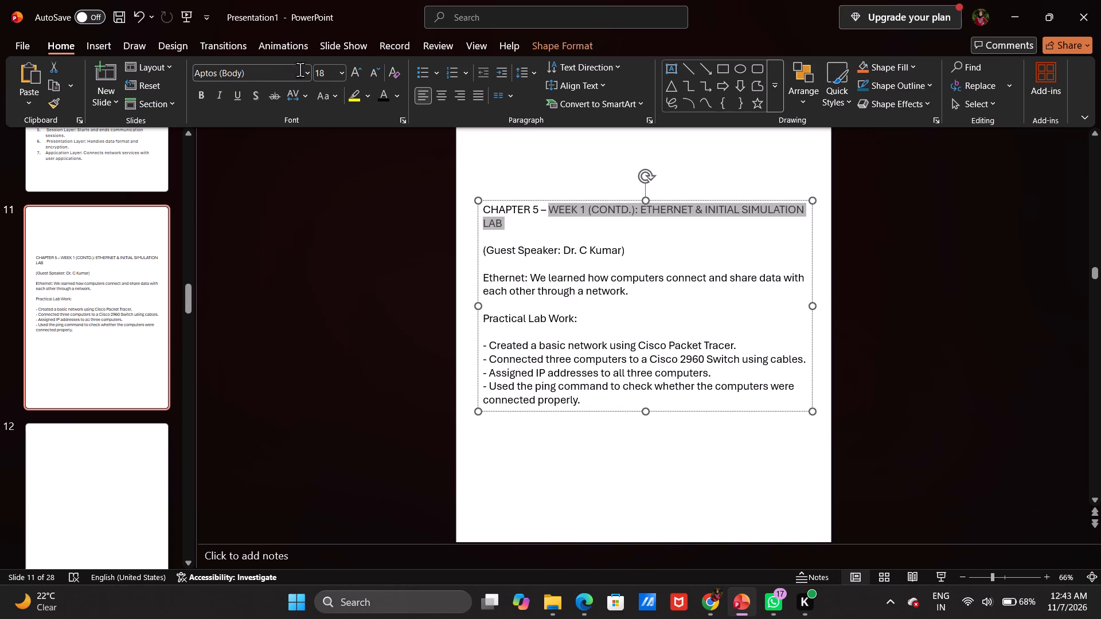
pyautogui.click(340, 69)
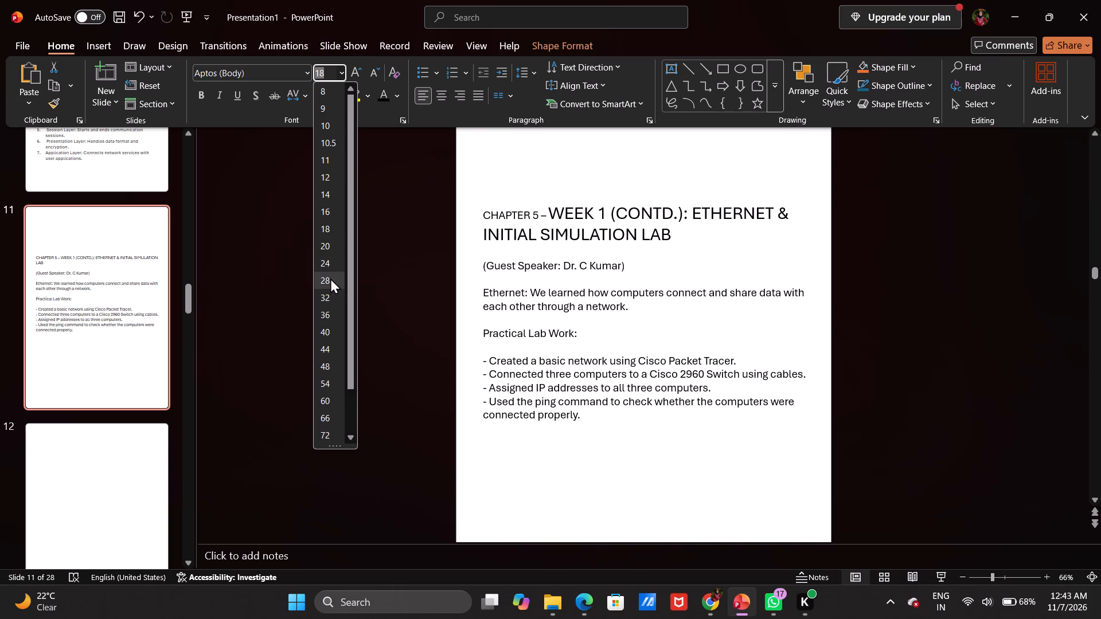
pyautogui.click(330, 275)
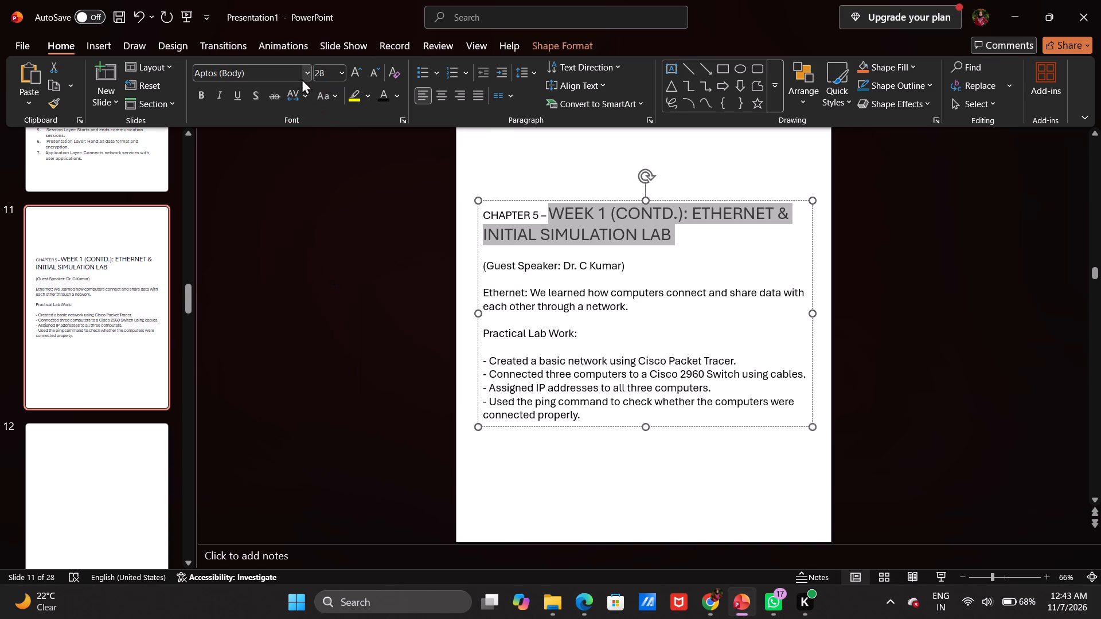
pyautogui.click(302, 77)
pyautogui.click(271, 178)
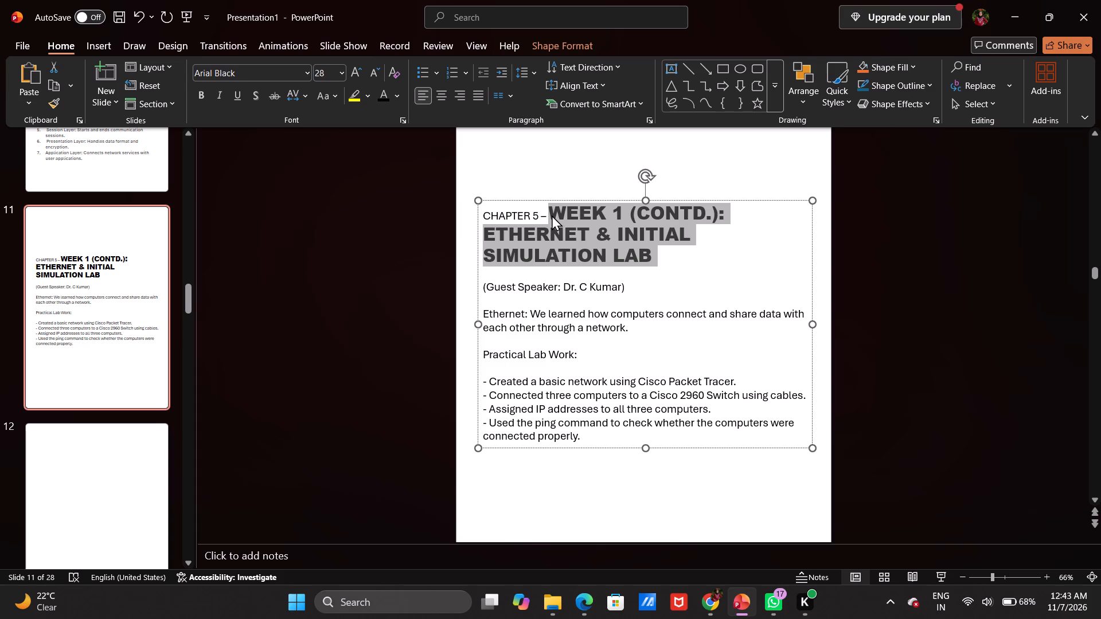
# Format "CHAPTER 5" at the start of slide 11's heading in Arial Black at size 28.
pyautogui.scroll(1, 122, 165)
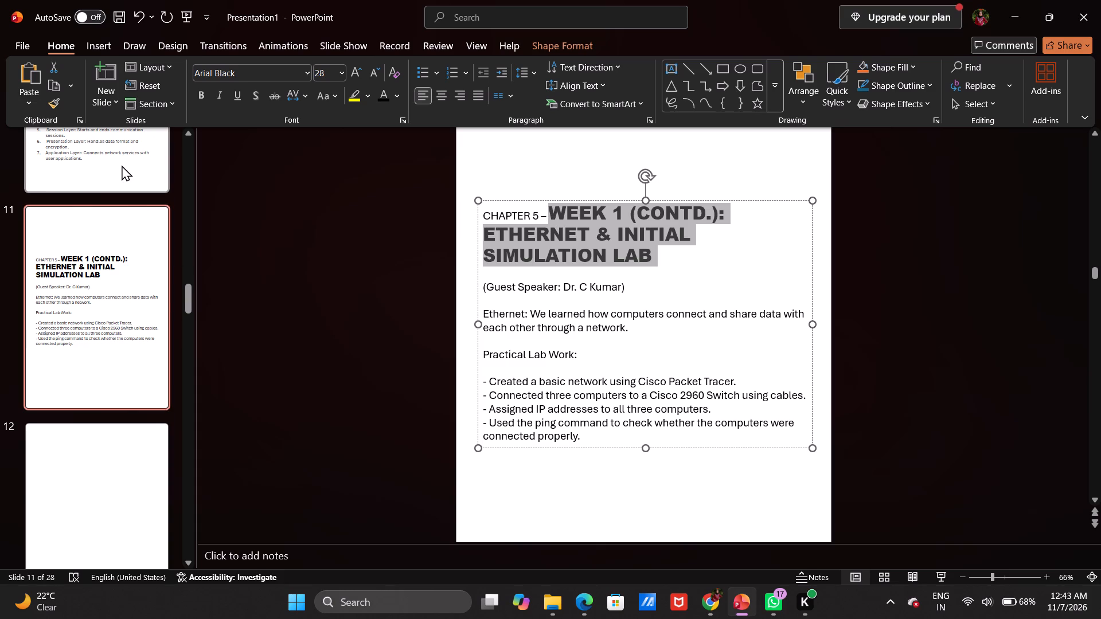
pyautogui.scroll(1, 122, 165)
pyautogui.scroll(-1, 122, 165)
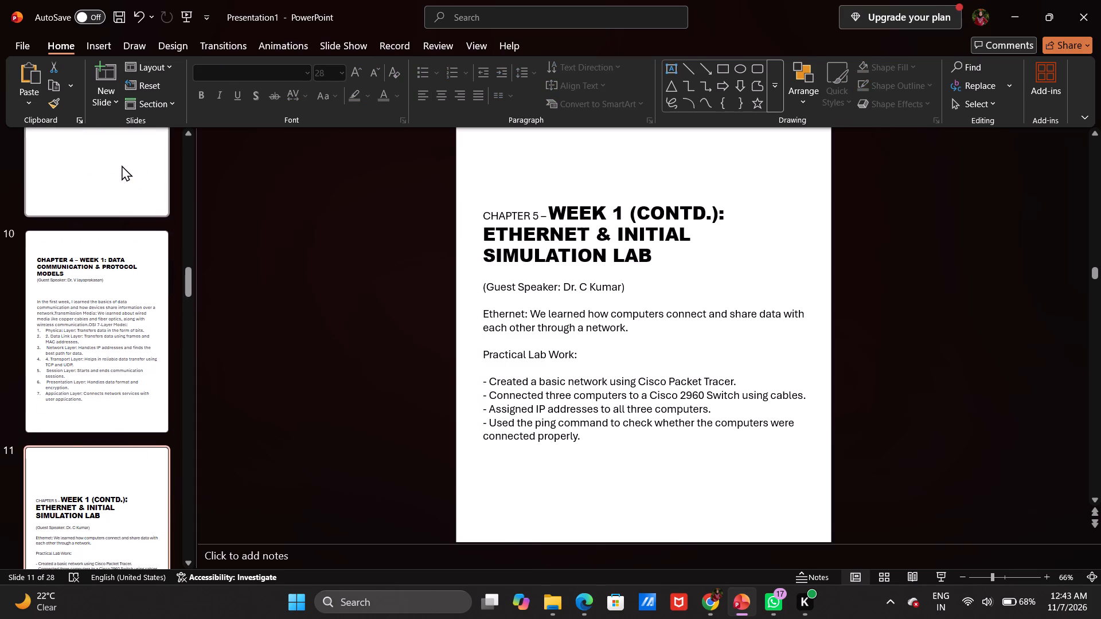
pyautogui.click(67, 484)
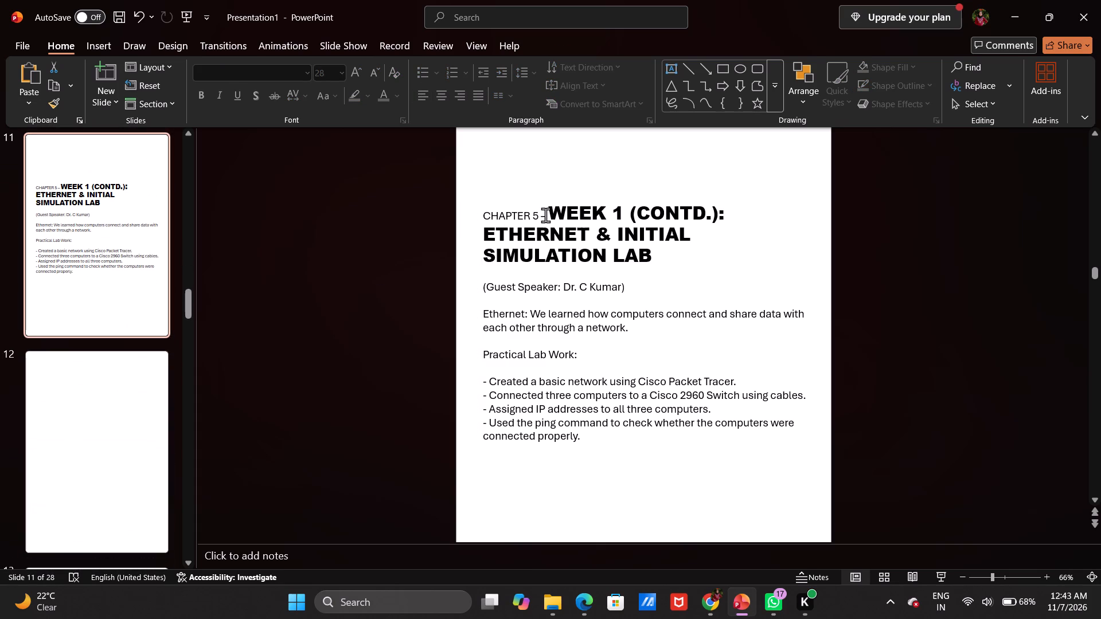
pyautogui.moveTo(542, 214); pyautogui.dragTo(506, 213)
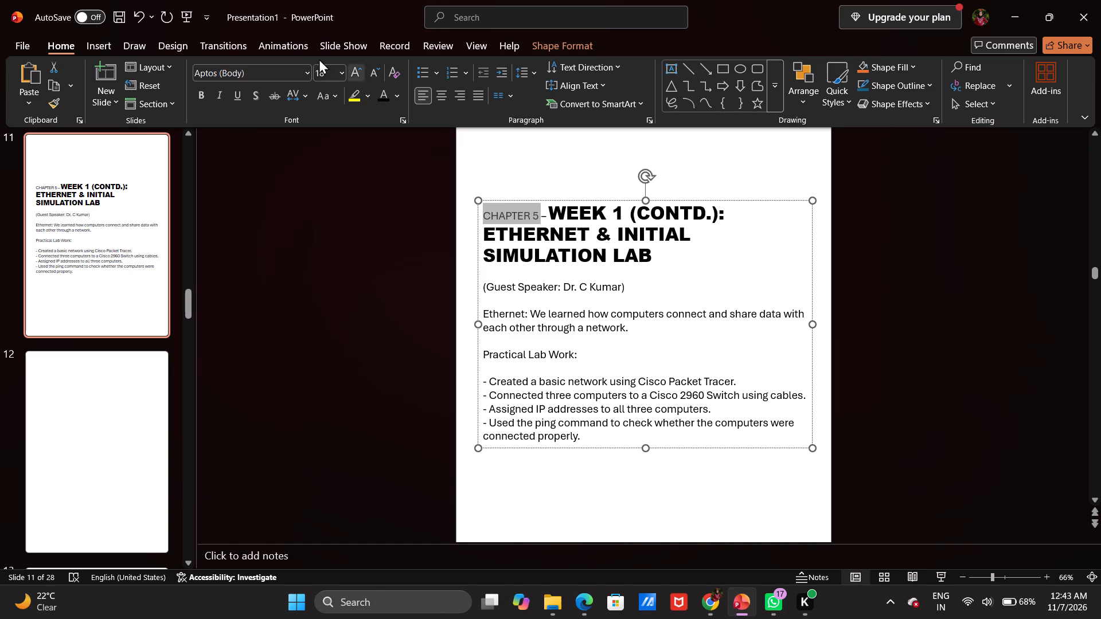
pyautogui.click(309, 70)
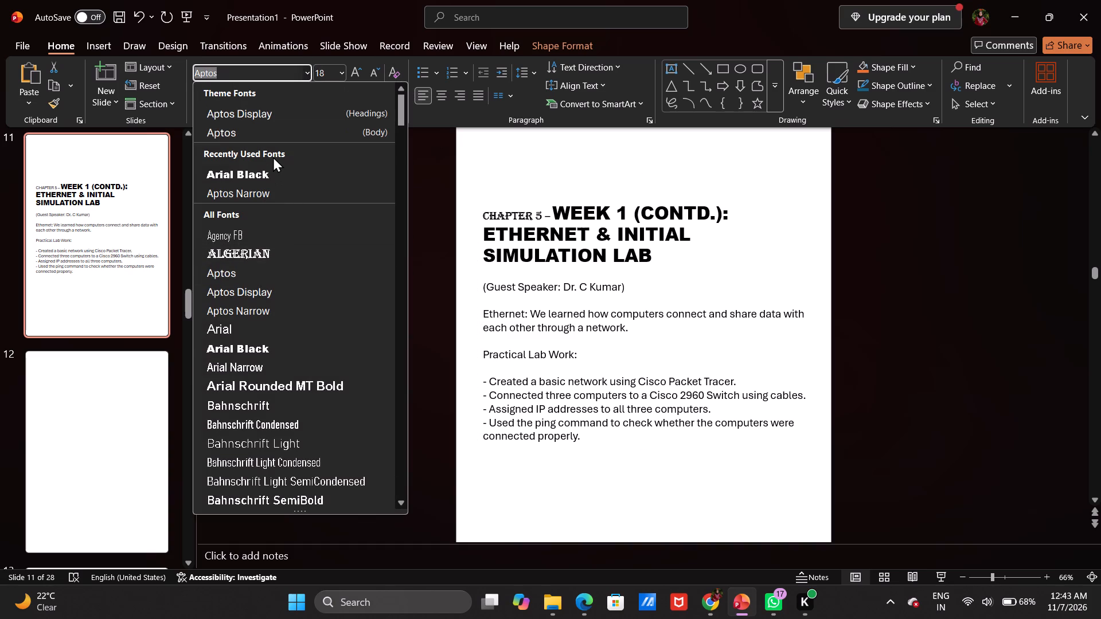
pyautogui.click(271, 169)
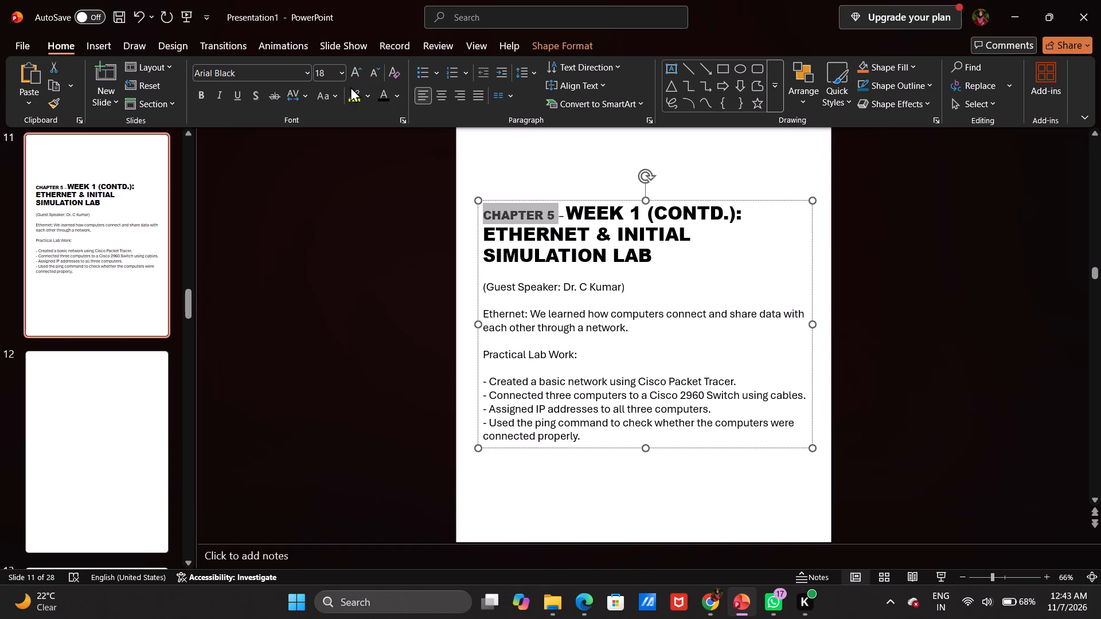
pyautogui.click(340, 72)
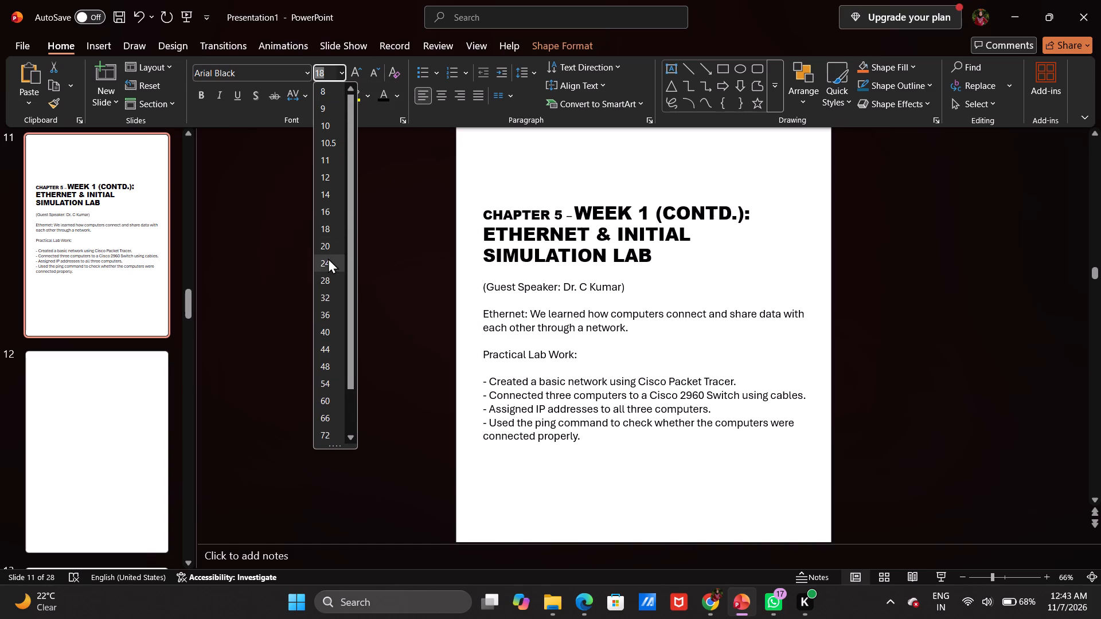
pyautogui.click(329, 282)
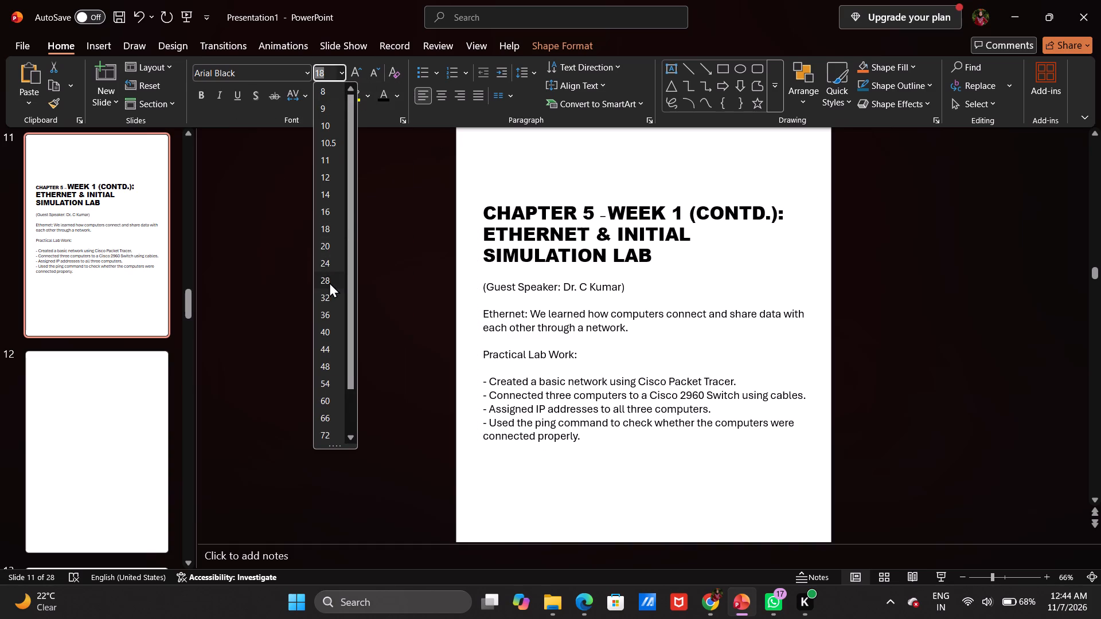
# Replace the thin dash before "WEEK 1" in the Chapter 5 heading with a hyphen followed by a space.
pyautogui.click(606, 226)
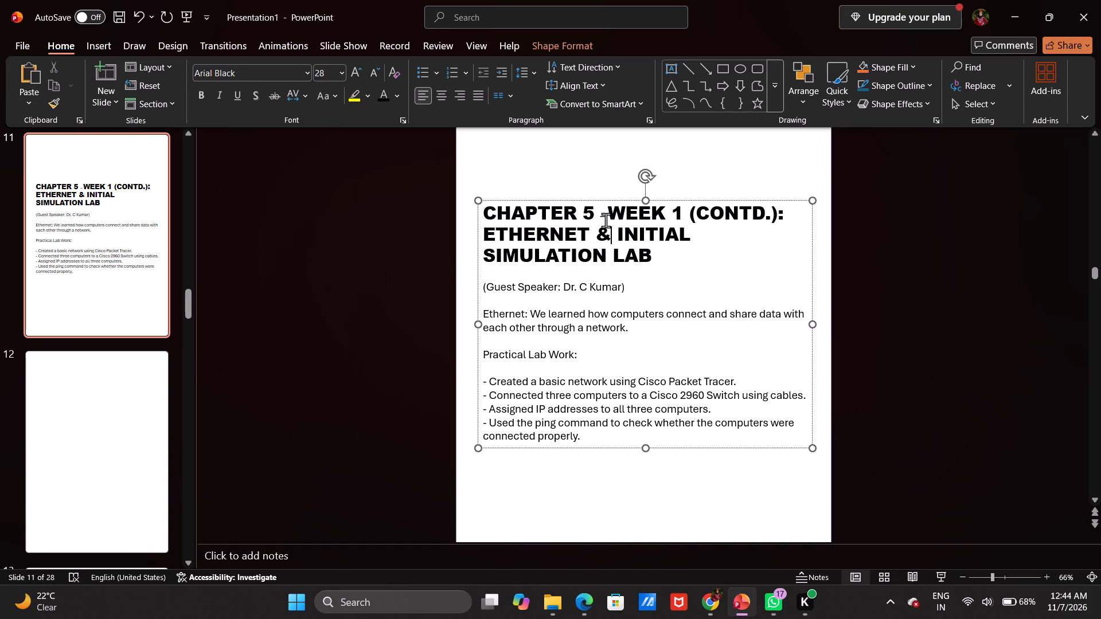
pyautogui.click(606, 220)
pyautogui.press('BackSpace')
pyautogui.press('-')
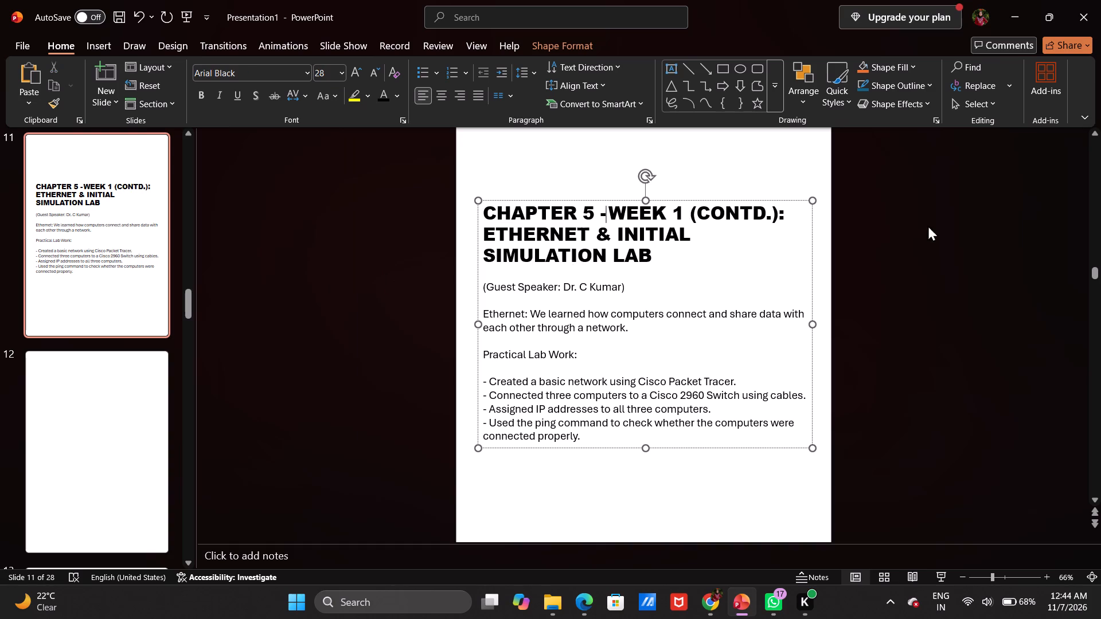
pyautogui.press('space')
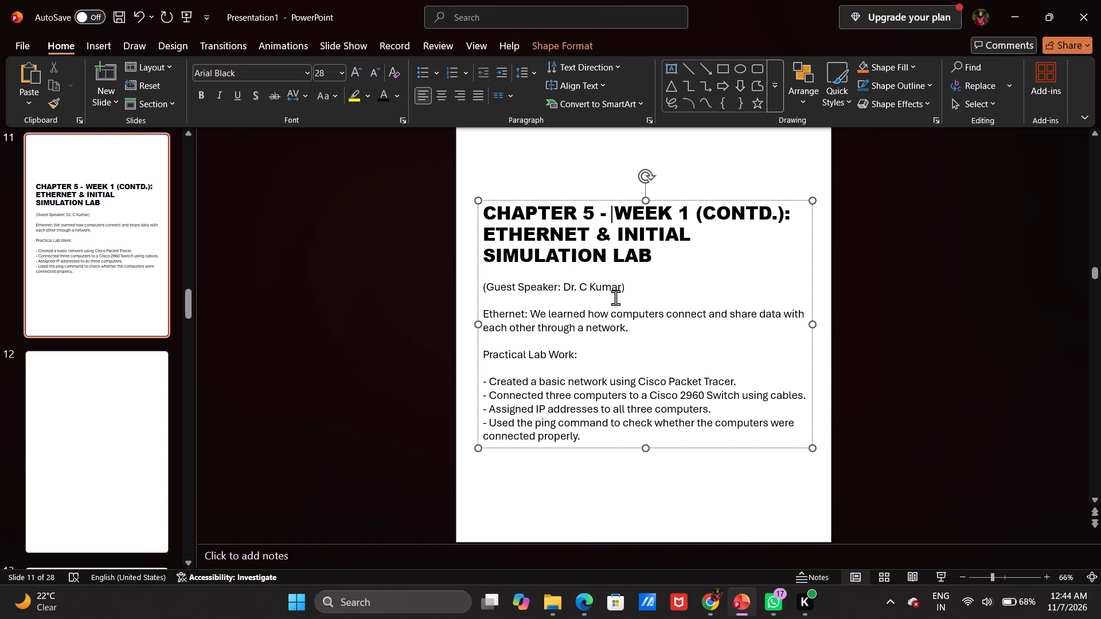
# Move the Chapter 5 text box up so the heading sits near the top of the page.
pyautogui.scroll(-3, 549, 199)
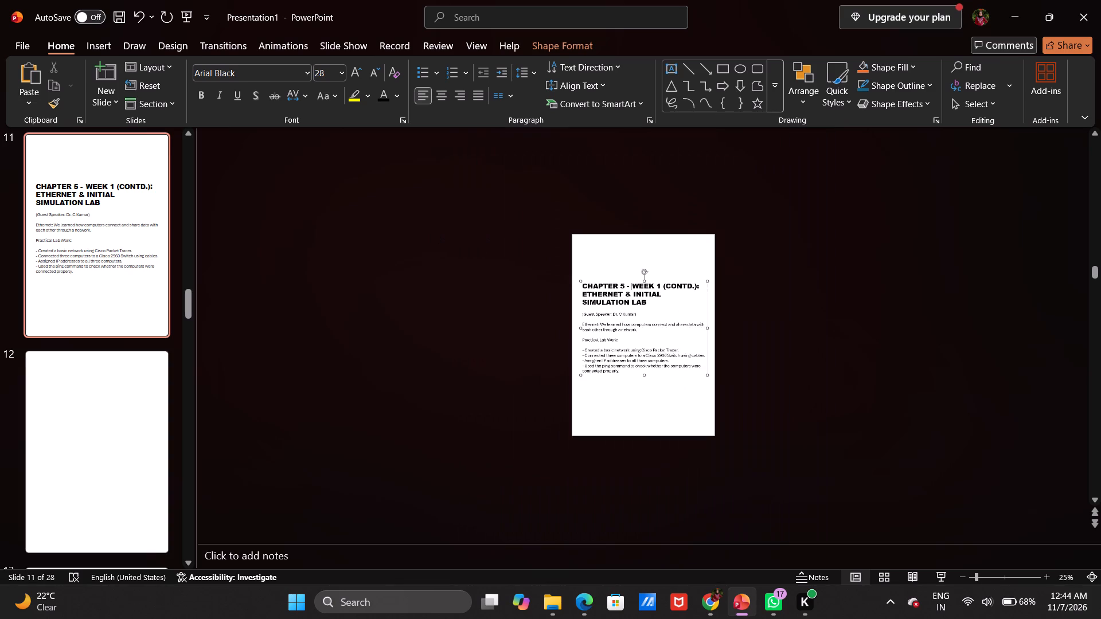
pyautogui.moveTo(604, 280); pyautogui.dragTo(600, 250)
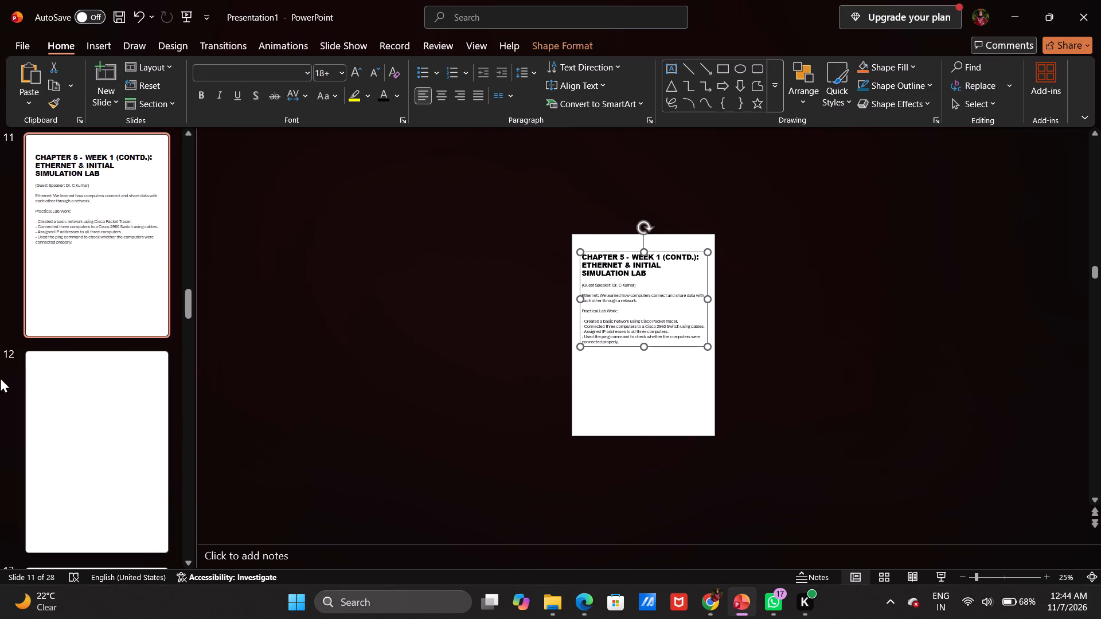
# Open blank slide 12.
pyautogui.click(80, 421)
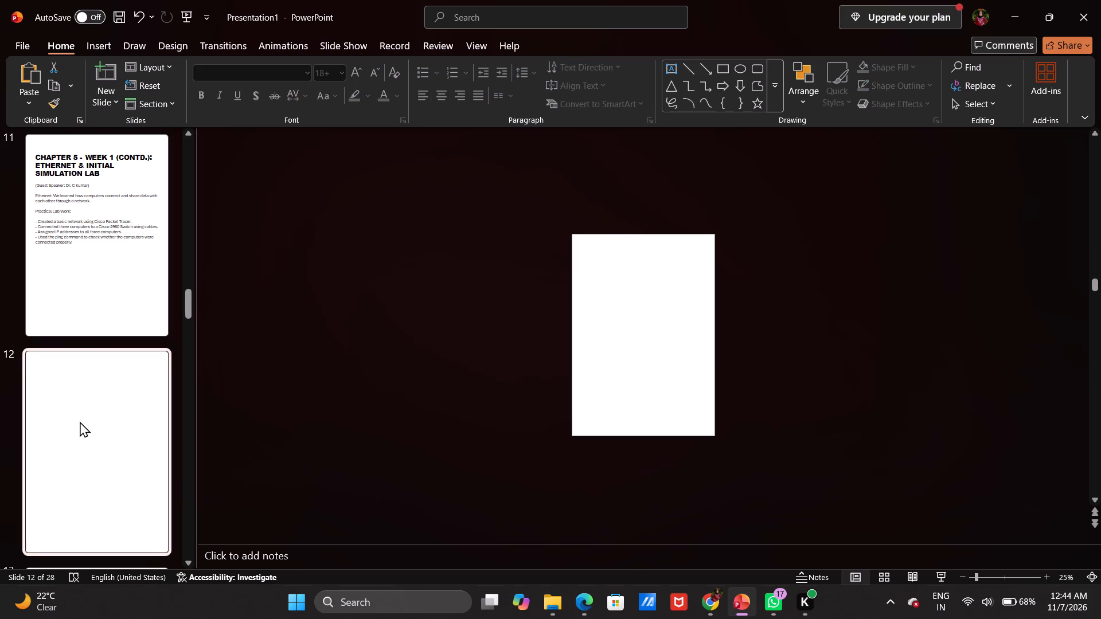
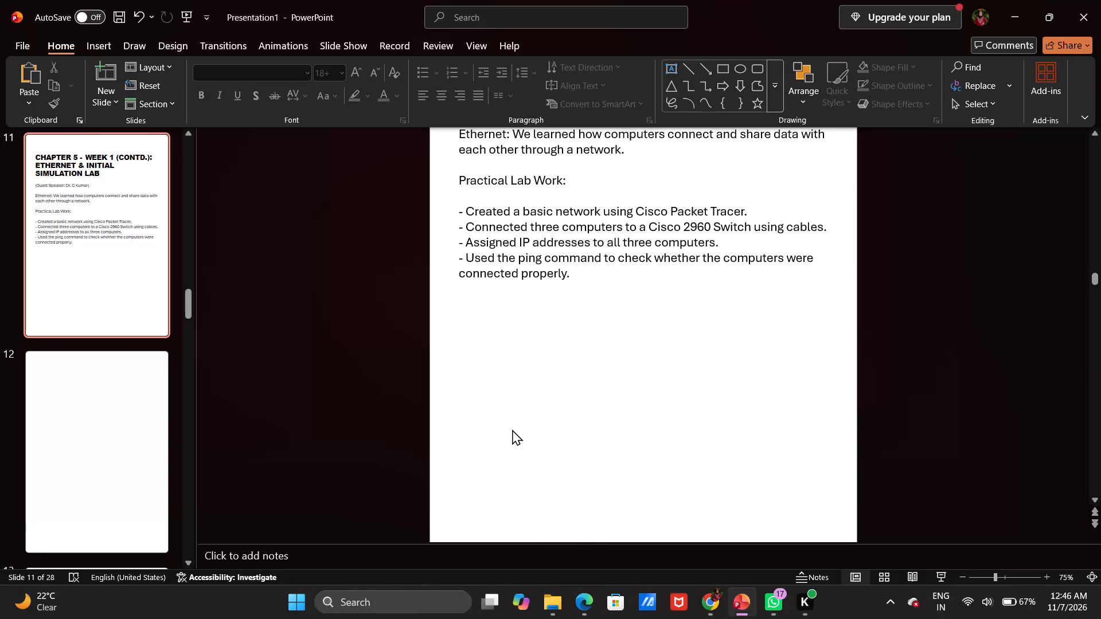
# Add a text box on slide 12 and paste in the copied "CHAPTER 6 – WEEK 2: SWITCHING & ROUTING BASICS" text.
pyautogui.click(106, 432)
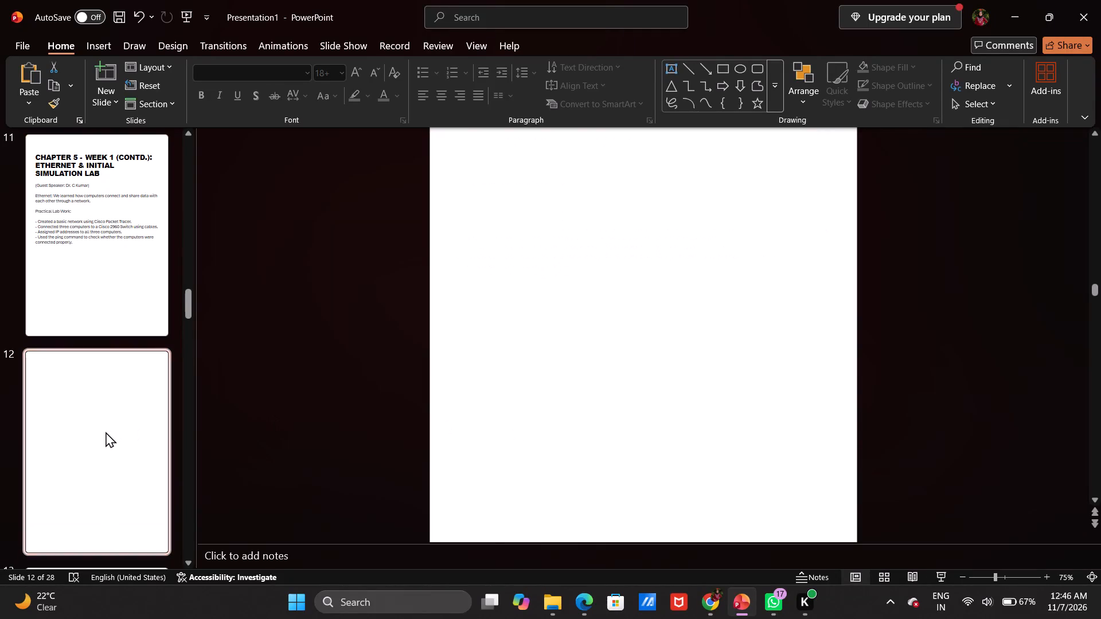
pyautogui.click(99, 42)
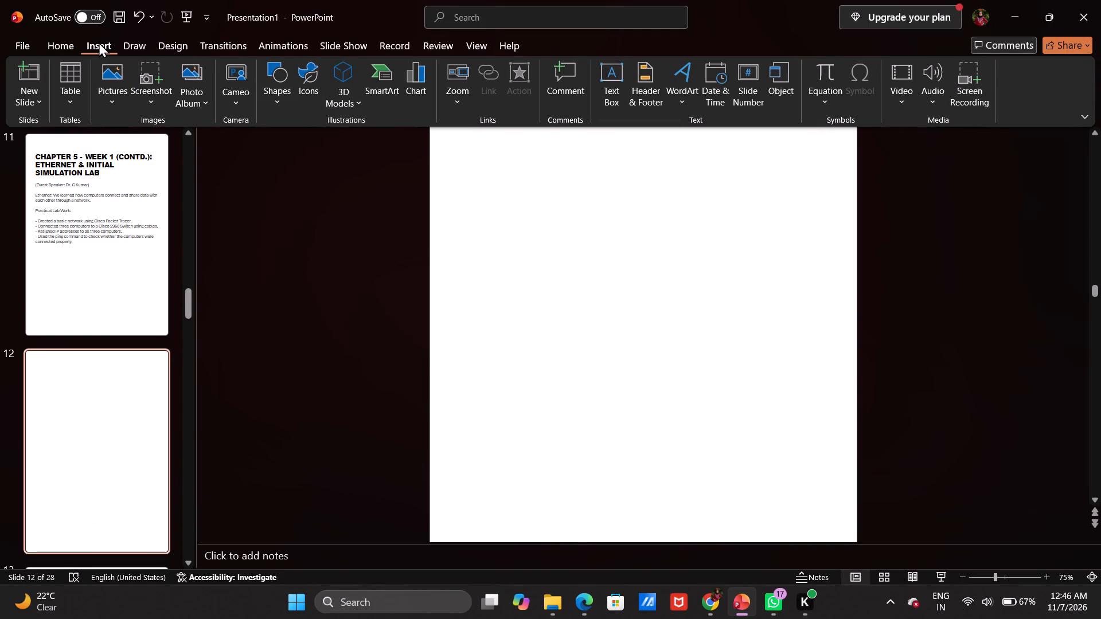
pyautogui.click(607, 88)
pyautogui.click(574, 165)
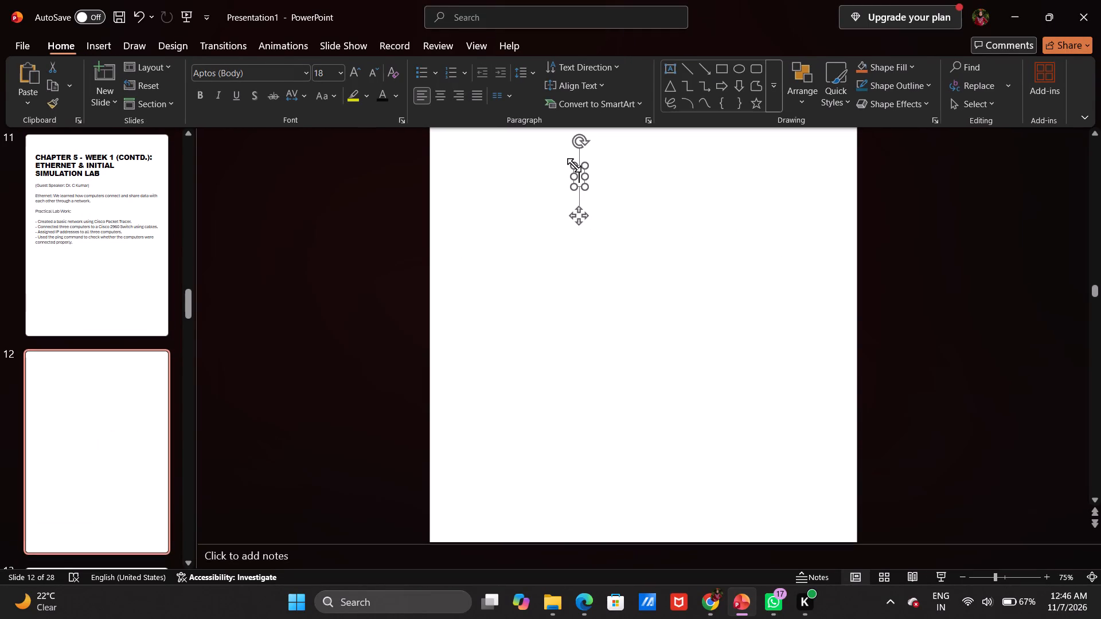
pyautogui.hotkey('ctrl', 'v')
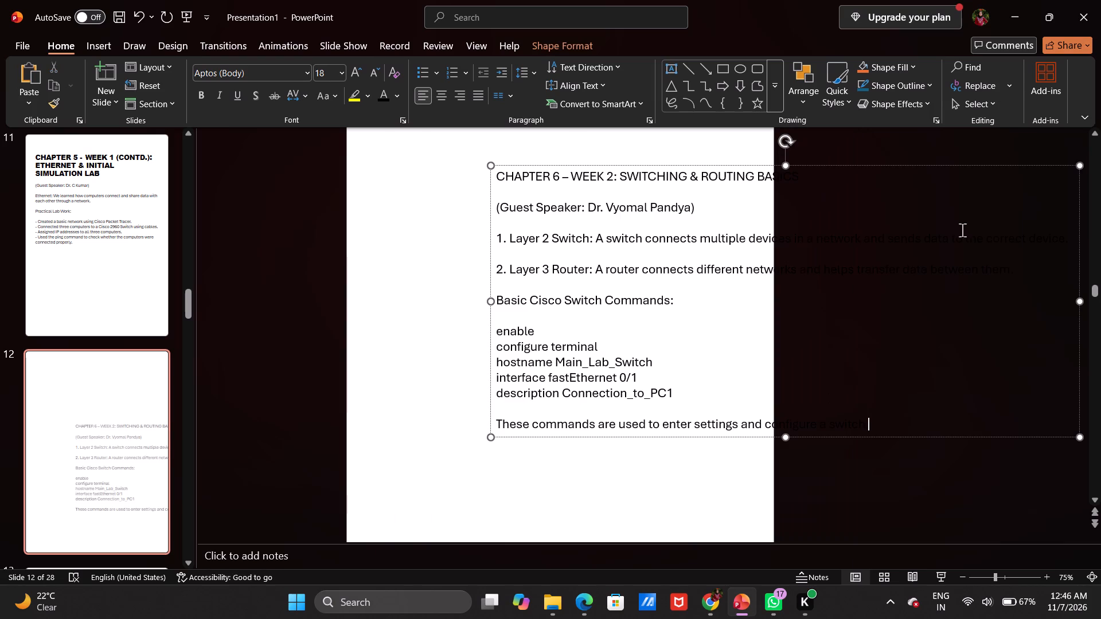
# Resize and reposition the Chapter 6 text box so its text wraps within the page and spans nearly the full page width.
pyautogui.moveTo(1079, 303); pyautogui.dragTo(703, 345)
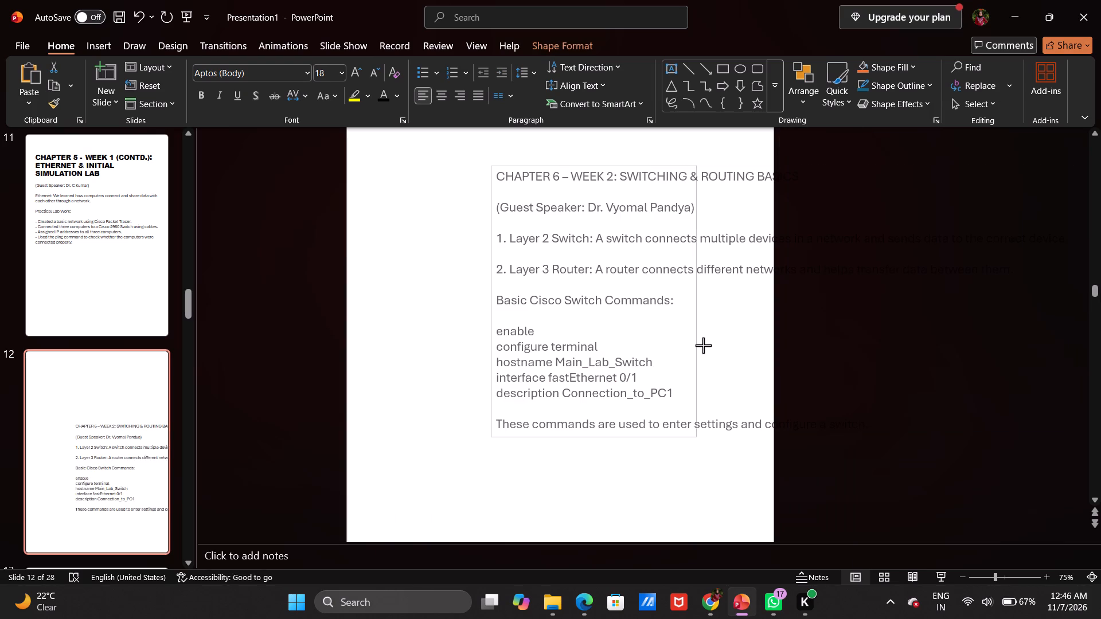
pyautogui.moveTo(703, 345); pyautogui.dragTo(738, 354)
pyautogui.moveTo(578, 350); pyautogui.dragTo(490, 330)
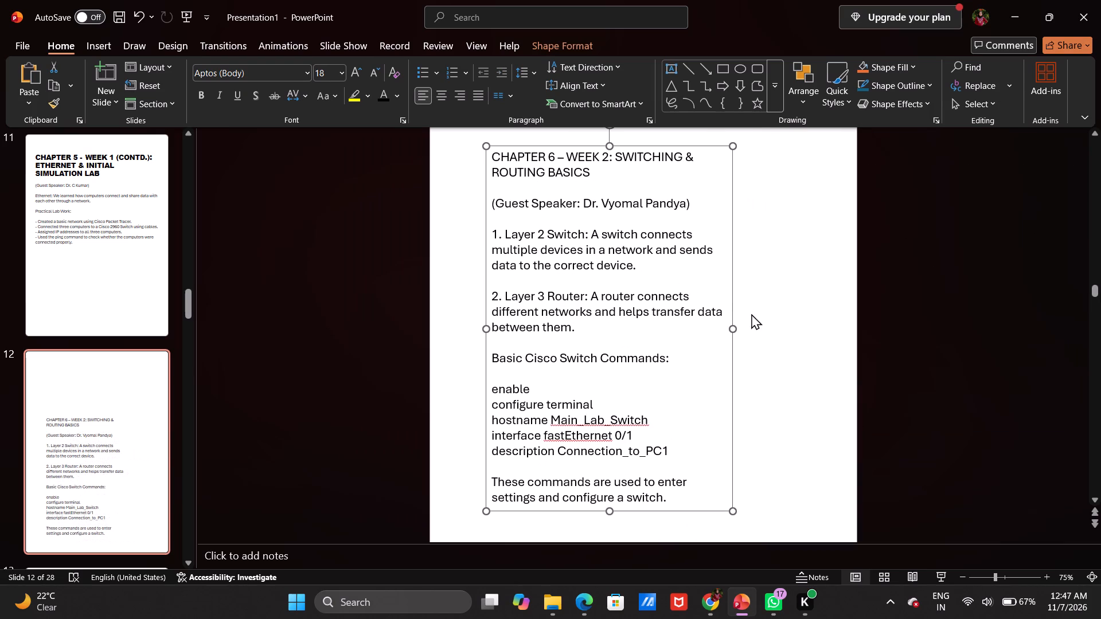
pyautogui.moveTo(736, 326); pyautogui.dragTo(824, 336)
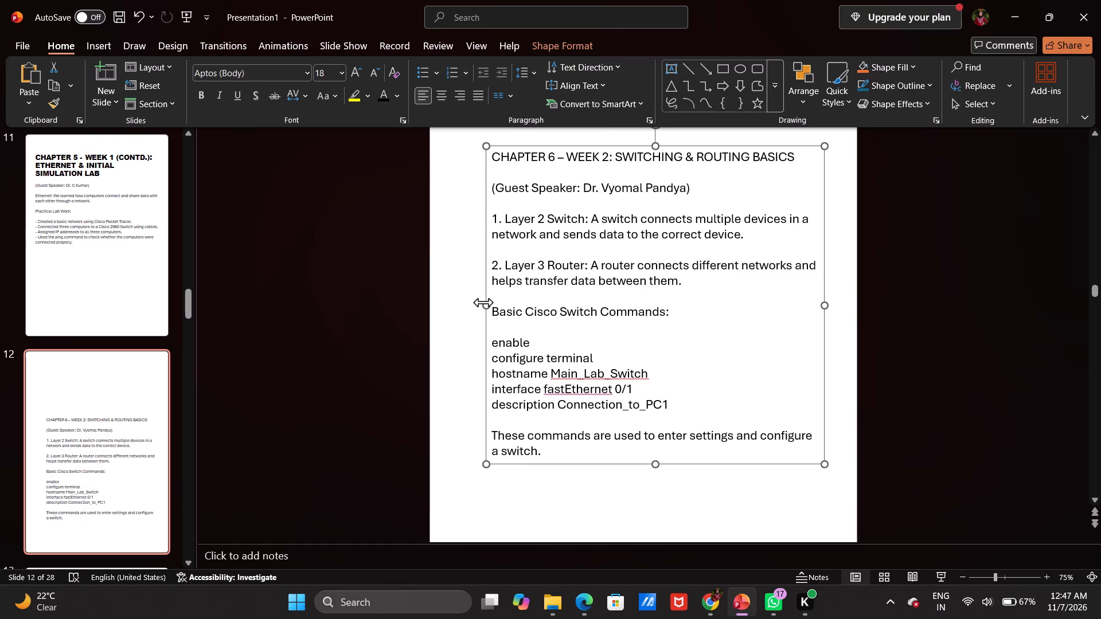
pyautogui.moveTo(485, 303); pyautogui.dragTo(456, 306)
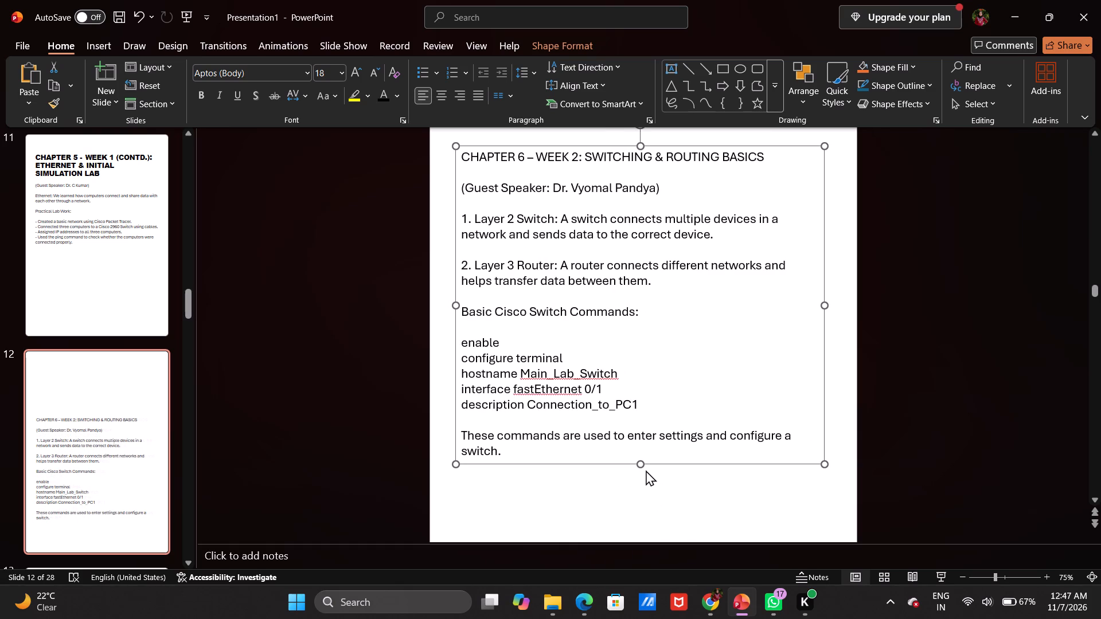
pyautogui.moveTo(644, 466); pyautogui.dragTo(652, 553)
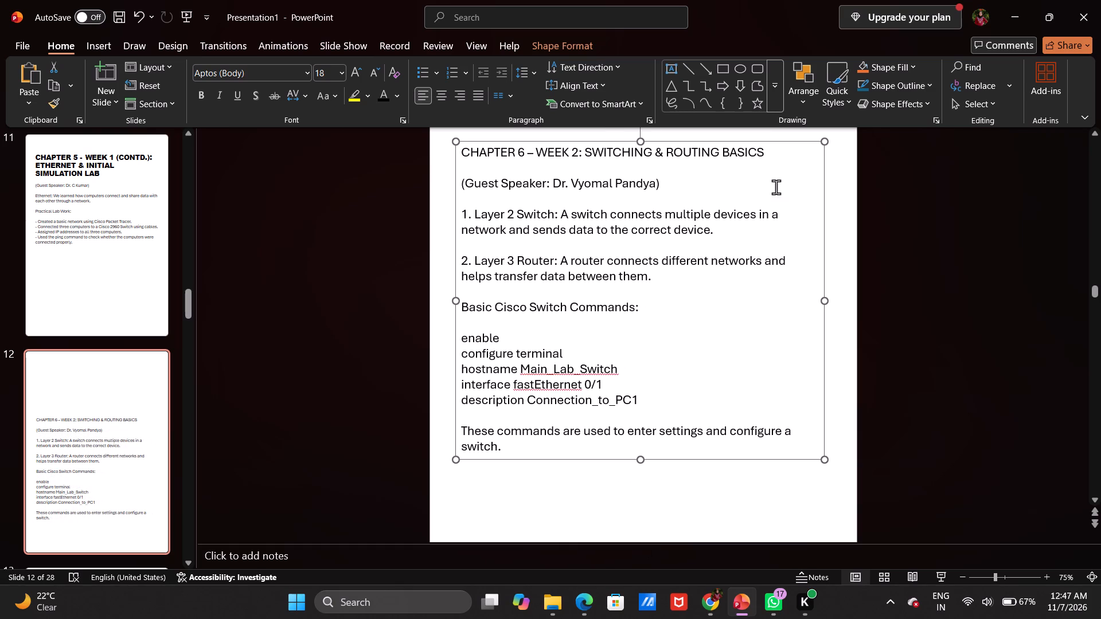
# Format the heading "CHAPTER 6 – WEEK 2: SWITCHING & ROUTING BASICS" in Arial Black at size 28.
pyautogui.click(778, 166)
pyautogui.moveTo(778, 164); pyautogui.dragTo(753, 153)
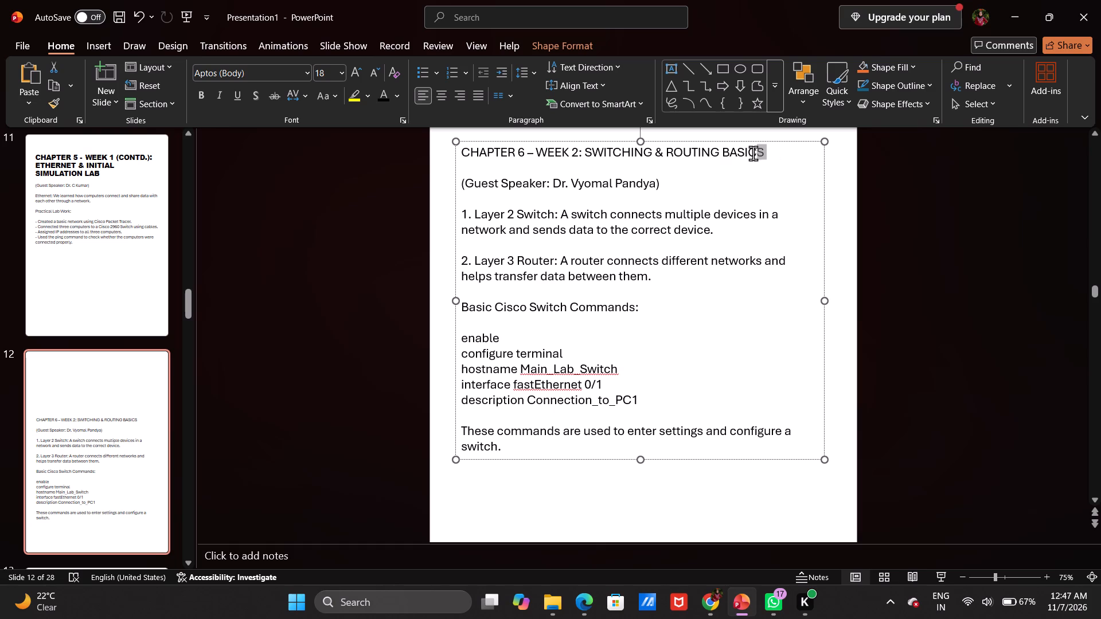
pyautogui.moveTo(753, 153); pyautogui.dragTo(471, 152)
pyautogui.click(340, 64)
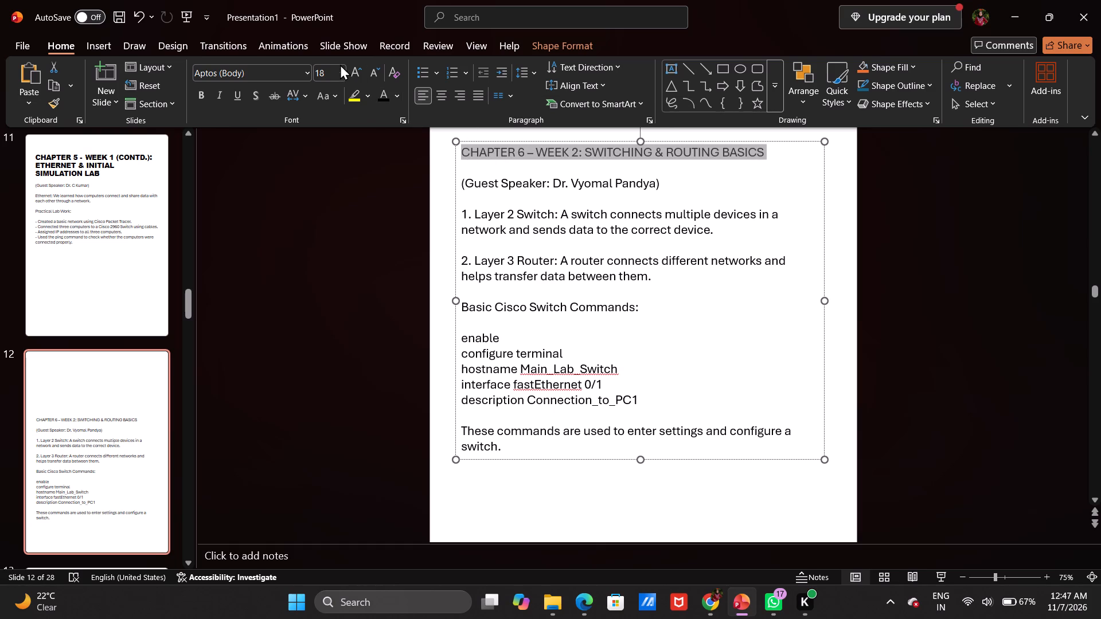
pyautogui.click(340, 70)
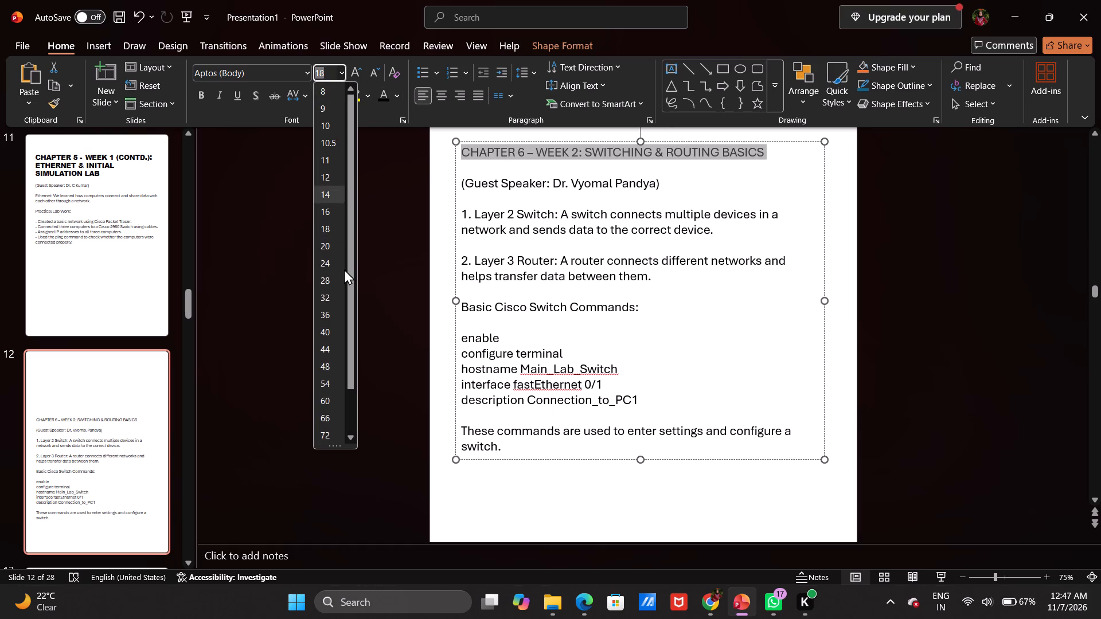
pyautogui.click(329, 285)
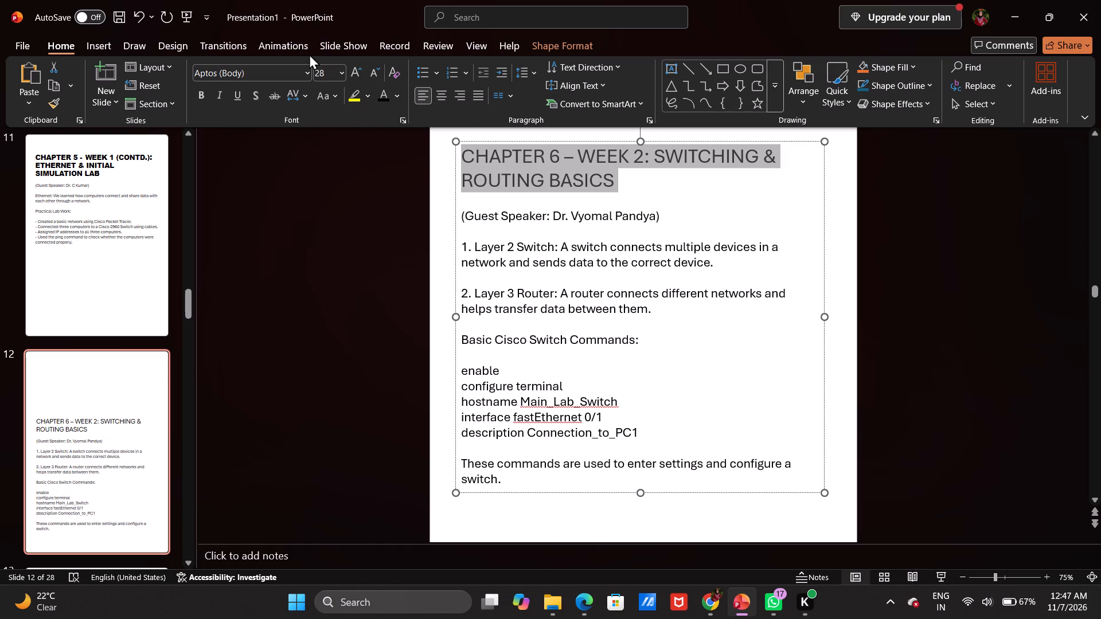
pyautogui.click(309, 64)
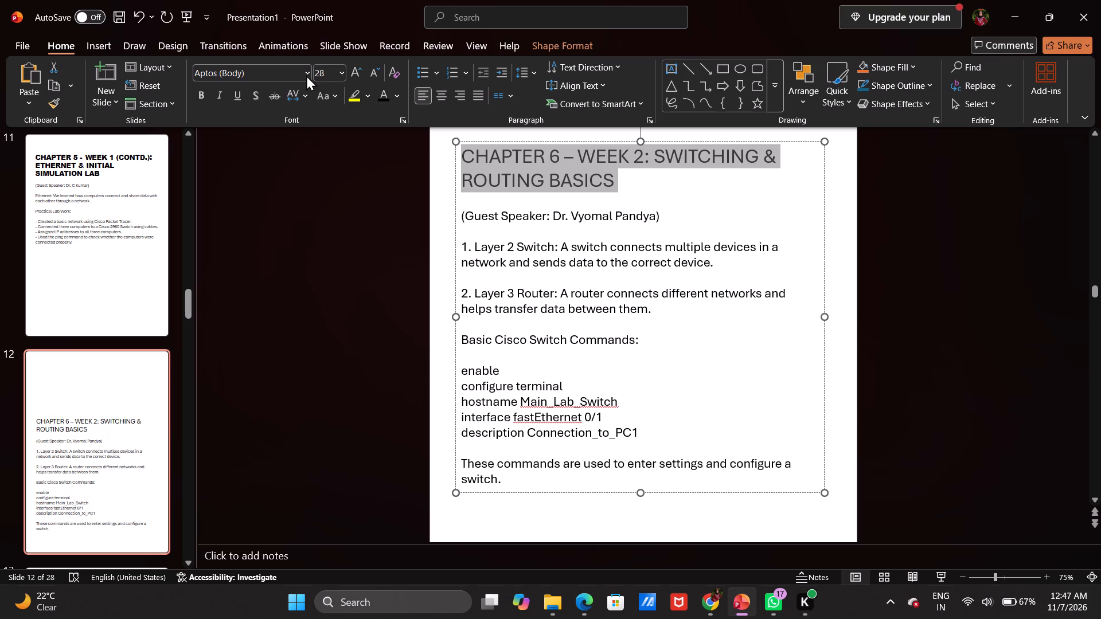
pyautogui.click(306, 74)
pyautogui.click(275, 166)
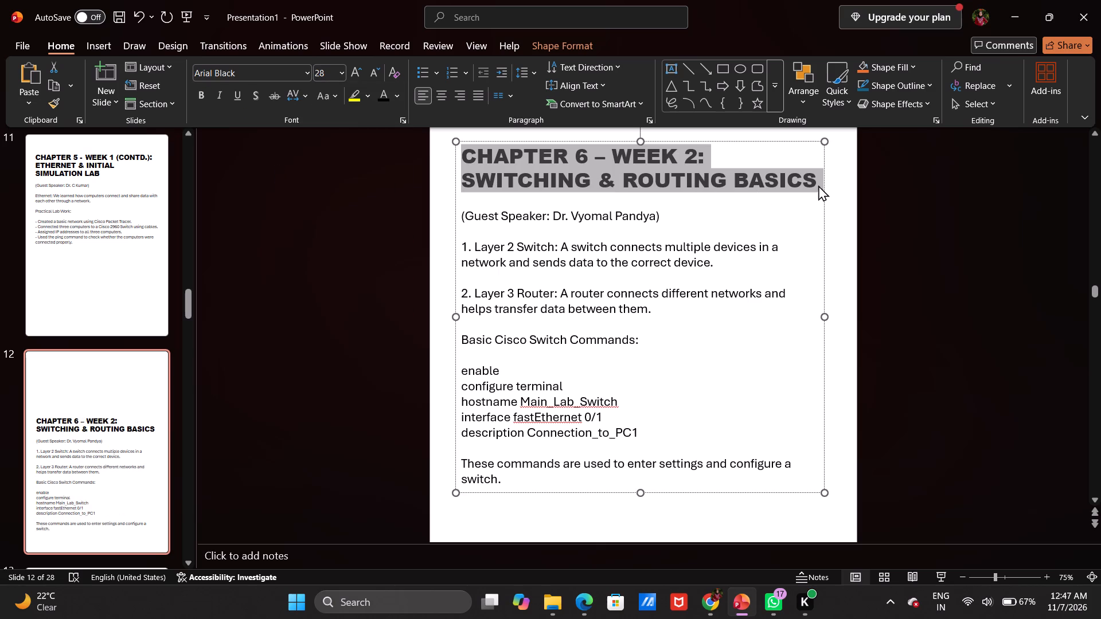
# Add two blank lines in each gap around the guest speaker line and after the Layer 2 Switch and Layer 3 Router paragraphs.
pyautogui.click(679, 230)
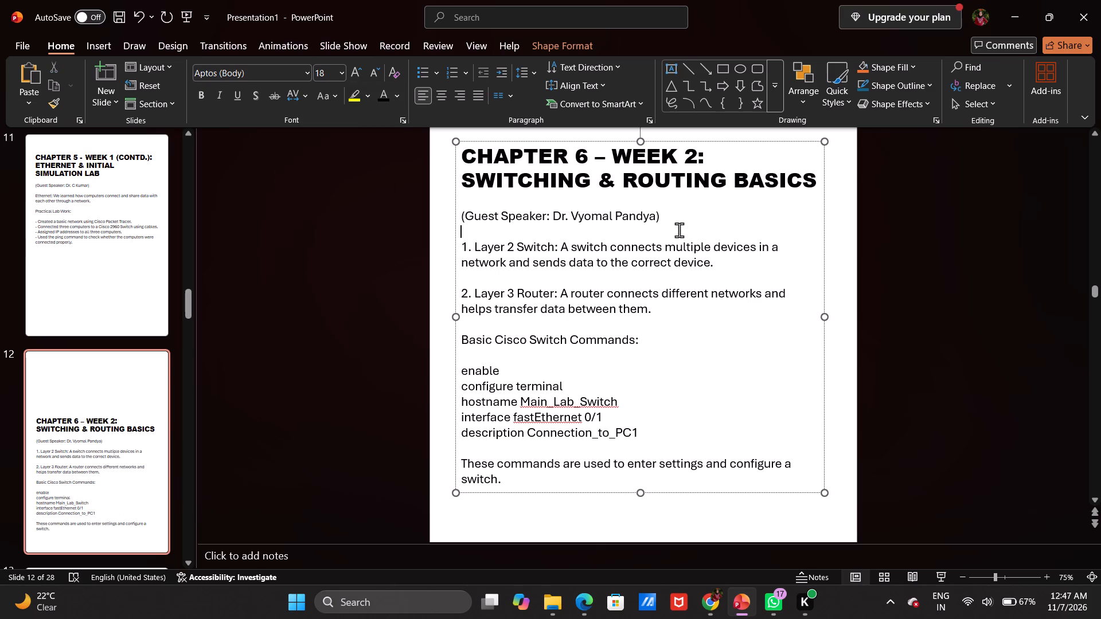
pyautogui.press('Return')
pyautogui.press('Return')
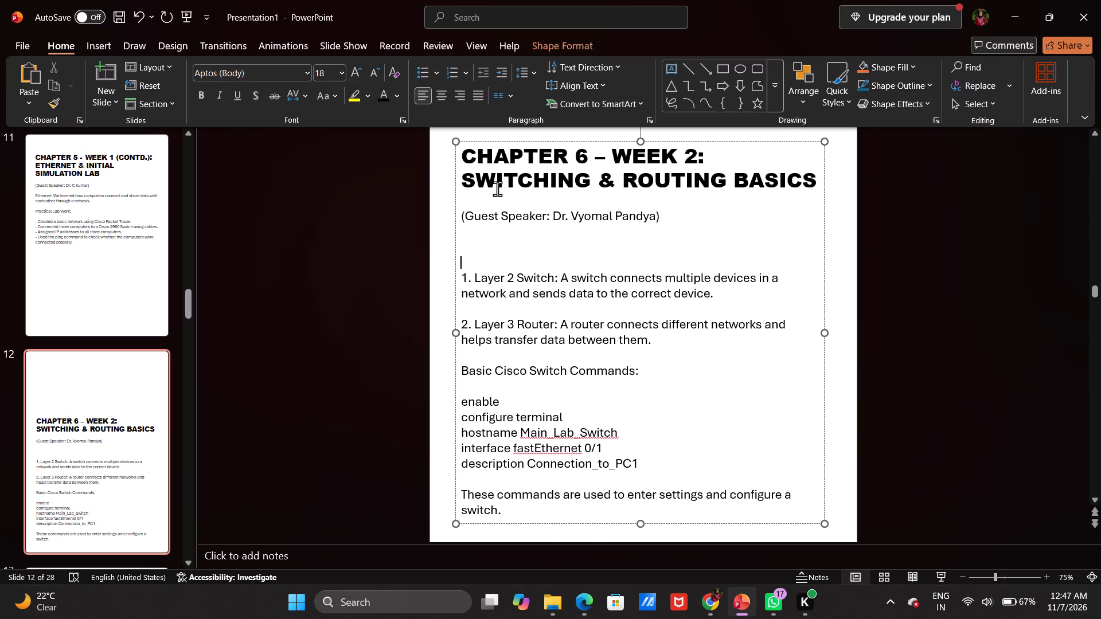
pyautogui.click(489, 202)
pyautogui.press('Return')
pyautogui.press('Return')
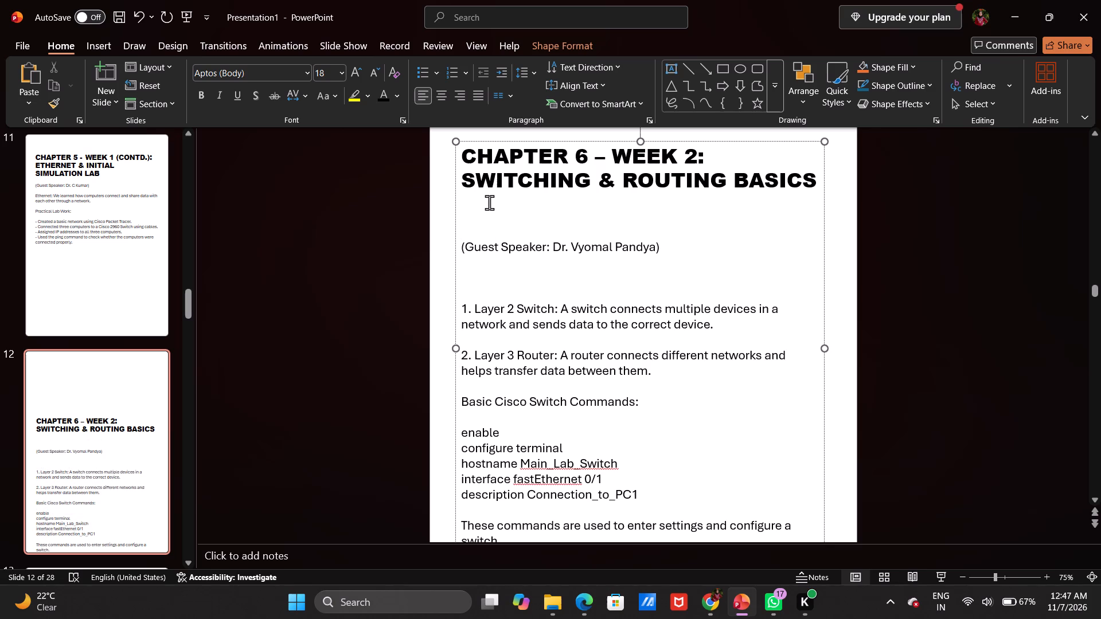
pyautogui.click(507, 341)
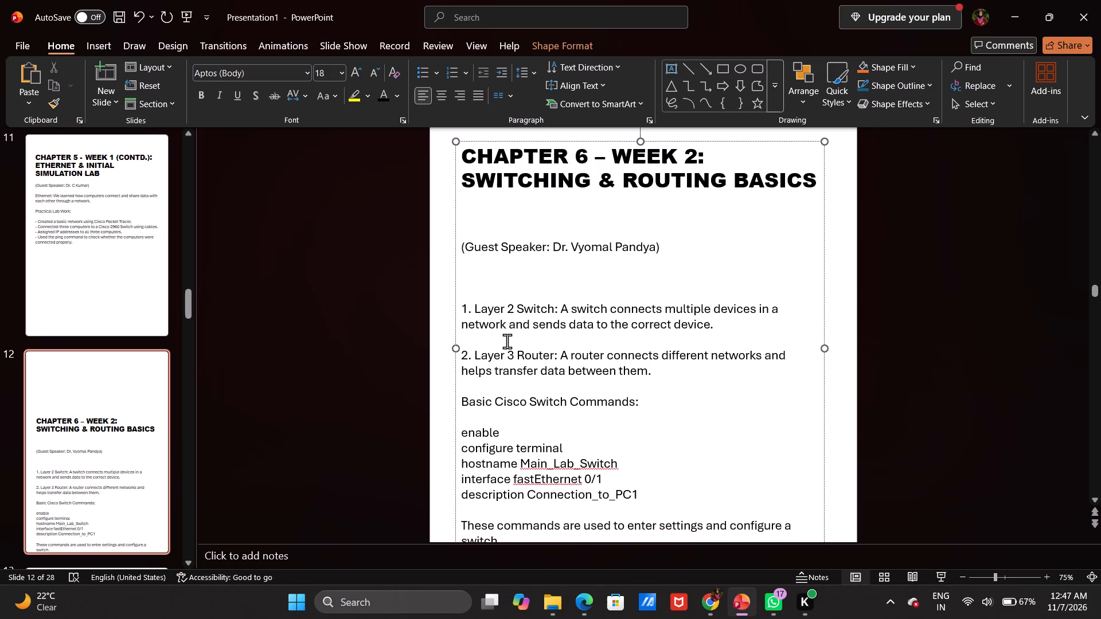
pyautogui.press('Return')
pyautogui.press('Return')
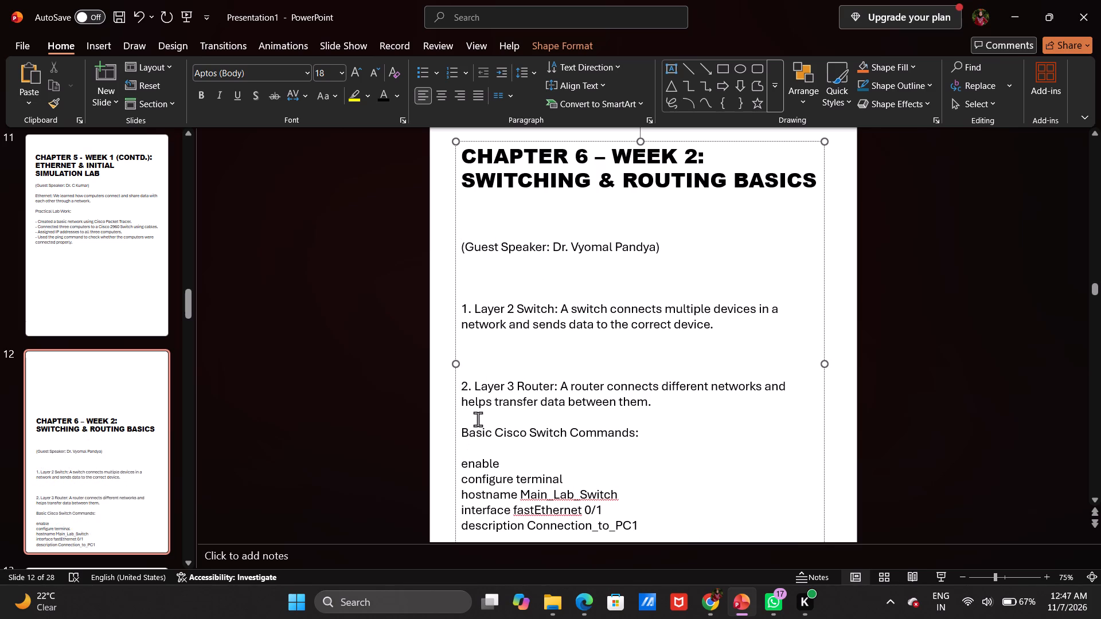
pyautogui.click(478, 419)
pyautogui.press('Return')
pyautogui.press('Return')
# Remove one blank line from each of the four widened gaps in the Chapter 6 text so it takes less height.
pyautogui.scroll(-1, 478, 419)
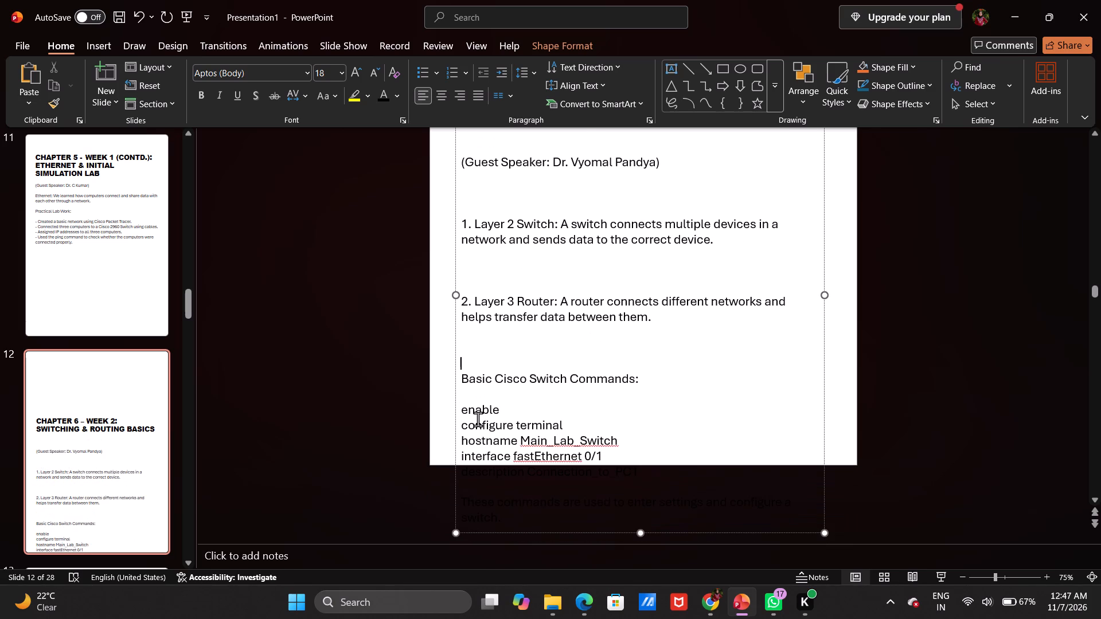
pyautogui.scroll(-1, 478, 419)
pyautogui.press('BackSpace')
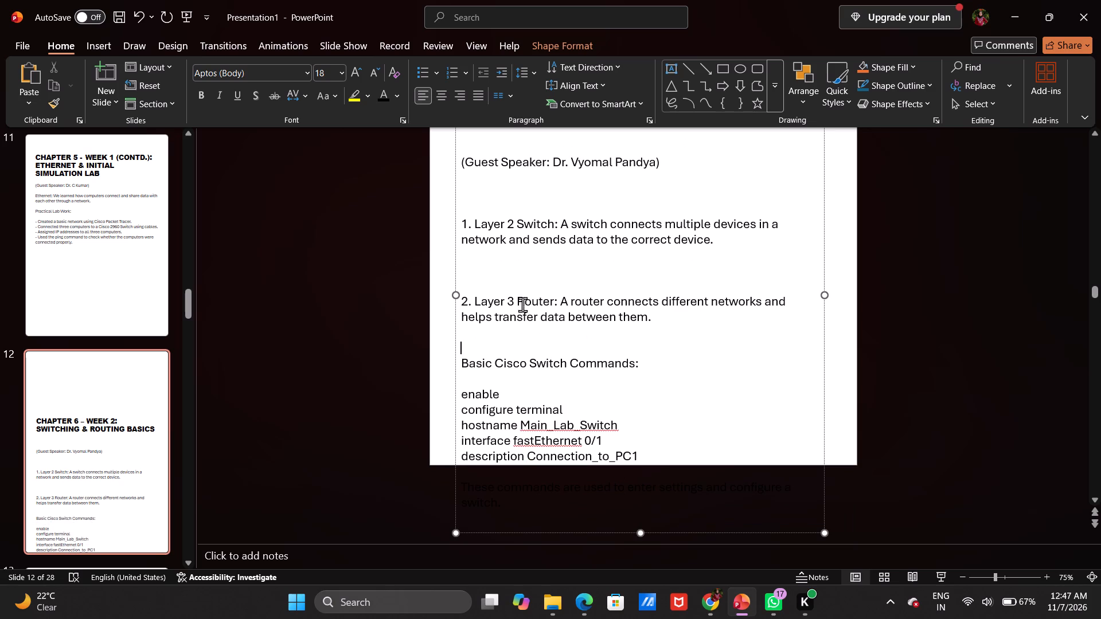
pyautogui.click(501, 275)
pyautogui.press('BackSpace')
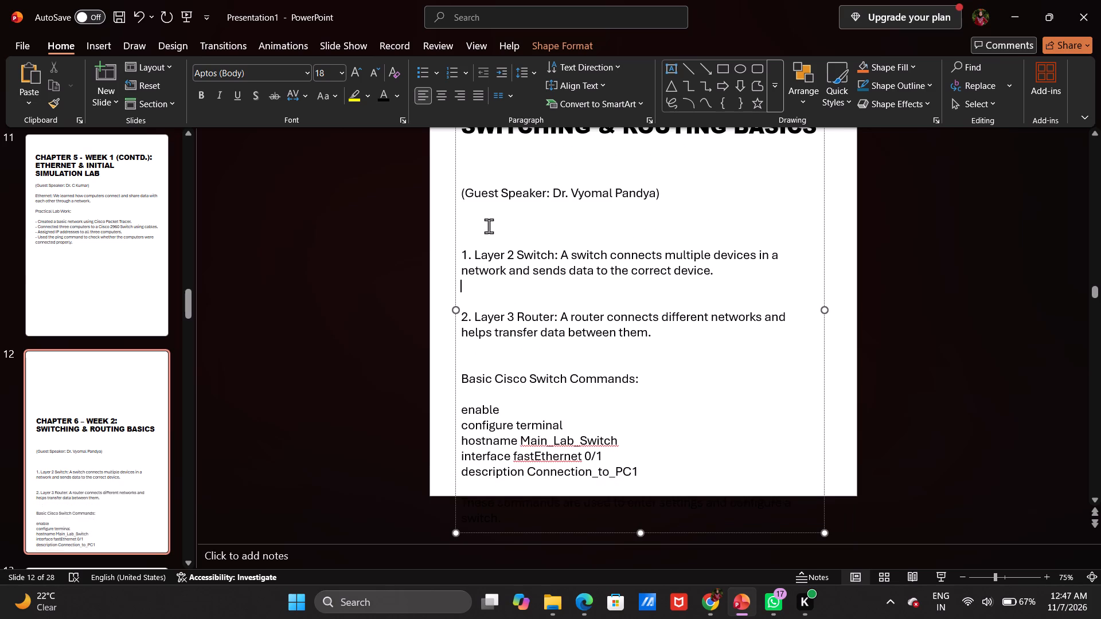
pyautogui.click(487, 226)
pyautogui.press('BackSpace')
pyautogui.click(480, 181)
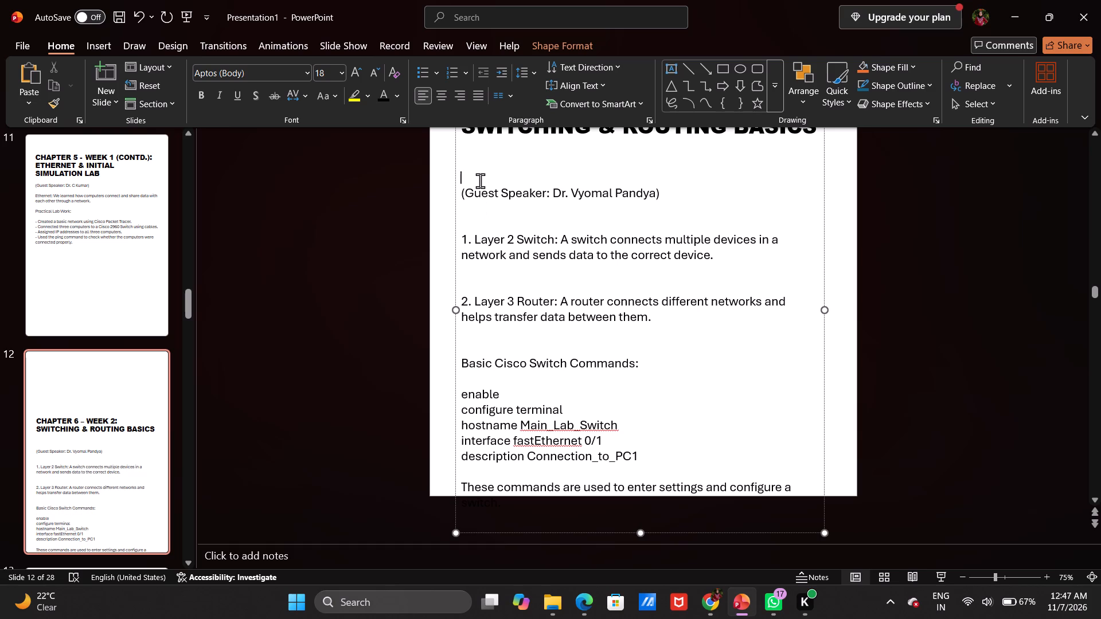
pyautogui.press('BackSpace')
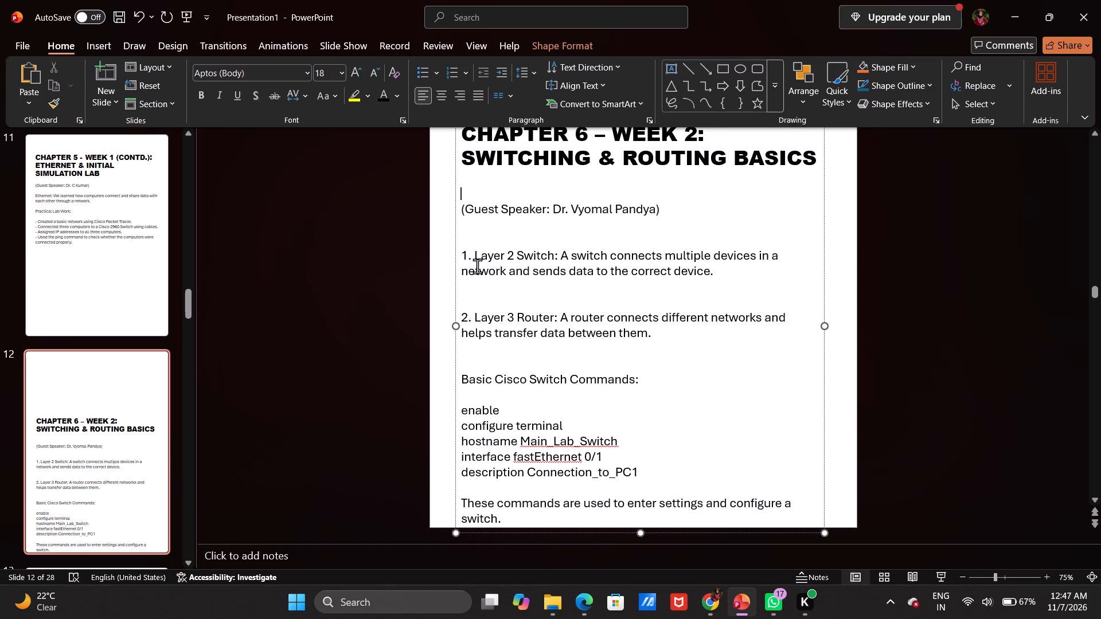
# Move the Chapter 6 text box up so the heading sits near the top of the page and all text fits.
pyautogui.keyDown('ctrl'); pyautogui.scroll(-1, 477, 266); pyautogui.keyUp('ctrl')
pyautogui.moveTo(495, 269); pyautogui.dragTo(496, 269)
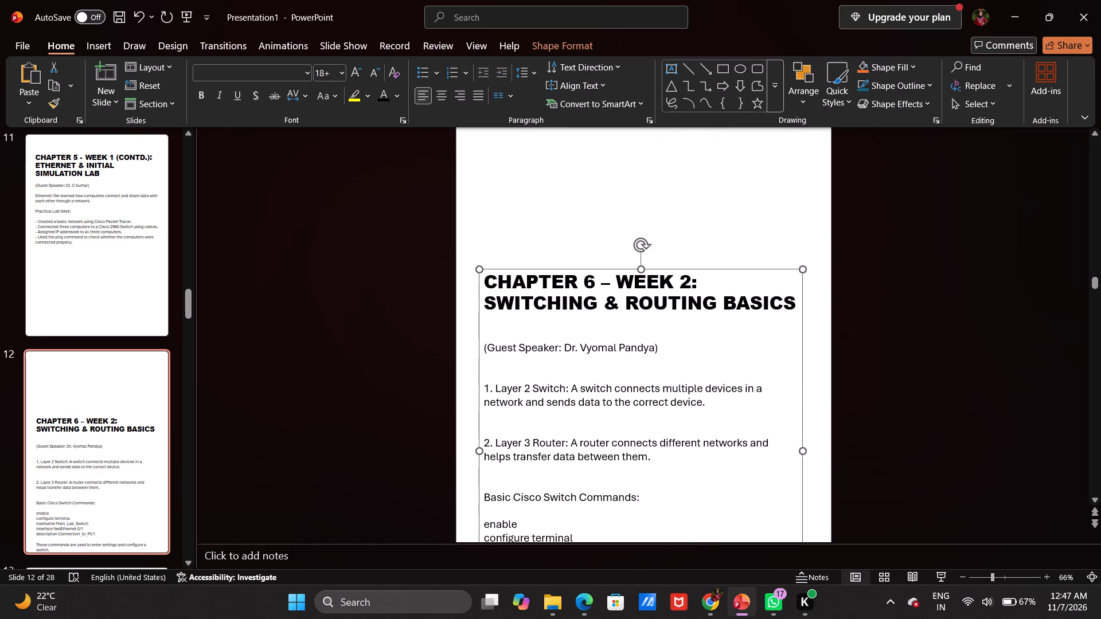
pyautogui.moveTo(496, 269); pyautogui.dragTo(482, 102)
pyautogui.moveTo(536, 268); pyautogui.dragTo(527, 142)
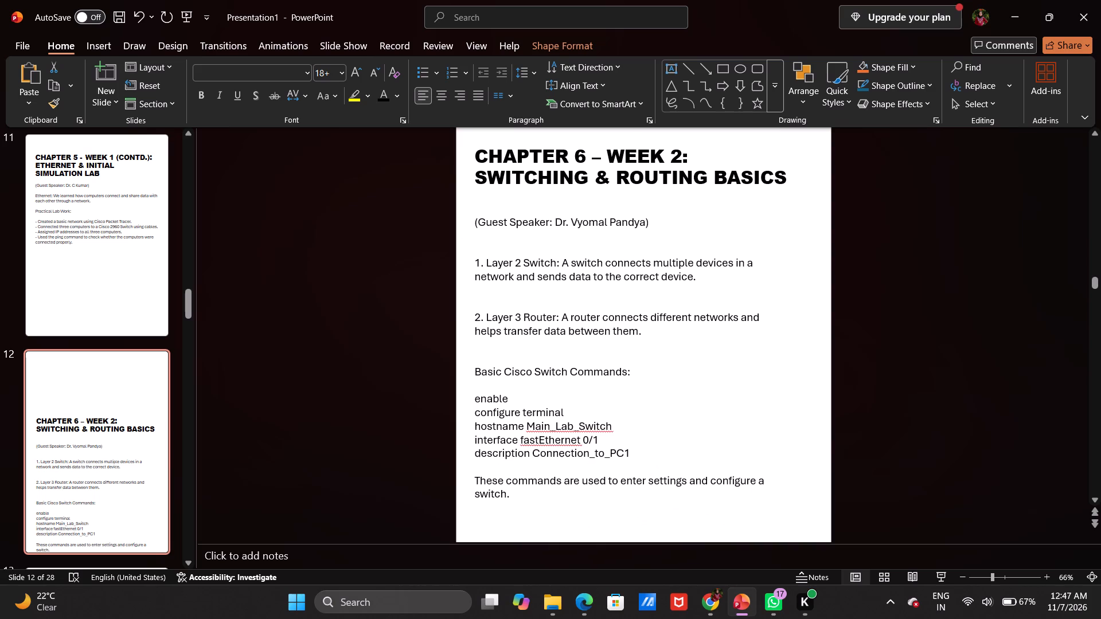
pyautogui.moveTo(527, 142); pyautogui.dragTo(526, 142)
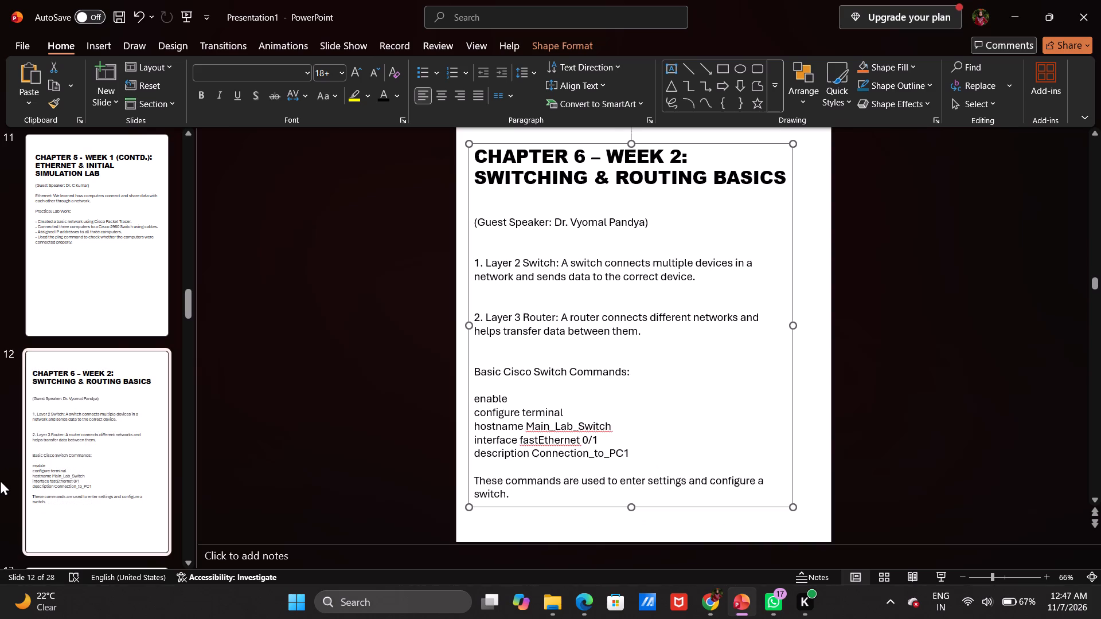
# Open blank slide 13.
pyautogui.scroll(-1, 80, 460)
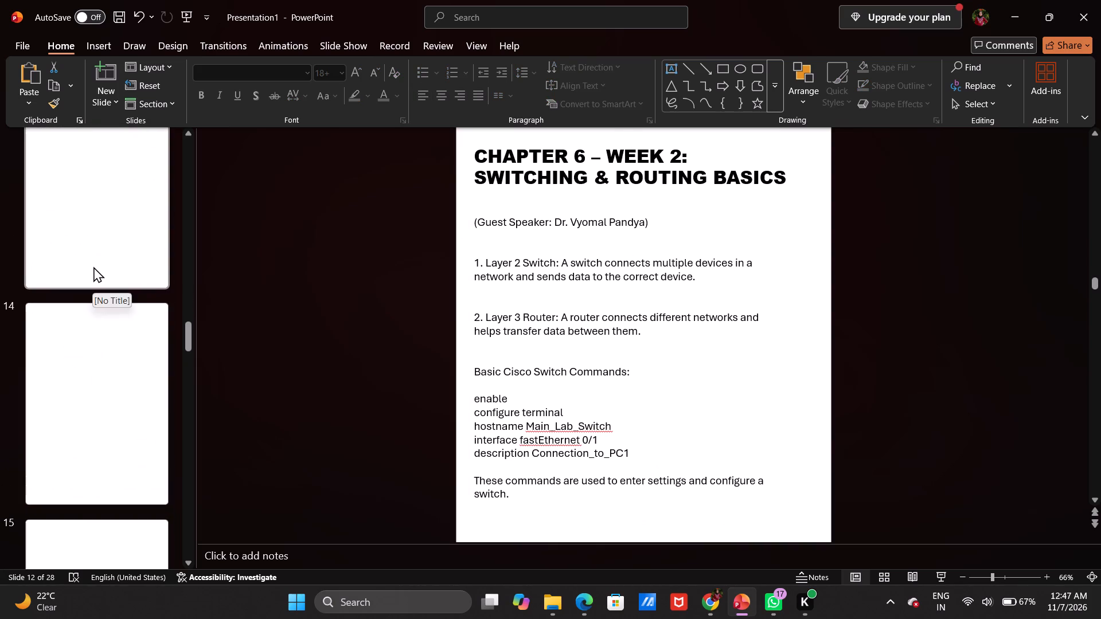
pyautogui.click(93, 267)
pyautogui.scroll(5, 93, 267)
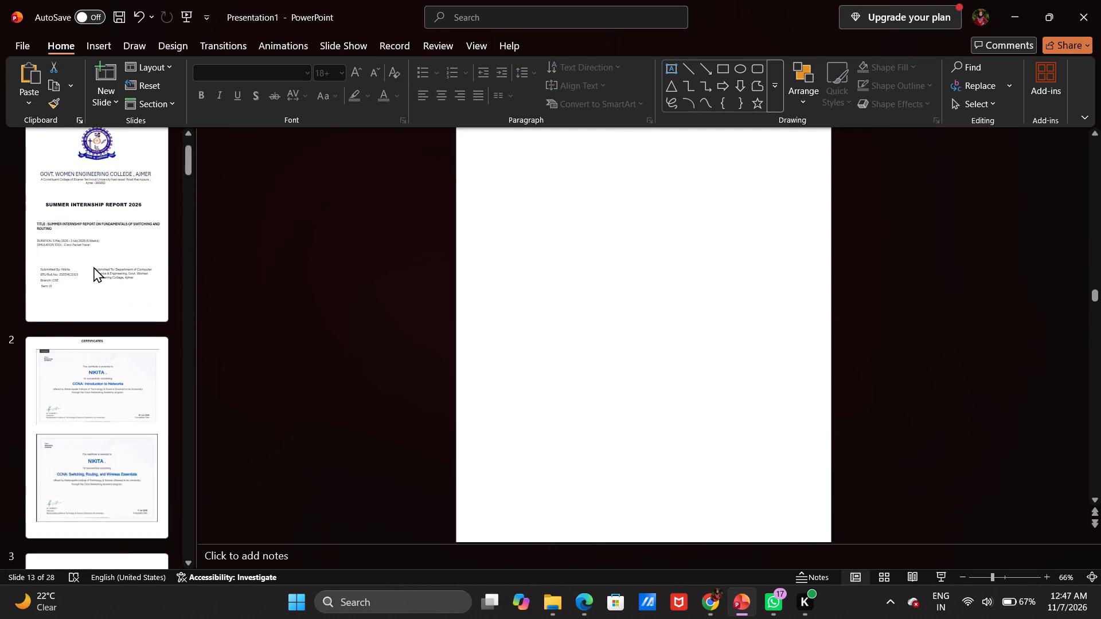
# Review the report's cover page on slide 1 and the certificates page on slide 2, with enlarged slide thumbnails.
pyautogui.click(93, 267)
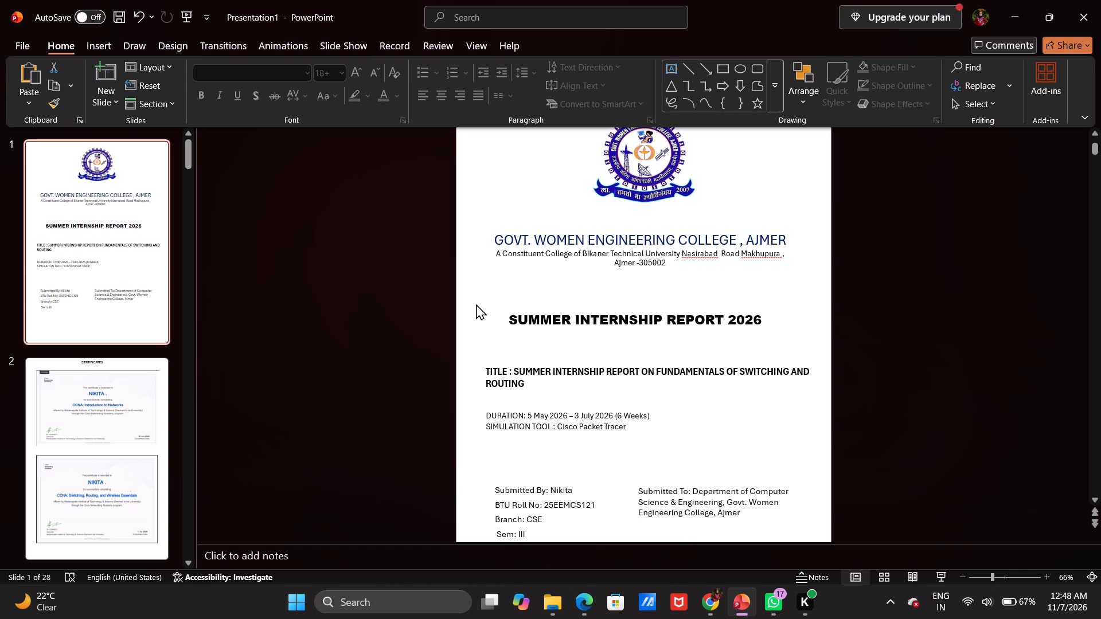
pyautogui.keyDown('ctrl'); pyautogui.scroll(1, 476, 304); pyautogui.keyUp('ctrl')
pyautogui.scroll(1, 476, 304)
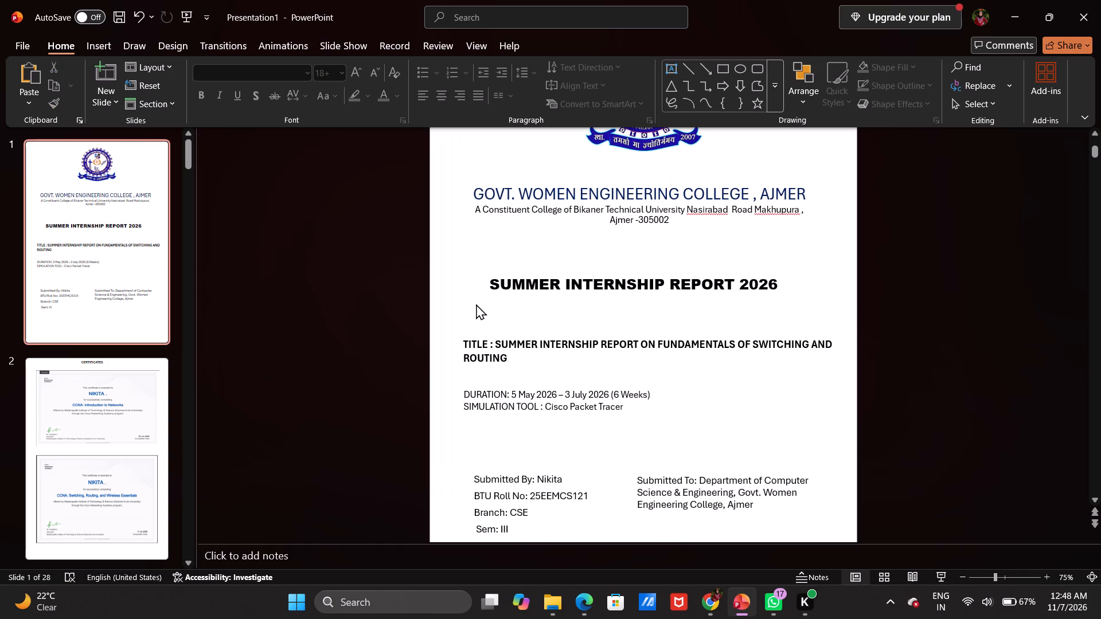
pyautogui.scroll(1, 476, 304)
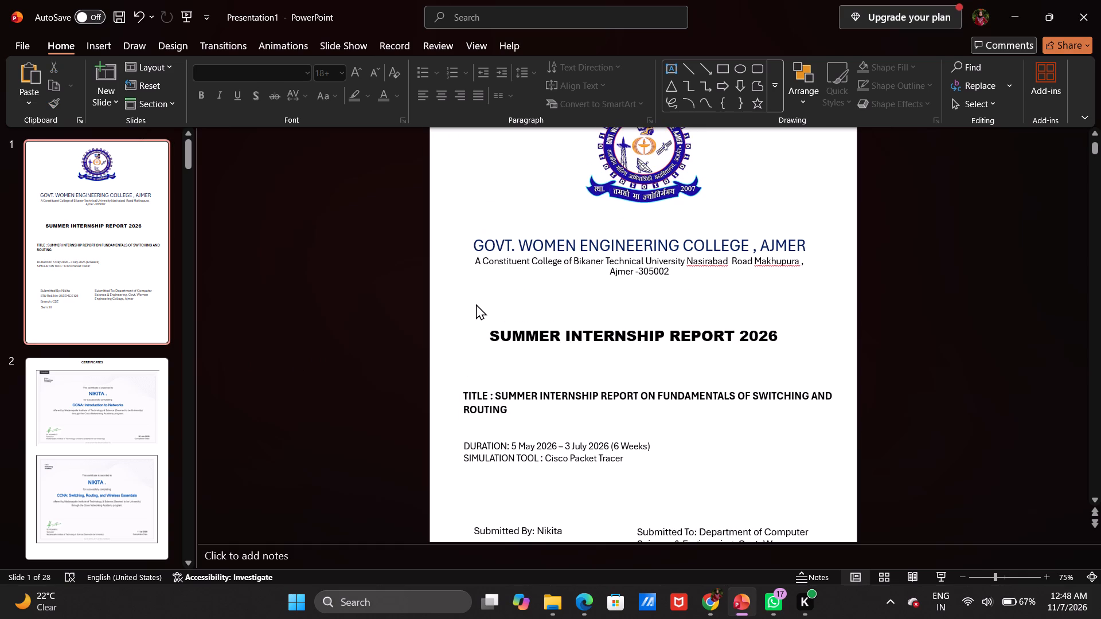
pyautogui.scroll(1, 476, 304)
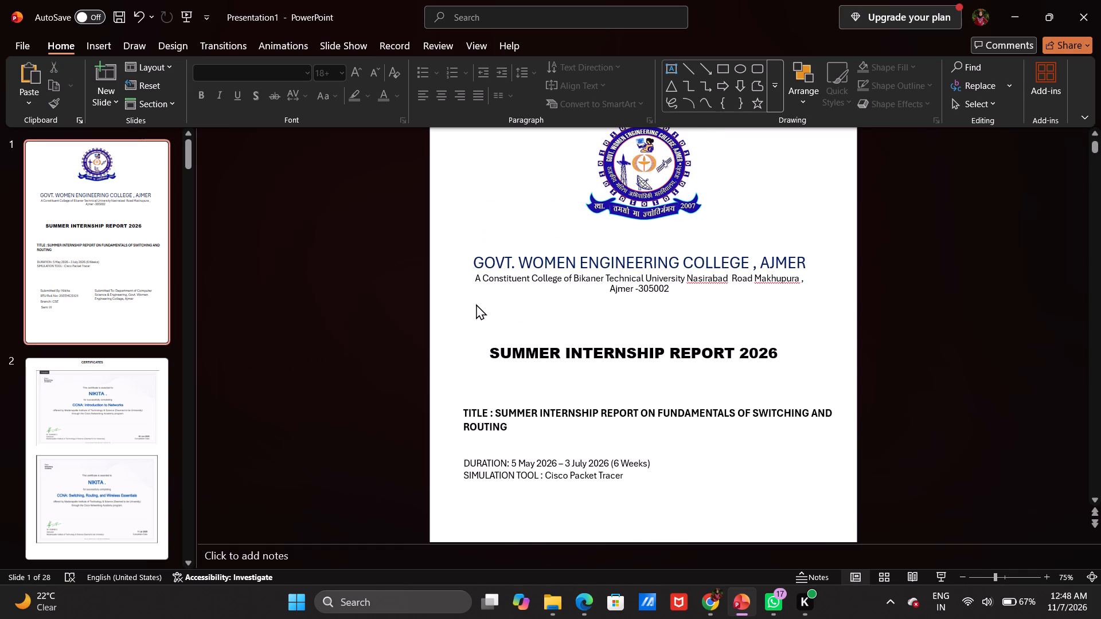
pyautogui.click(120, 464)
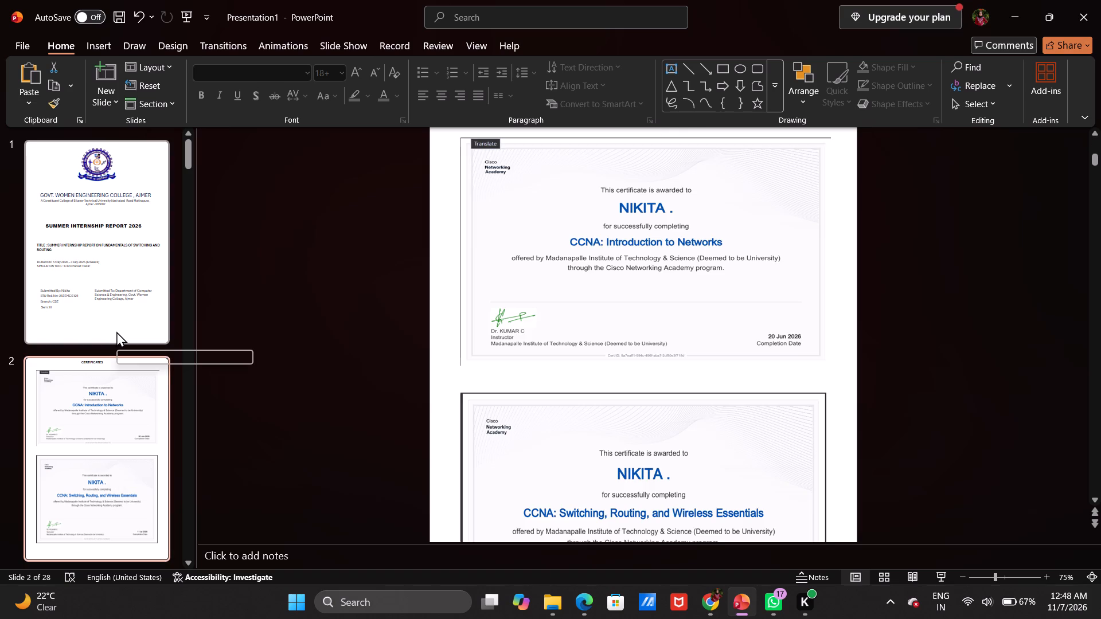
pyautogui.keyDown('ctrl'); pyautogui.scroll(1, 144, 307); pyautogui.keyUp('ctrl')
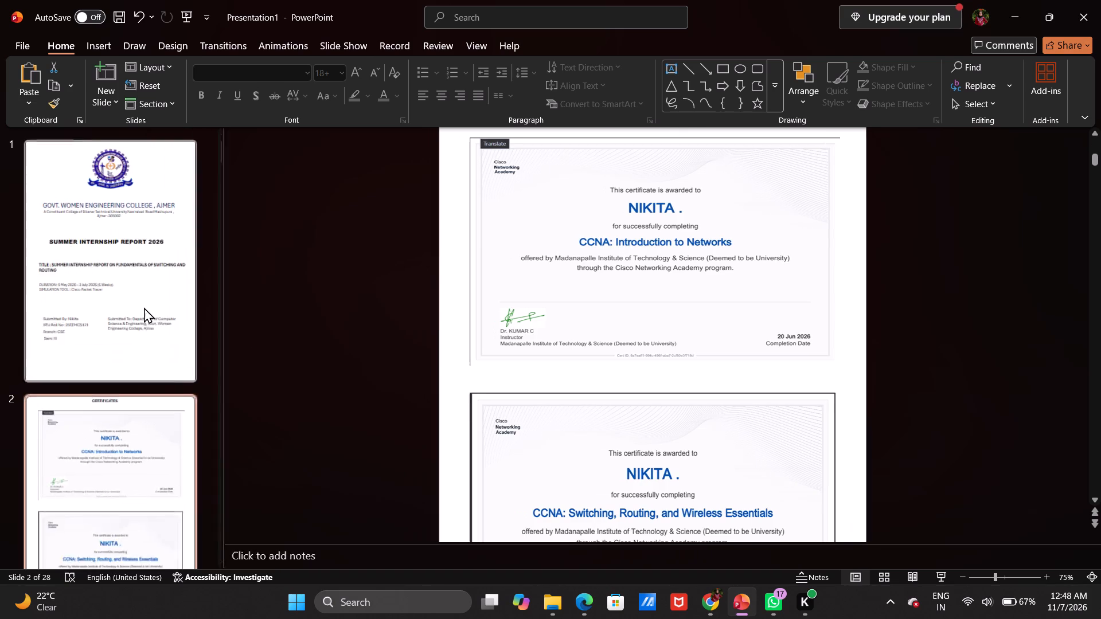
pyautogui.keyDown('ctrl'); pyautogui.scroll(5, 144, 307); pyautogui.keyUp('ctrl')
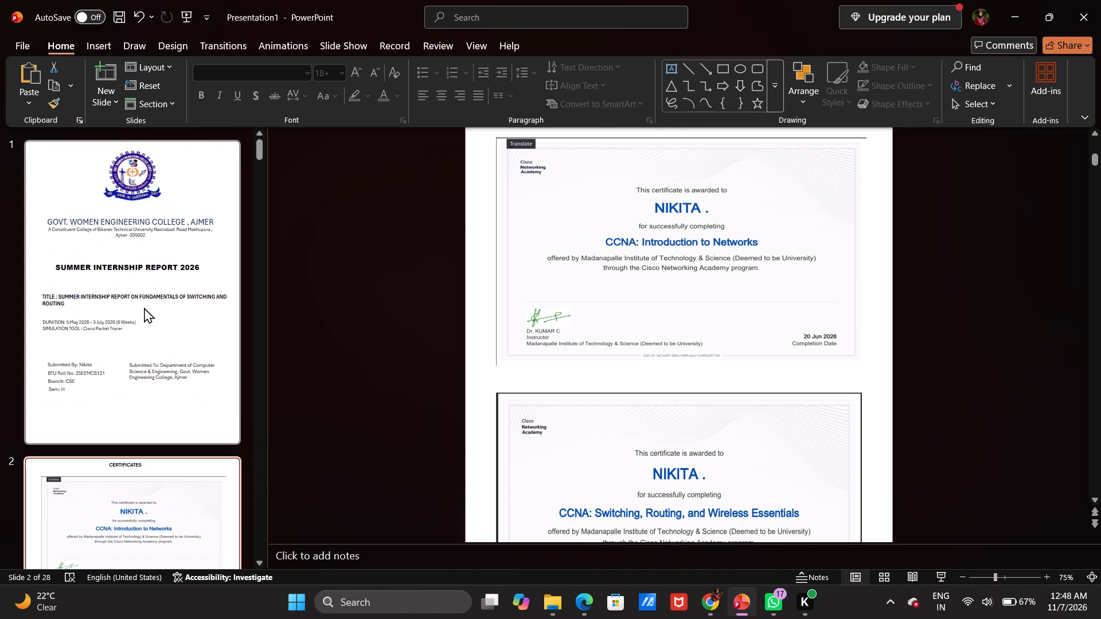
pyautogui.keyDown('ctrl'); pyautogui.scroll(9, 144, 307); pyautogui.keyUp('ctrl')
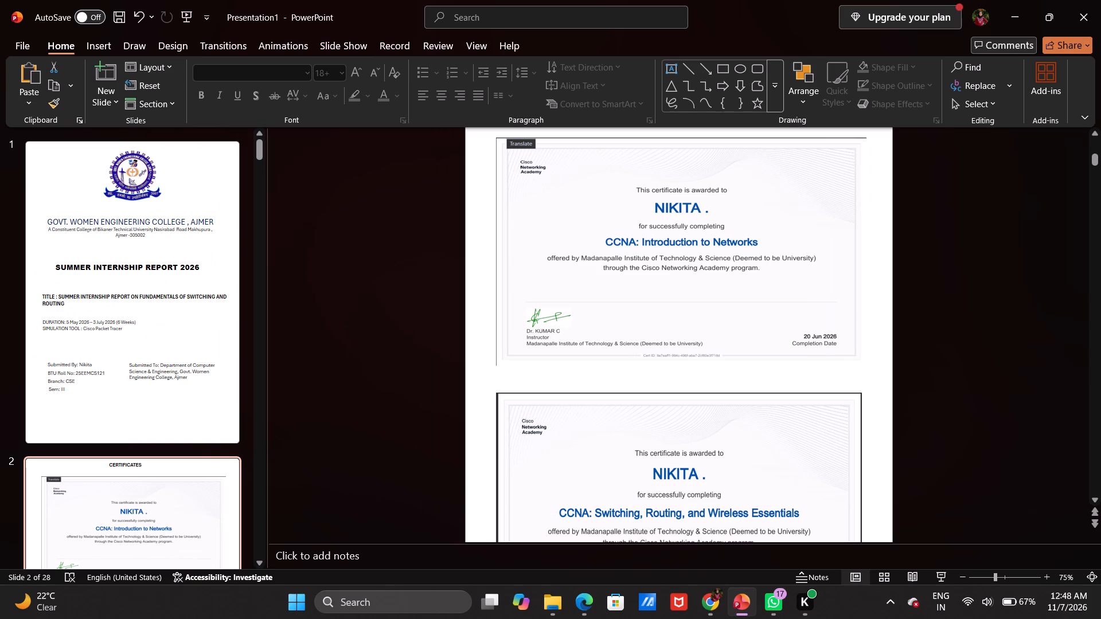
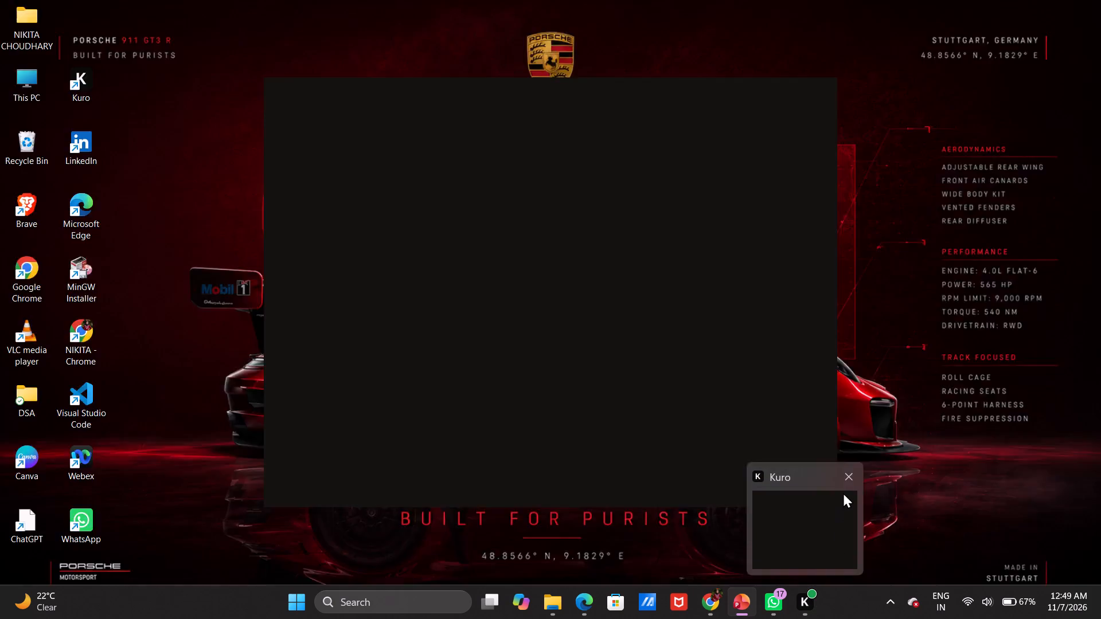
# Close the Kuro app window from its taskbar preview.
pyautogui.click(846, 478)
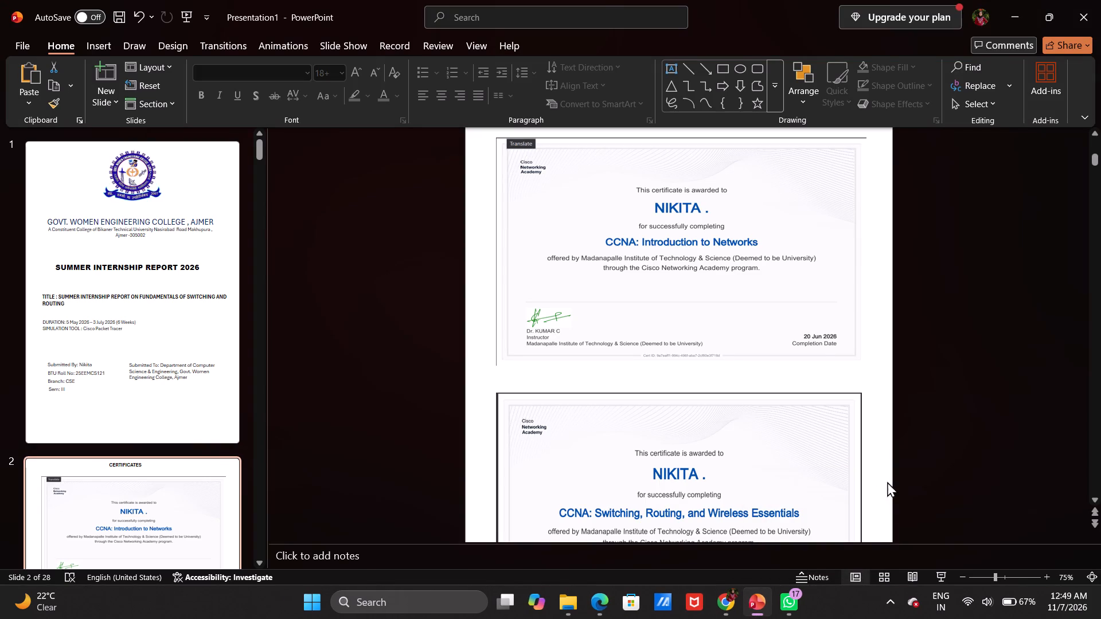
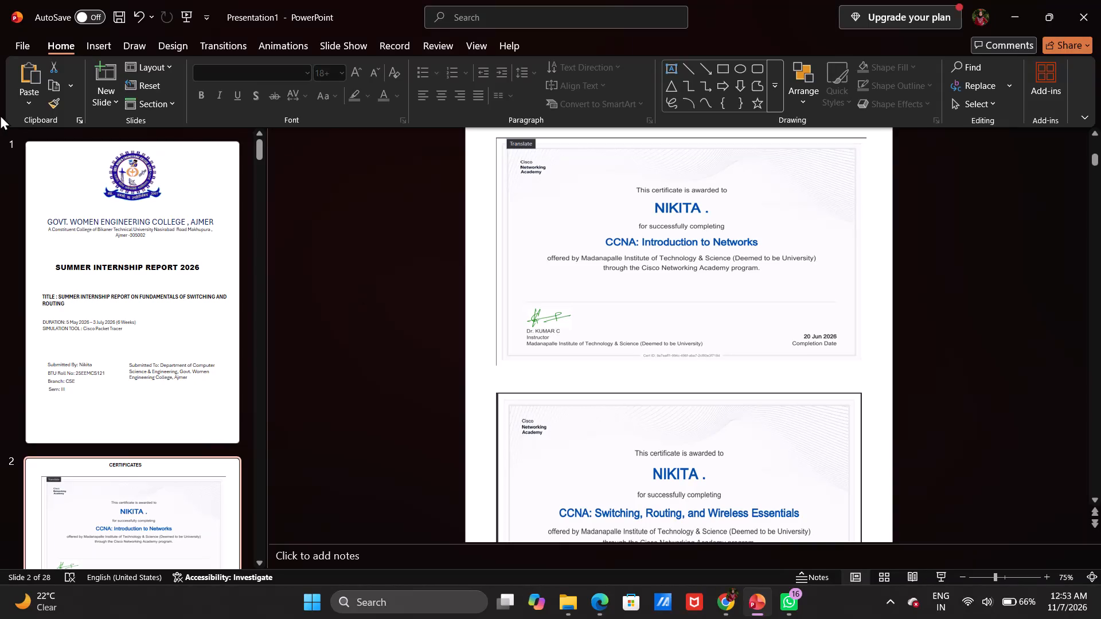
# Return to the report's title page on slide 1 for viewing.
pyautogui.click(73, 226)
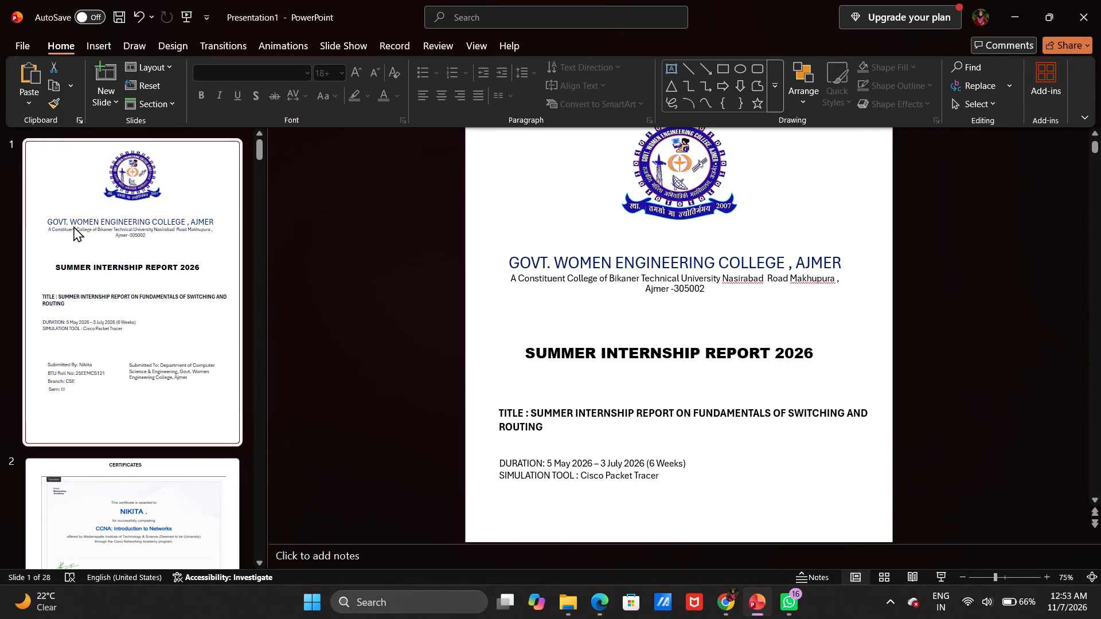